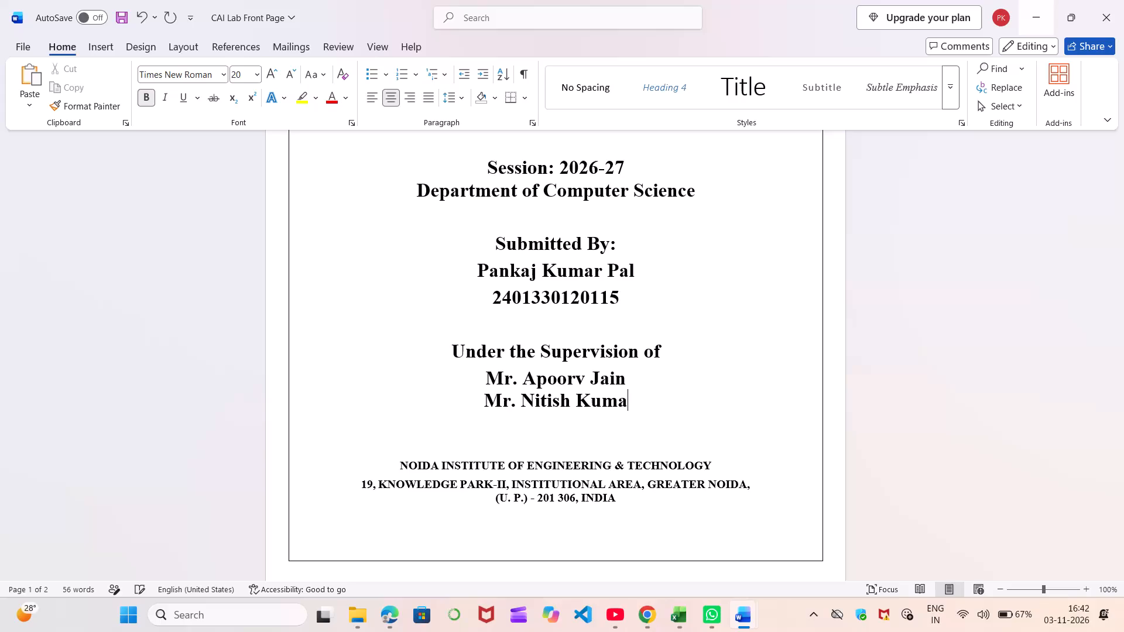
Delete the second supervisor's name line under "Under the Supervision of" on the cover page.
key(BackSpace)
key(BackSpace)
key(BackSpace)
key(BackSpace)
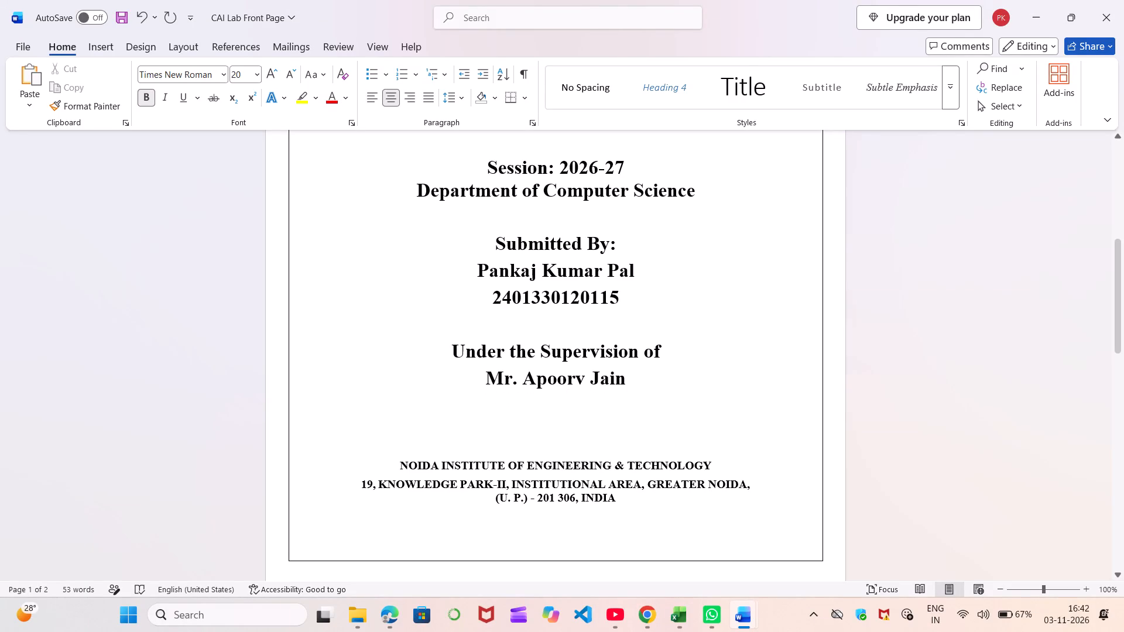
Save a PDF copy of the cover document in the Downloads folder, keeping the file name CAI Lab Front Page.
scroll(739, 359, down, 3)
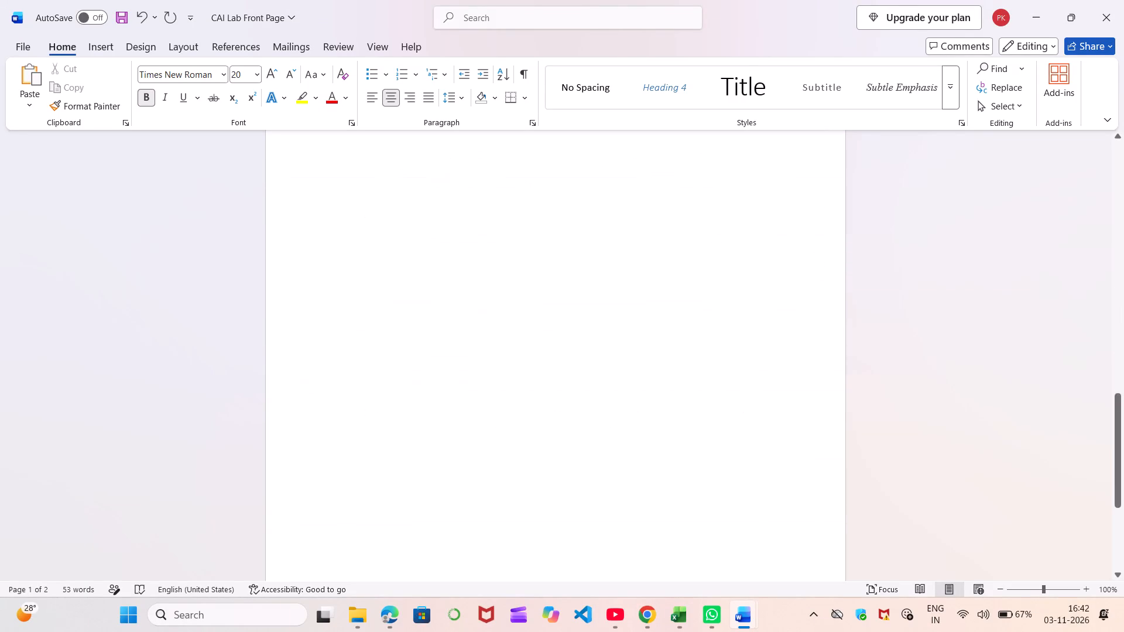
scroll(739, 359, up, 7)
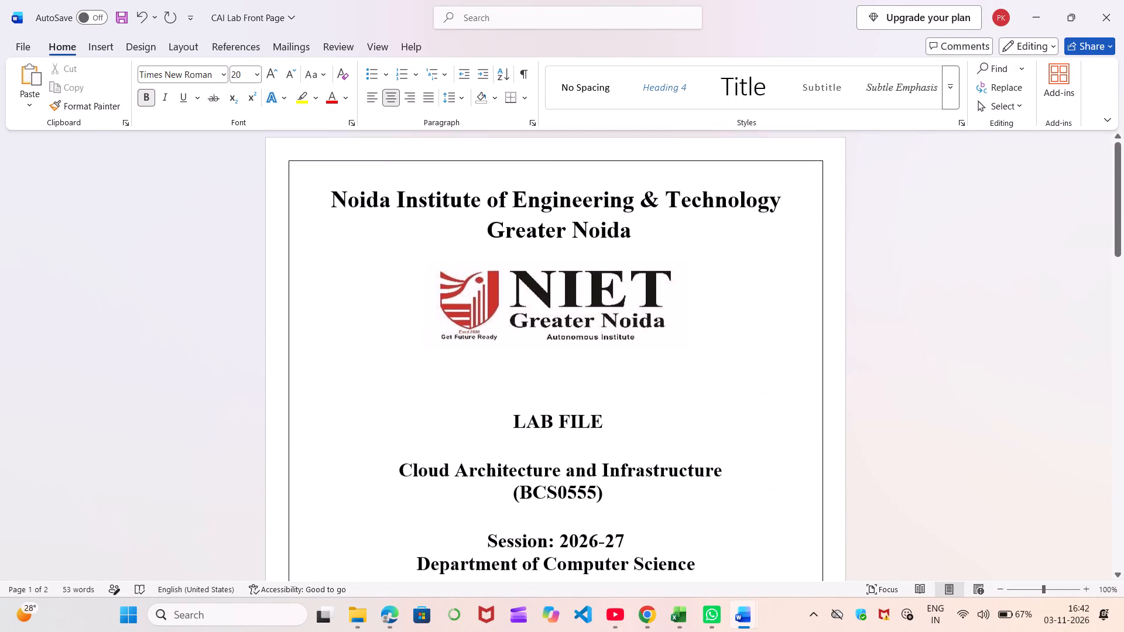
scroll(739, 359, up, 2)
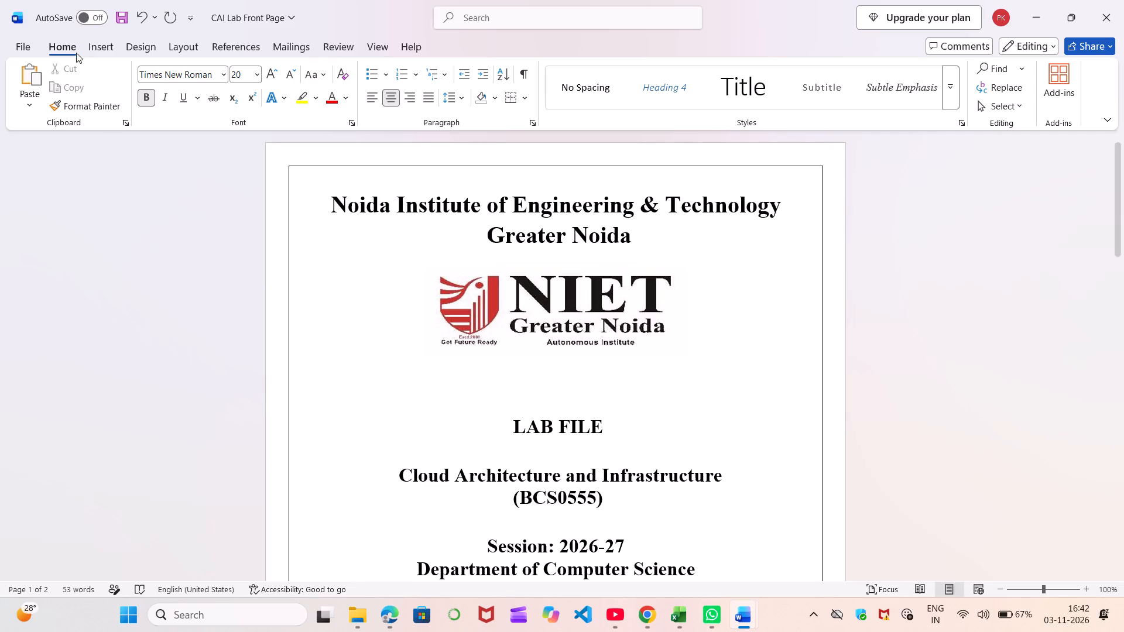
click(21, 46)
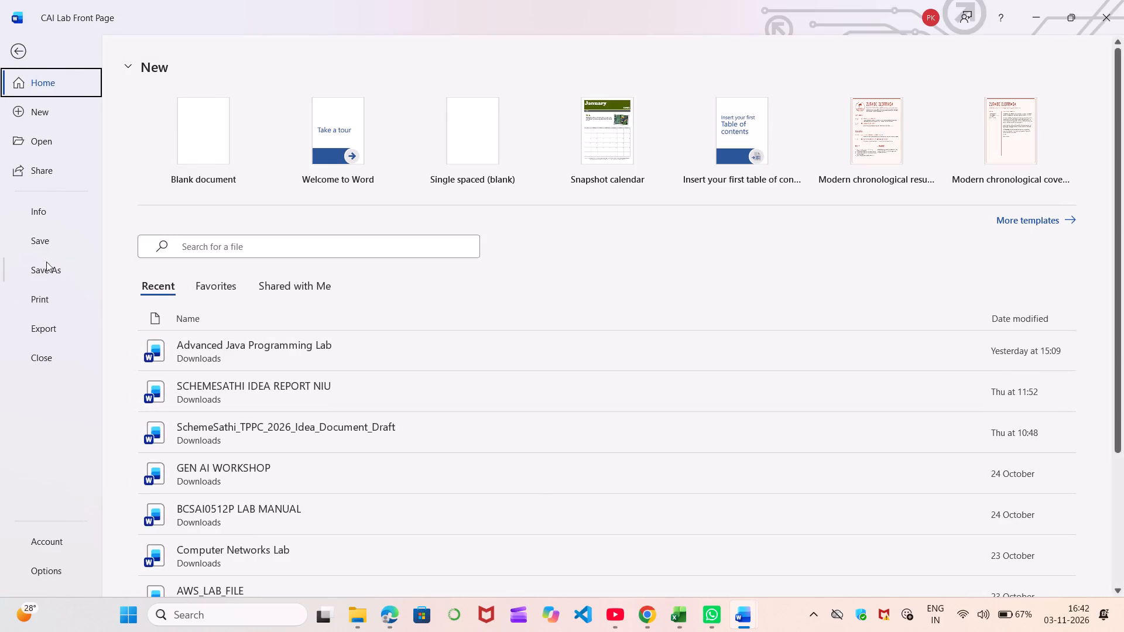
click(46, 270)
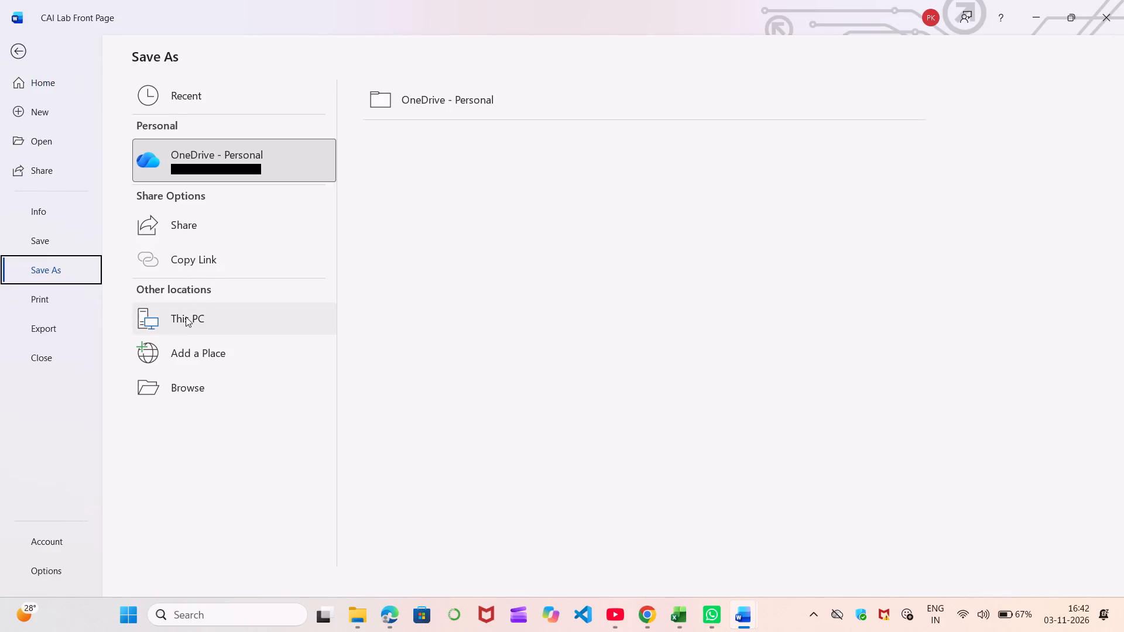
click(186, 317)
click(446, 156)
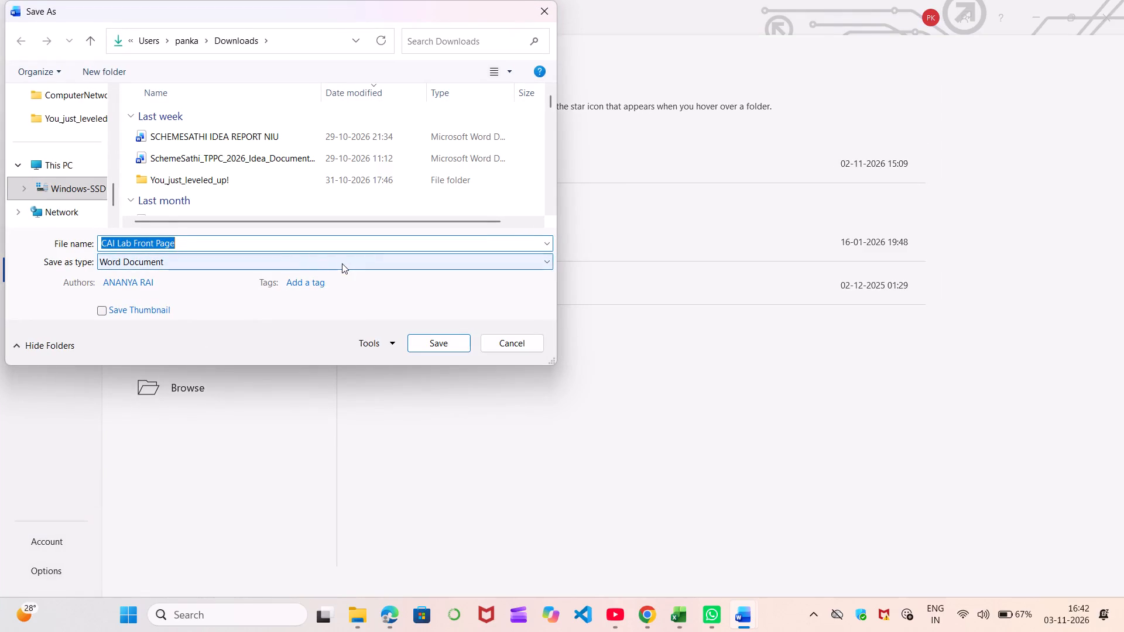
click(342, 263)
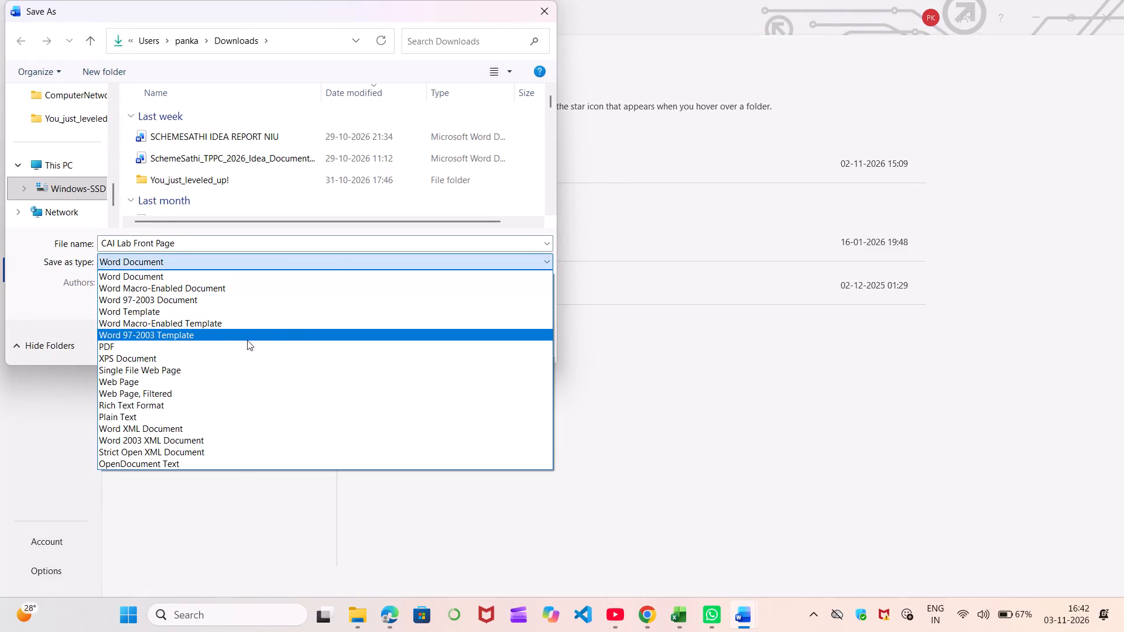
click(238, 344)
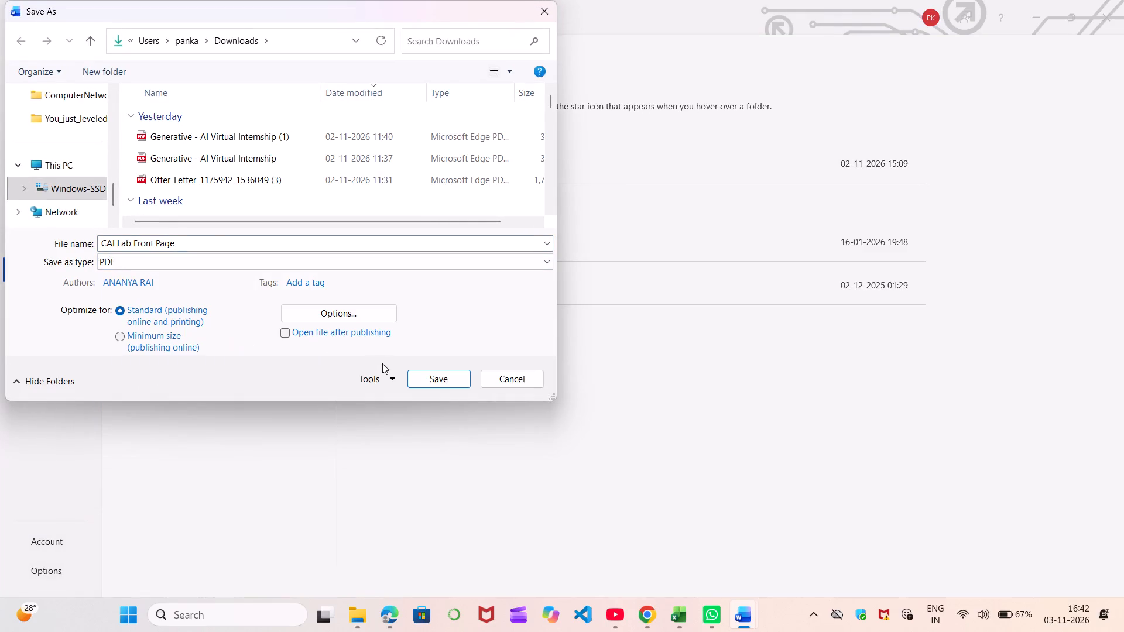
click(436, 381)
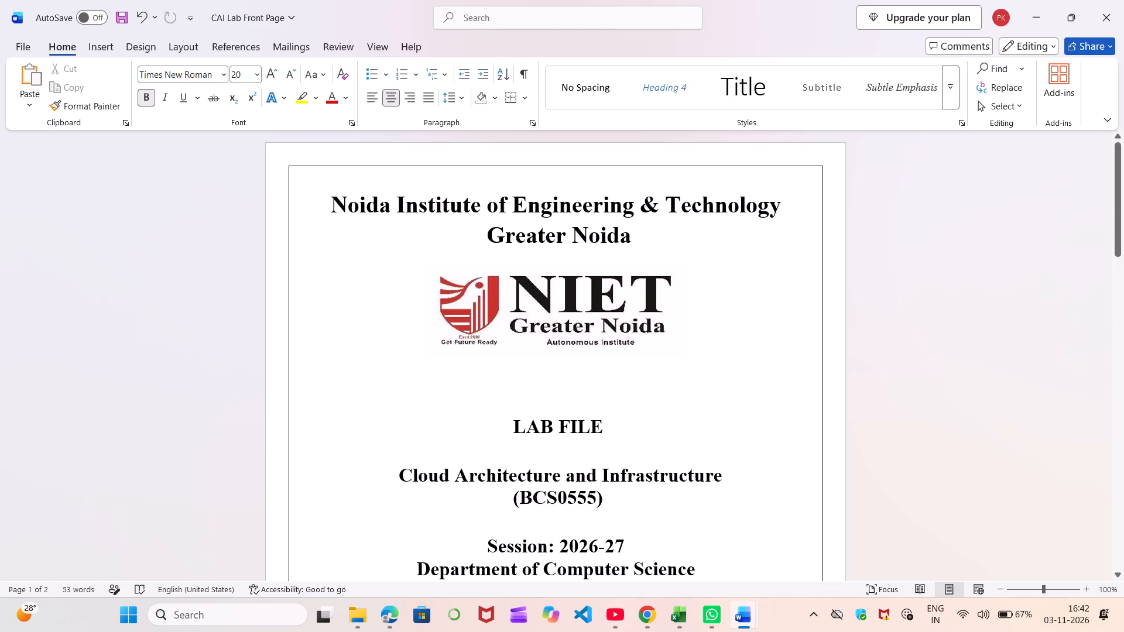
Look through both pages of the CAI Lab Front Page document.
scroll(436, 381, down, 1)
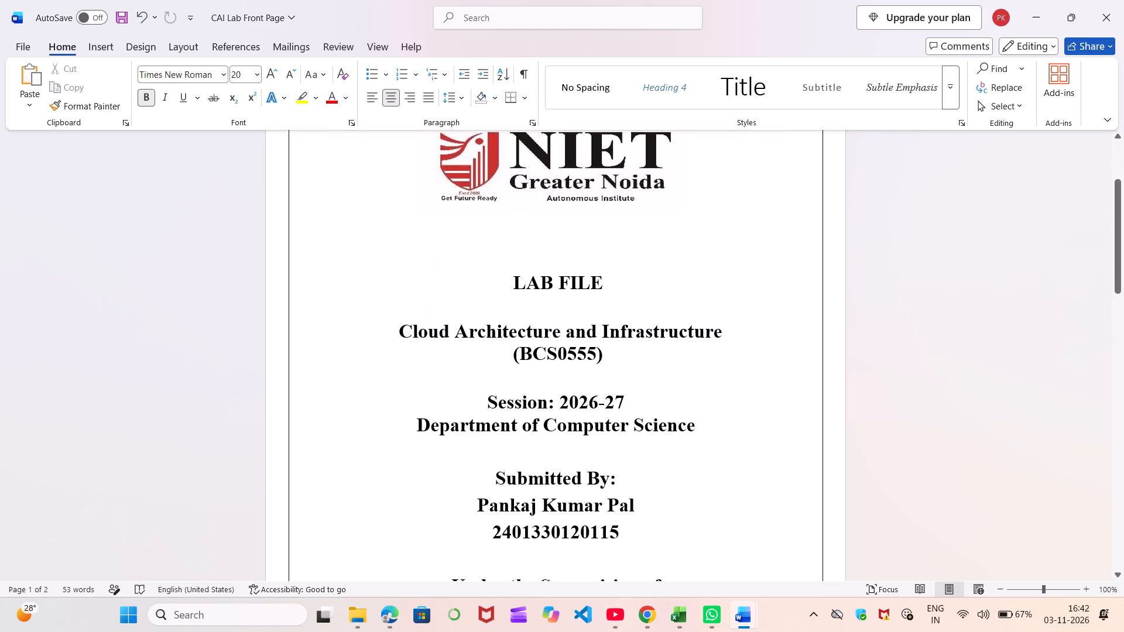
scroll(611, 462, down, 1)
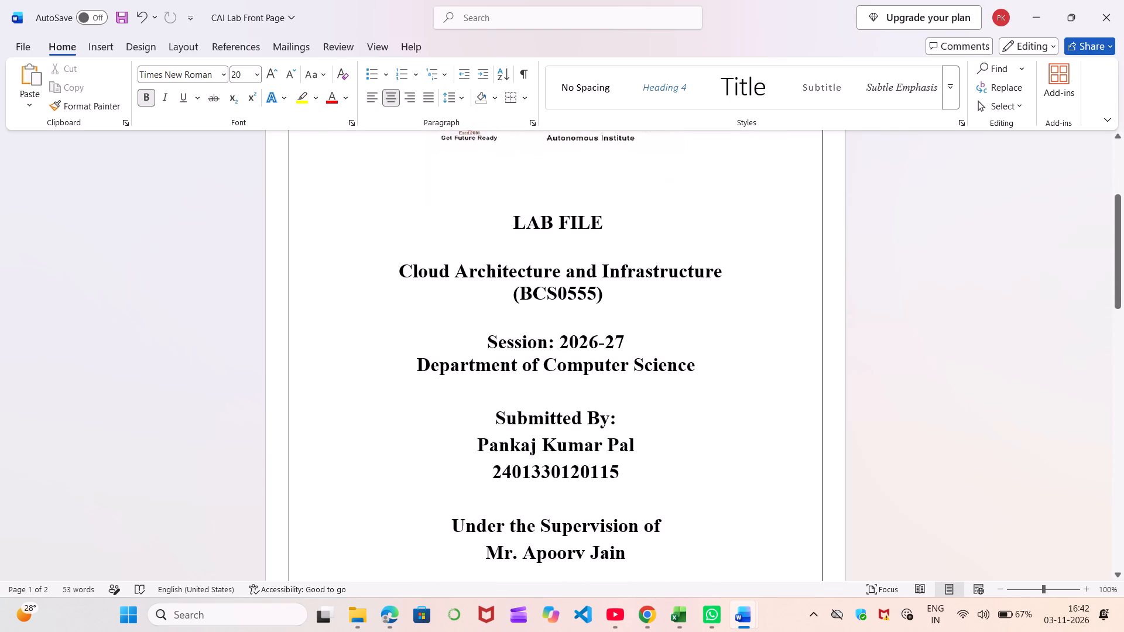
scroll(611, 462, down, 1)
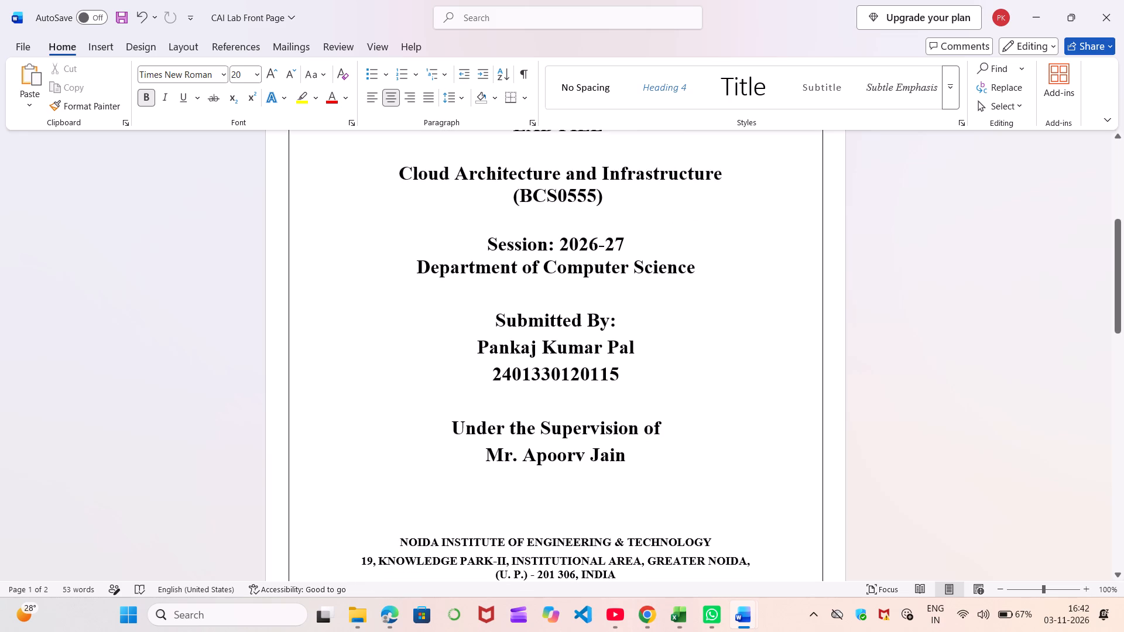
scroll(611, 462, down, 3)
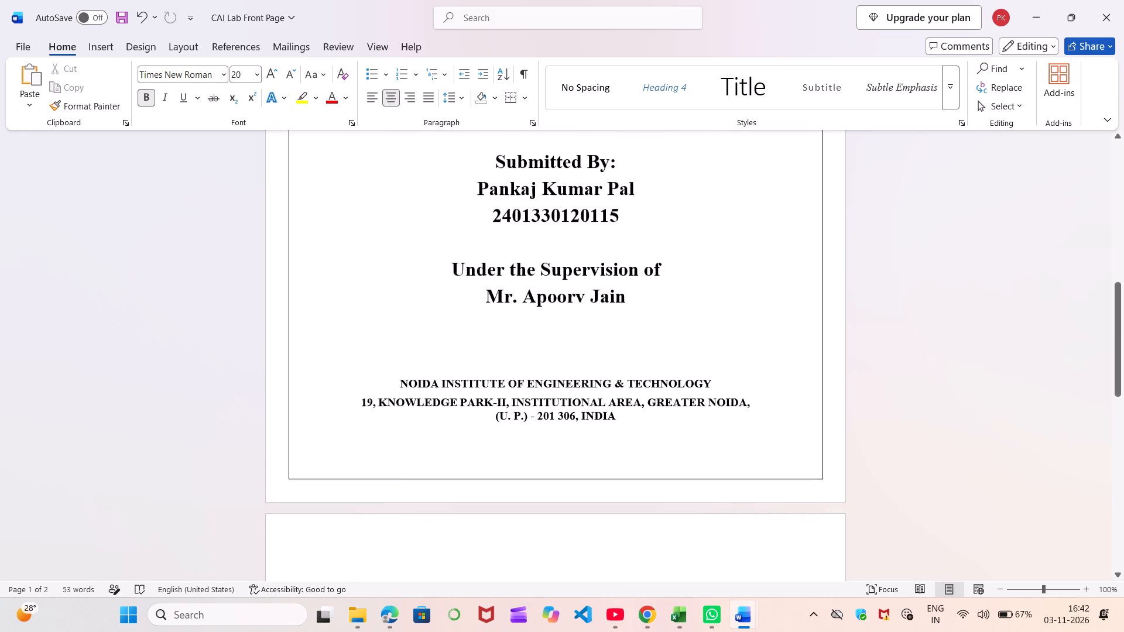
scroll(611, 462, down, 6)
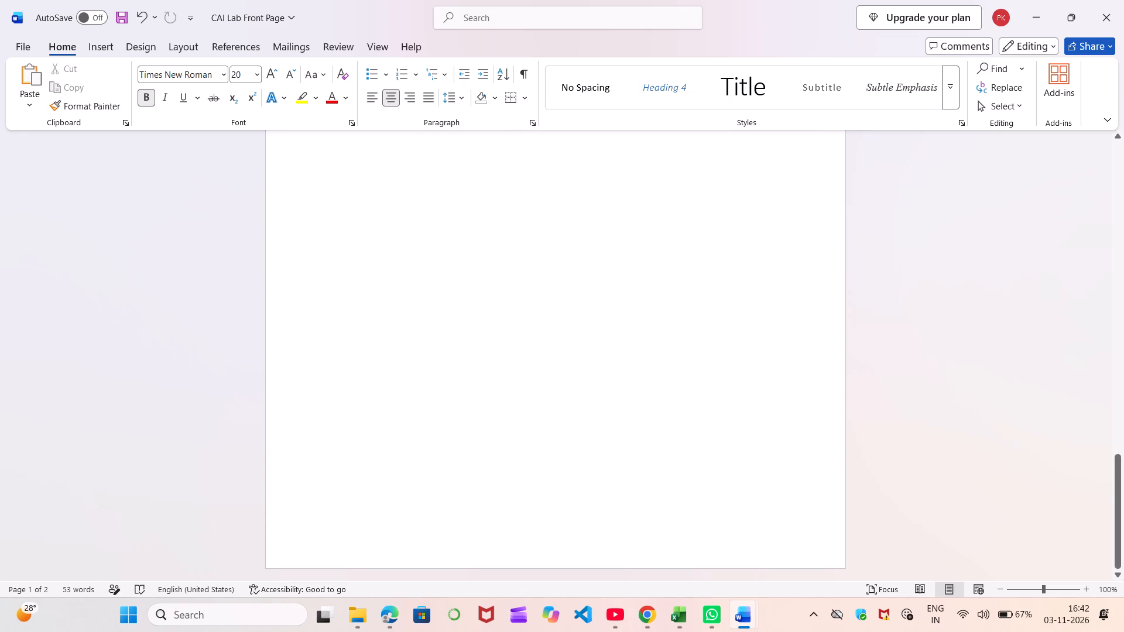
Switch to the syllabus PDF in Microsoft Edge and examine the Cloud Architecture and Infrastructure course details, units and list of practicals.
click(1046, 13)
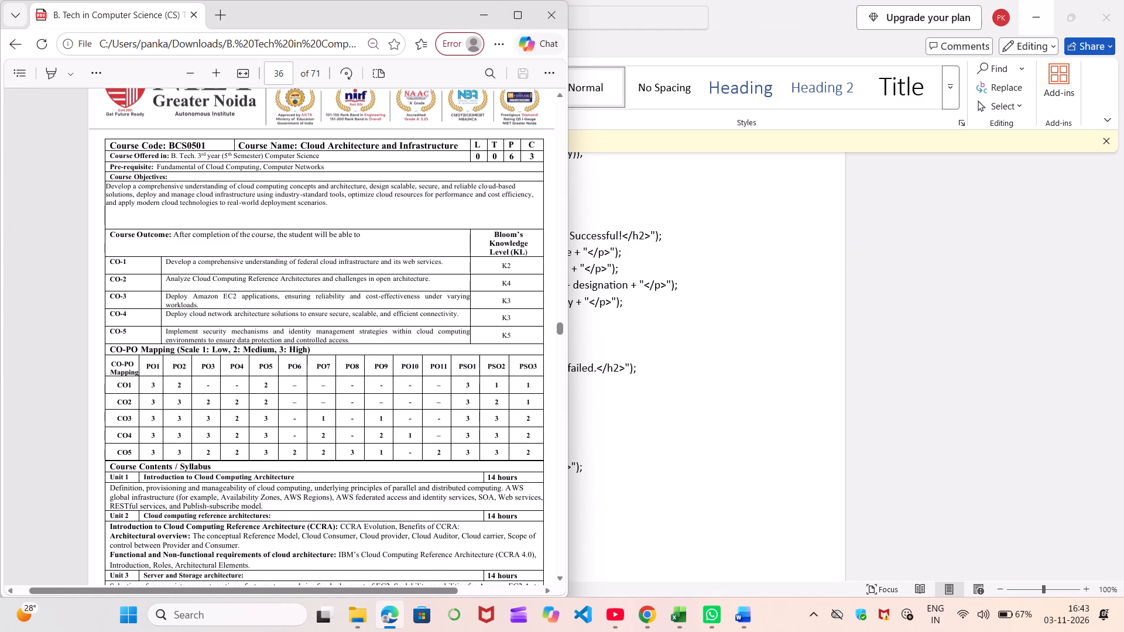
scroll(341, 329, up, 1)
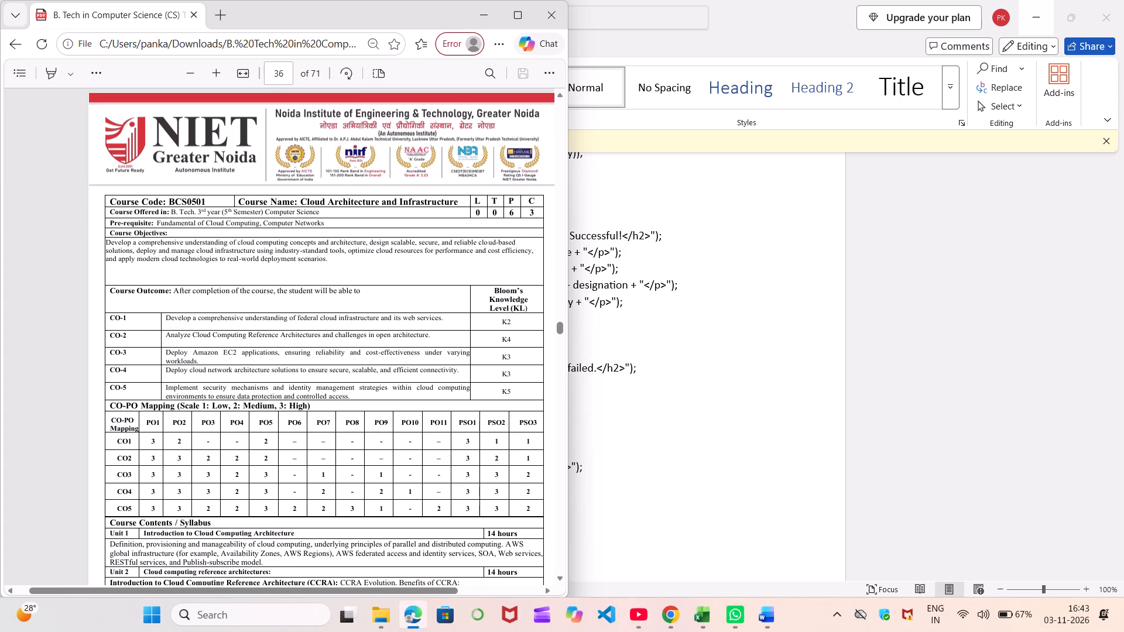
scroll(341, 329, down, 3)
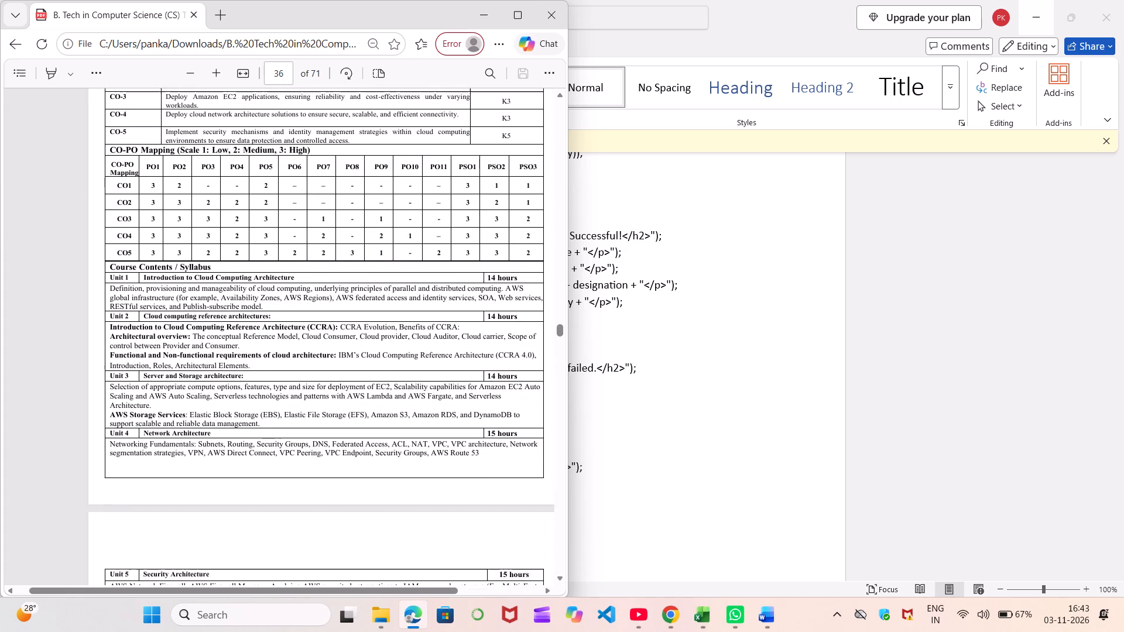
scroll(341, 329, down, 3)
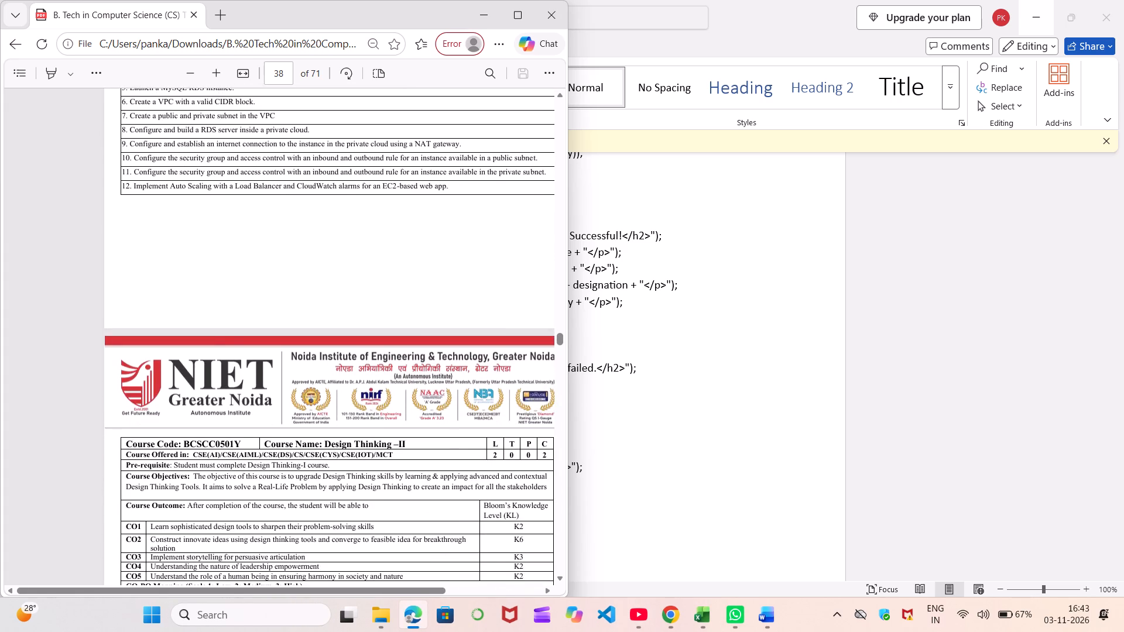
scroll(341, 329, up, 7)
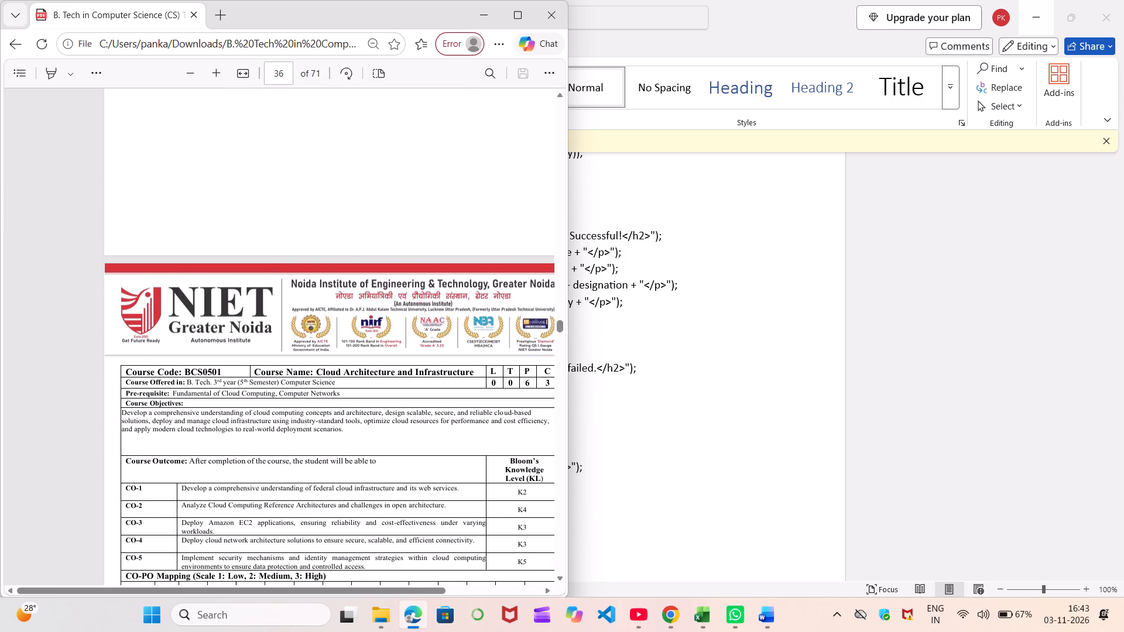
scroll(341, 329, down, 2)
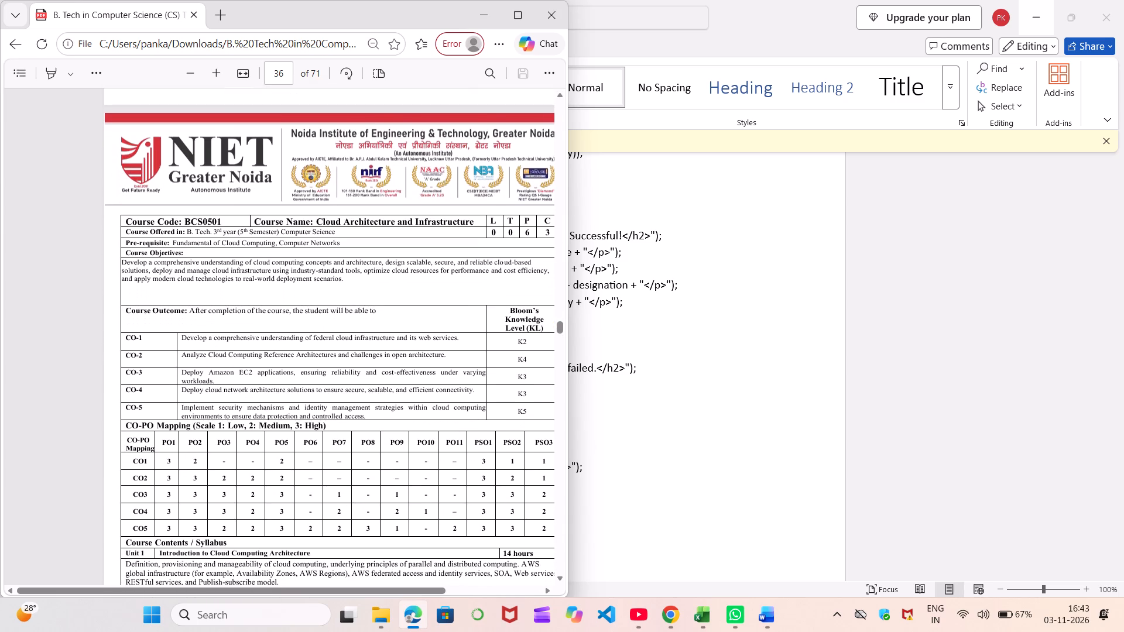
scroll(341, 329, down, 6)
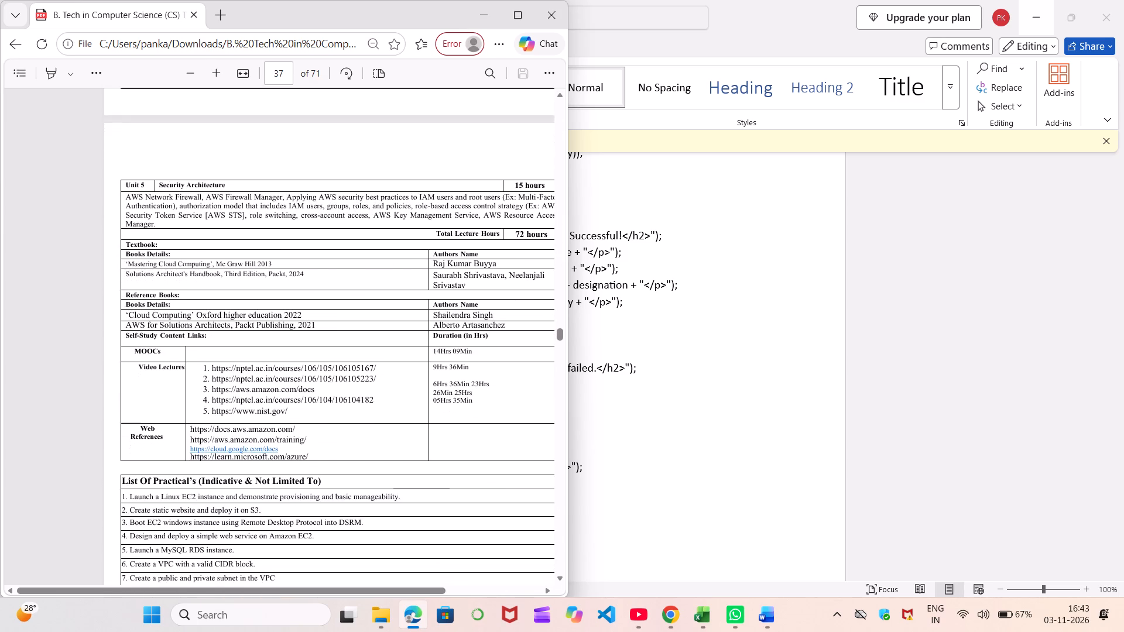
scroll(341, 329, down, 2)
scroll(341, 329, up, 3)
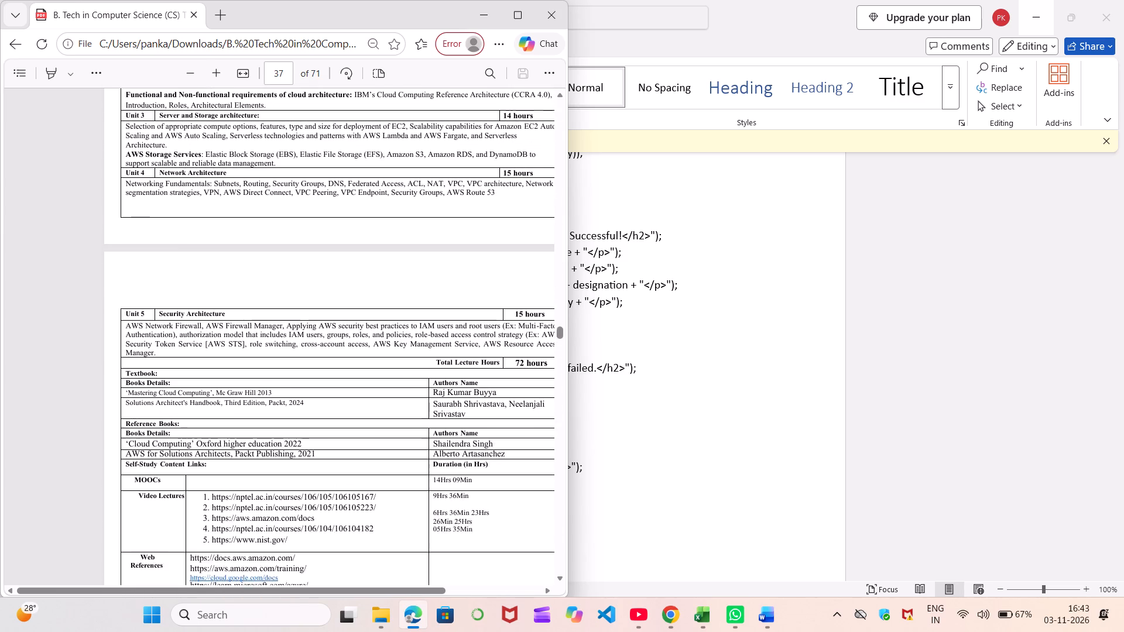
scroll(341, 329, up, 1)
scroll(341, 329, down, 1)
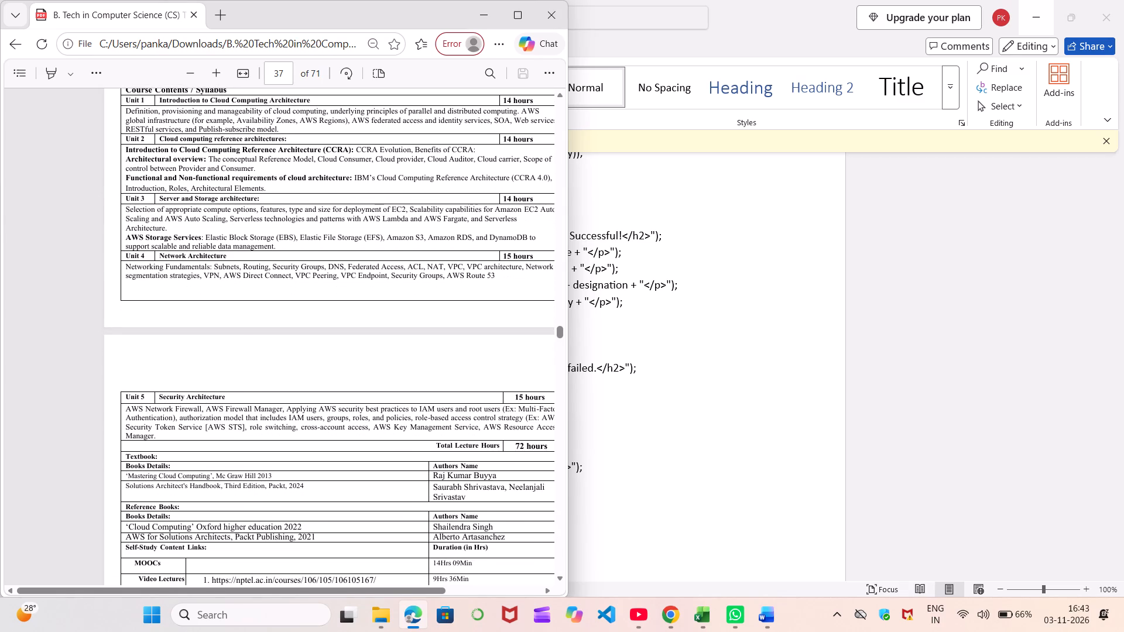
scroll(341, 329, down, 8)
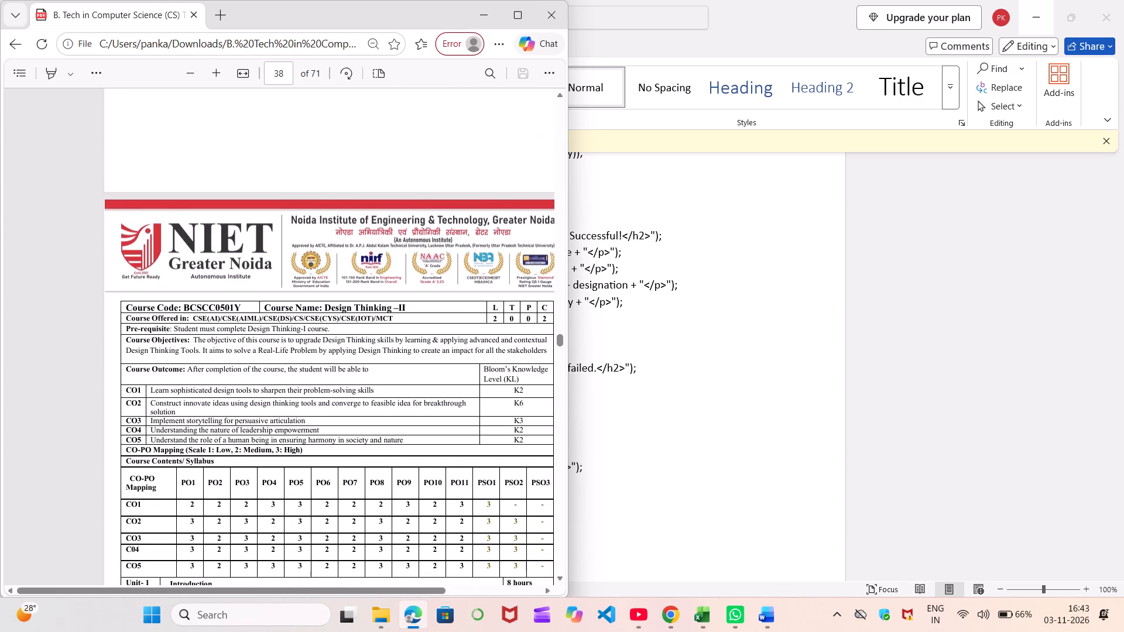
Look through the courses that follow in the syllabus, up to the Deep Learning Techniques pages, and put the PDF away.
scroll(341, 329, down, 12)
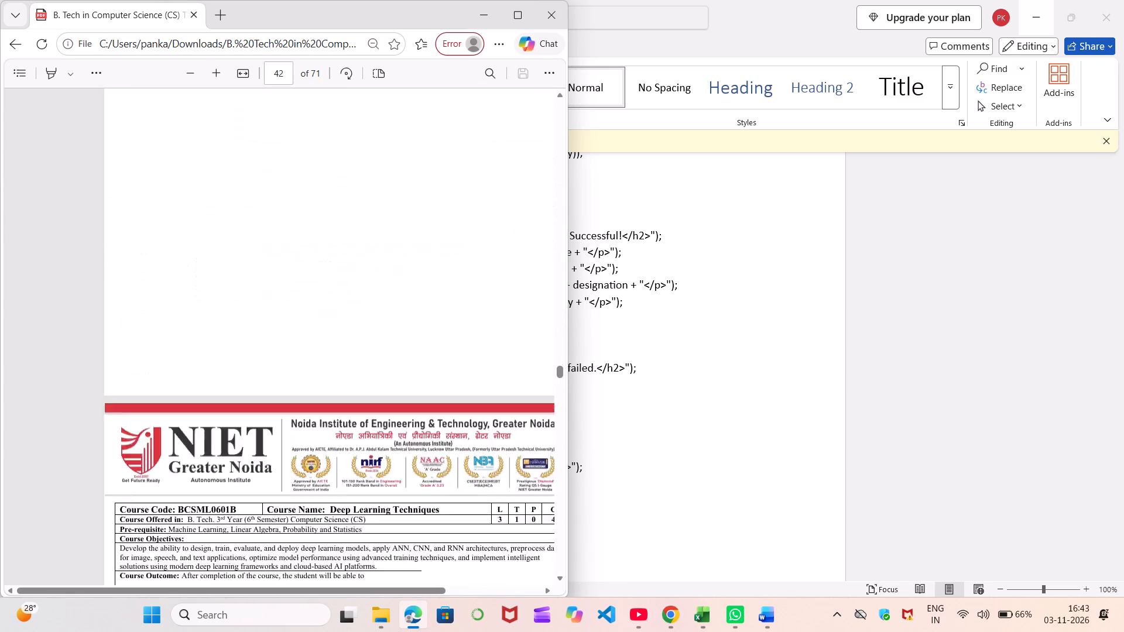
scroll(341, 329, up, 1)
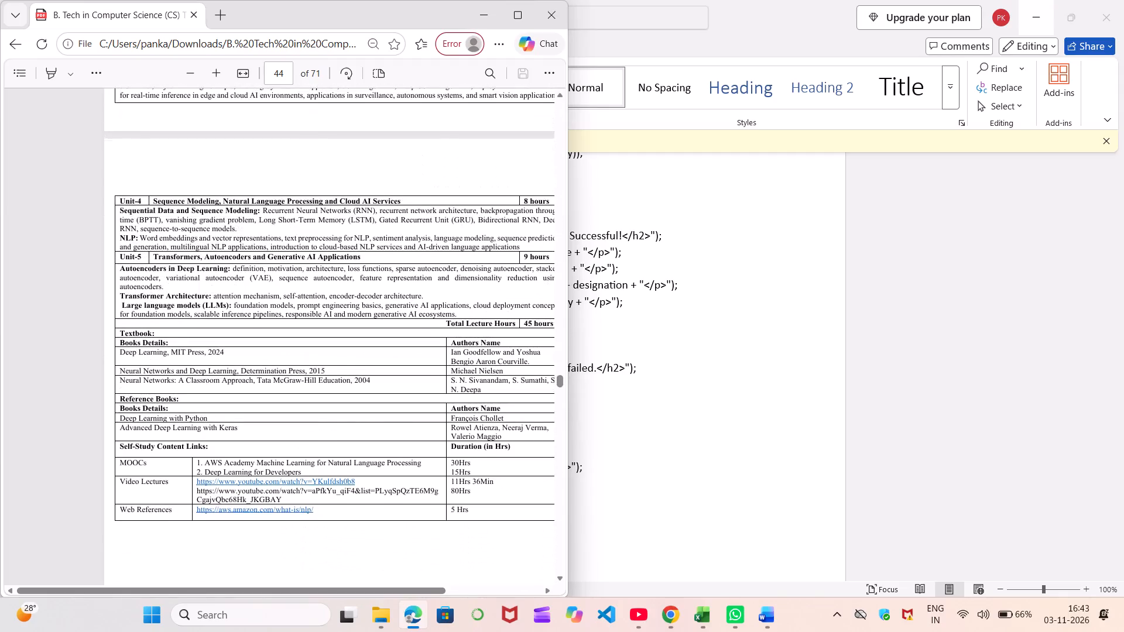
scroll(341, 329, down, 2)
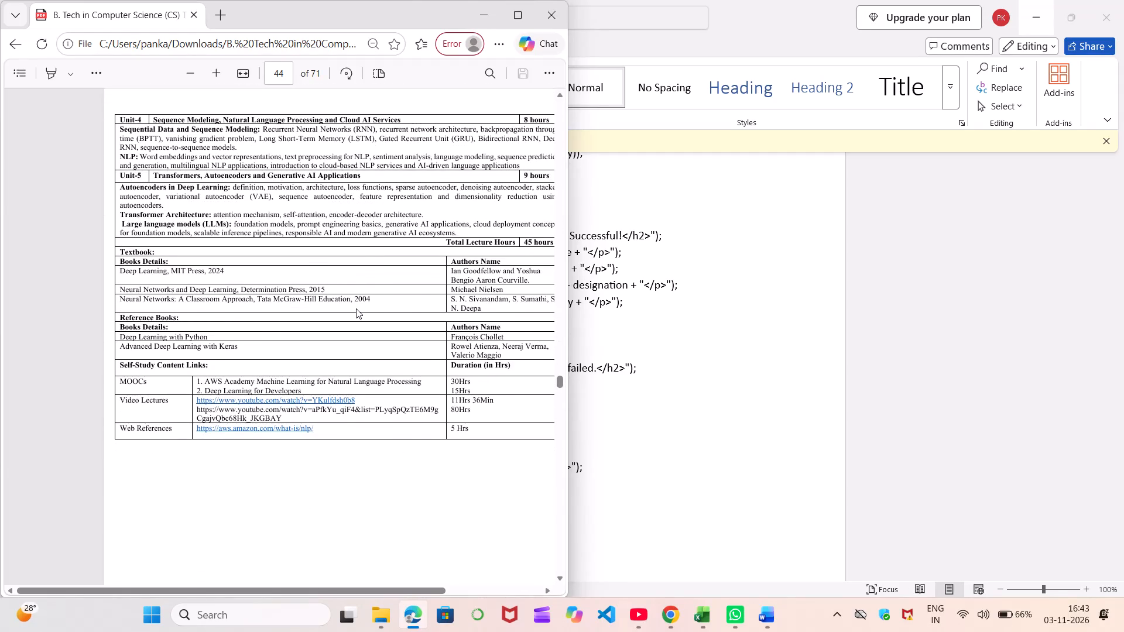
click(481, 13)
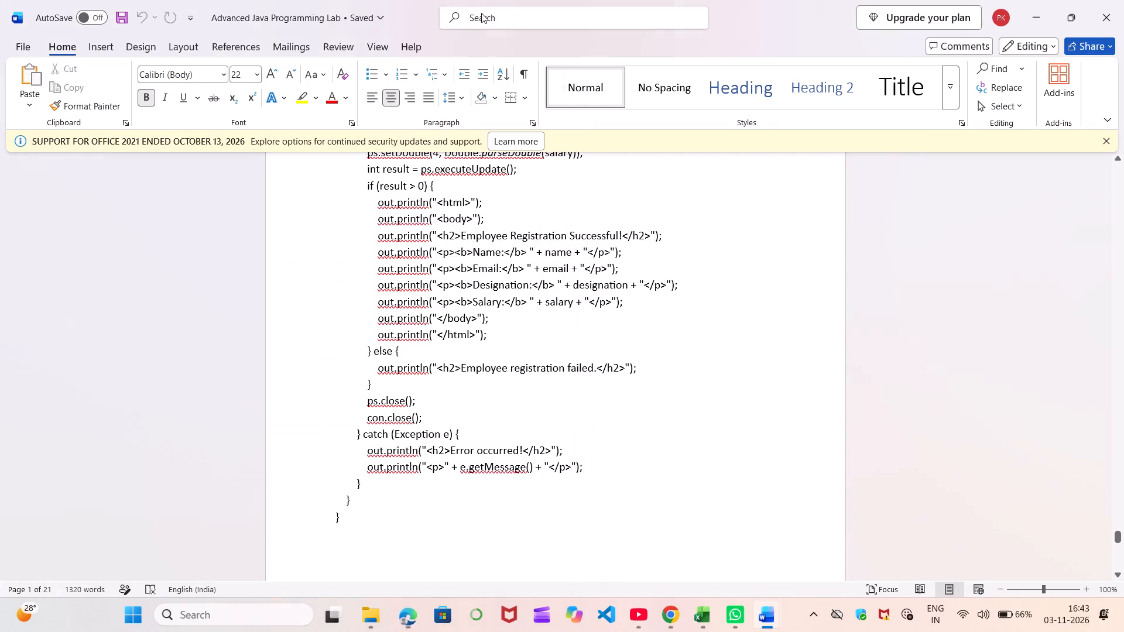
Look back over the code in the Advanced Java Programming Lab document in Word and save the document.
scroll(677, 352, up, 4)
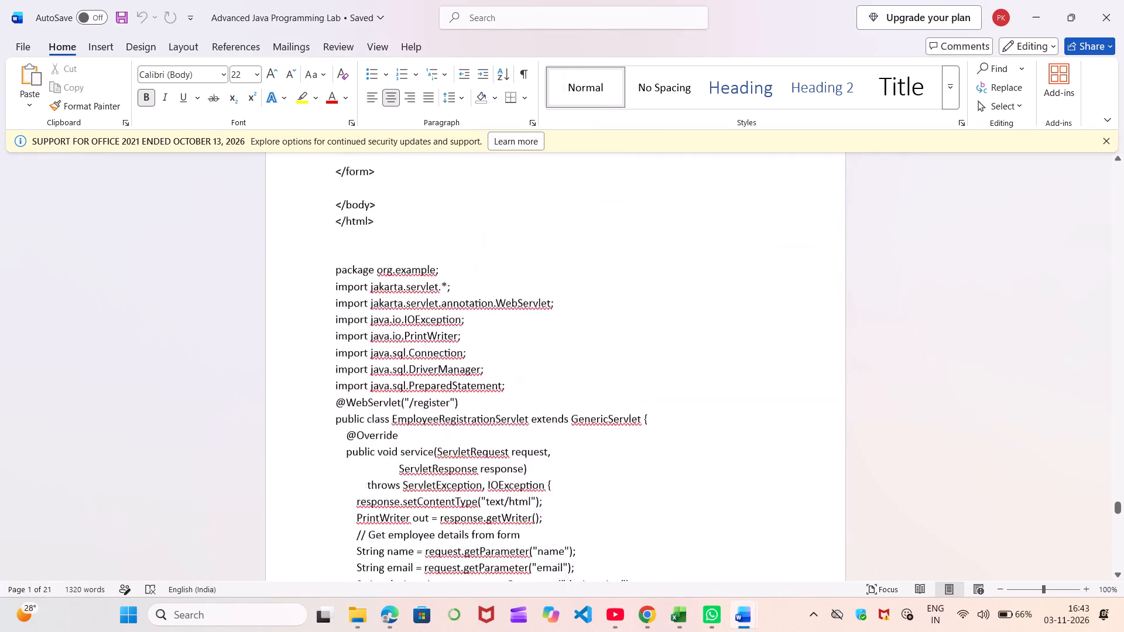
scroll(677, 352, up, 3)
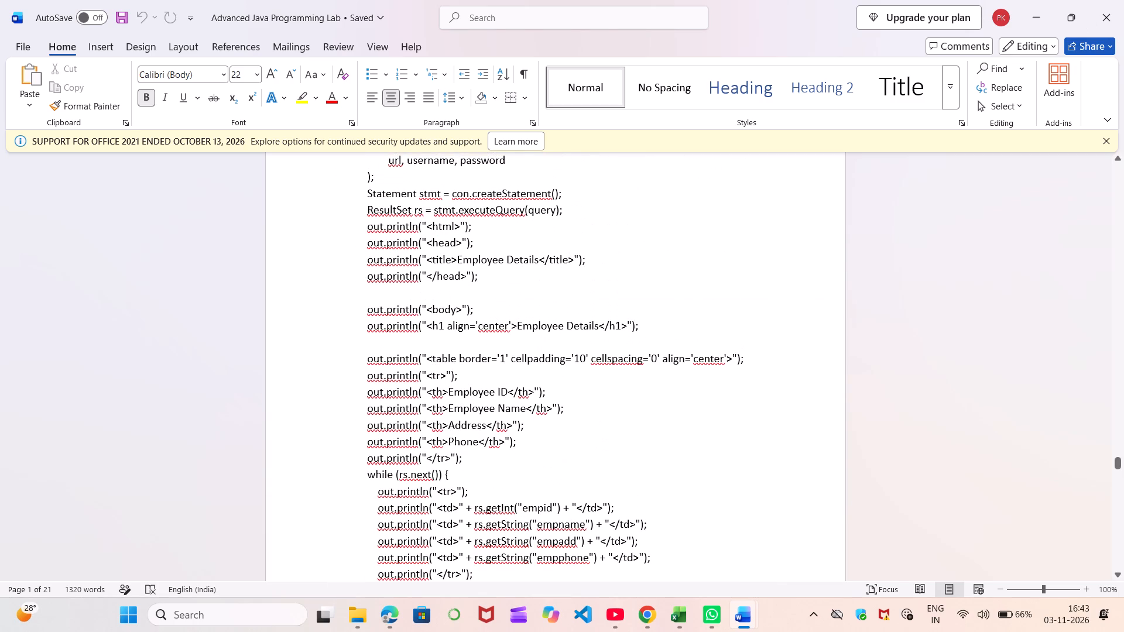
key(ctrl+s)
Open AWS_LAB_FILE from the recent documents.
click(28, 39)
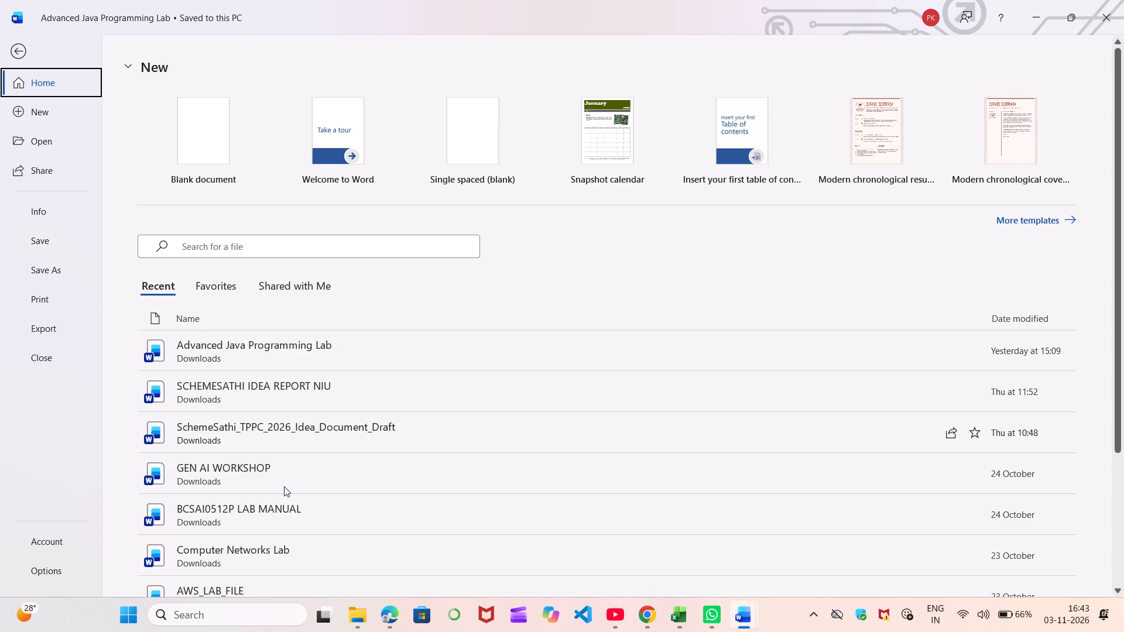
scroll(284, 486, down, 1)
double_click(215, 492)
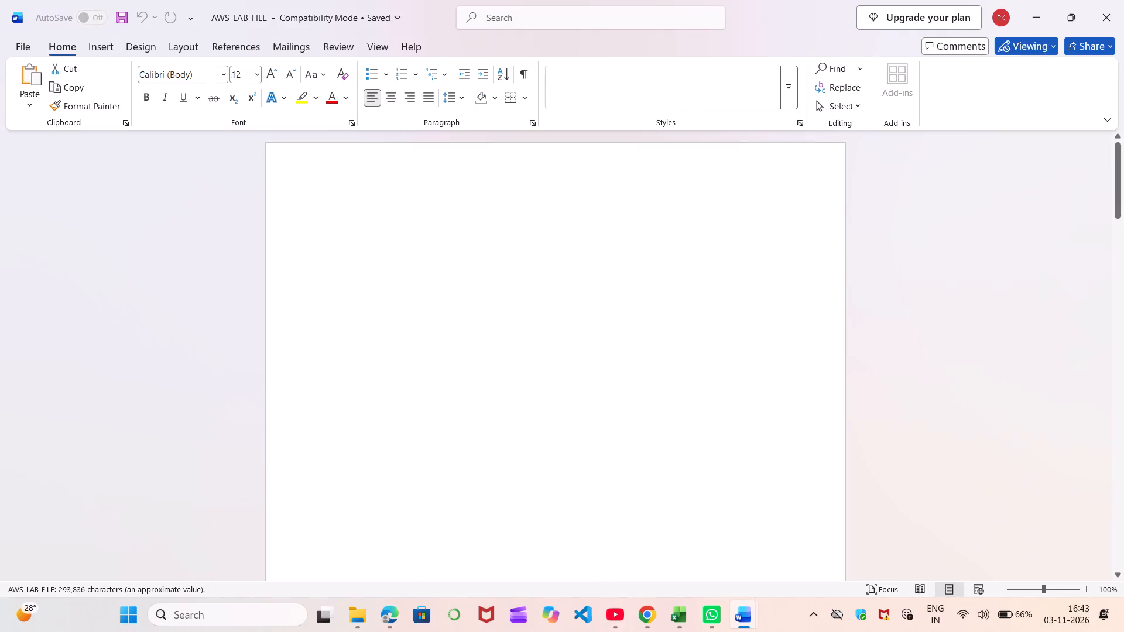
Look through Lab 1 on AWS Identity and Access Management, up to the start of Lab 2 on the café's static website.
scroll(709, 480, down, 2)
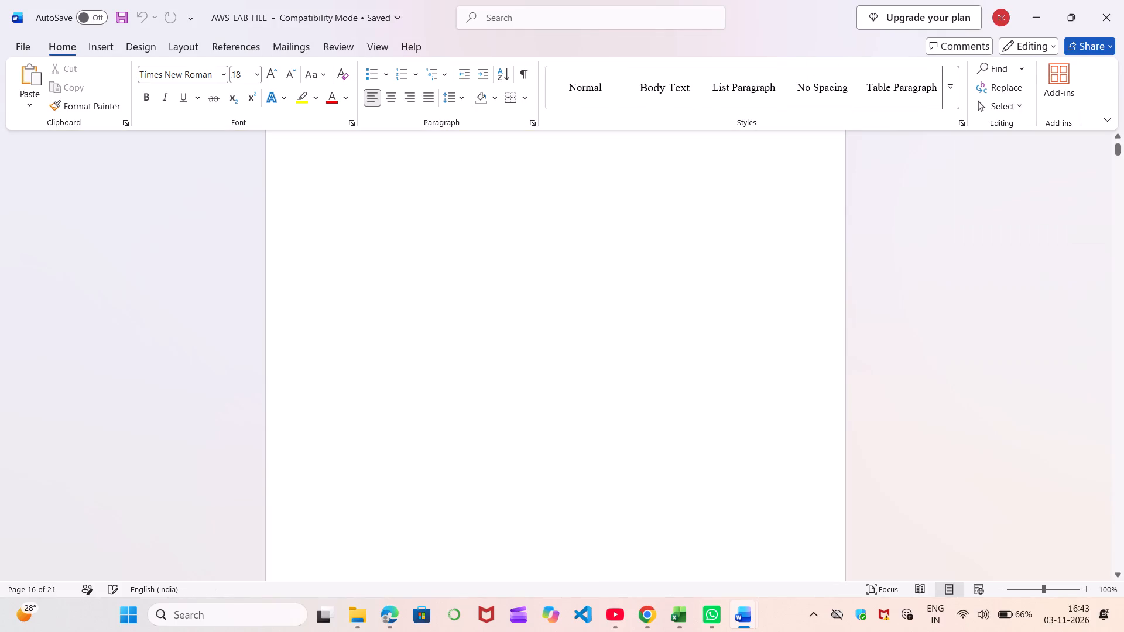
scroll(709, 480, down, 3)
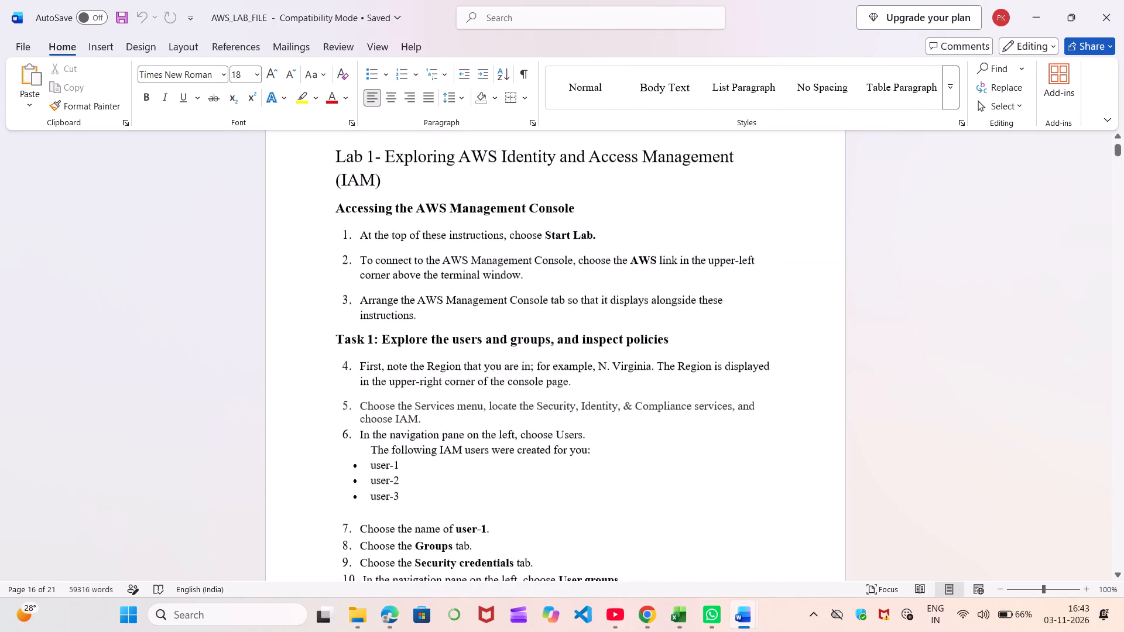
scroll(709, 480, down, 4)
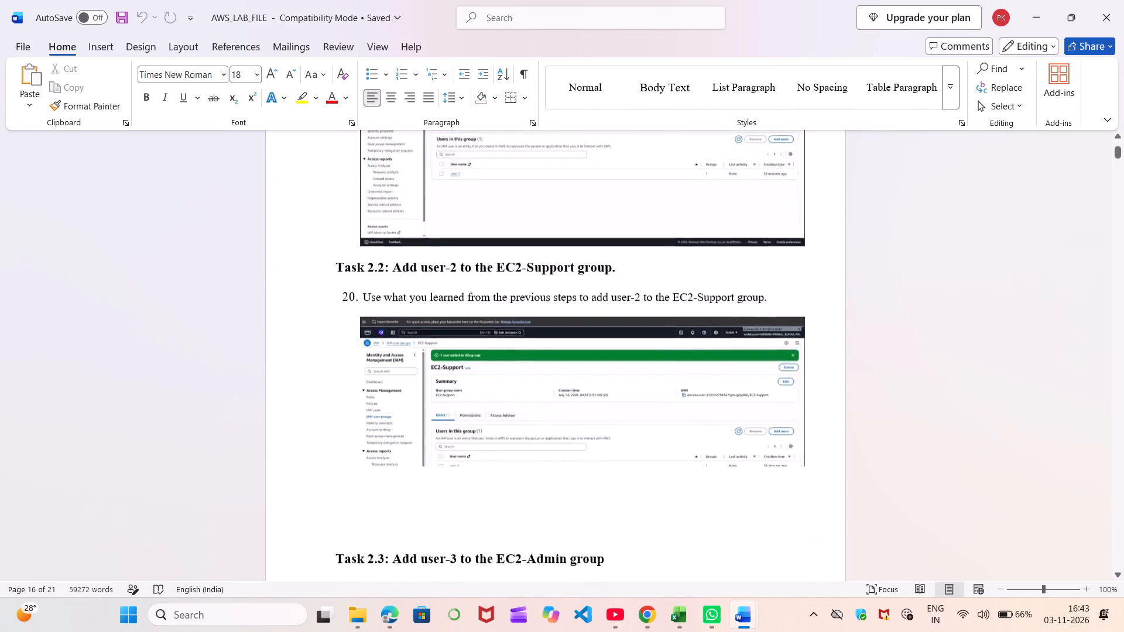
scroll(709, 480, down, 4)
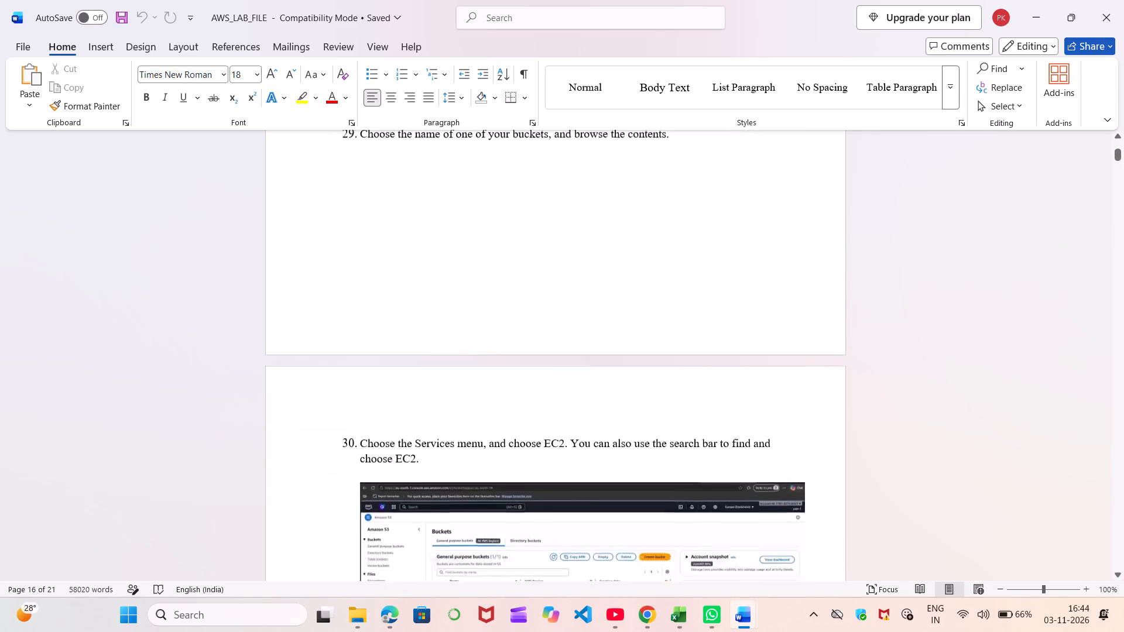
scroll(709, 480, down, 5)
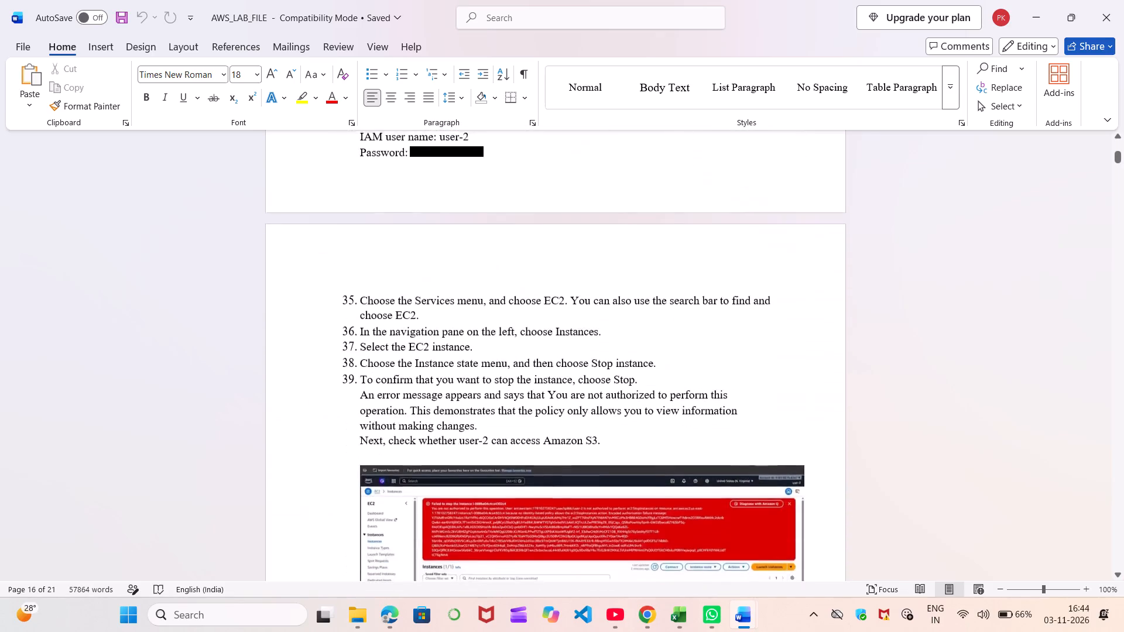
scroll(709, 480, down, 5)
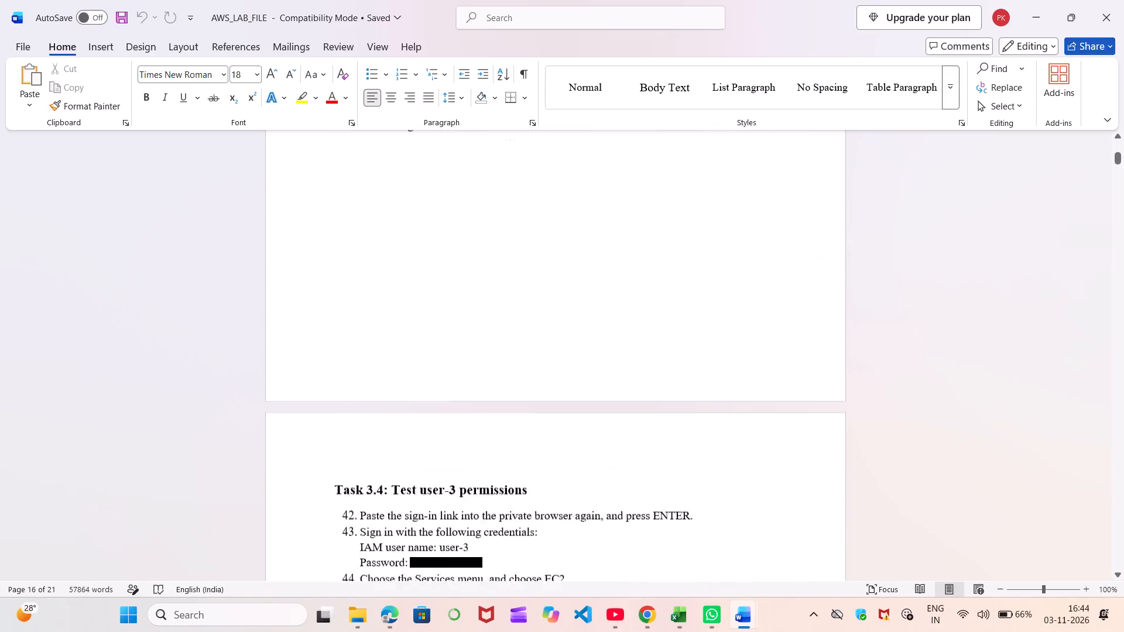
scroll(709, 480, down, 4)
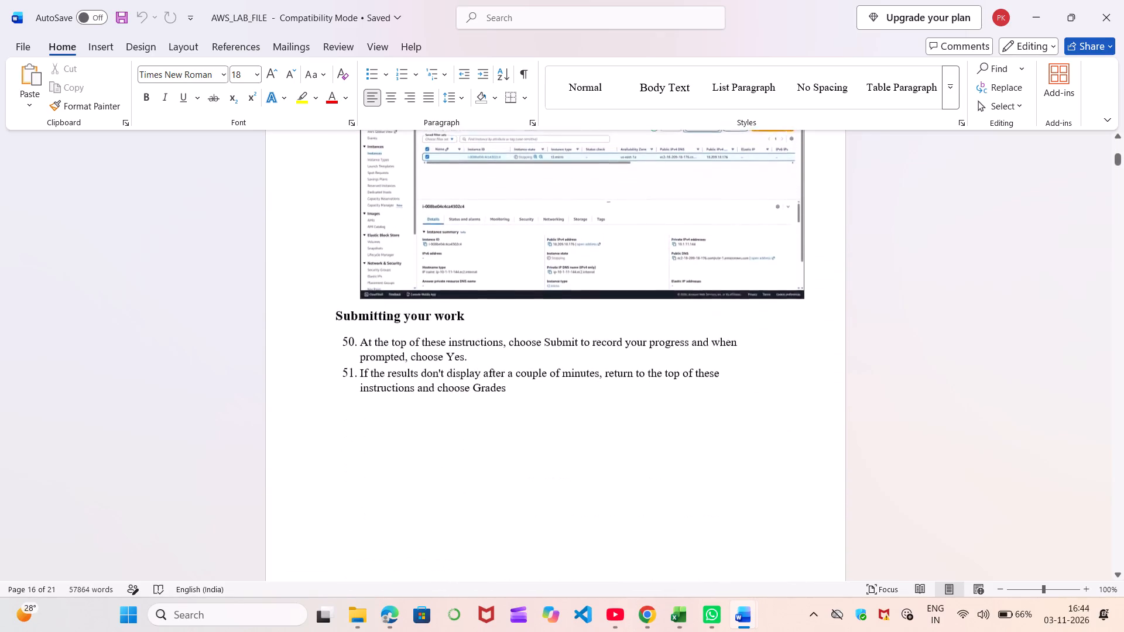
scroll(709, 480, down, 4)
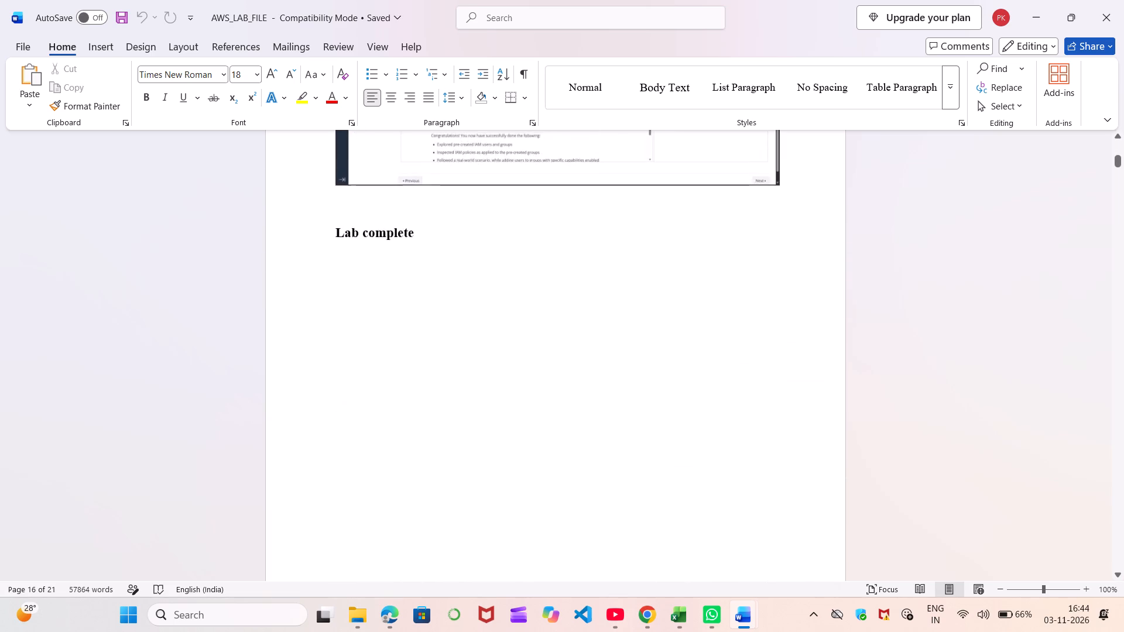
scroll(709, 480, down, 5)
scroll(709, 480, up, 2)
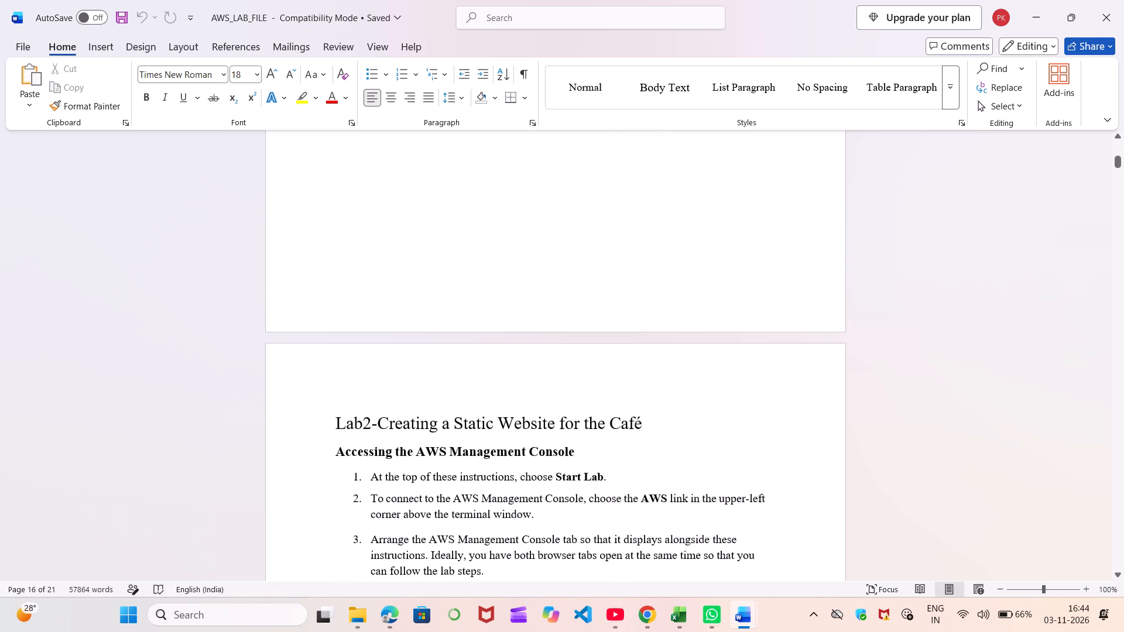
Move the sourcebucket0114 bucket screenshot from the following page up to item 8 of Task 2 in Lab 2.
scroll(709, 480, down, 5)
scroll(709, 480, up, 2)
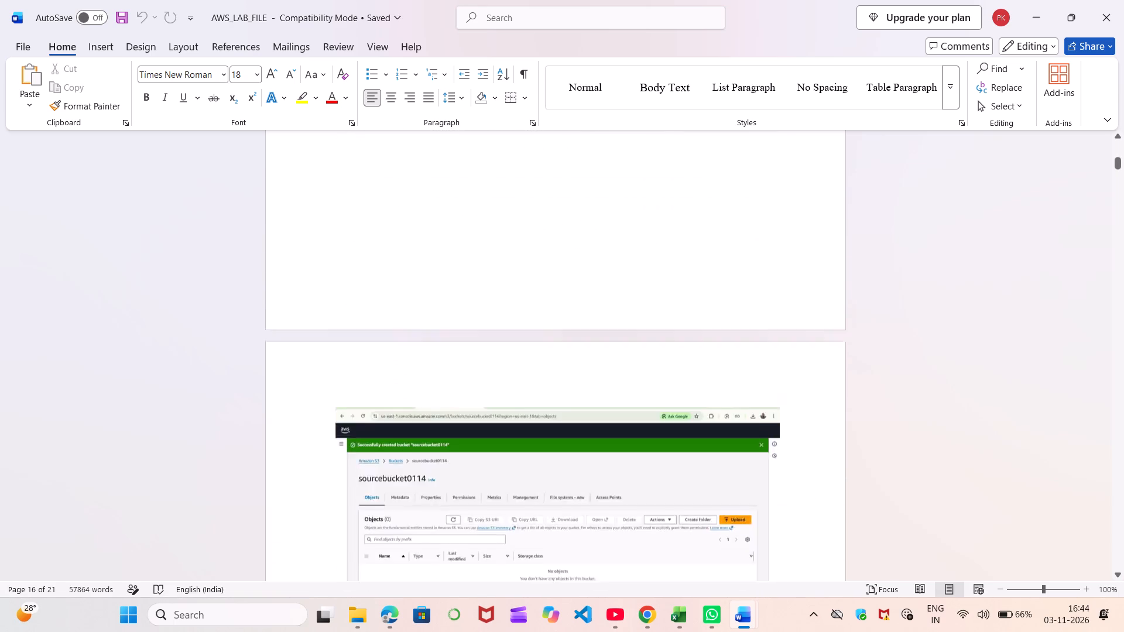
scroll(709, 480, down, 1)
drag(642, 509, 526, 227)
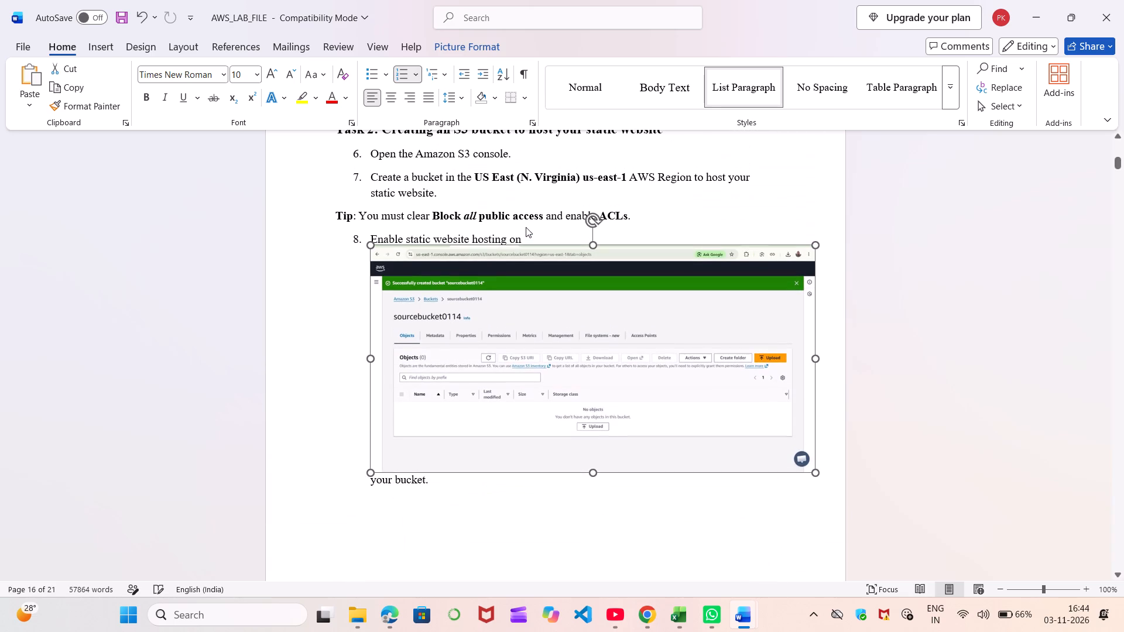
drag(561, 346, 513, 362)
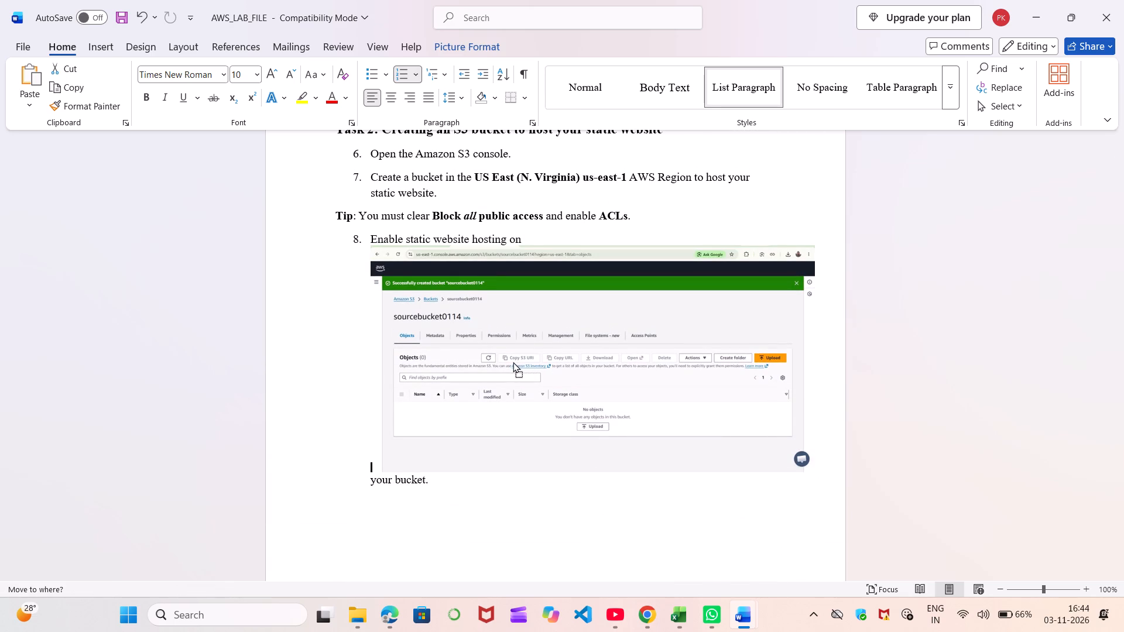
drag(513, 362, 439, 372)
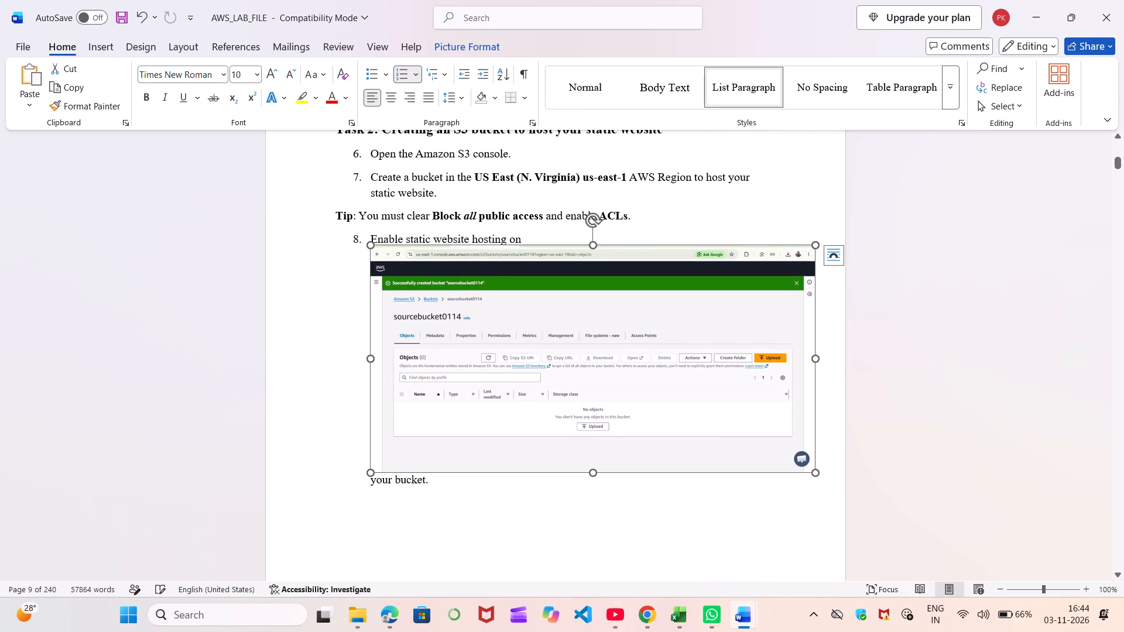
Resize the sourcebucket0114 screenshot in item 8 so it is slightly taller and wider.
drag(592, 243, 574, 252)
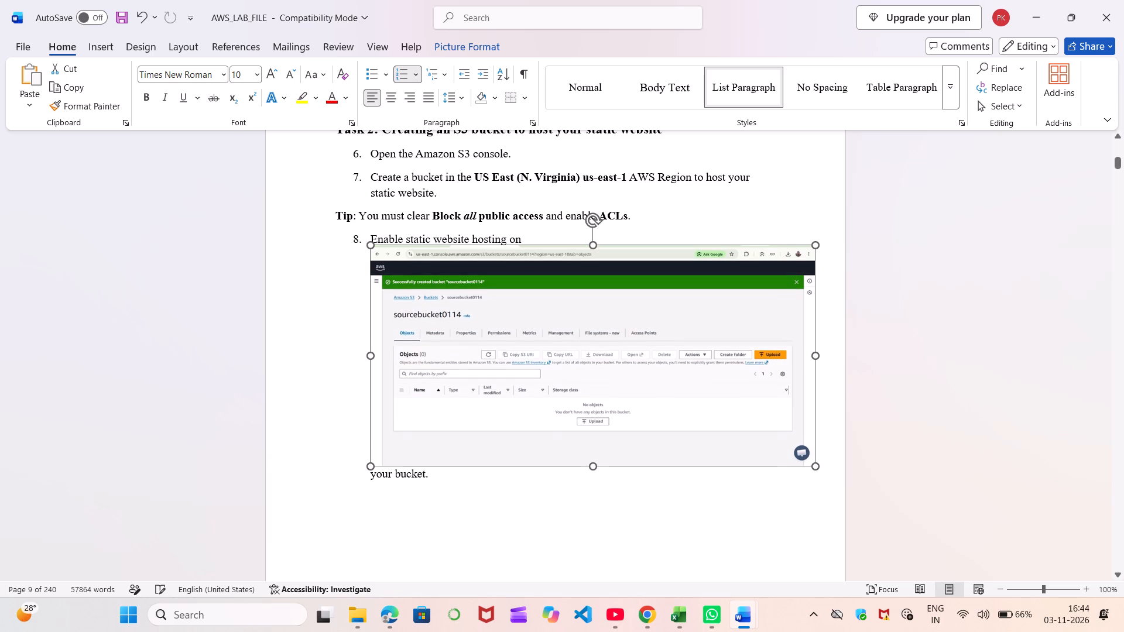
drag(574, 252, 587, 221)
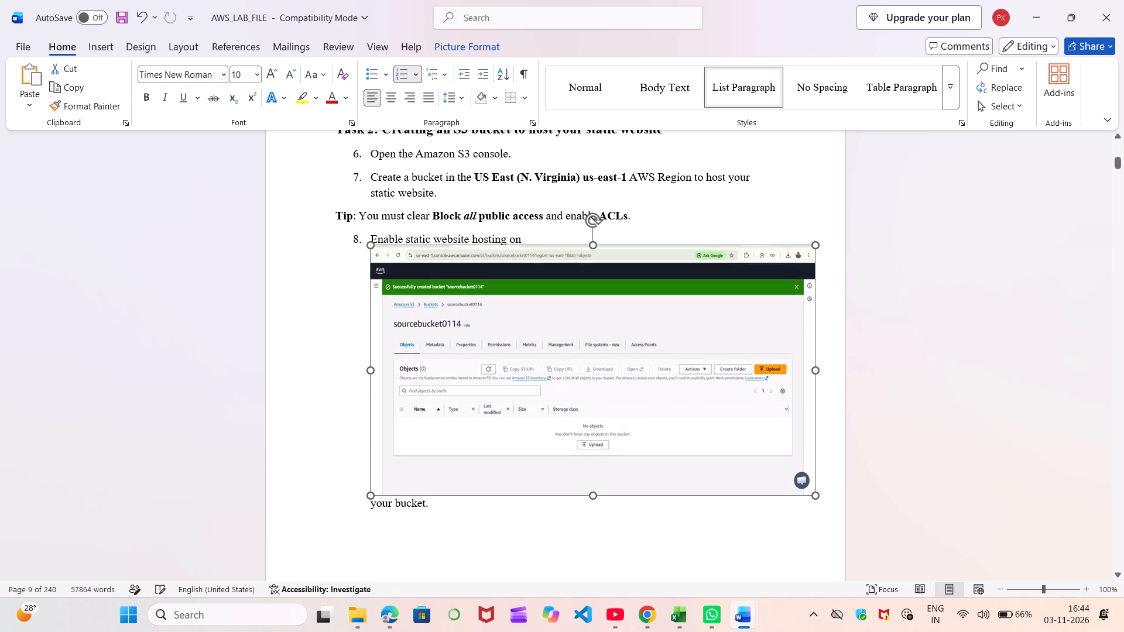
drag(587, 221, 593, 225)
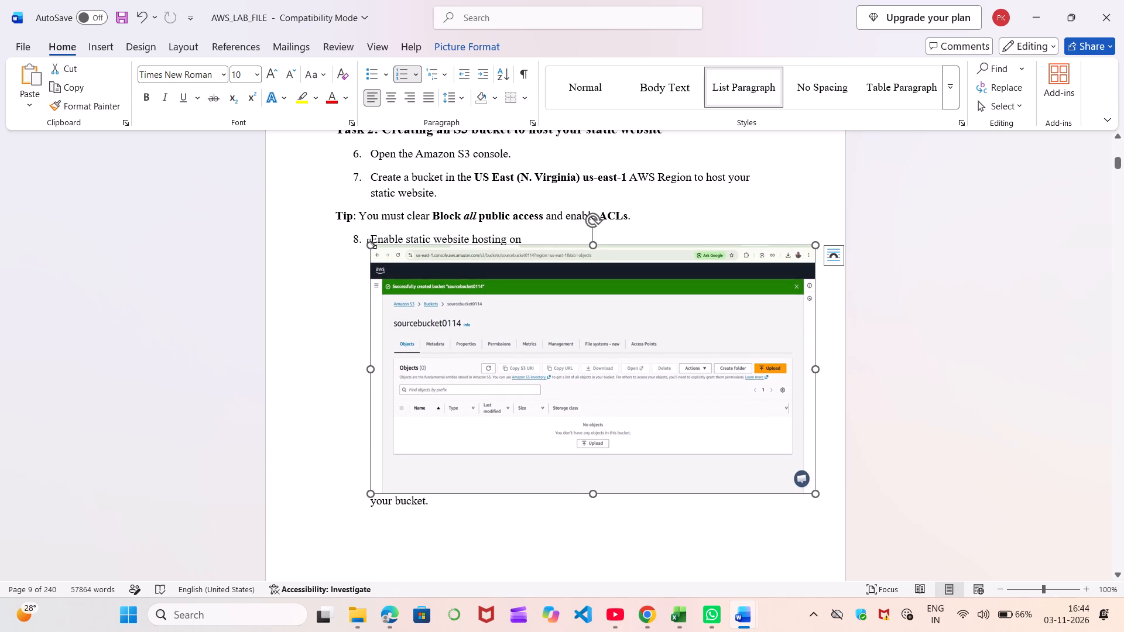
drag(372, 243, 366, 248)
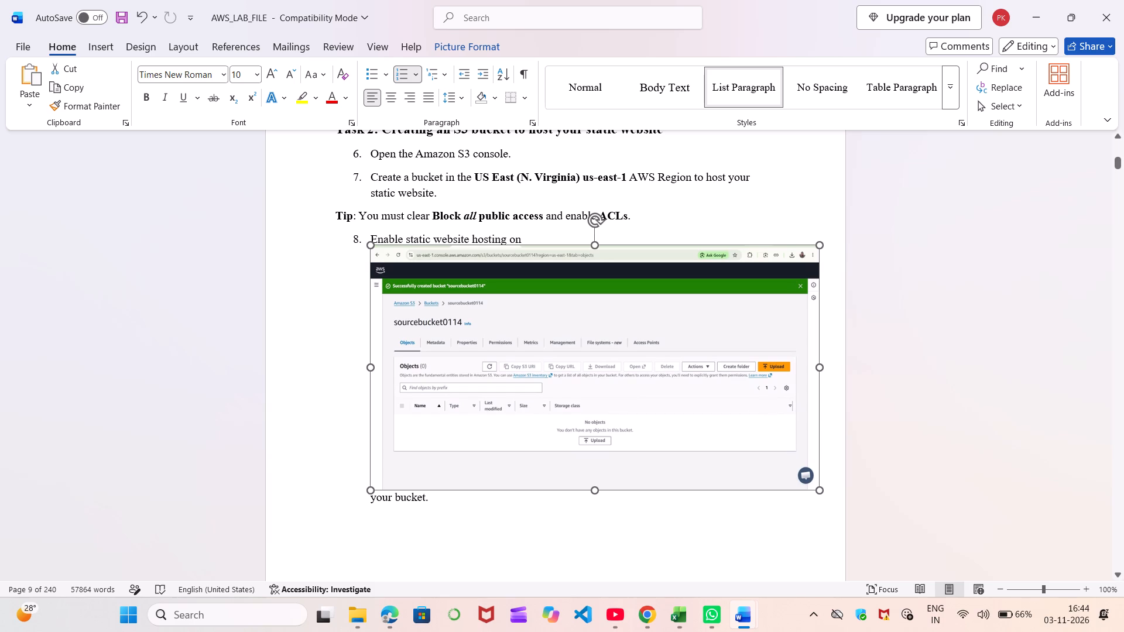
Cut the bucket screenshot out of item 8's sentence and place it below "Enable static website hosting on your bucket.".
right_click(558, 335)
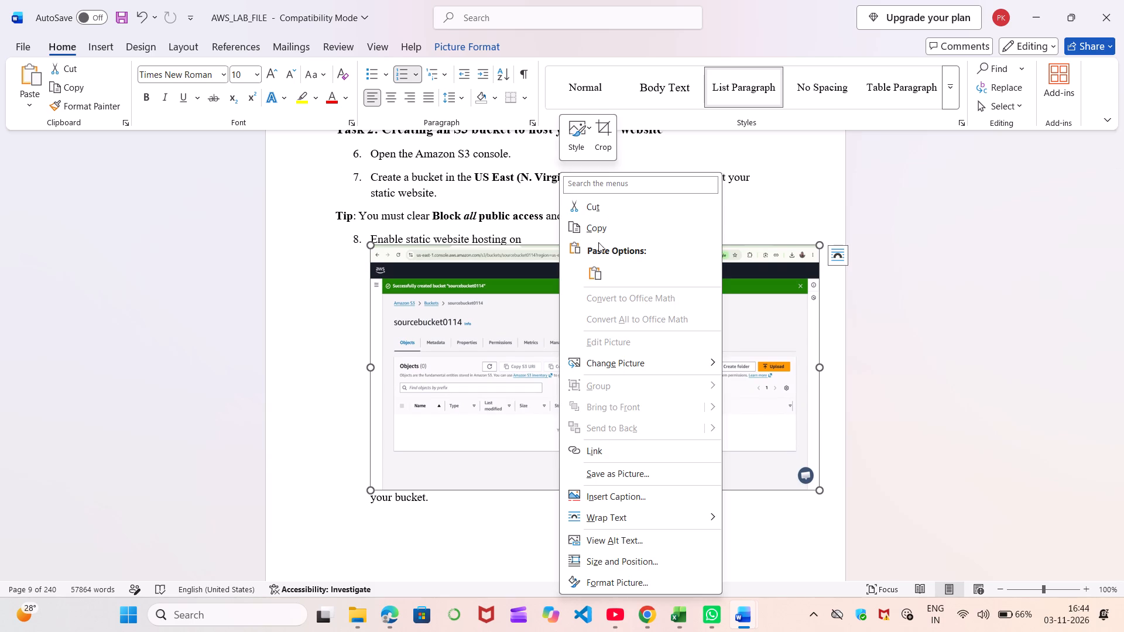
click(587, 210)
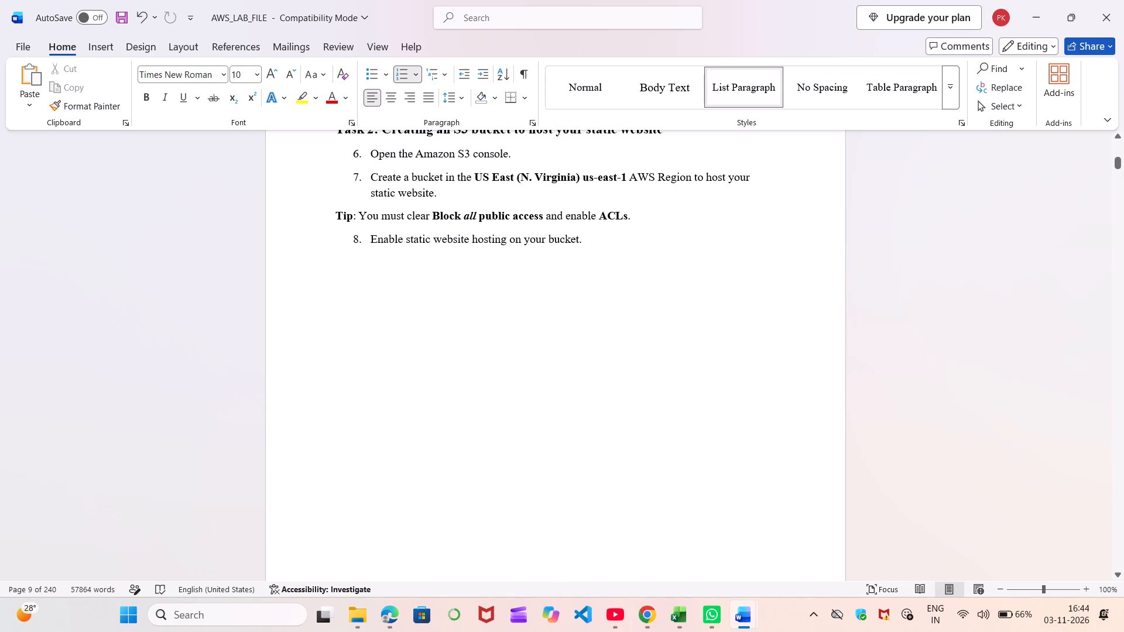
click(594, 238)
key(Return)
key(BackSpace)
key(BackSpace)
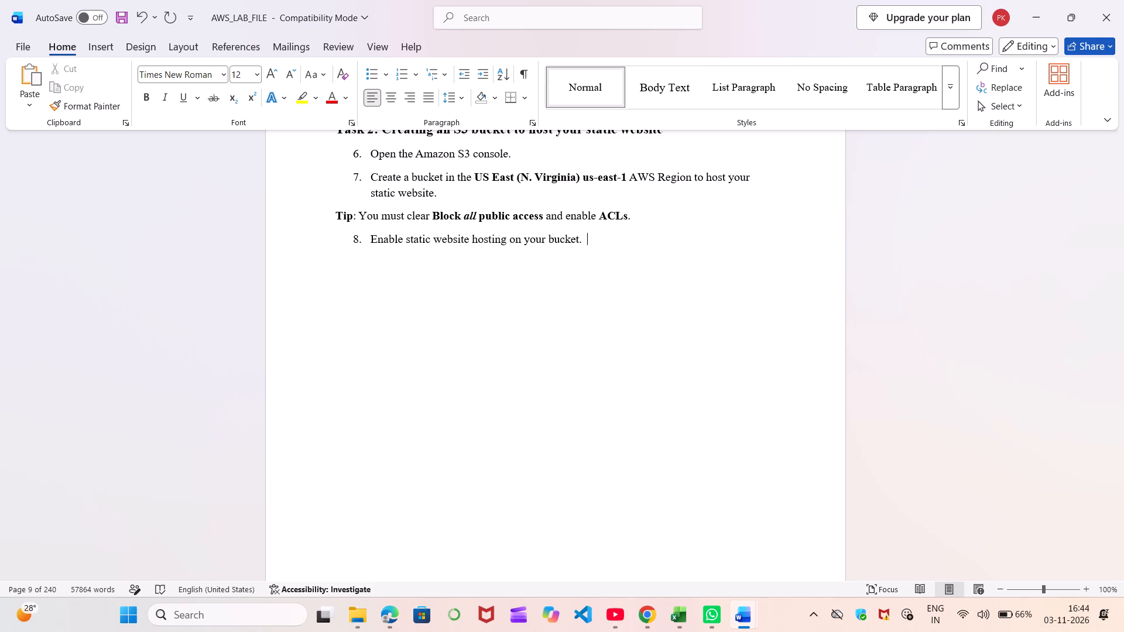
key(Return)
key(BackSpace)
key(Return)
key(Return)
key(Return)
key(ctrl+v)
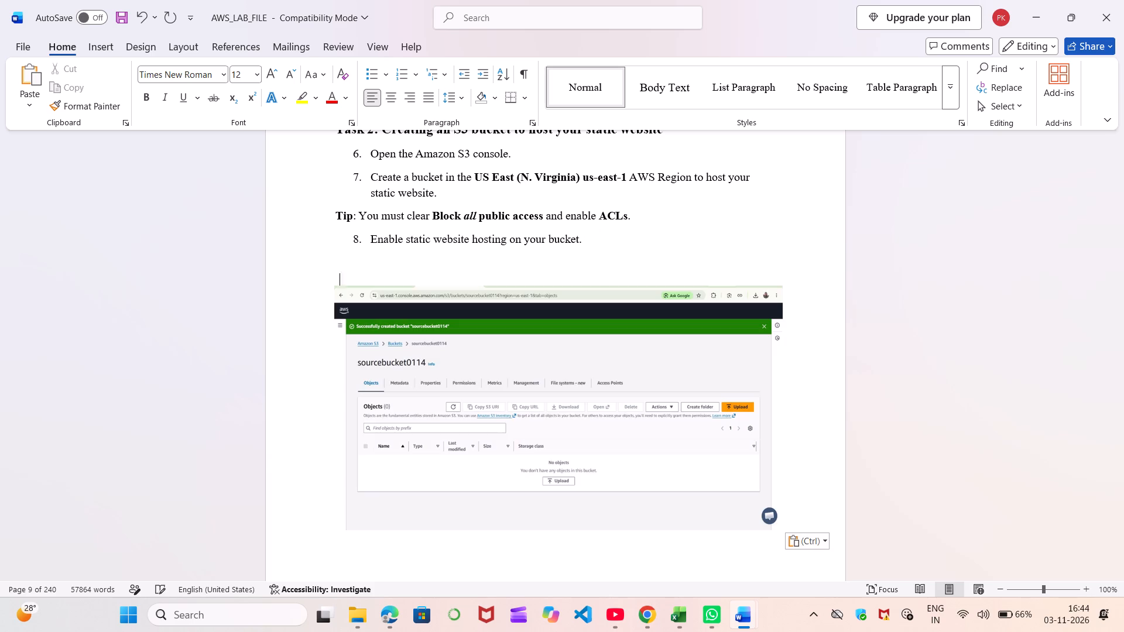
drag(595, 342, 587, 300)
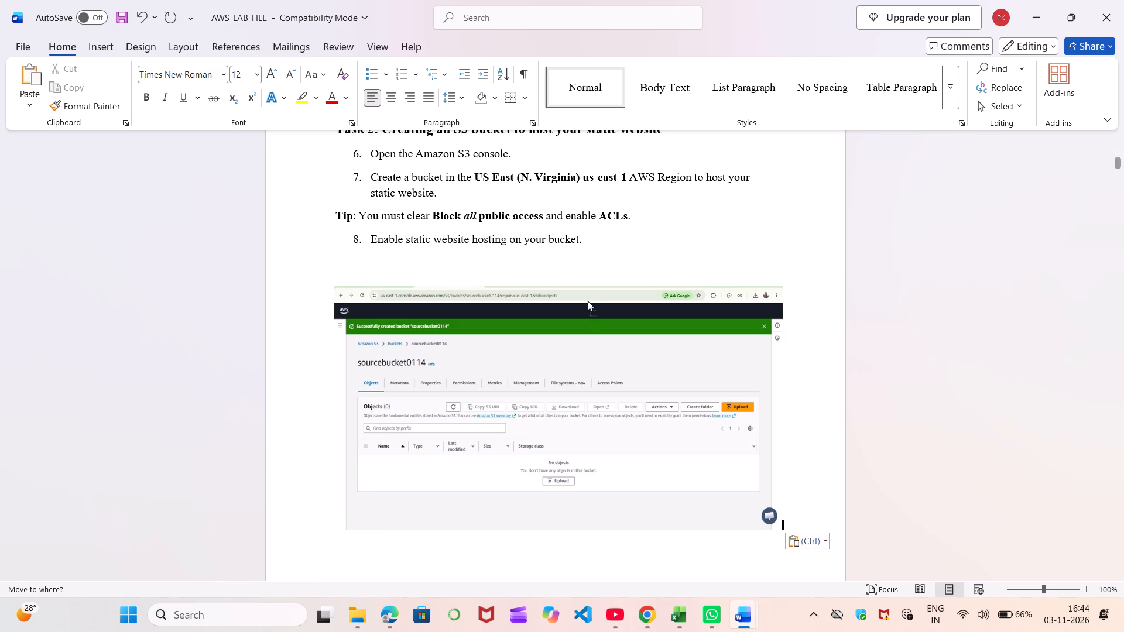
drag(587, 300, 573, 275)
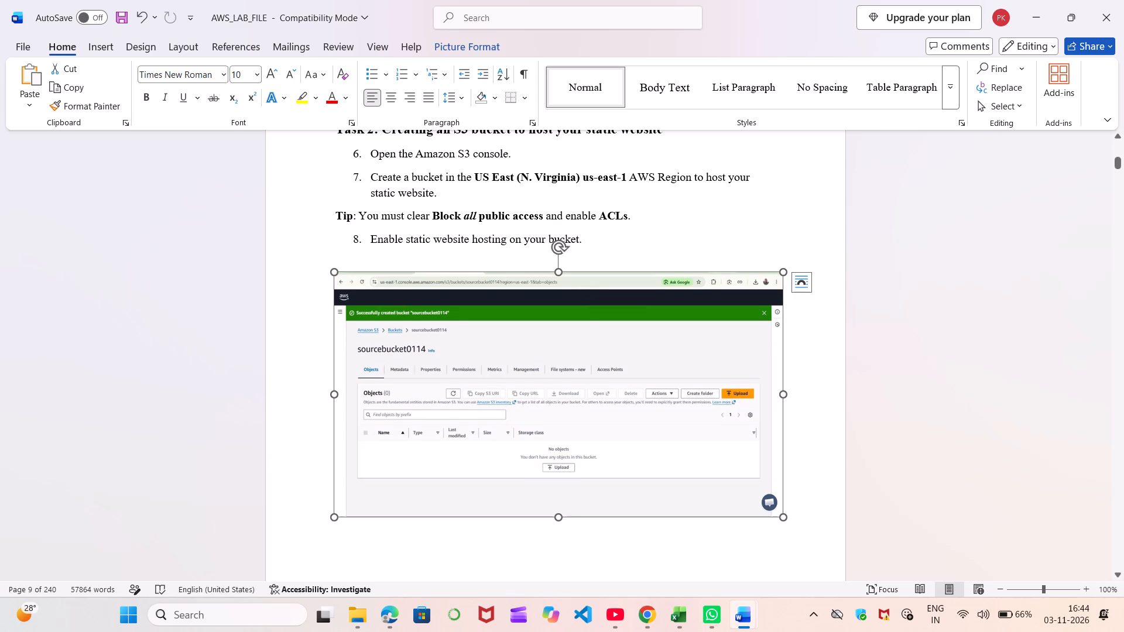
Look through Lab 2 from Task 3 to Task 5, examining the layout and empty space before item 13 on enabling versioning.
scroll(558, 363, down, 2)
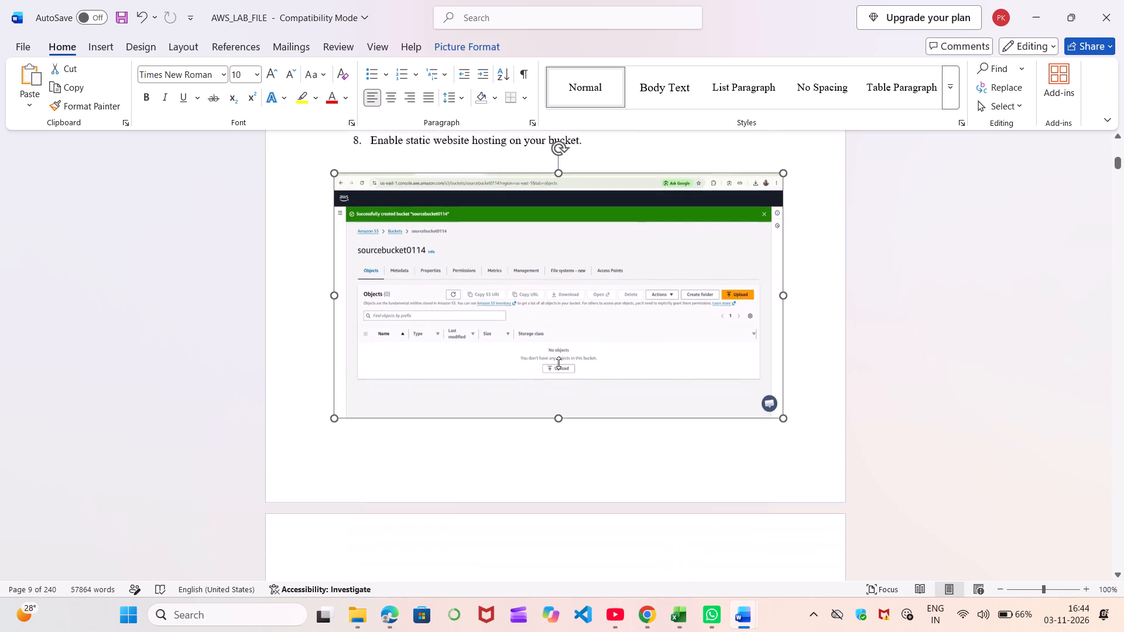
scroll(558, 363, down, 4)
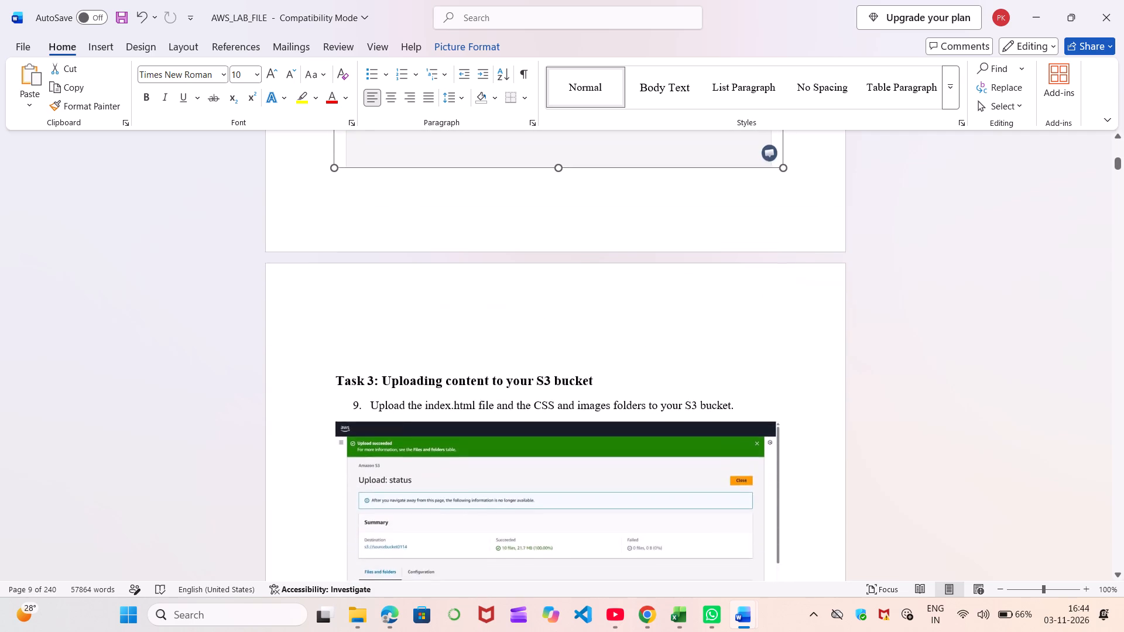
scroll(558, 363, down, 6)
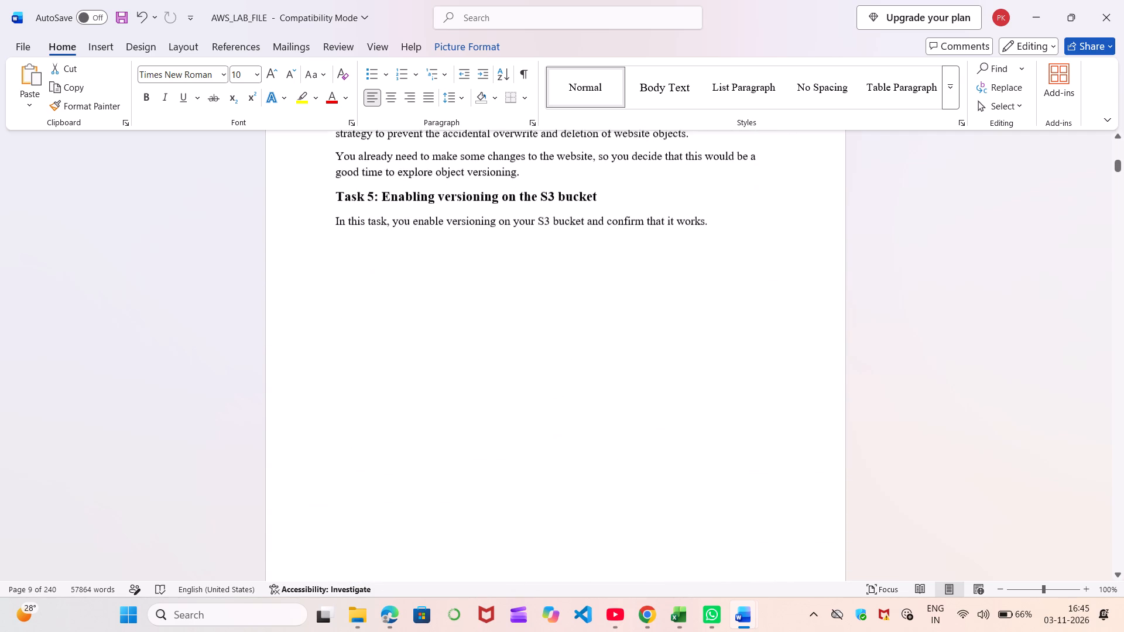
scroll(558, 363, down, 3)
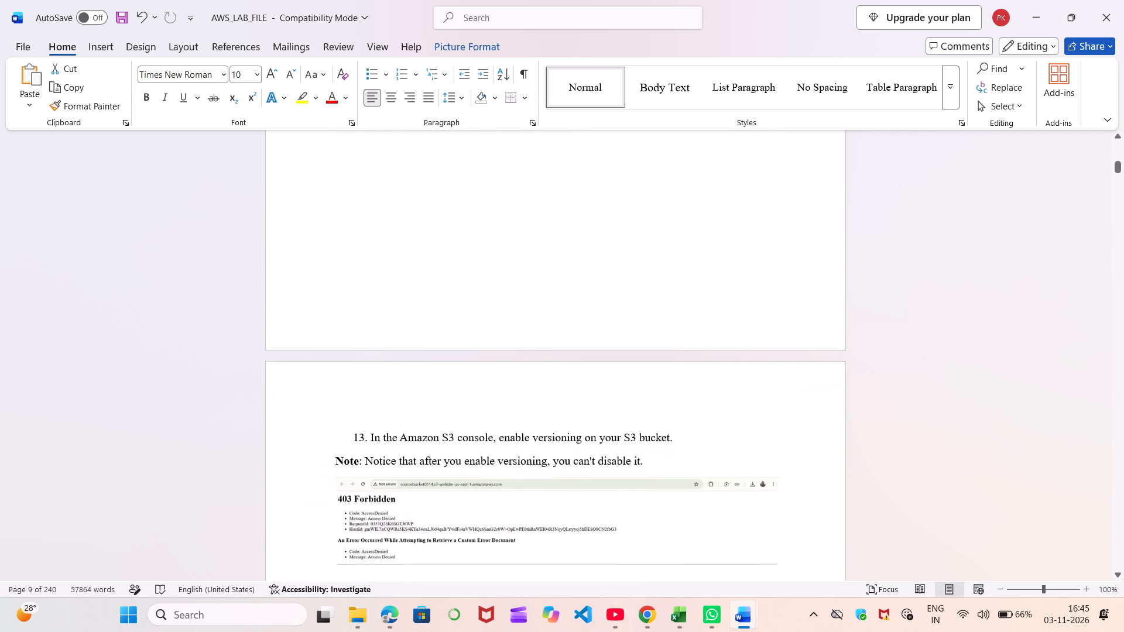
click(344, 413)
key(Left)
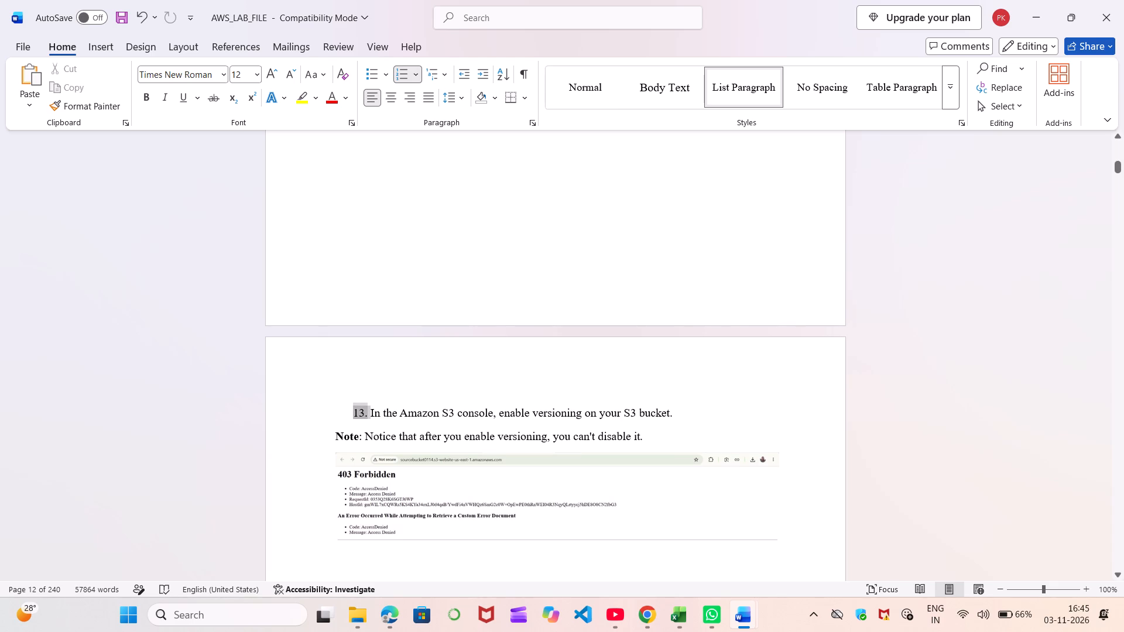
scroll(429, 376, up, 3)
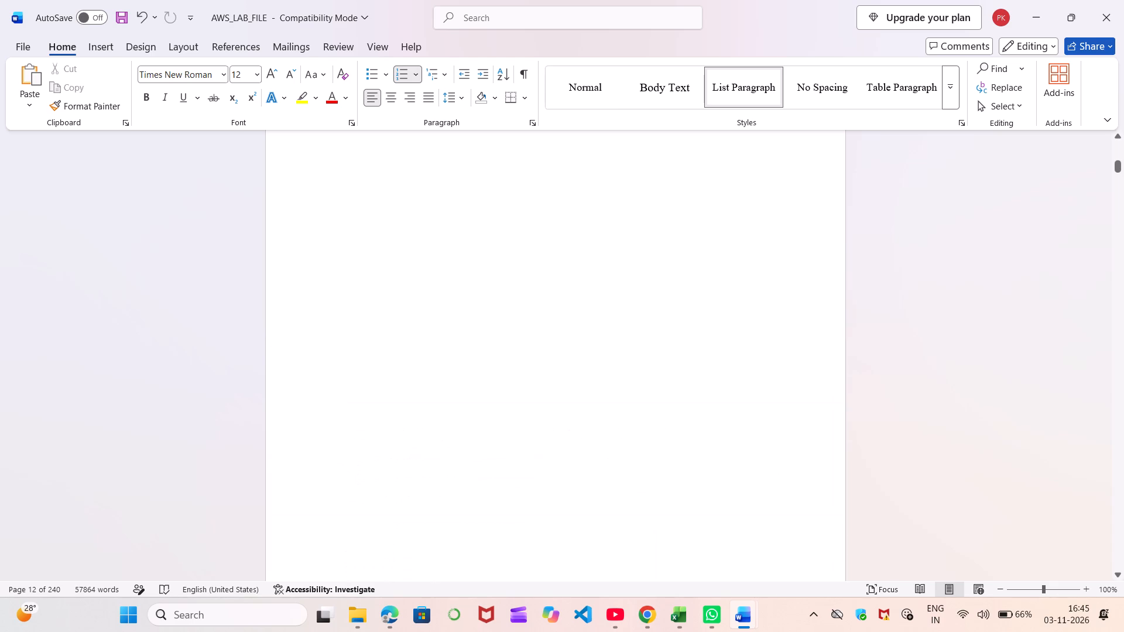
scroll(429, 376, up, 1)
click(385, 396)
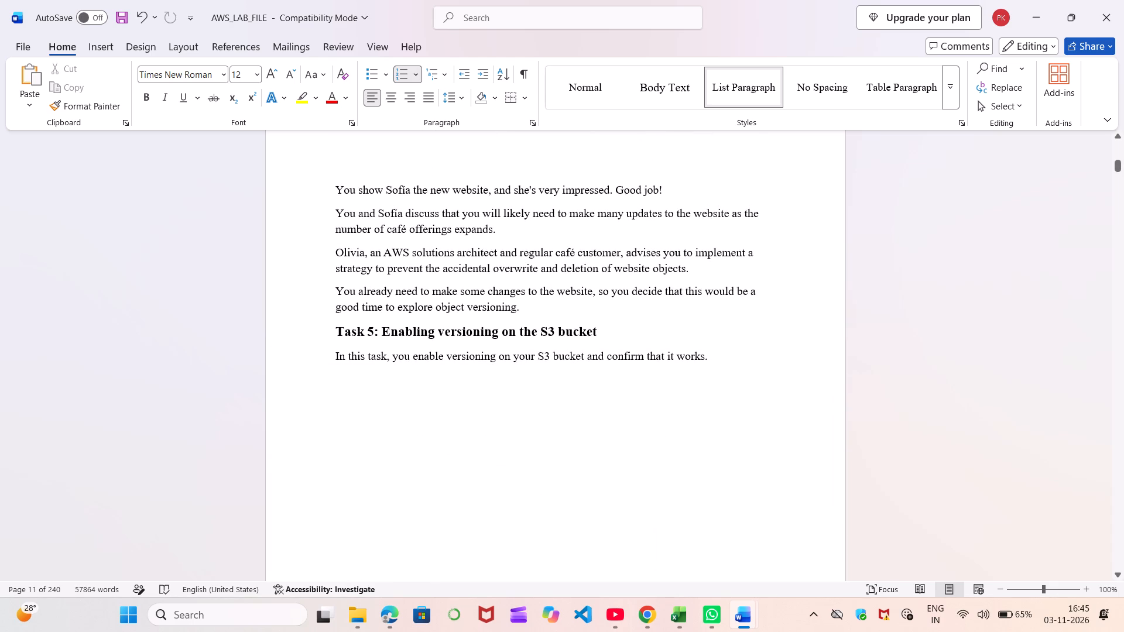
scroll(385, 396, down, 3)
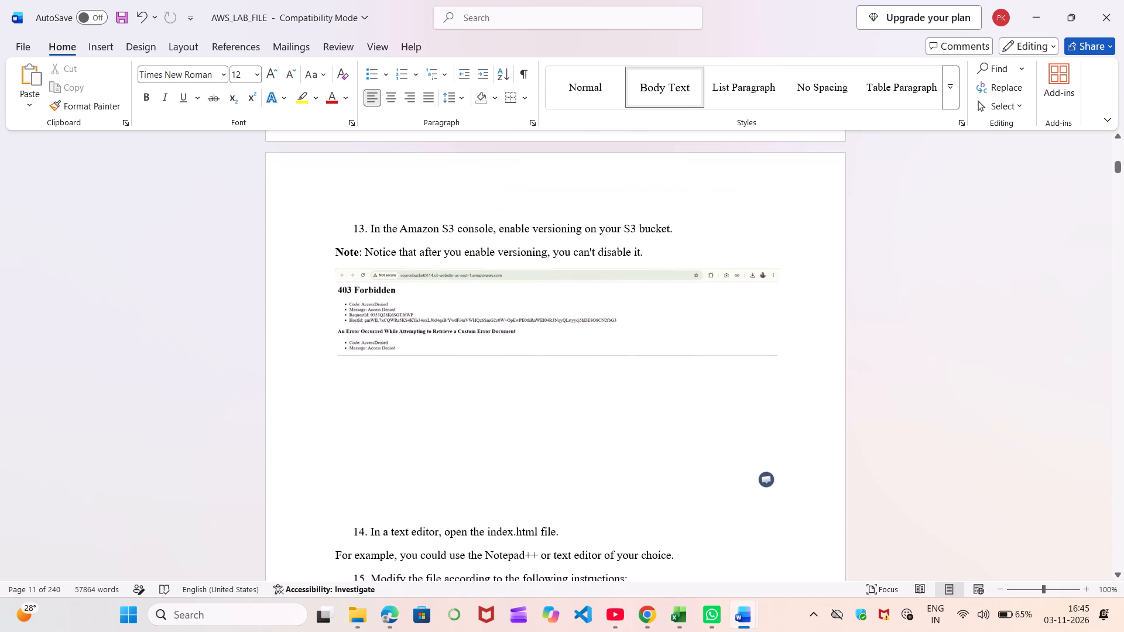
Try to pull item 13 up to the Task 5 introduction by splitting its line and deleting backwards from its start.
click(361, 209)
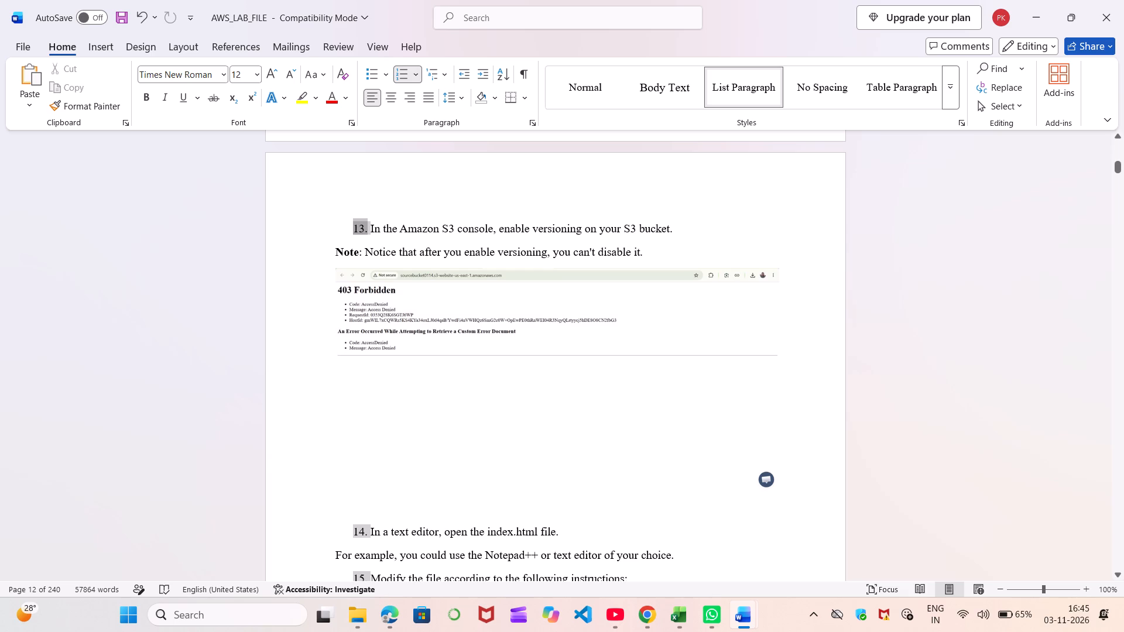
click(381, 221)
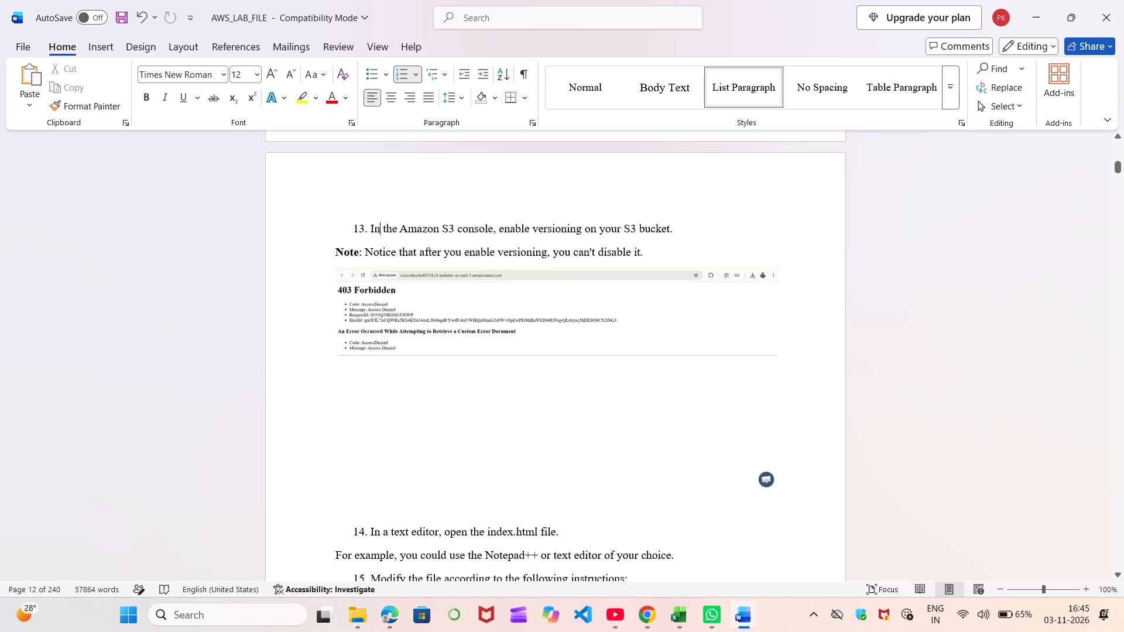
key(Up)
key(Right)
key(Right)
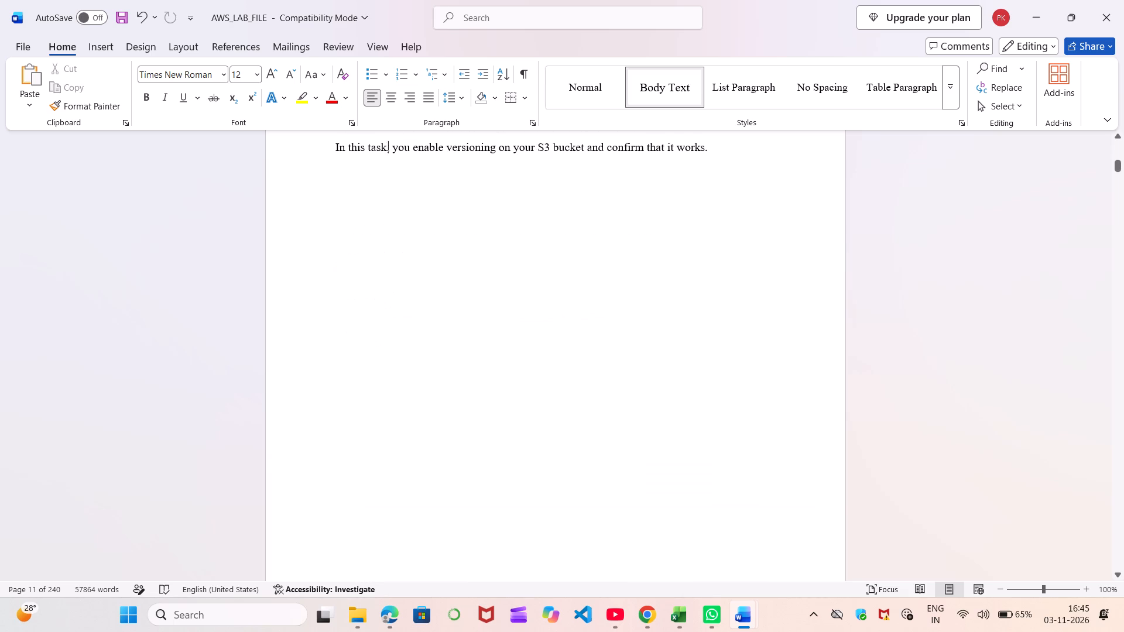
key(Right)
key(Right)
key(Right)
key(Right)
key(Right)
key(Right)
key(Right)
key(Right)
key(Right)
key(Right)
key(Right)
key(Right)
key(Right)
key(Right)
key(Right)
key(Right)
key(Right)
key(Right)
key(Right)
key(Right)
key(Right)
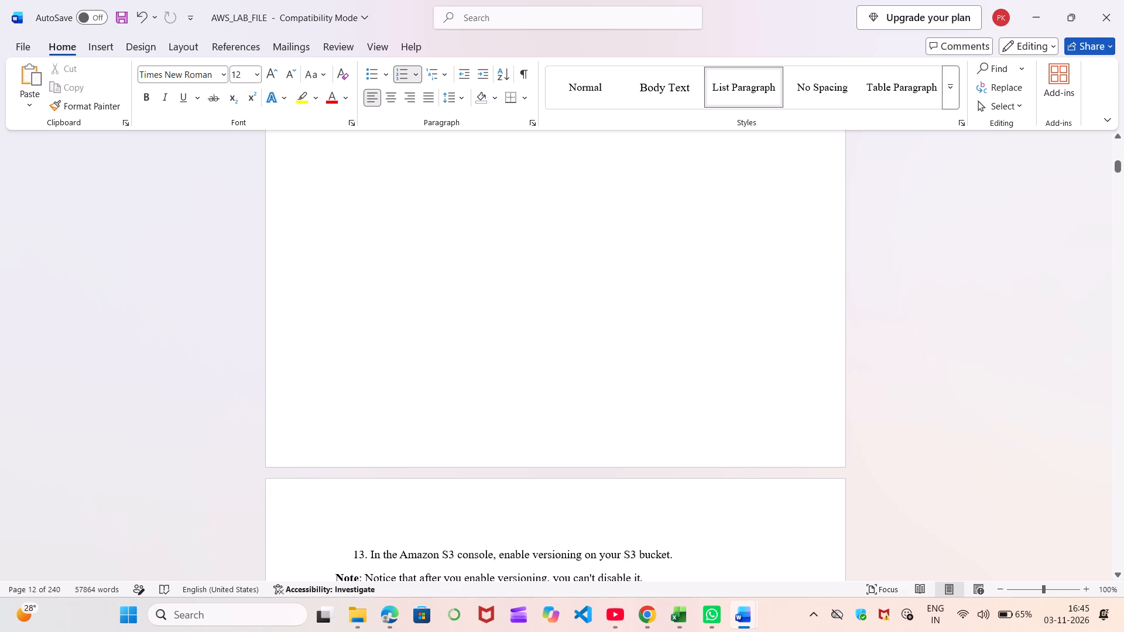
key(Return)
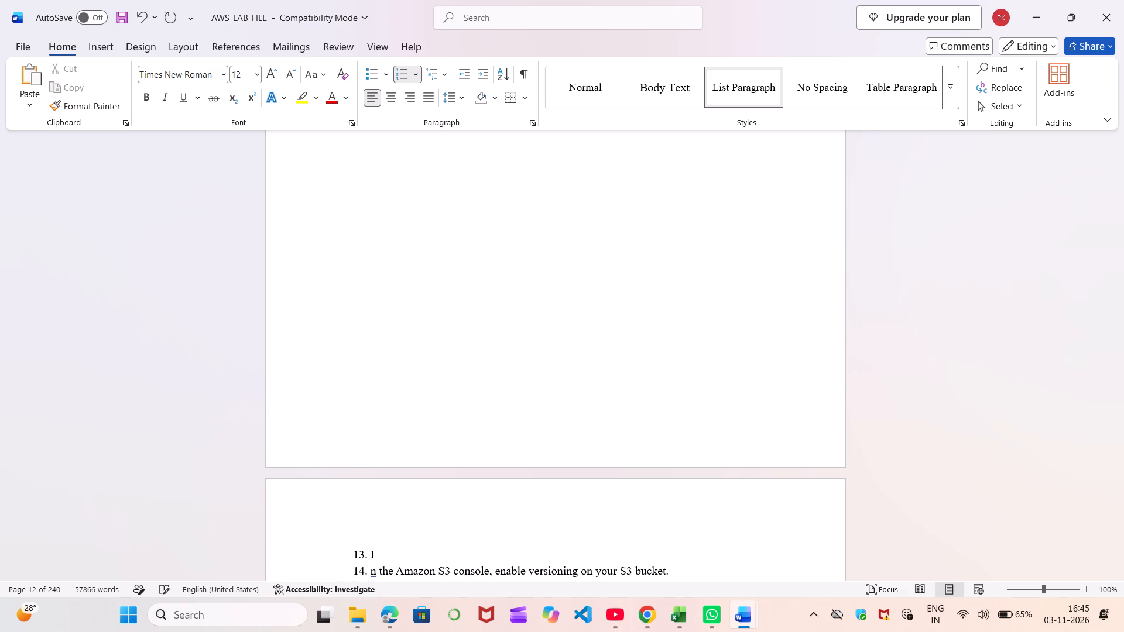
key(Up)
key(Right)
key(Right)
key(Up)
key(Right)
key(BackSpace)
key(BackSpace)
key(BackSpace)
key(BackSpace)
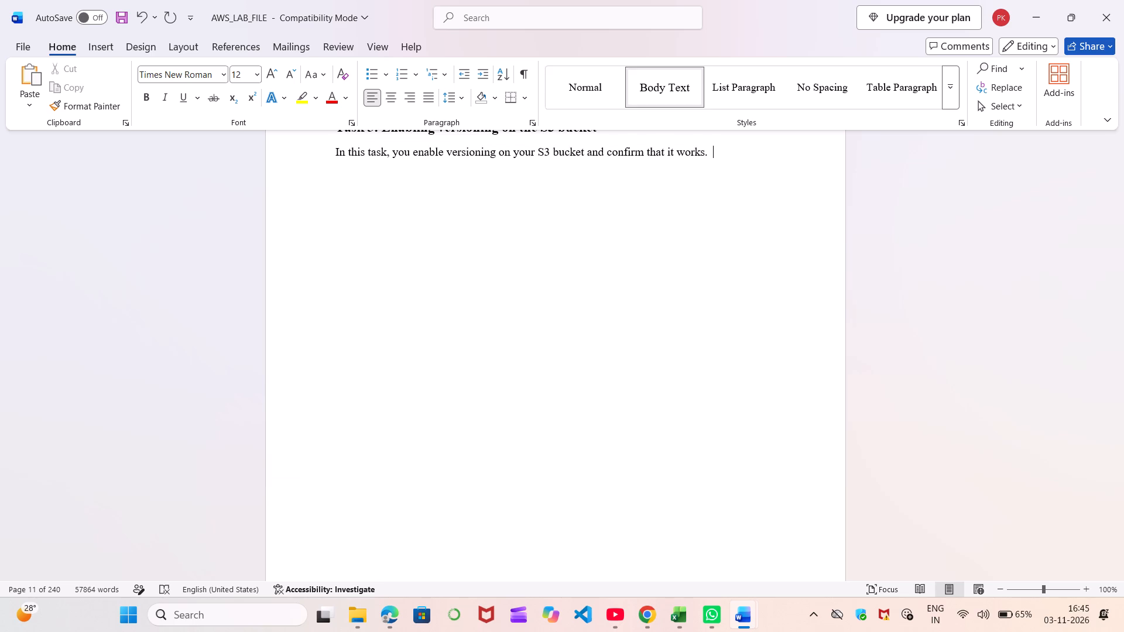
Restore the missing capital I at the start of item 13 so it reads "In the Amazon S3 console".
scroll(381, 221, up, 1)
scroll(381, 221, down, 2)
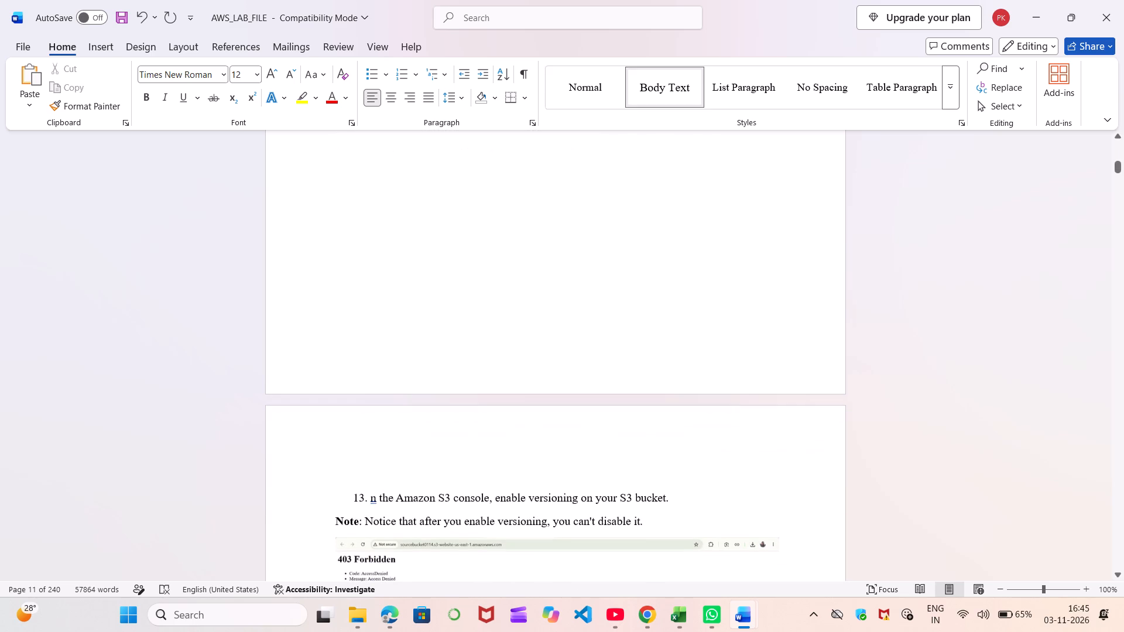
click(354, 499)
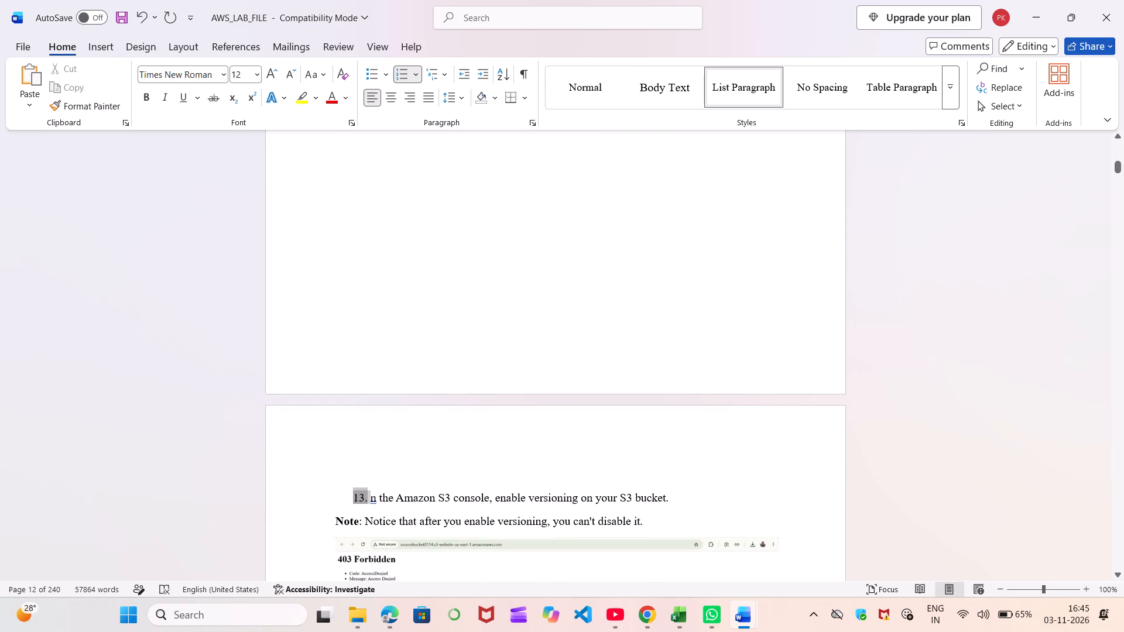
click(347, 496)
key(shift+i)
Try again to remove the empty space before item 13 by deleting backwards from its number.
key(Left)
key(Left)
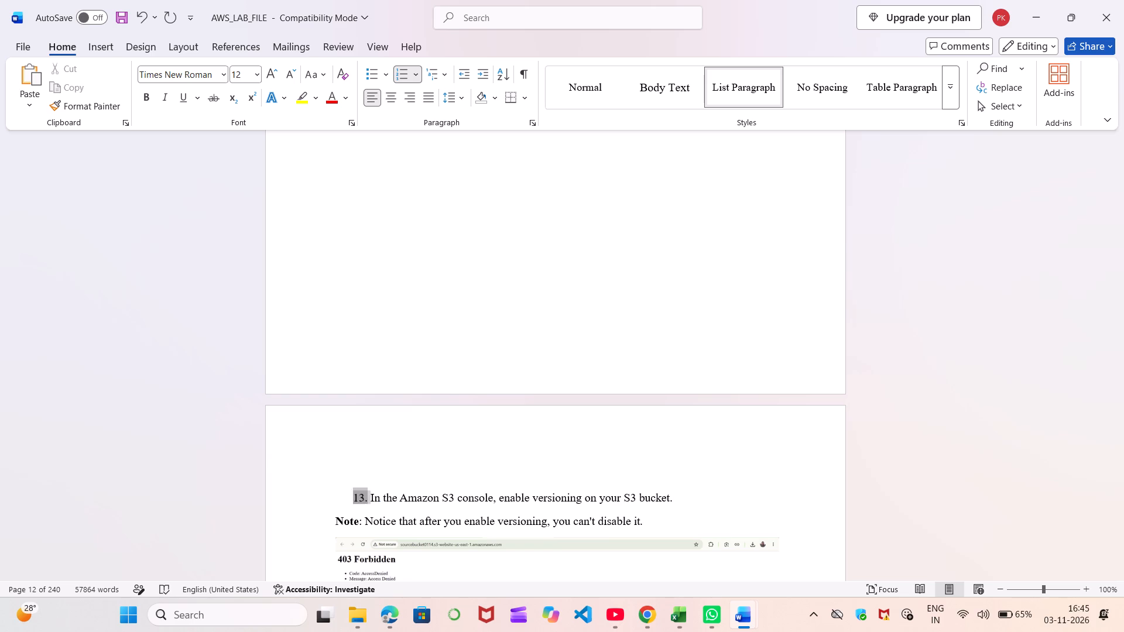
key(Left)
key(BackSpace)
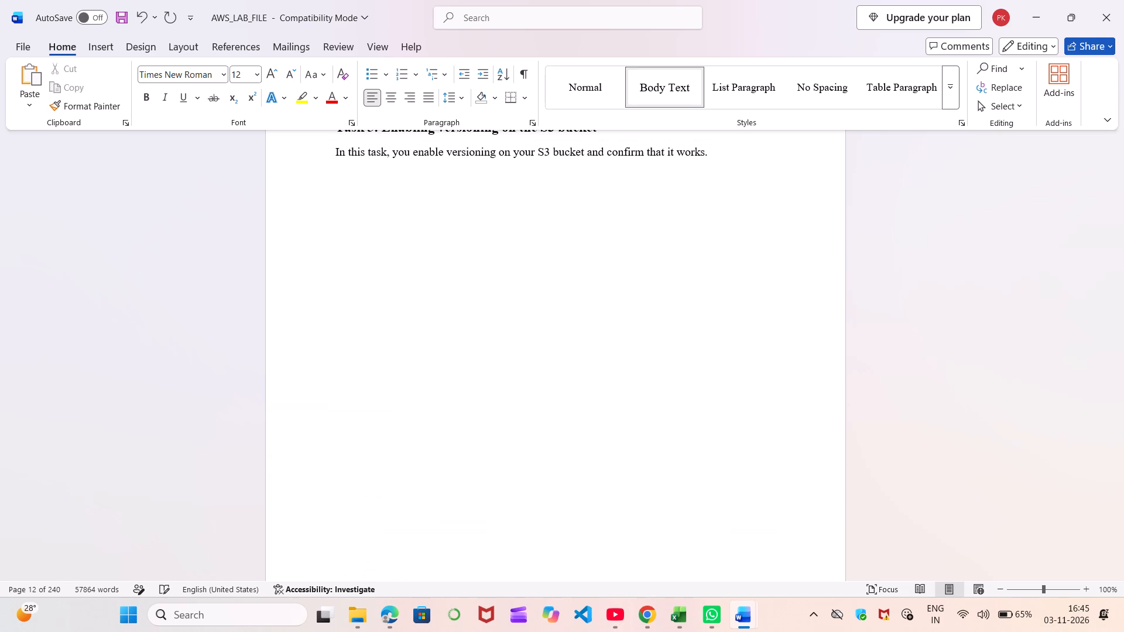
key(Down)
Copy item 13 and its versioning note, and paste them below the Task 5 introduction on the preceding page.
scroll(347, 496, down, 1)
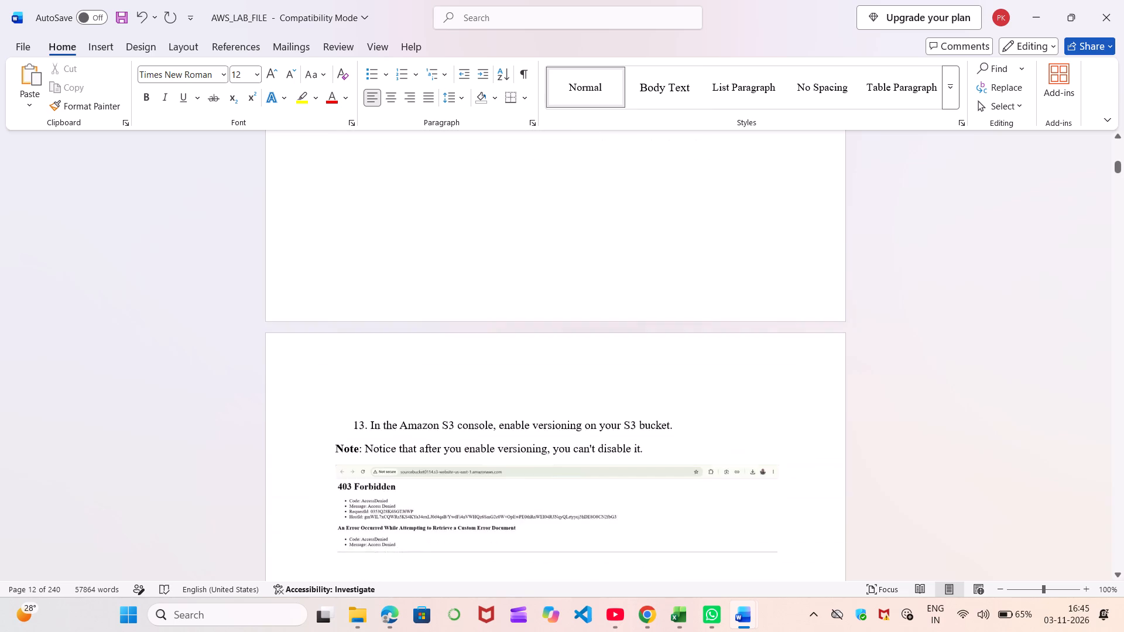
scroll(347, 496, down, 1)
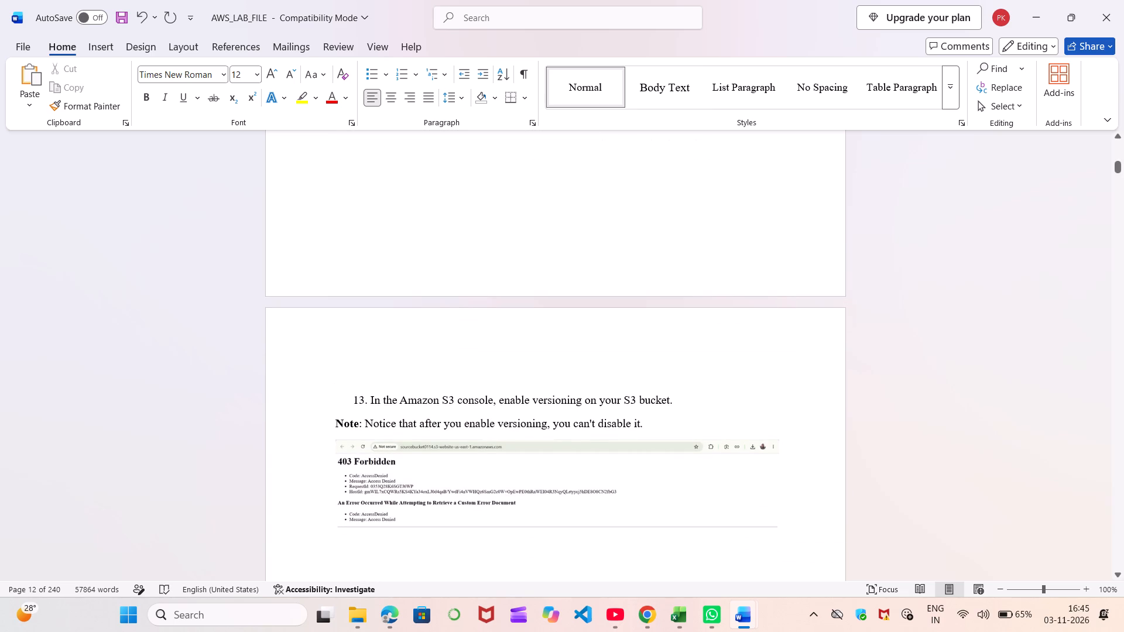
drag(351, 399, 431, 413)
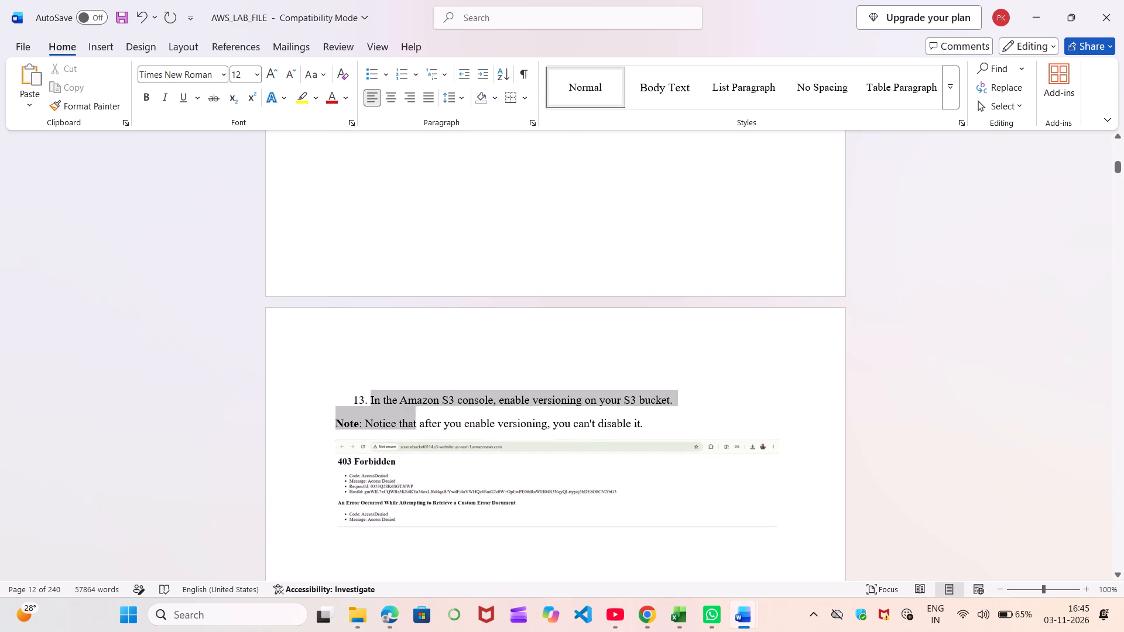
drag(431, 413, 666, 420)
key(ctrl+c)
scroll(666, 420, up, 2)
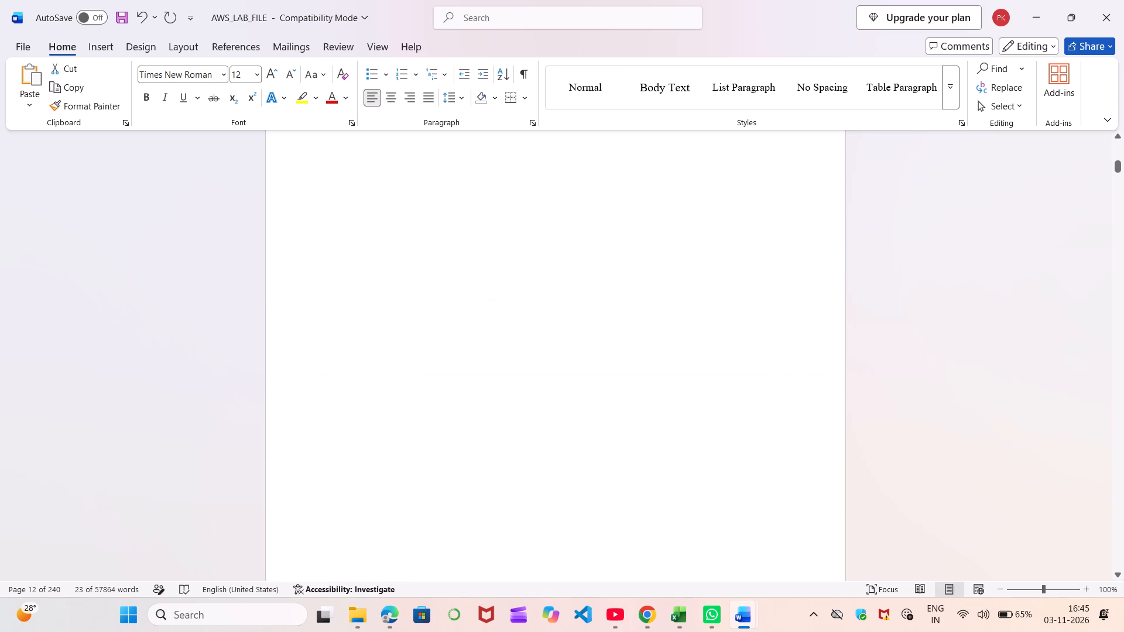
scroll(420, 248, up, 1)
click(364, 215)
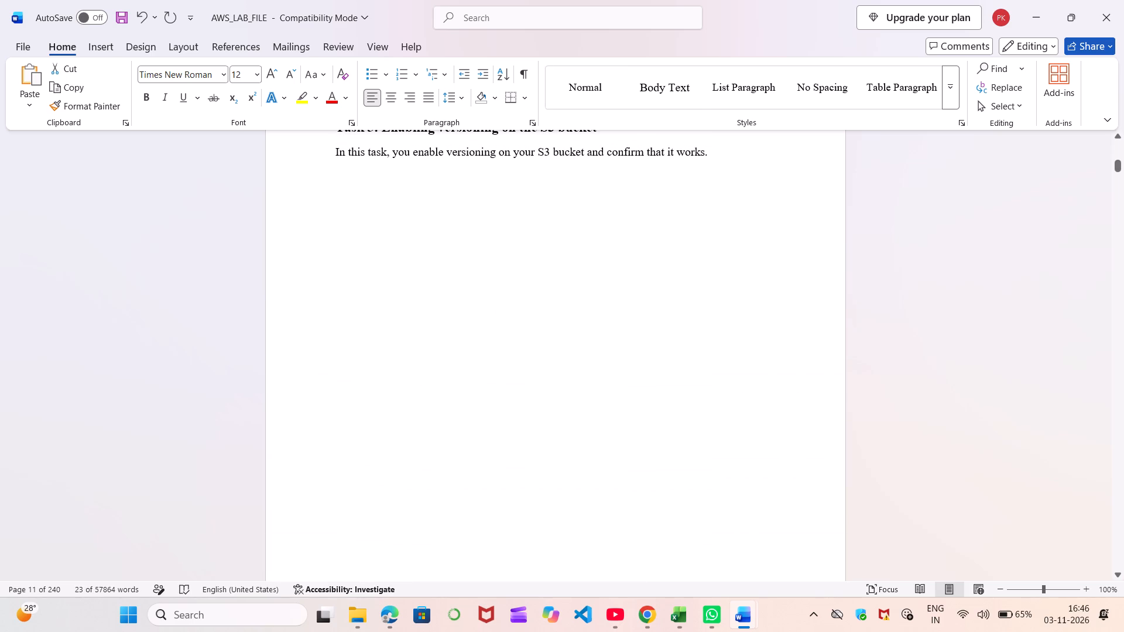
click(719, 152)
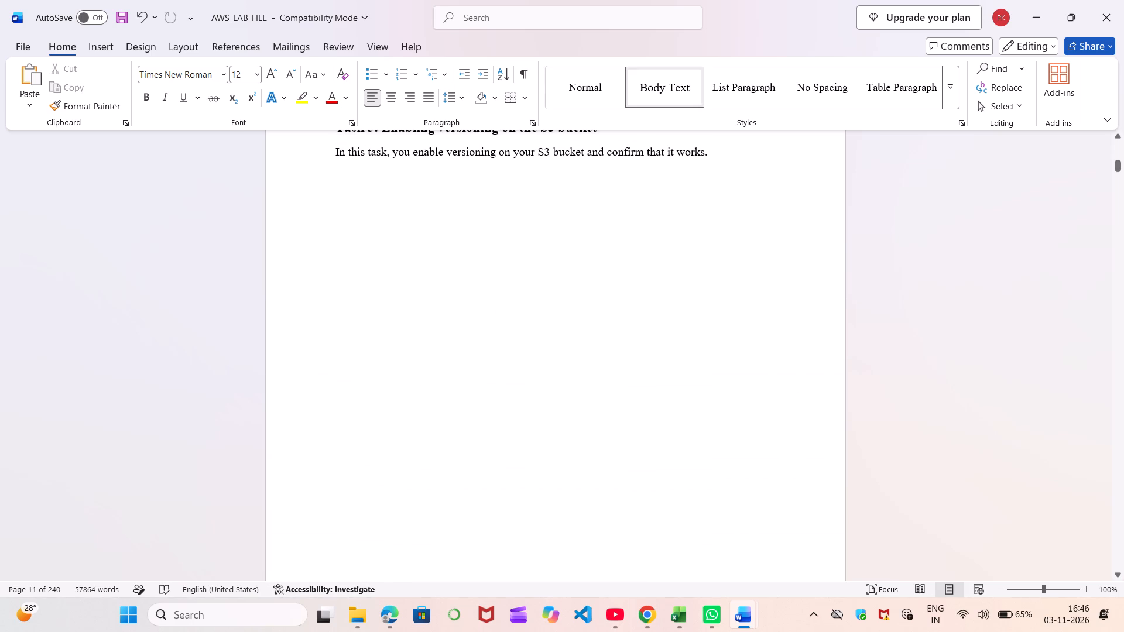
key(Return)
key(Return)
key(ctrl+v)
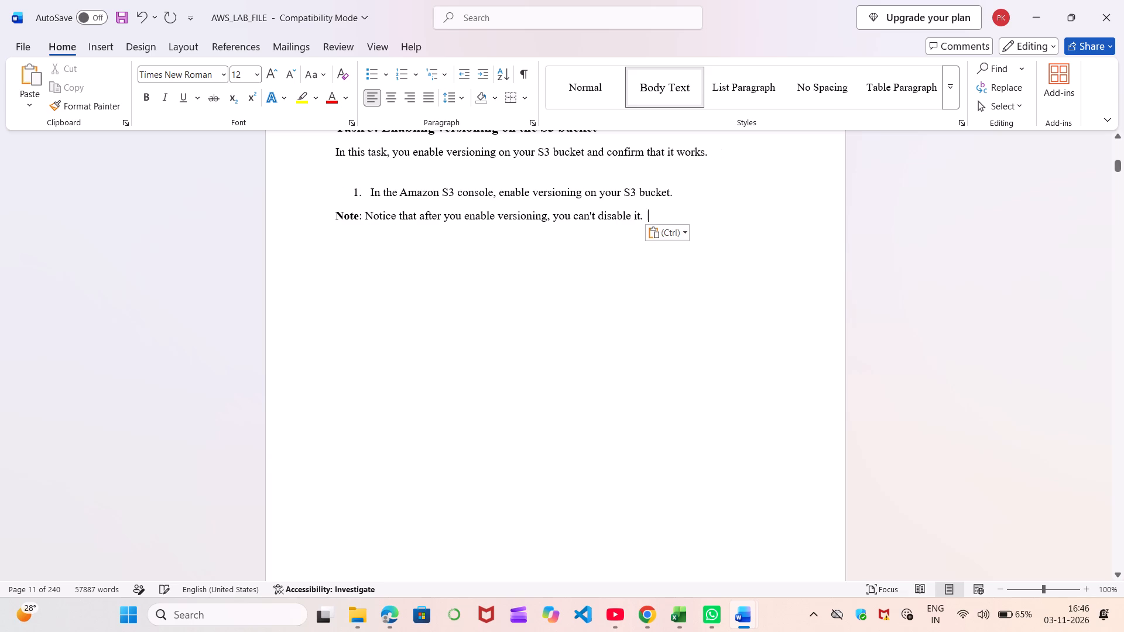
Renumber the pasted "In the Amazon S3 console, enable versioning" item as 13.
click(359, 190)
click(358, 188)
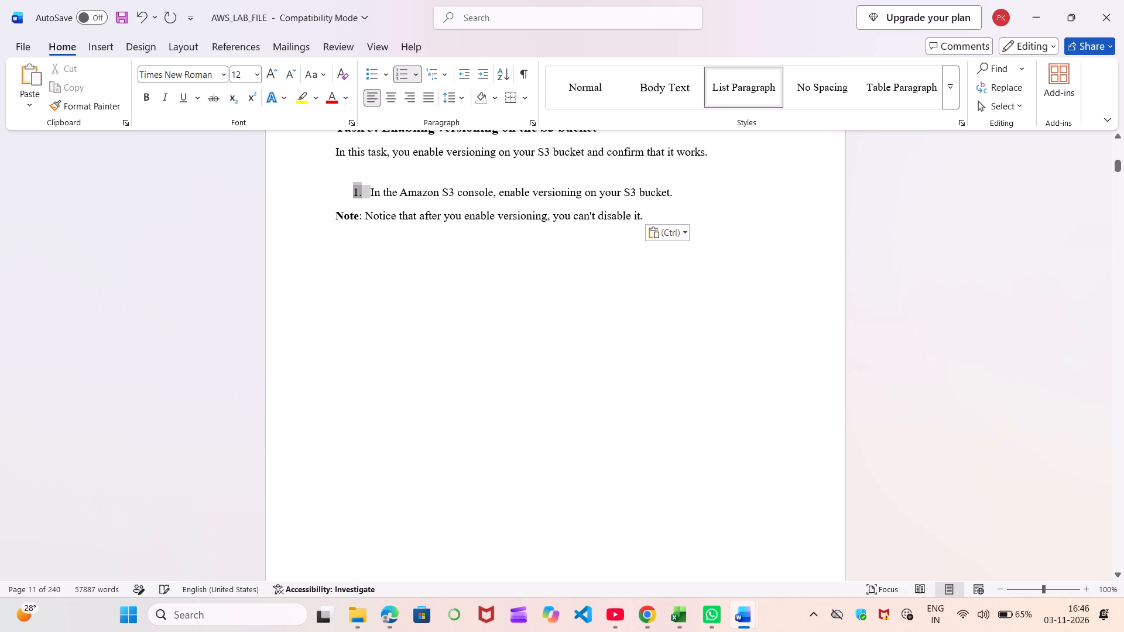
click(358, 188)
click(358, 196)
key(Up)
key(Down)
key(Left)
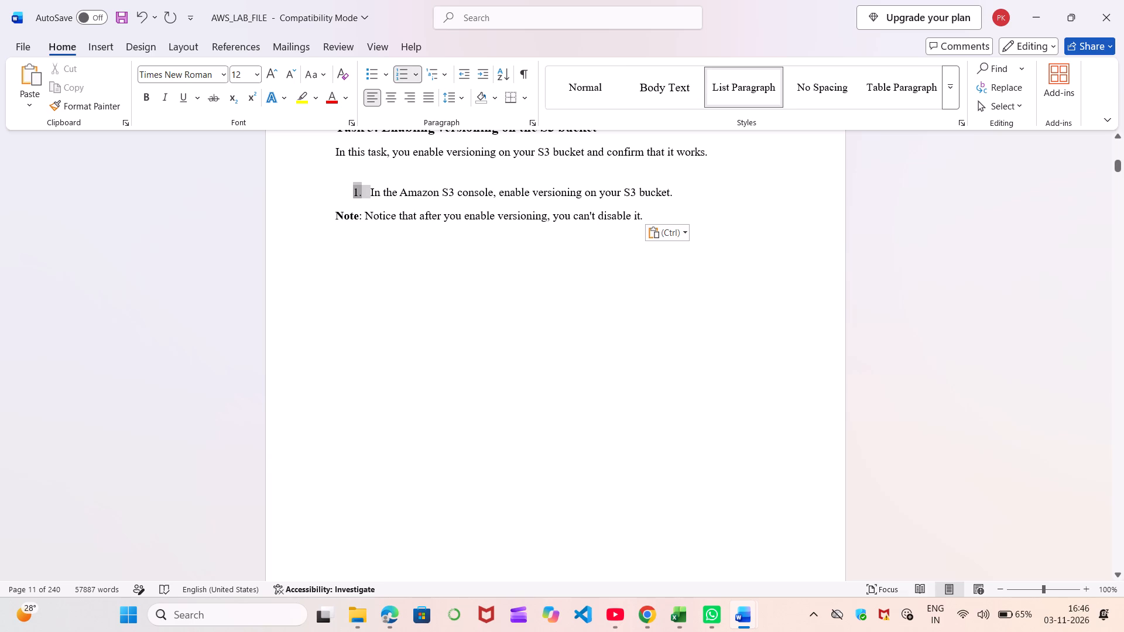
text(13)
text(.)
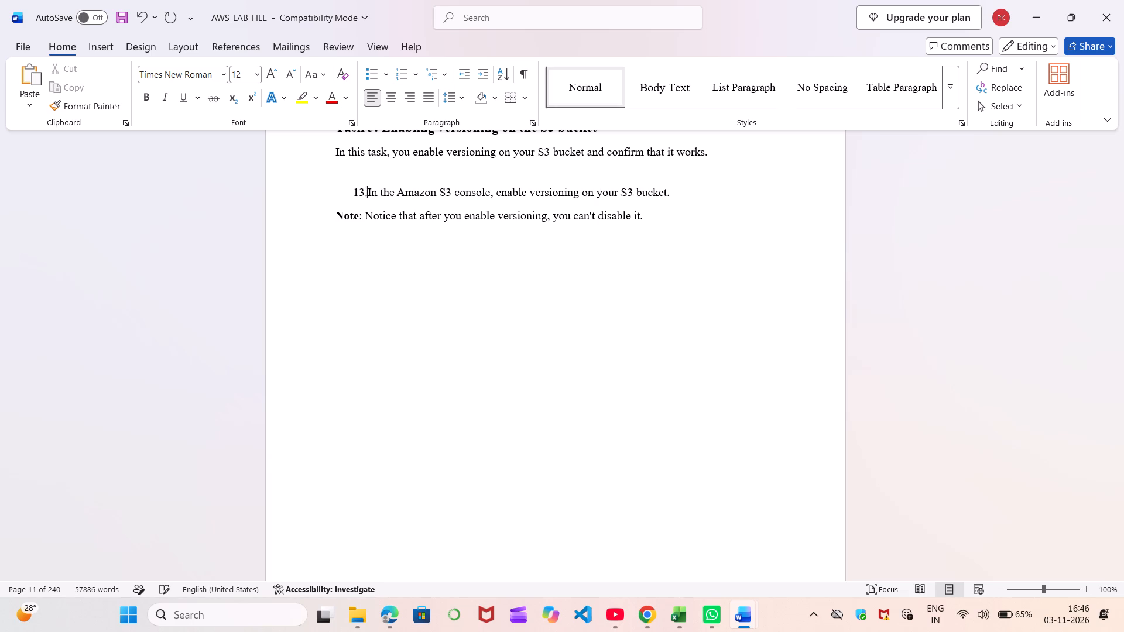
key(space)
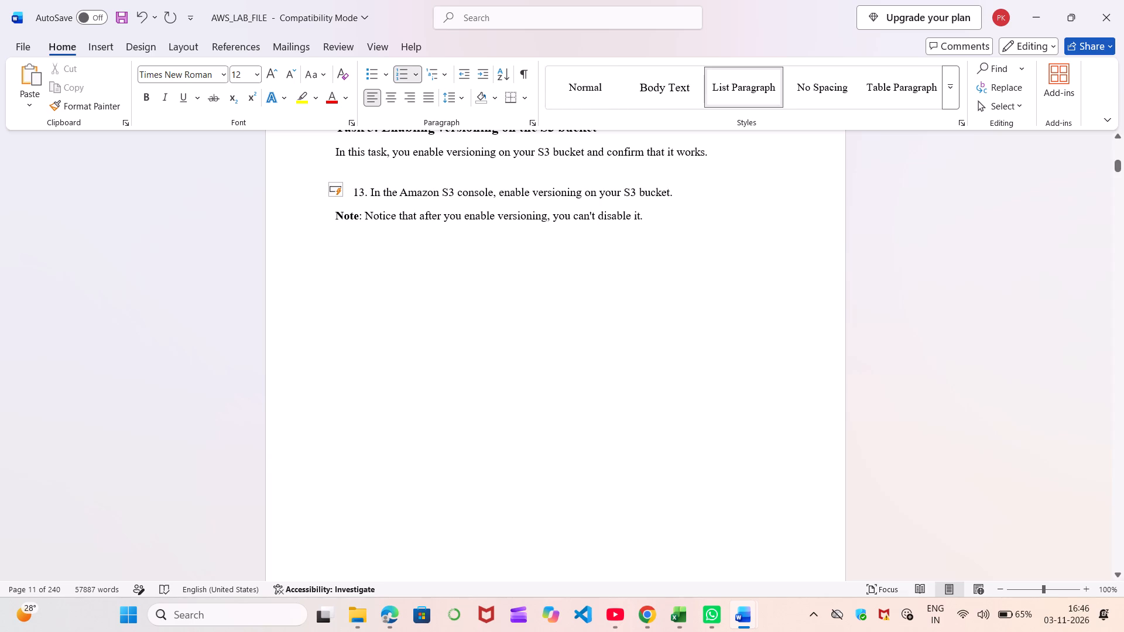
Delete the duplicate enable-versioning item and its note above the 403 Forbidden screenshot on the following page.
scroll(376, 284, down, 2)
scroll(376, 284, up, 1)
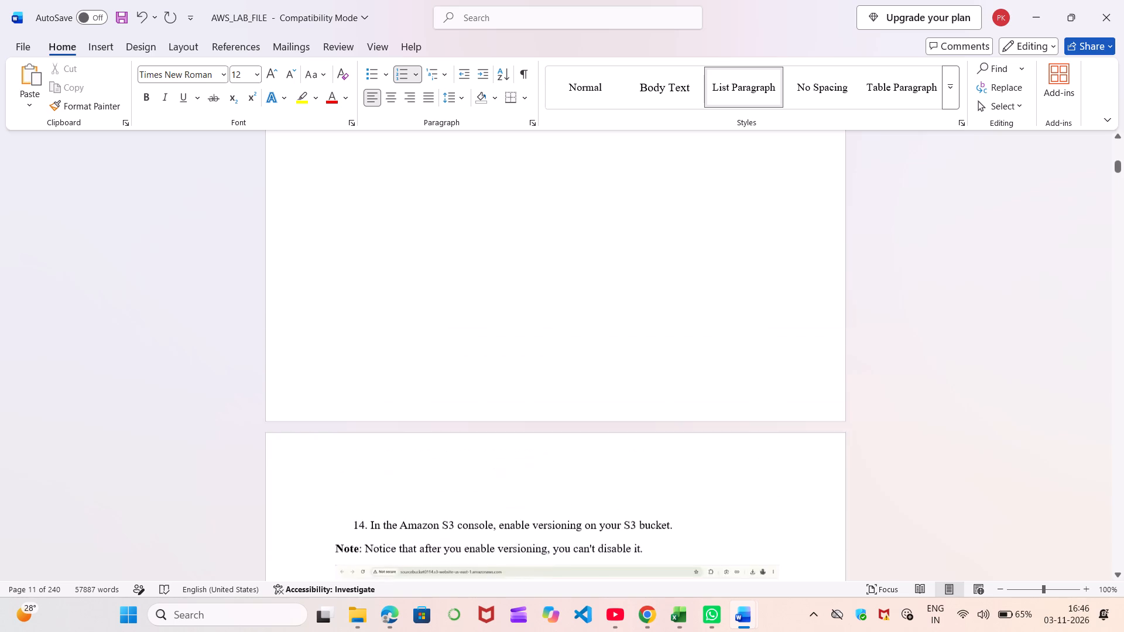
scroll(376, 284, up, 2)
scroll(376, 284, down, 3)
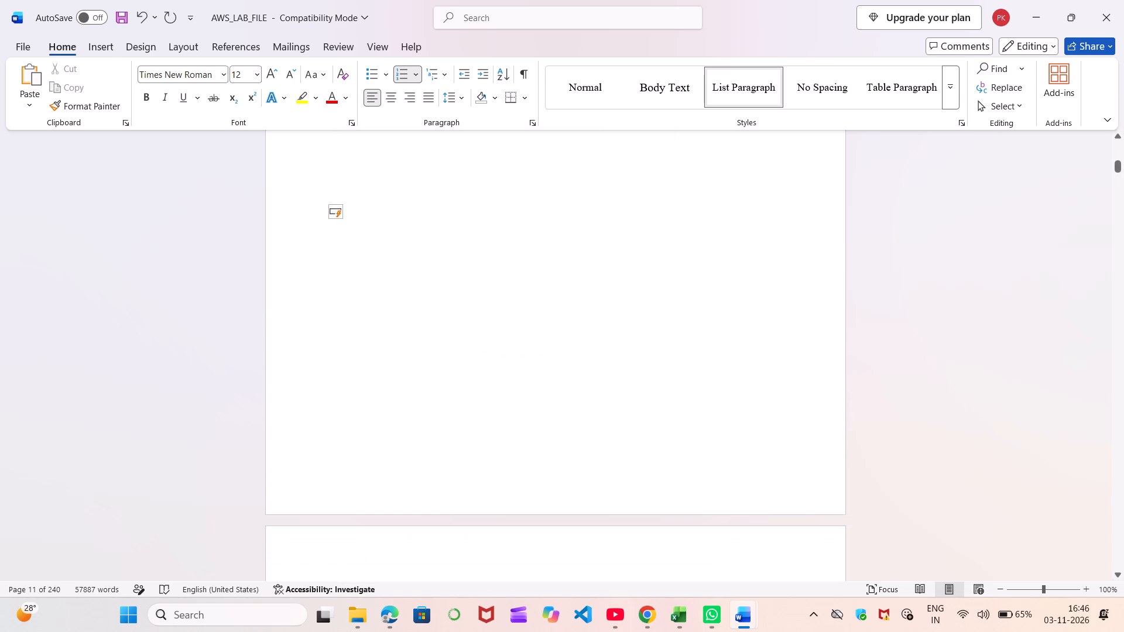
scroll(376, 284, down, 1)
drag(351, 402, 645, 429)
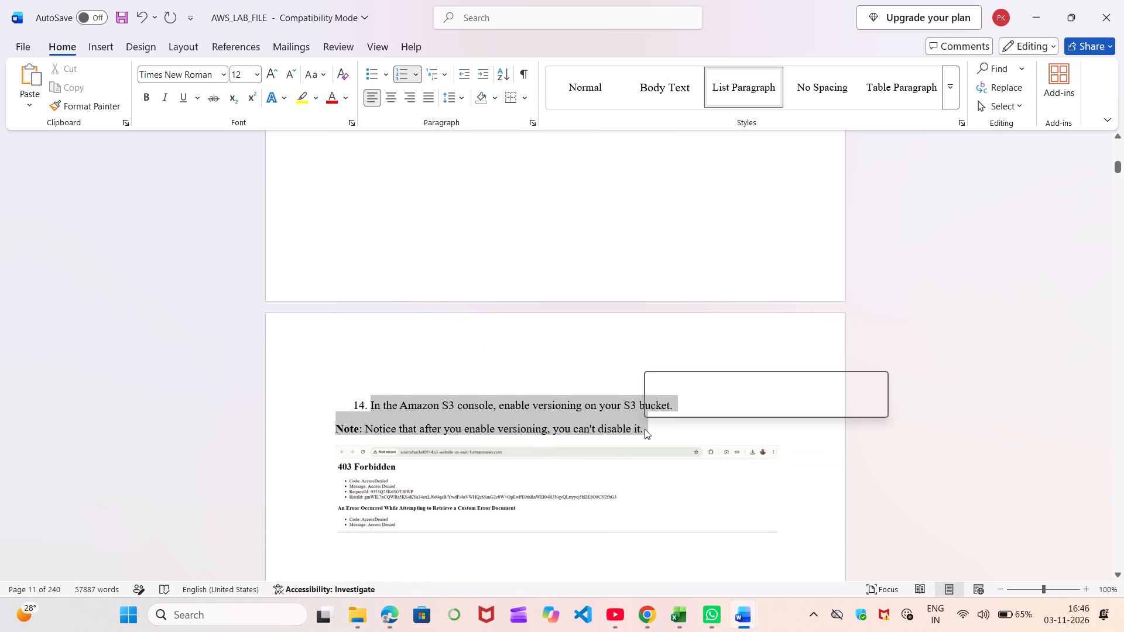
key(BackSpace)
key(BackSpace)
key(BackSpace)
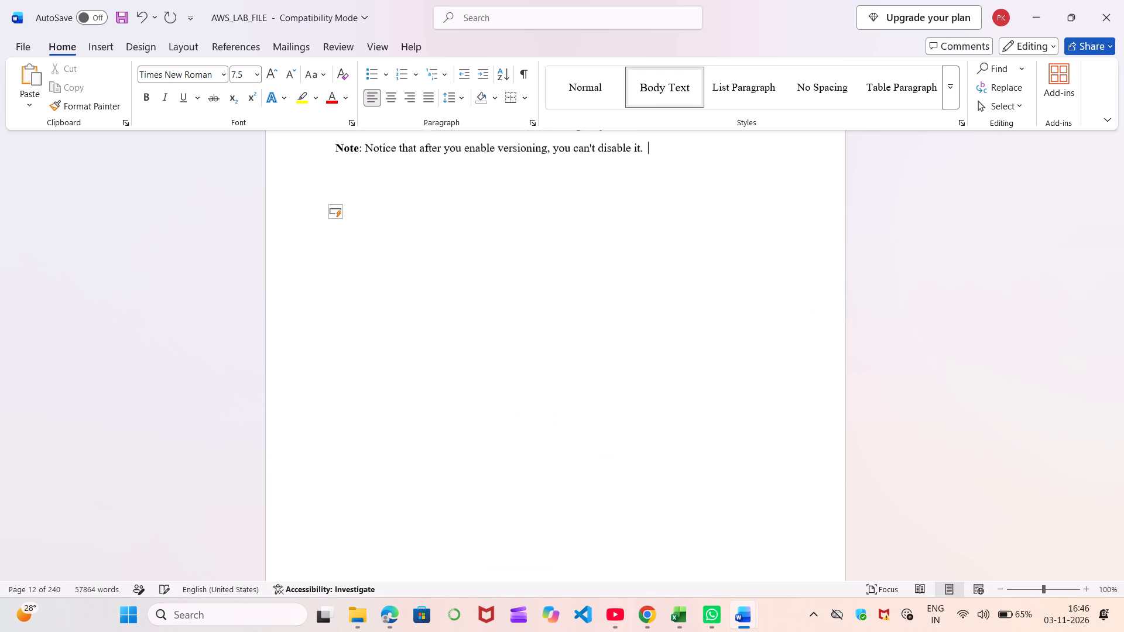
Move the 403 Forbidden screenshot up to the preceding page, into the empty space below the versioning note.
scroll(645, 429, down, 4)
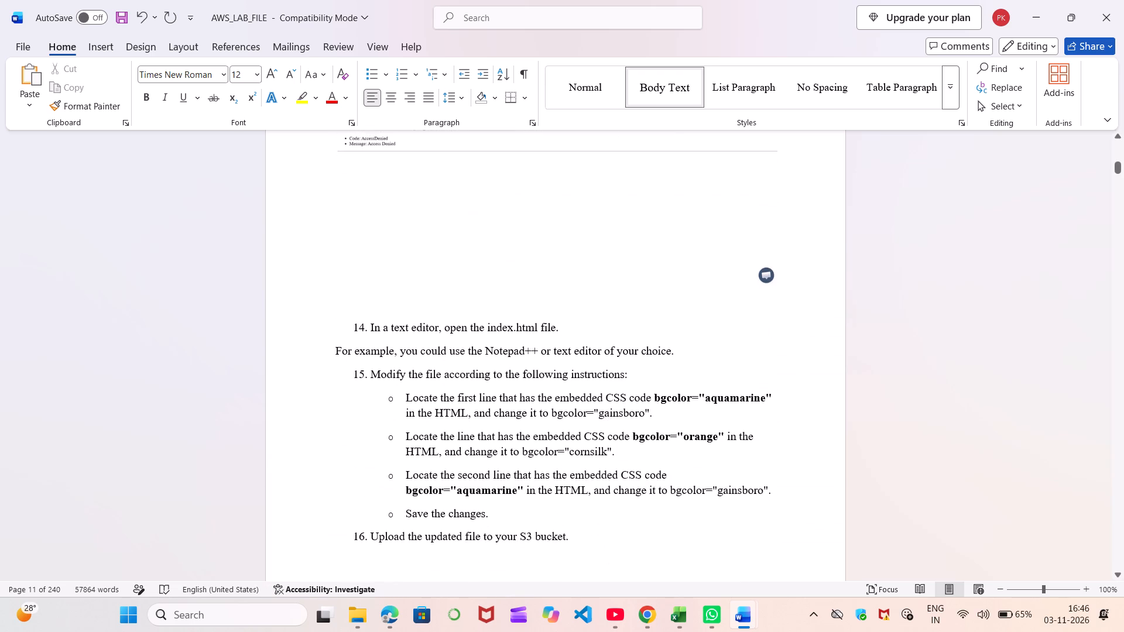
scroll(704, 466, up, 2)
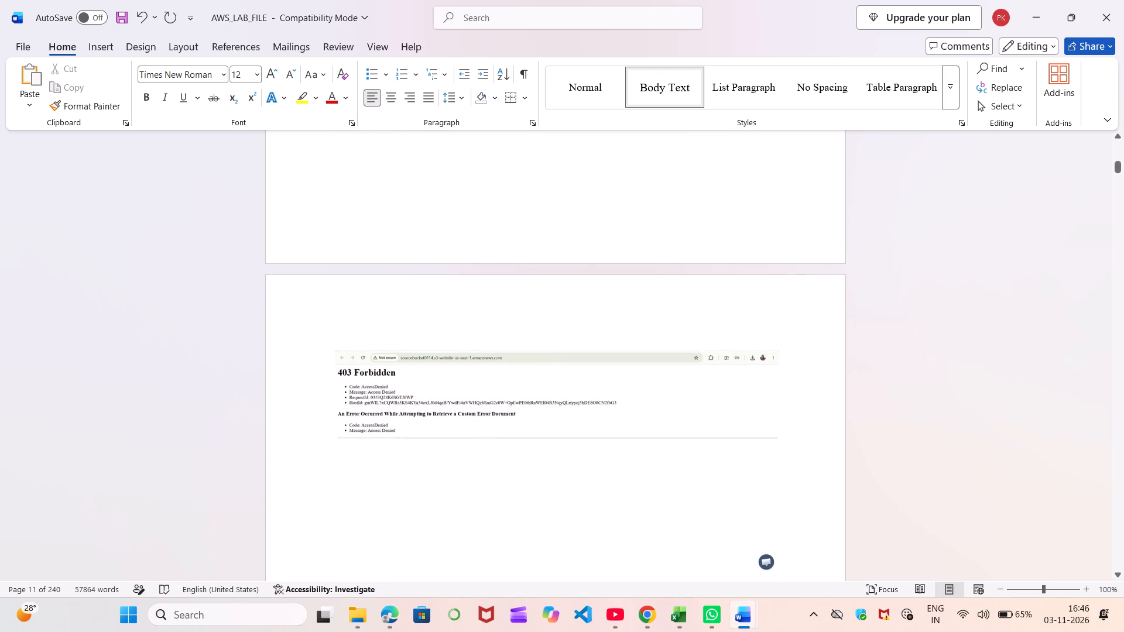
drag(527, 417, 499, 171)
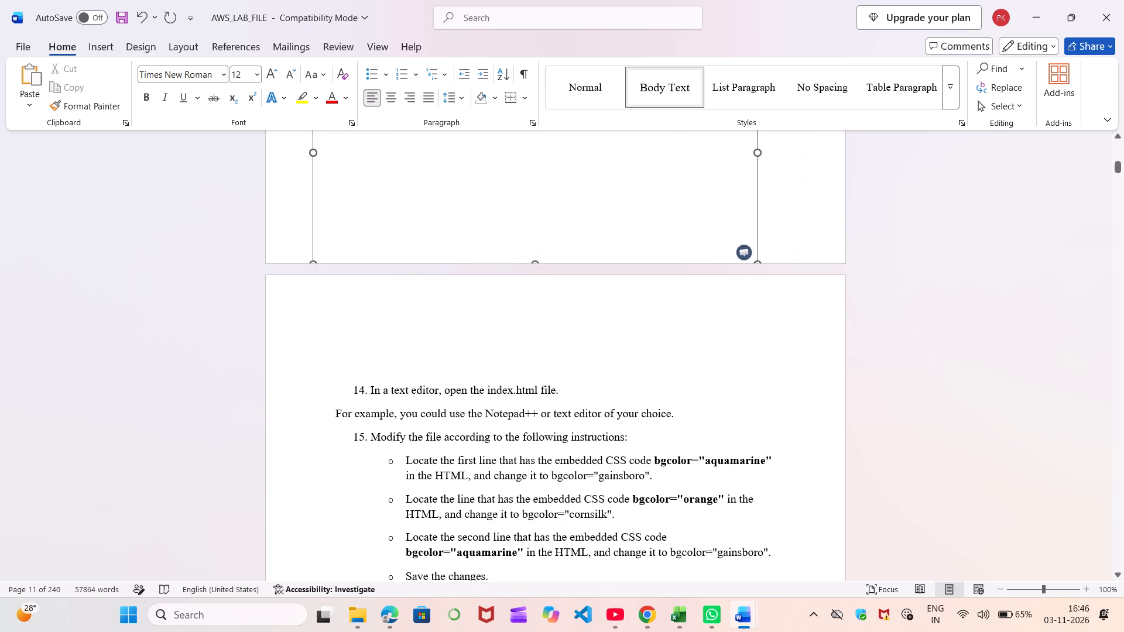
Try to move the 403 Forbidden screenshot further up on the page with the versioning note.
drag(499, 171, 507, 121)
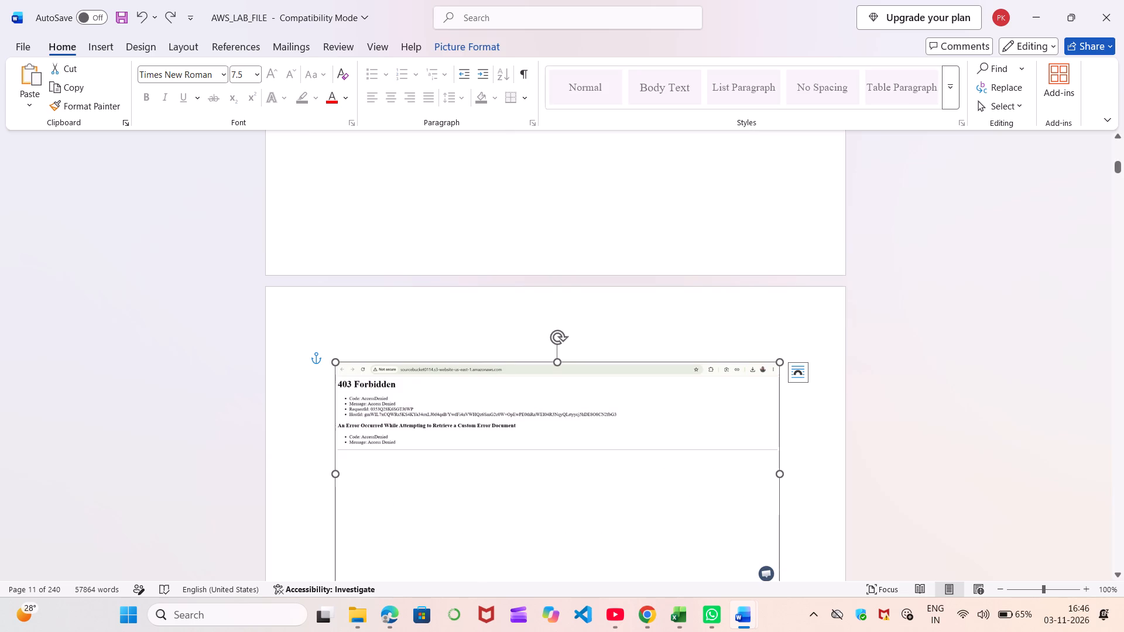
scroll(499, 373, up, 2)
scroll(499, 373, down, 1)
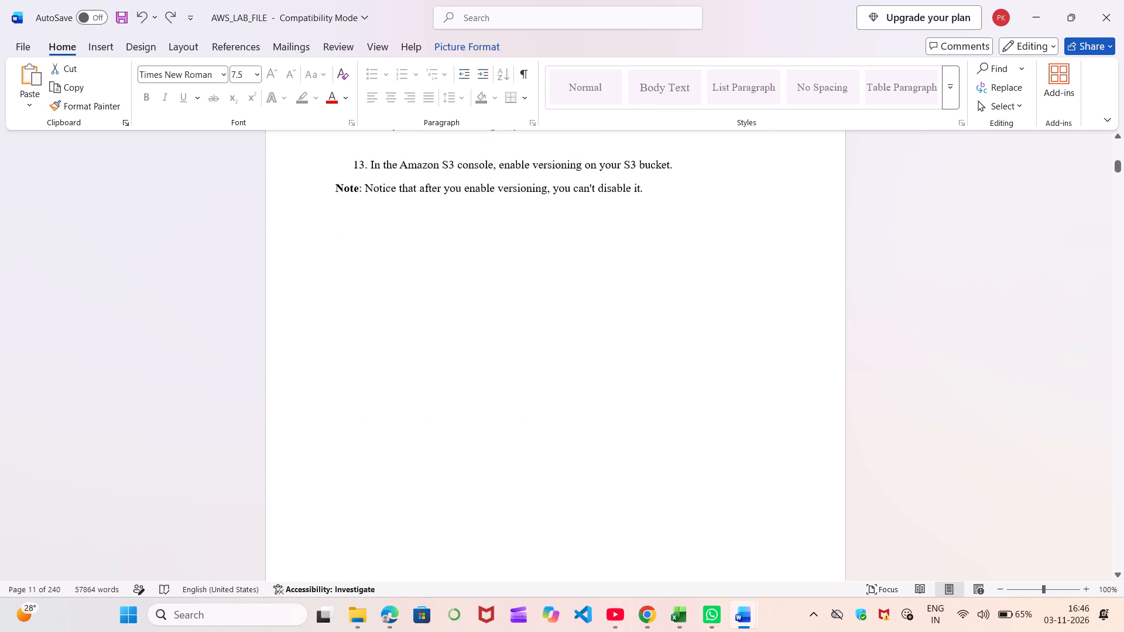
Cut the 403 Forbidden screenshot and paste it on a new line below the versioning note on the preceding page.
scroll(499, 373, down, 1)
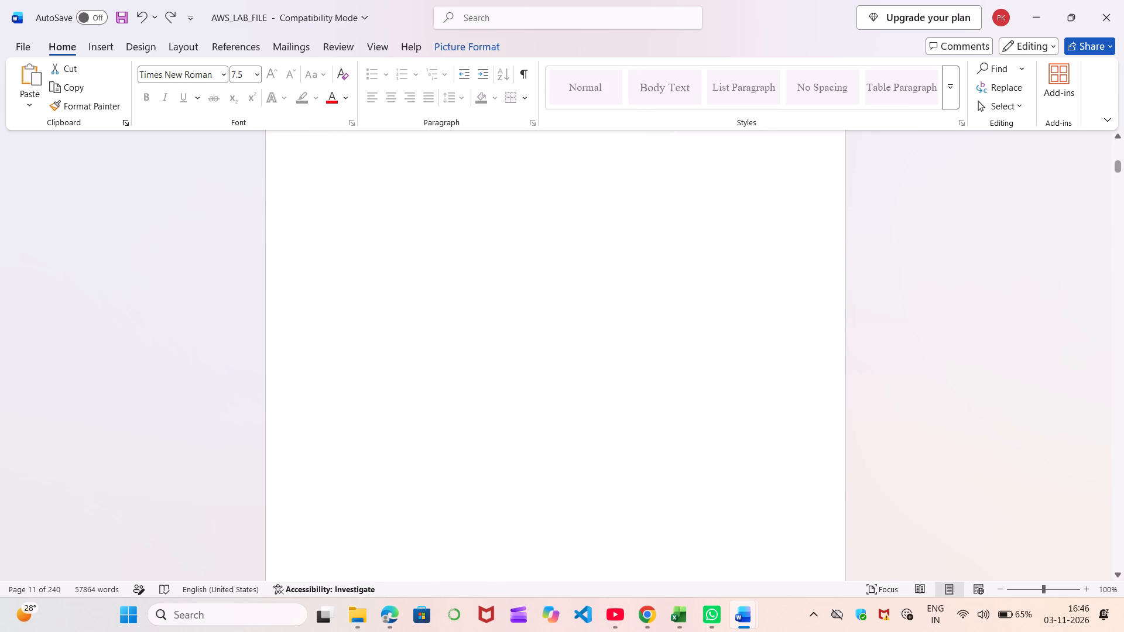
scroll(494, 504, down, 1)
click(486, 566)
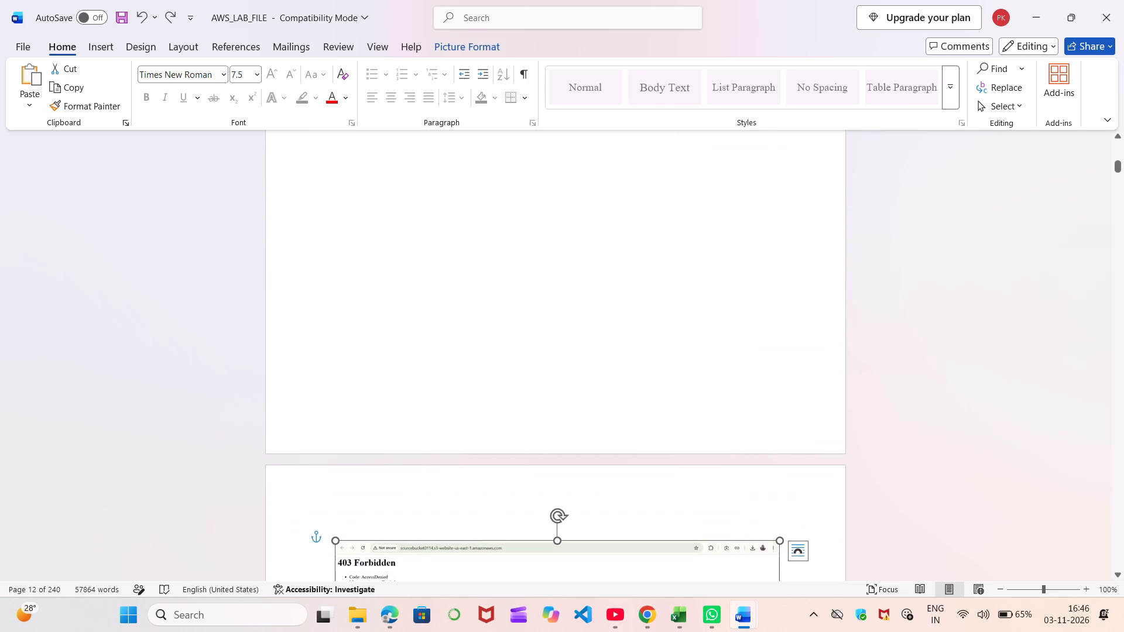
right_click(486, 566)
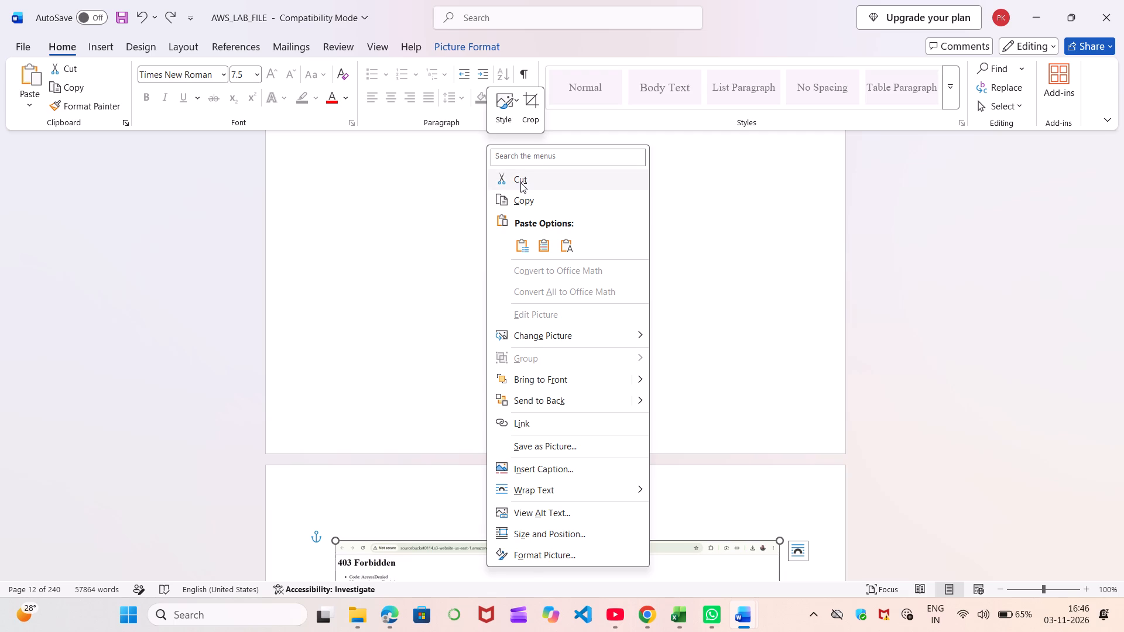
click(520, 183)
scroll(410, 192, up, 2)
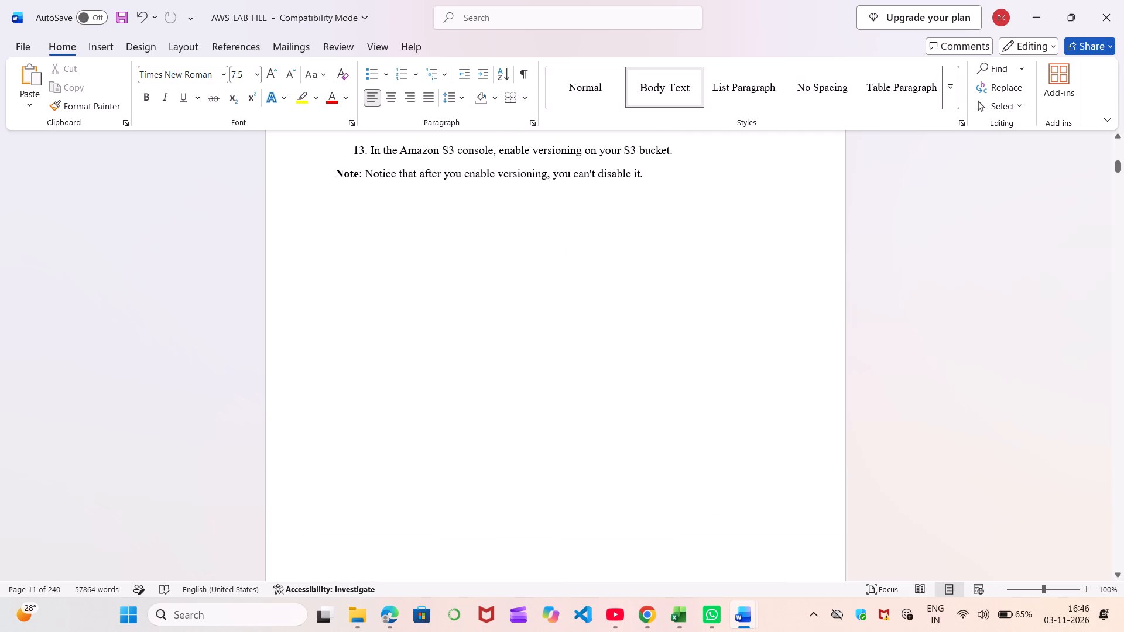
click(354, 206)
key(Down)
key(Down)
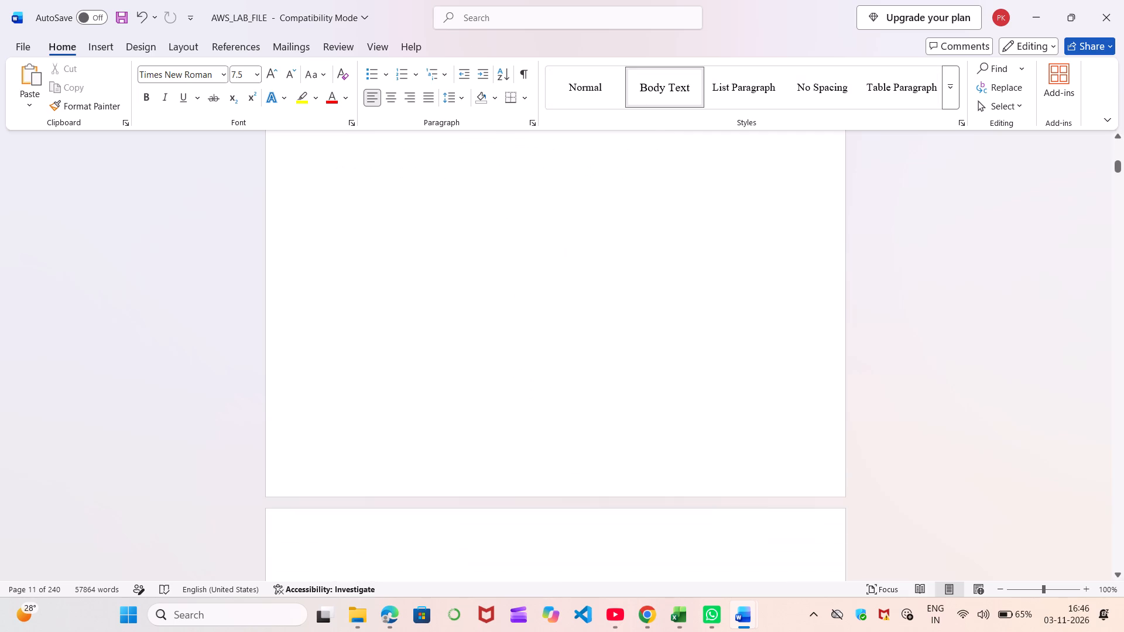
key(Up)
key(Up)
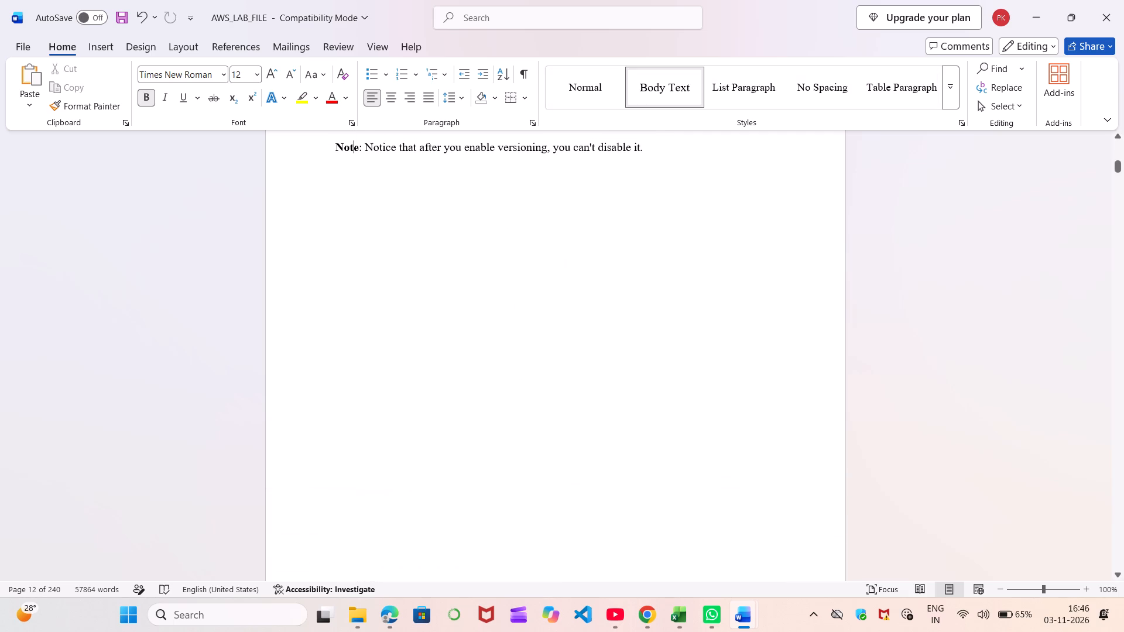
key(Down)
key(Up)
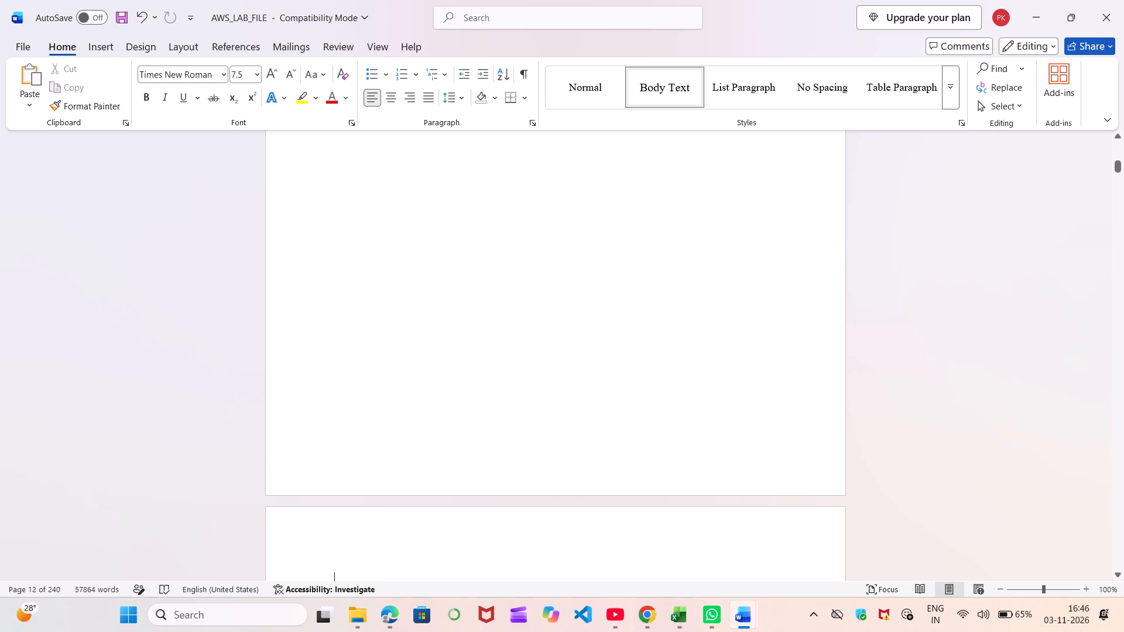
click(657, 146)
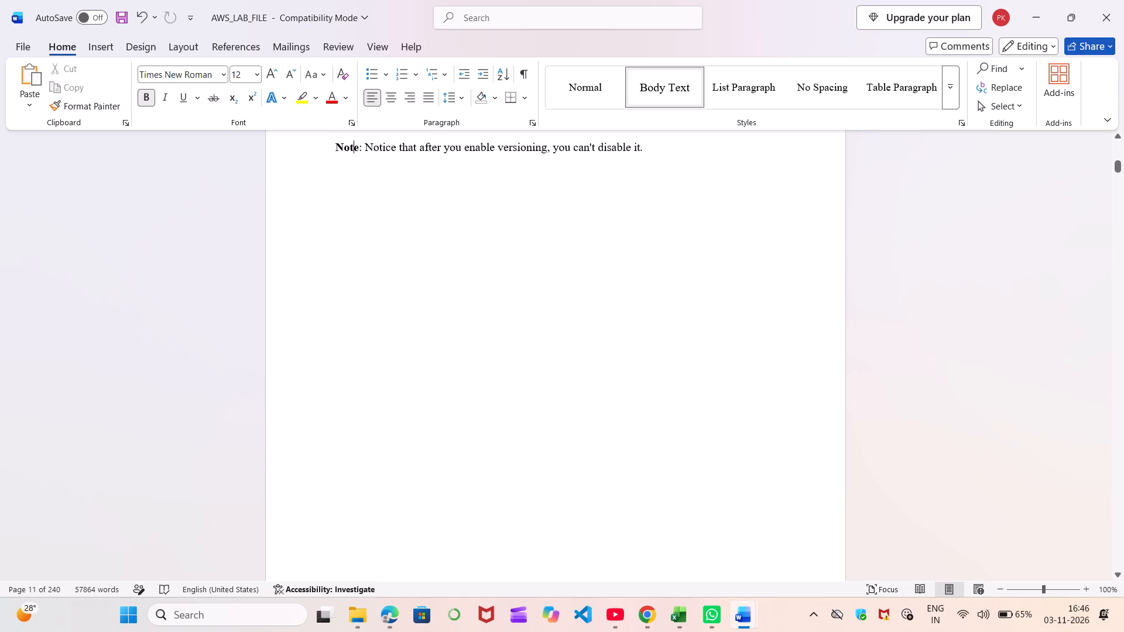
key(Return)
key(ctrl+v)
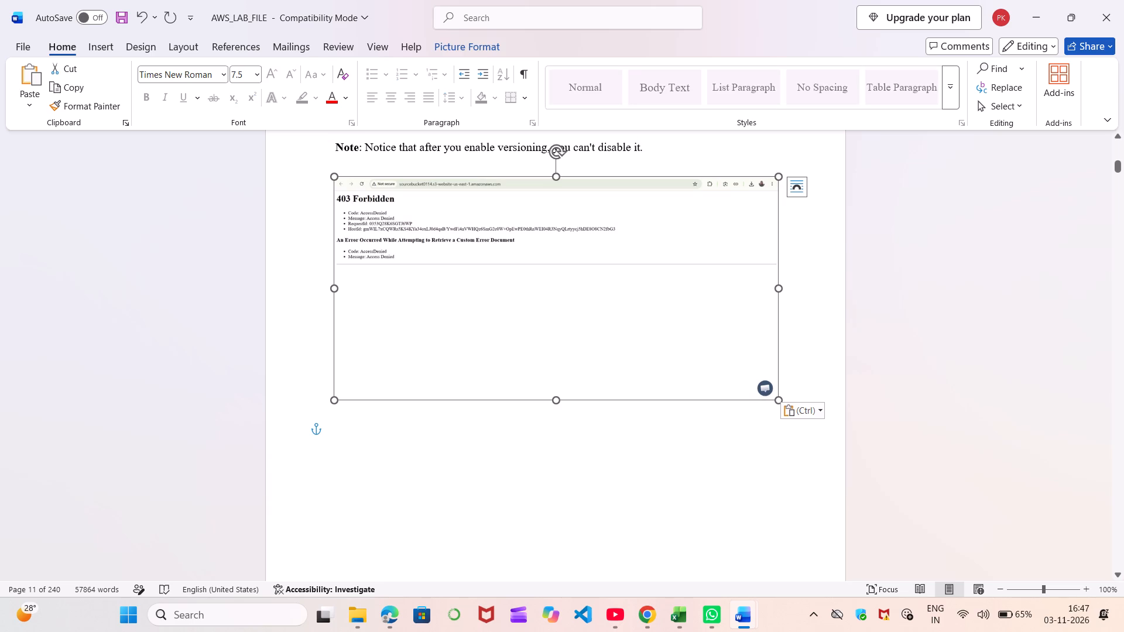
Remove the blank lines between the versioning note and item 14, keeping the full stop that ends the note.
scroll(498, 403, down, 3)
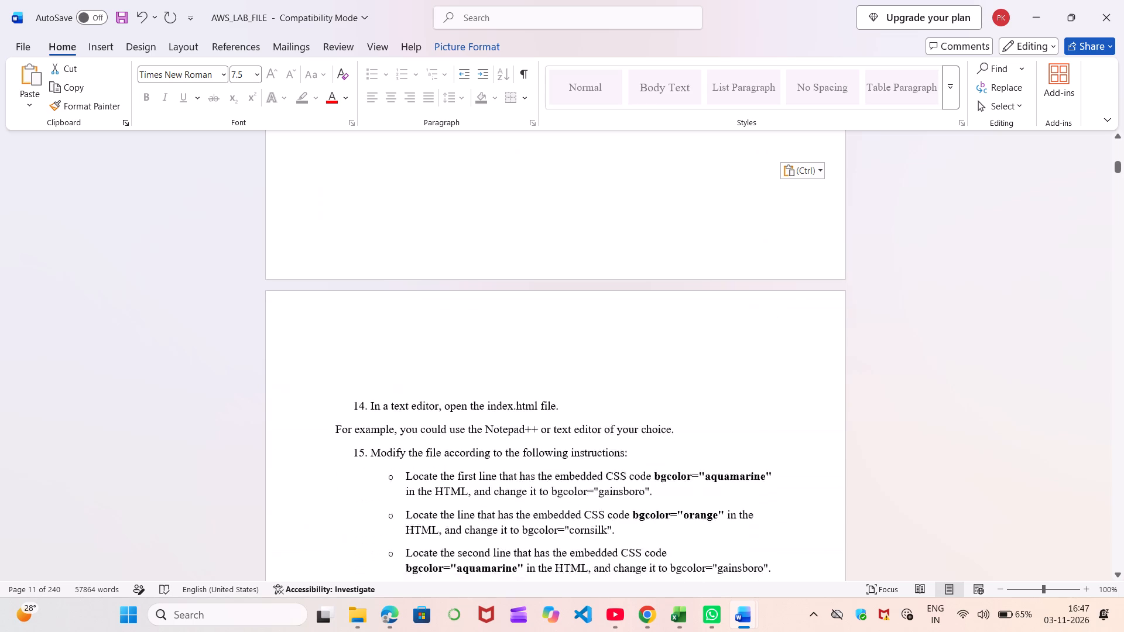
click(352, 365)
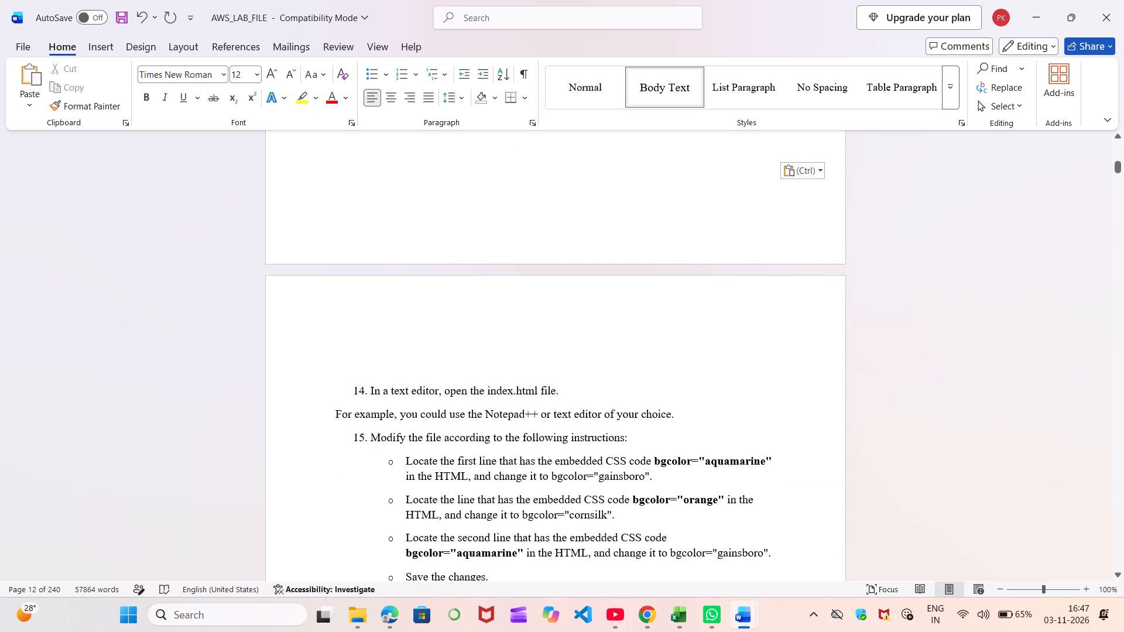
key(BackSpace)
key(BackSpace)
key(BackSpace)
key(BackSpace)
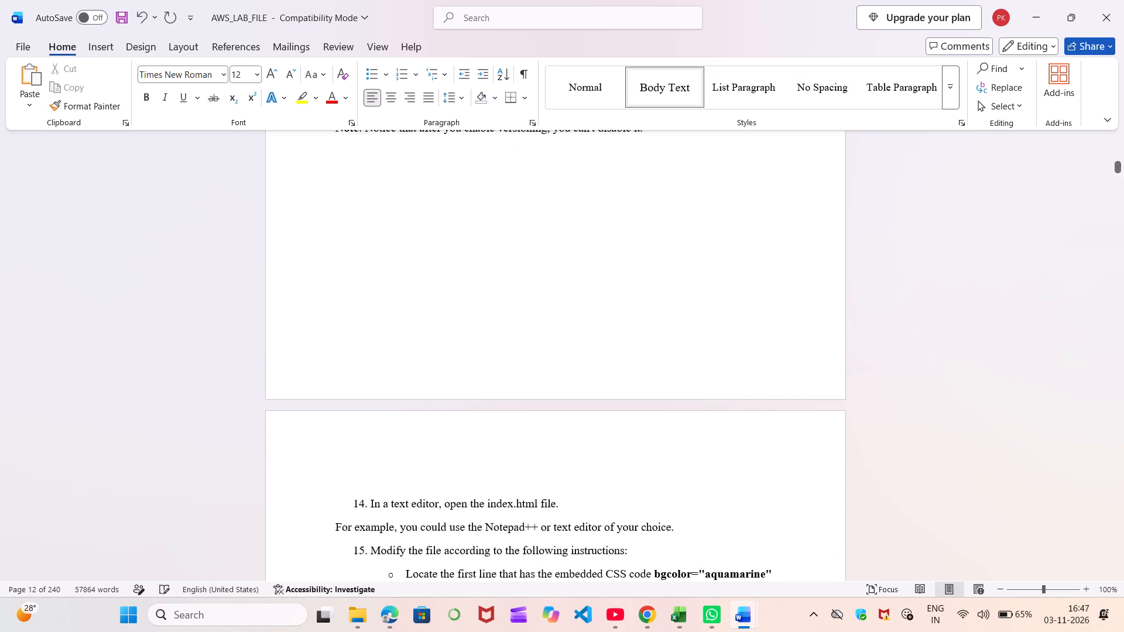
key(BackSpace)
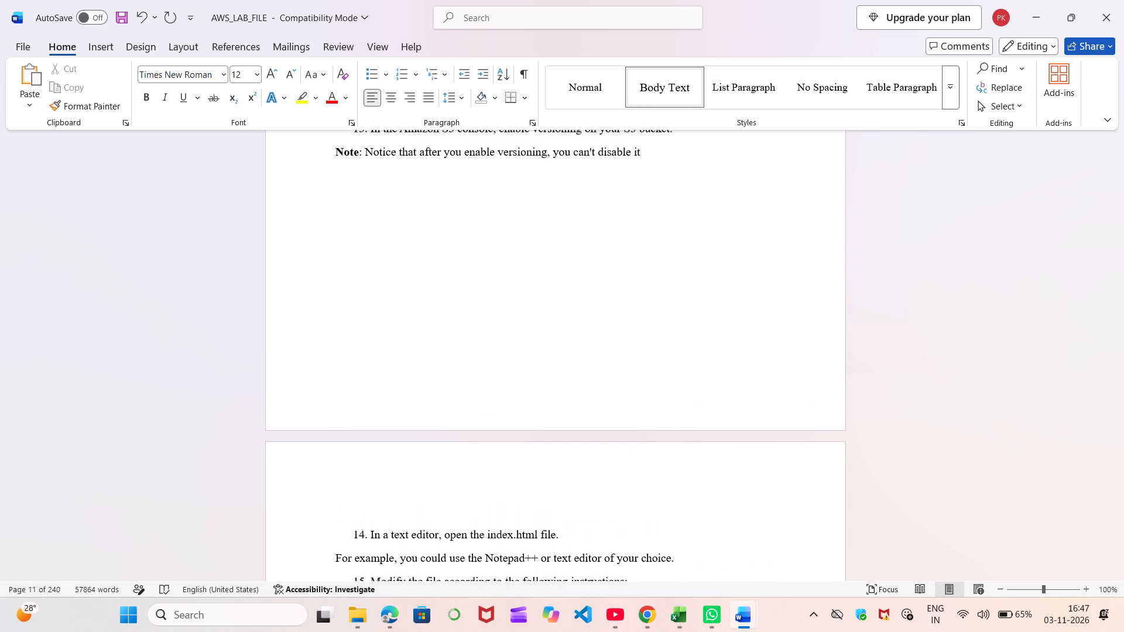
key(period)
Check the page layout from items 14 to 16 through the bucket policy screenshot and back to the Task 5 section.
scroll(368, 512, down, 3)
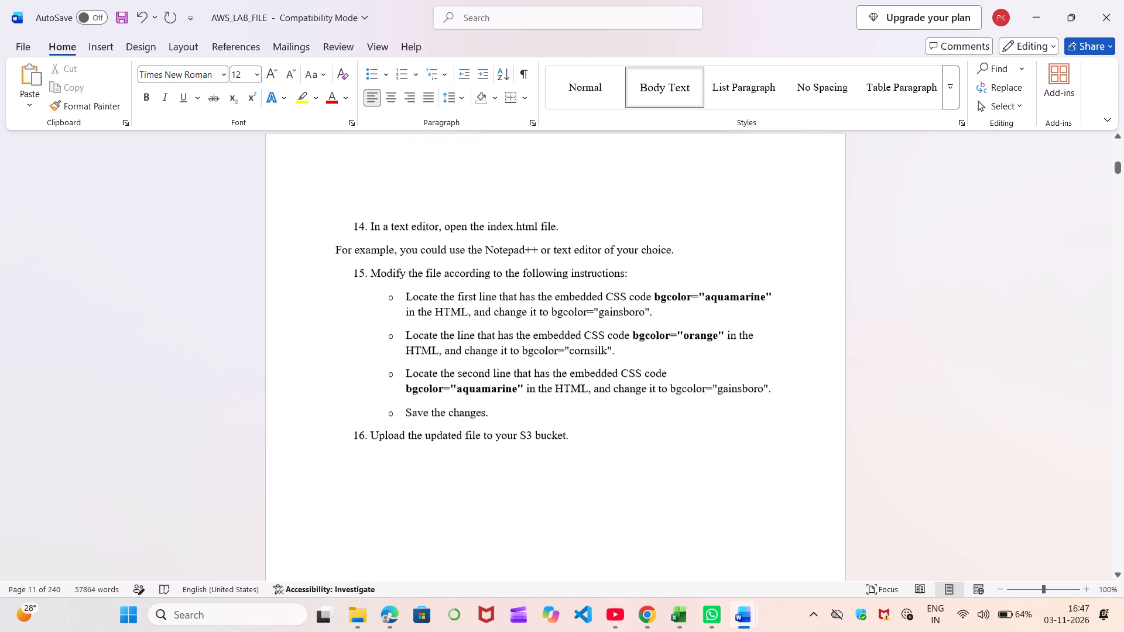
scroll(368, 512, down, 5)
scroll(368, 512, up, 1)
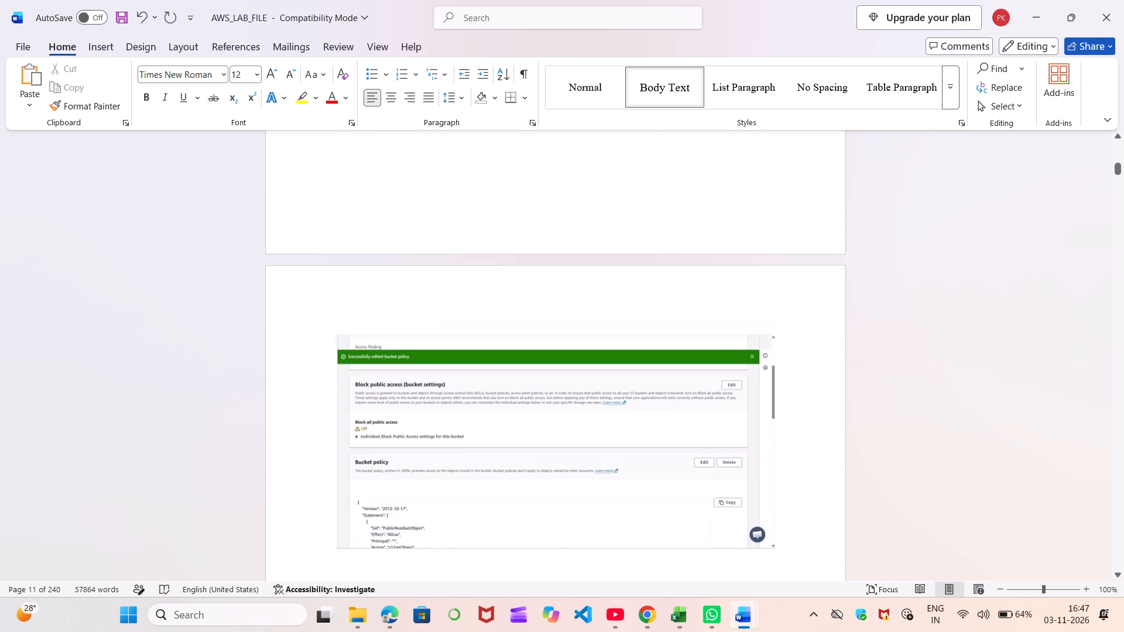
scroll(368, 512, up, 5)
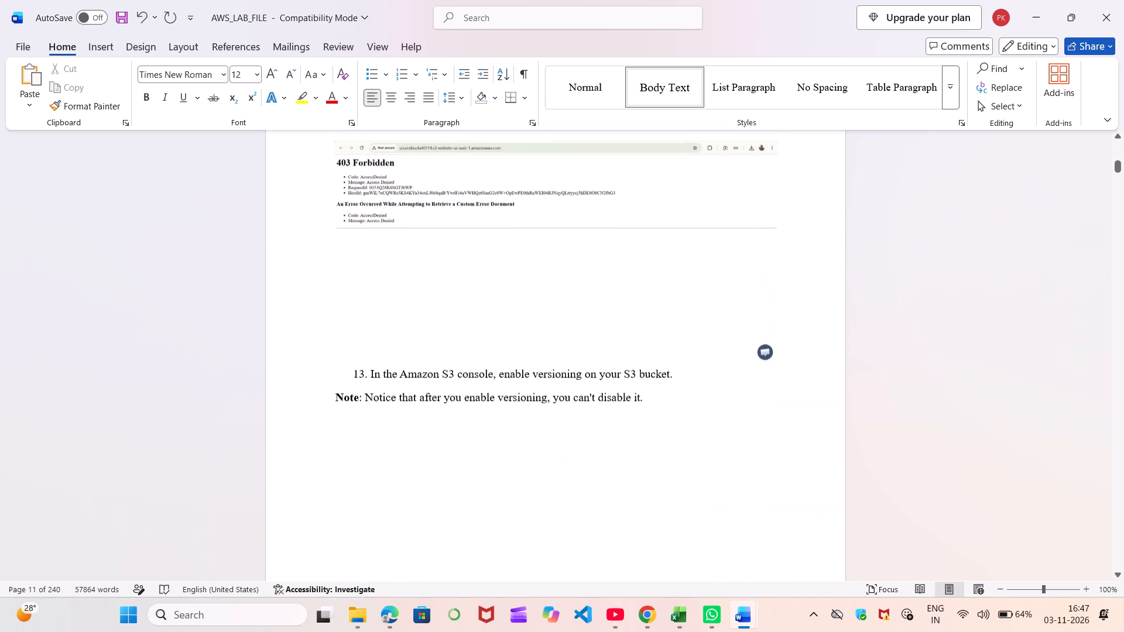
Reduce the height of the 403 Forbidden screenshot above item 13 slightly, keeping its width.
click(452, 294)
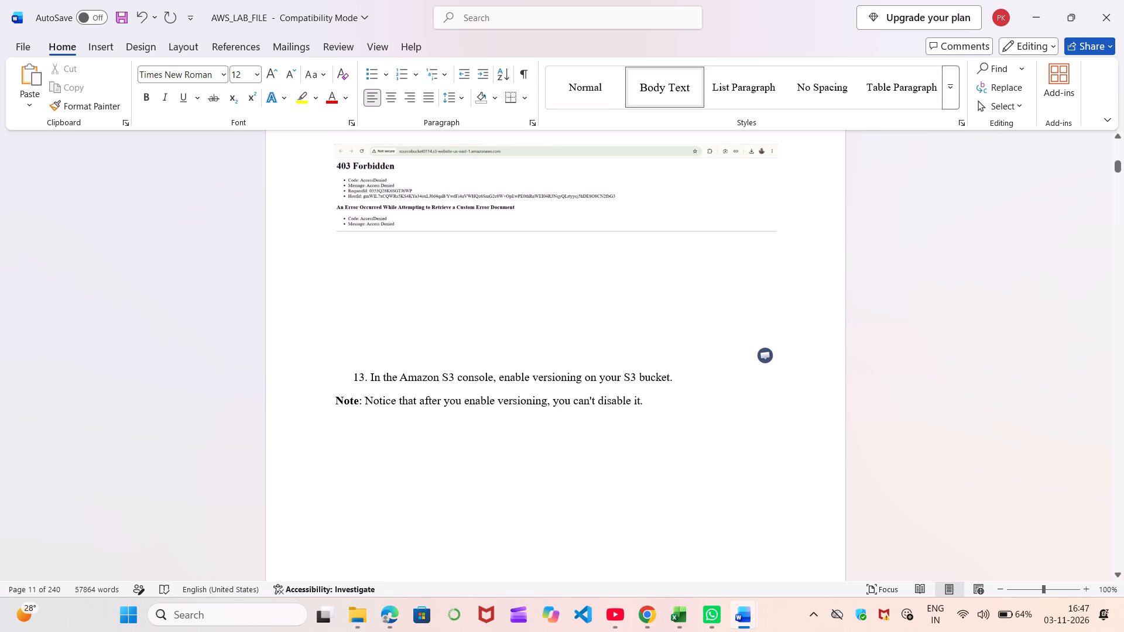
scroll(448, 483, down, 1)
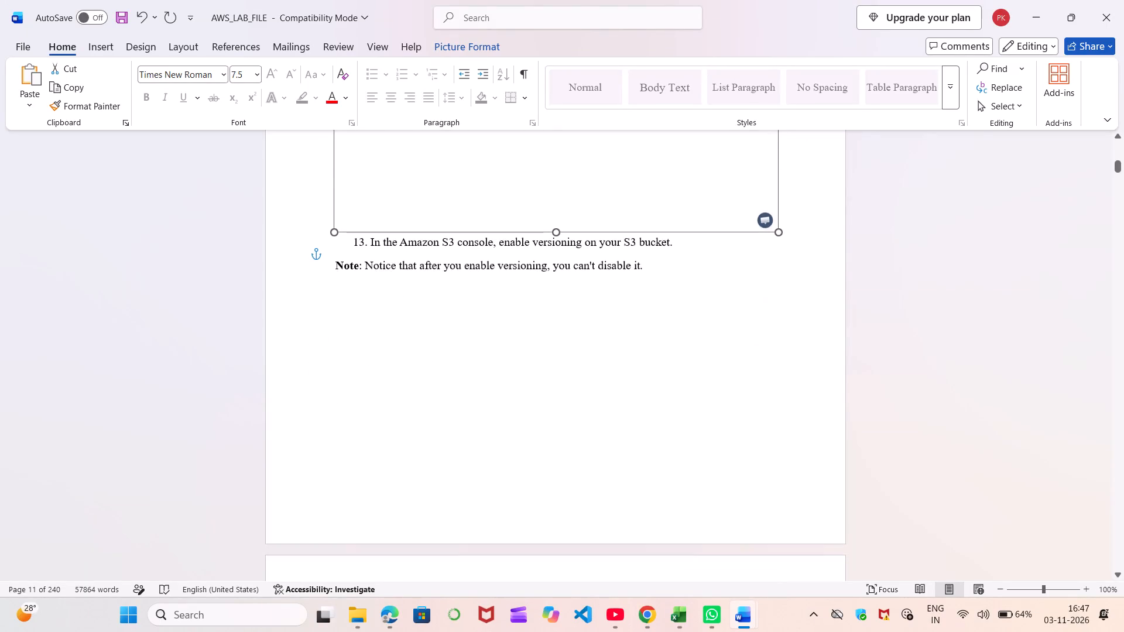
scroll(448, 483, up, 1)
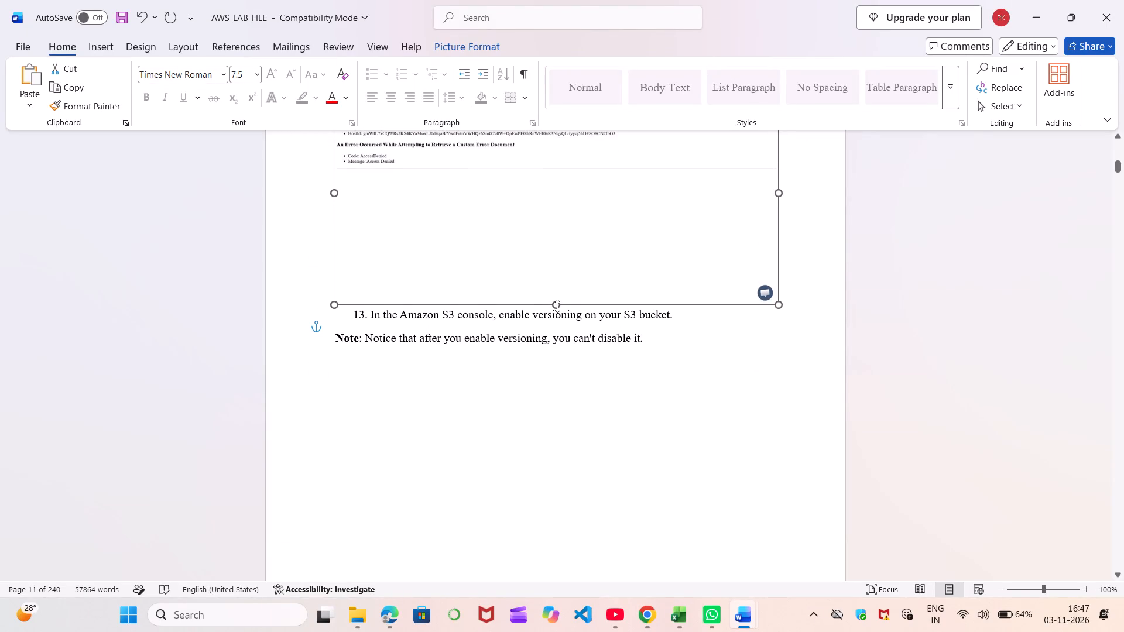
drag(557, 306, 558, 245)
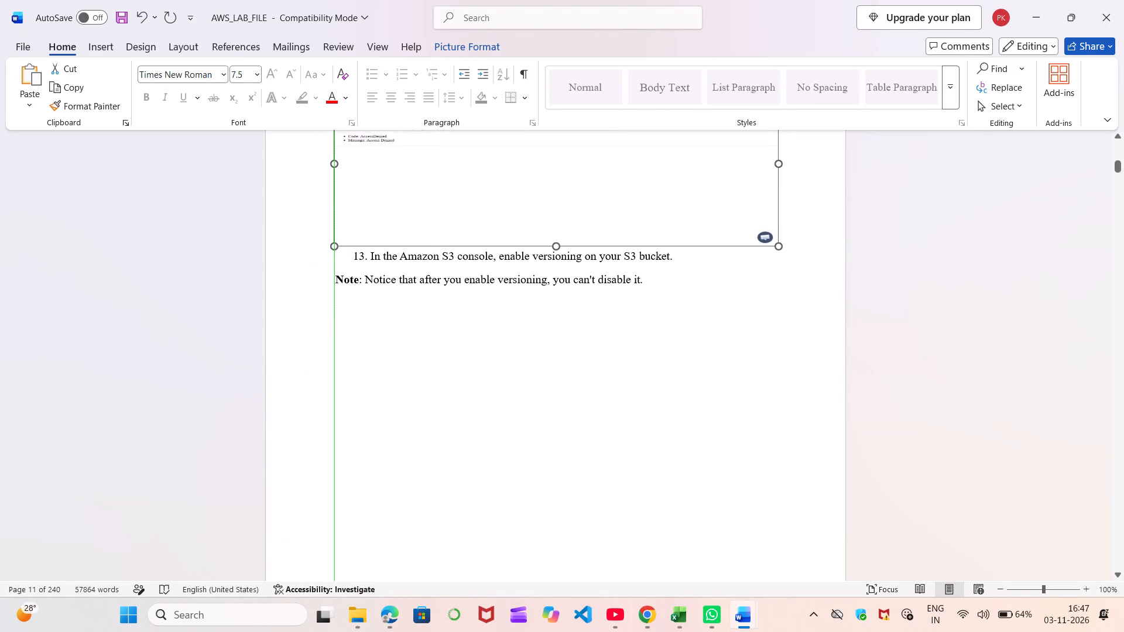
drag(558, 245, 562, 251)
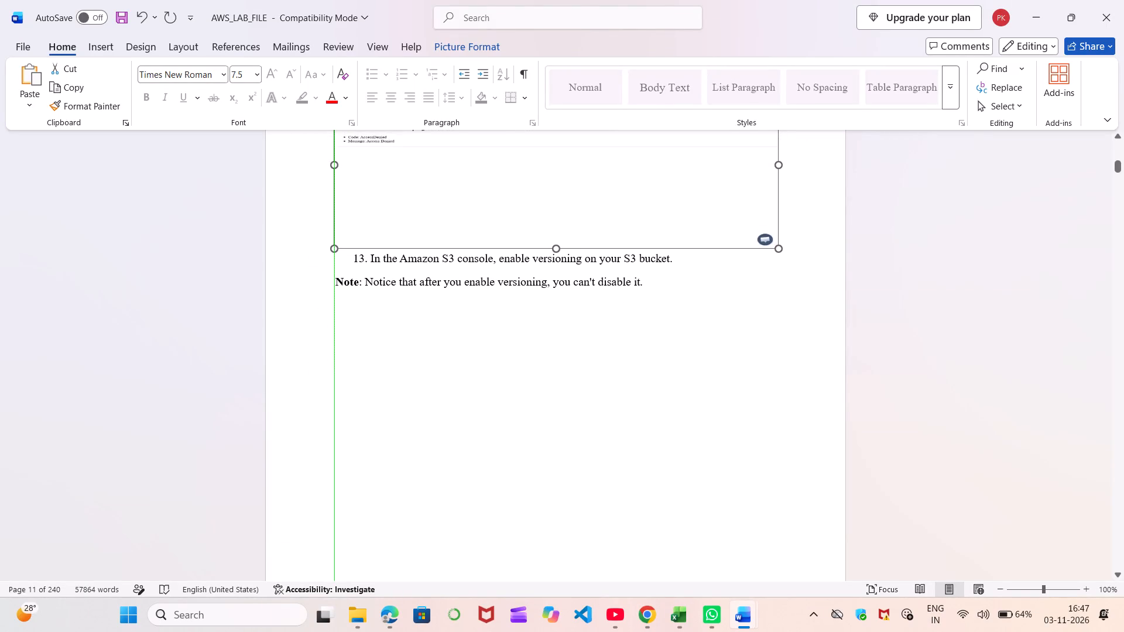
drag(562, 251, 580, 377)
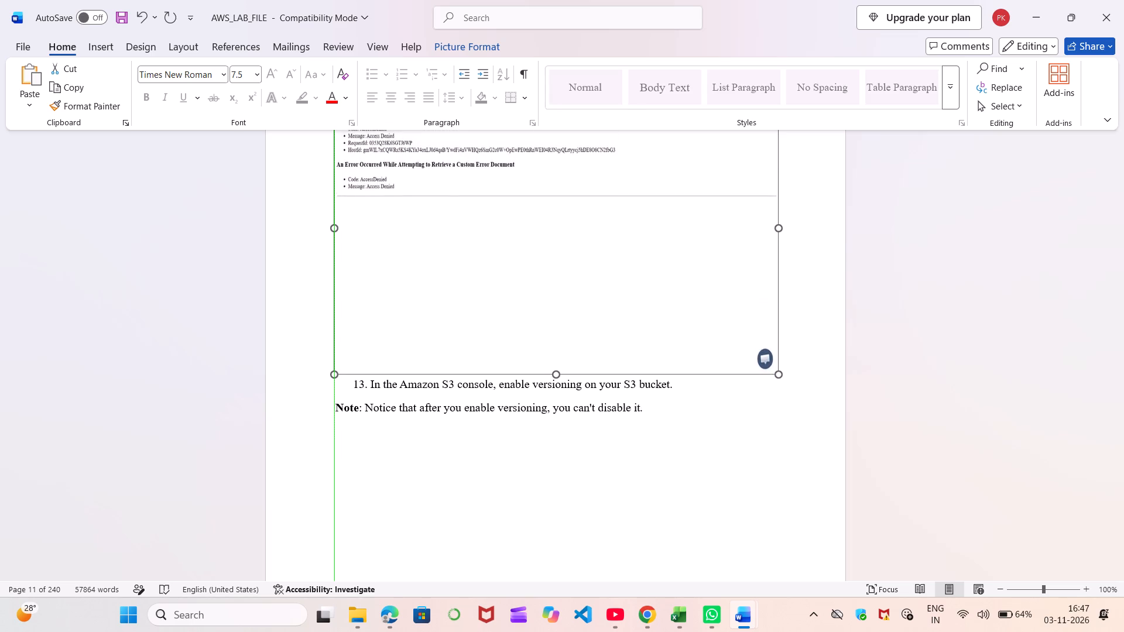
drag(580, 377, 570, 286)
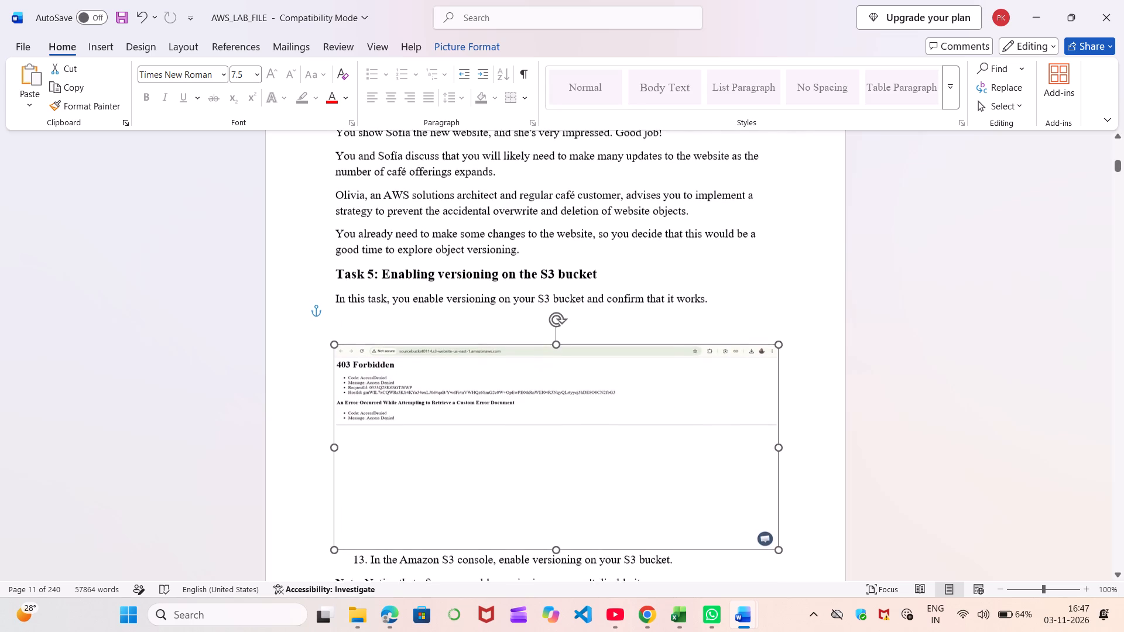
Copy items 14 to 16, from opening index.html through uploading the updated file, on the page after the versioning note.
scroll(558, 360, down, 5)
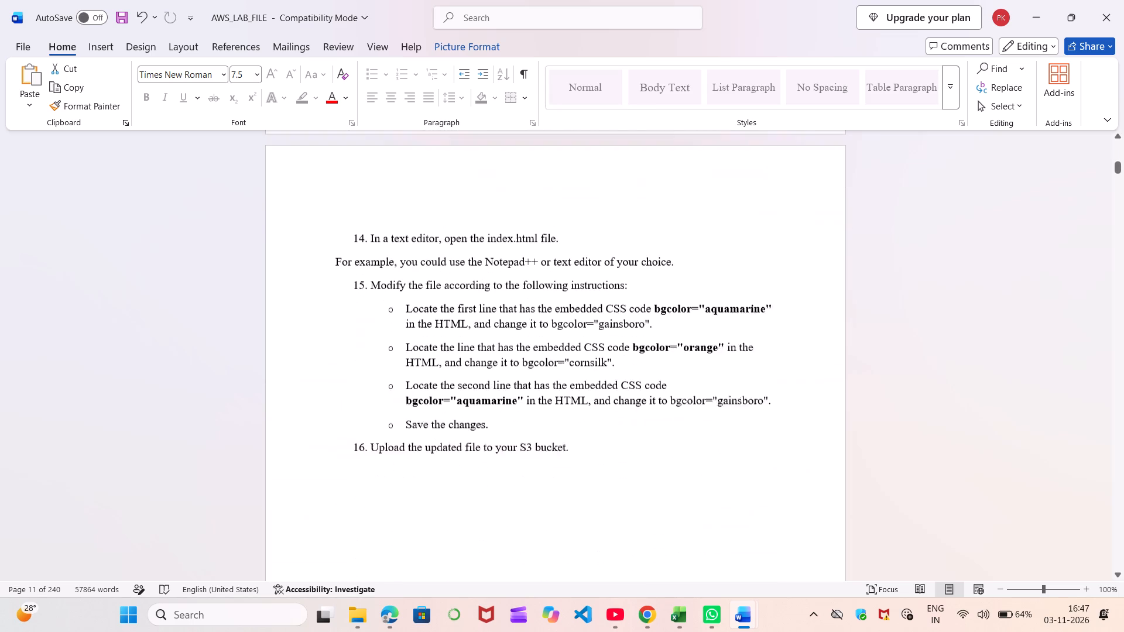
scroll(558, 360, down, 1)
drag(354, 196, 386, 211)
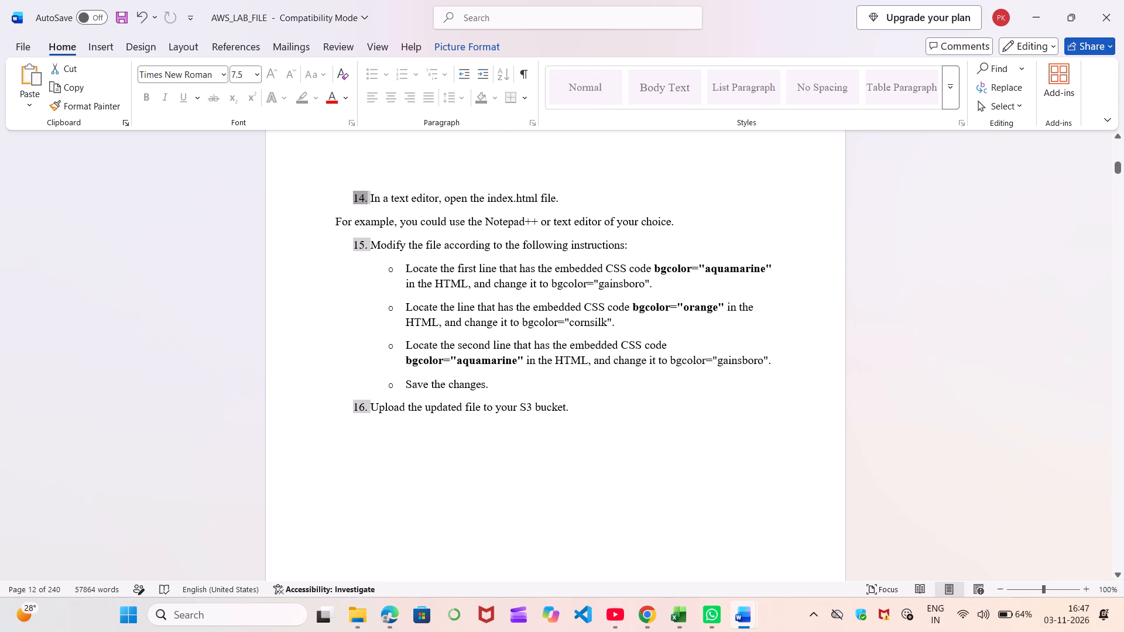
drag(386, 211, 352, 309)
click(371, 193)
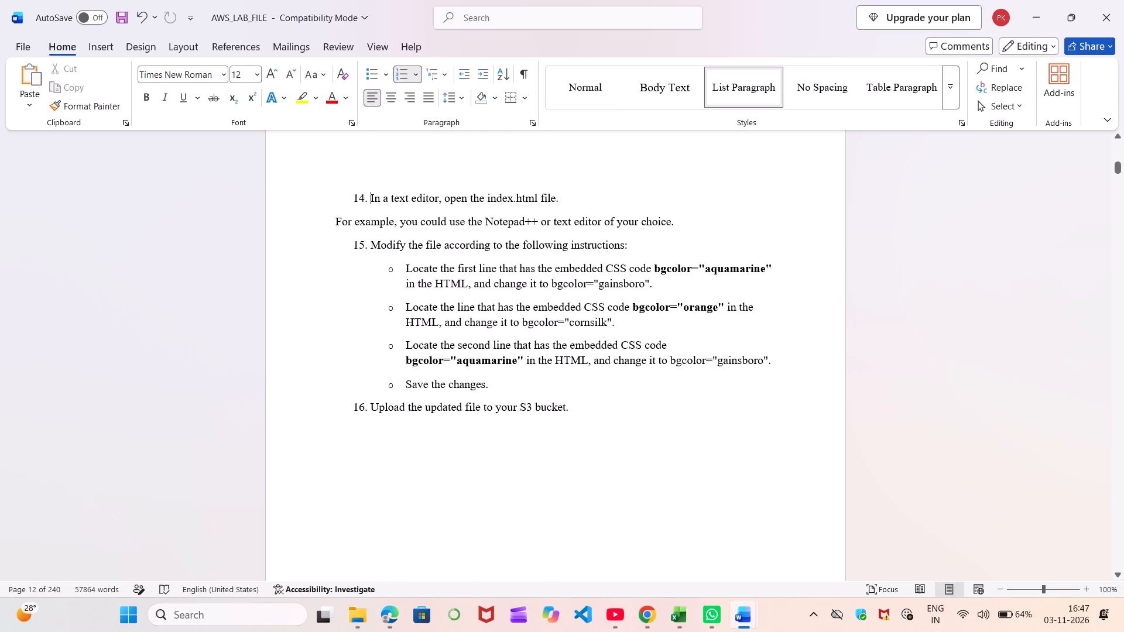
drag(369, 193, 571, 413)
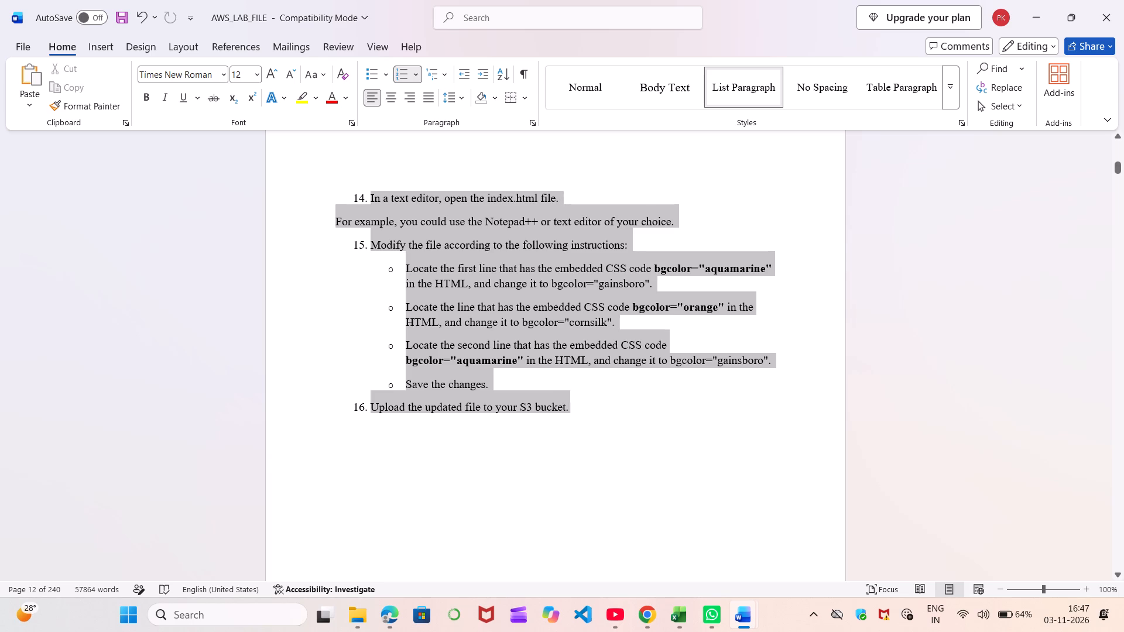
drag(571, 413, 578, 412)
key(ctrl+c)
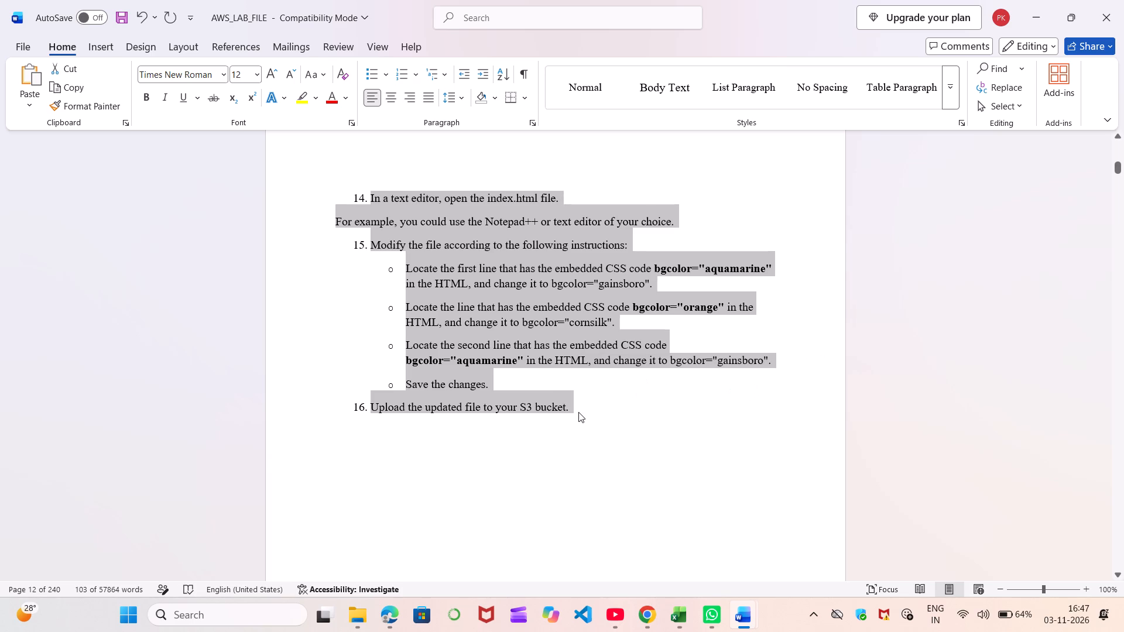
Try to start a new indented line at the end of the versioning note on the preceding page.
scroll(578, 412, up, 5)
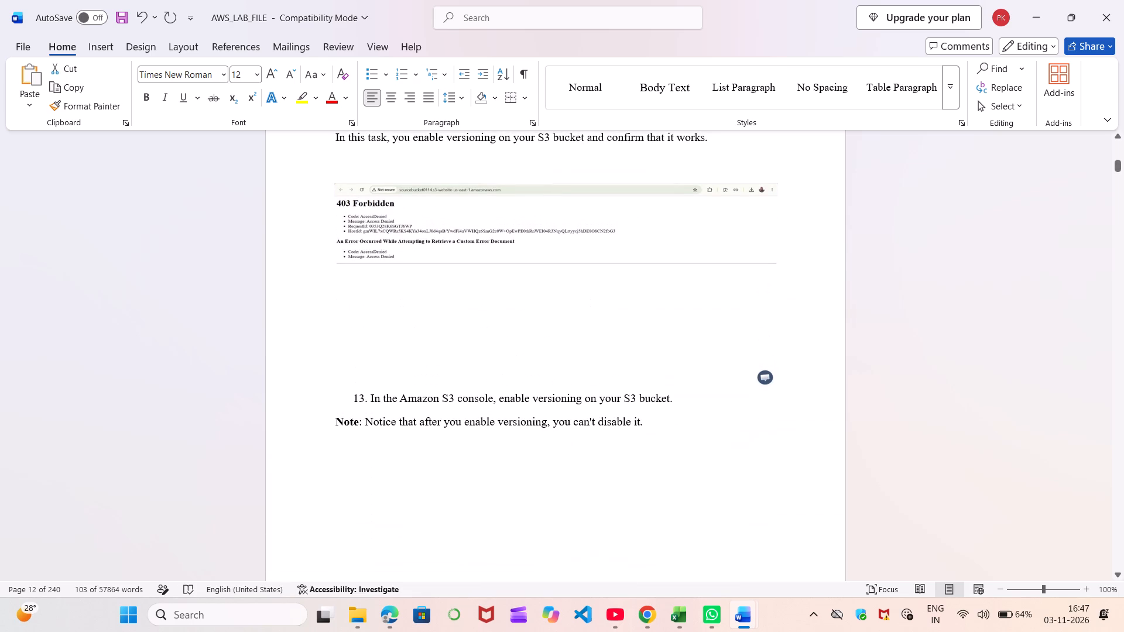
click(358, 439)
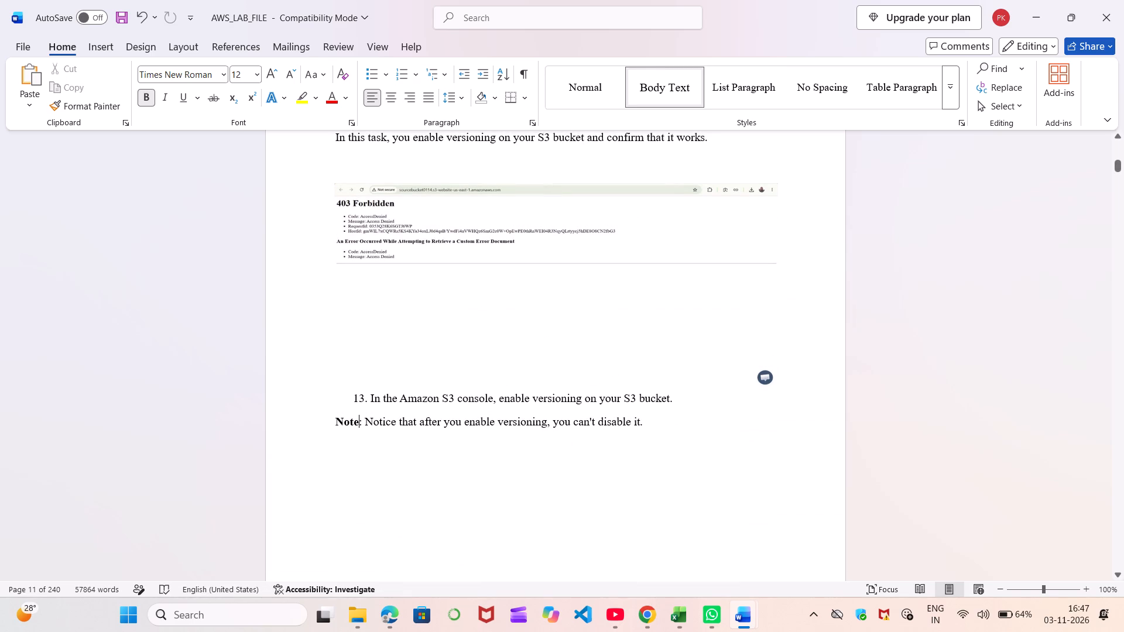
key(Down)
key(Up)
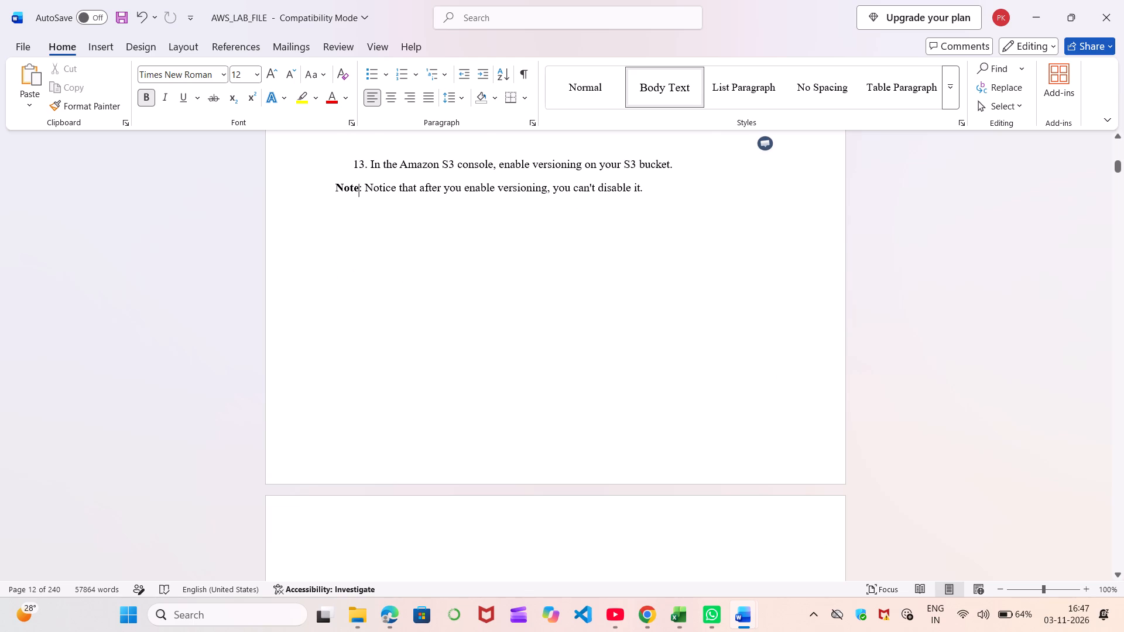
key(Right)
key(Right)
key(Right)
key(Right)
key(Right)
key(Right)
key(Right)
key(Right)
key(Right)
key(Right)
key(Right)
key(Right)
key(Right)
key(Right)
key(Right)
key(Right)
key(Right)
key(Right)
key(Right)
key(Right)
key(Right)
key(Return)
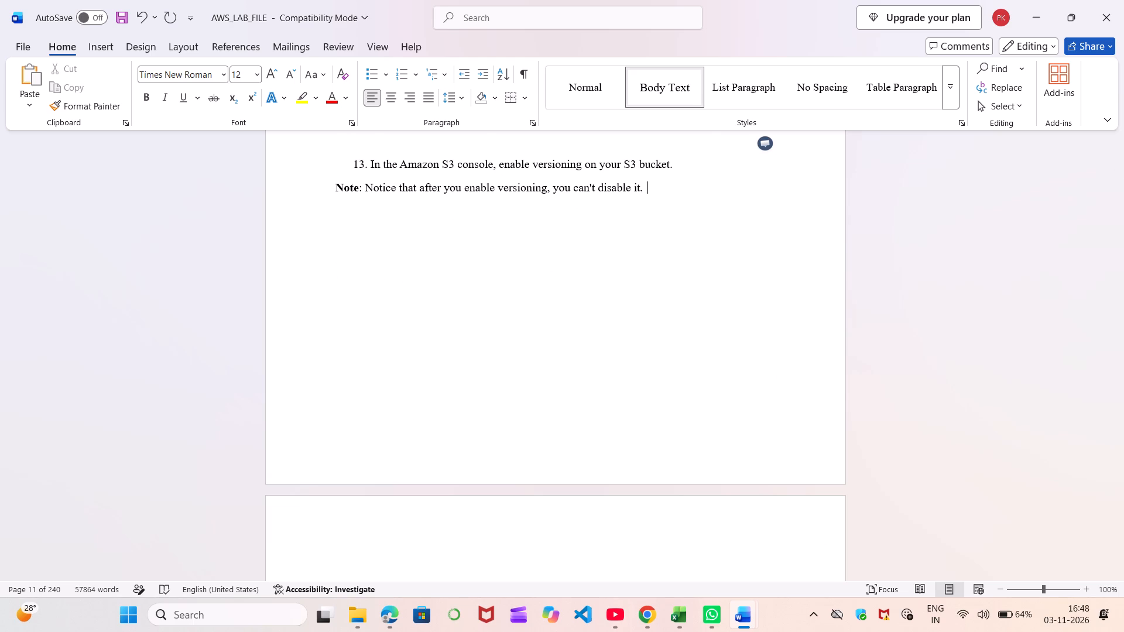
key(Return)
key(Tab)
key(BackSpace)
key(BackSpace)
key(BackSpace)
Paste the copied items 14 to 16 on a new line directly below item 13, above the versioning note.
key(Left)
key(Up)
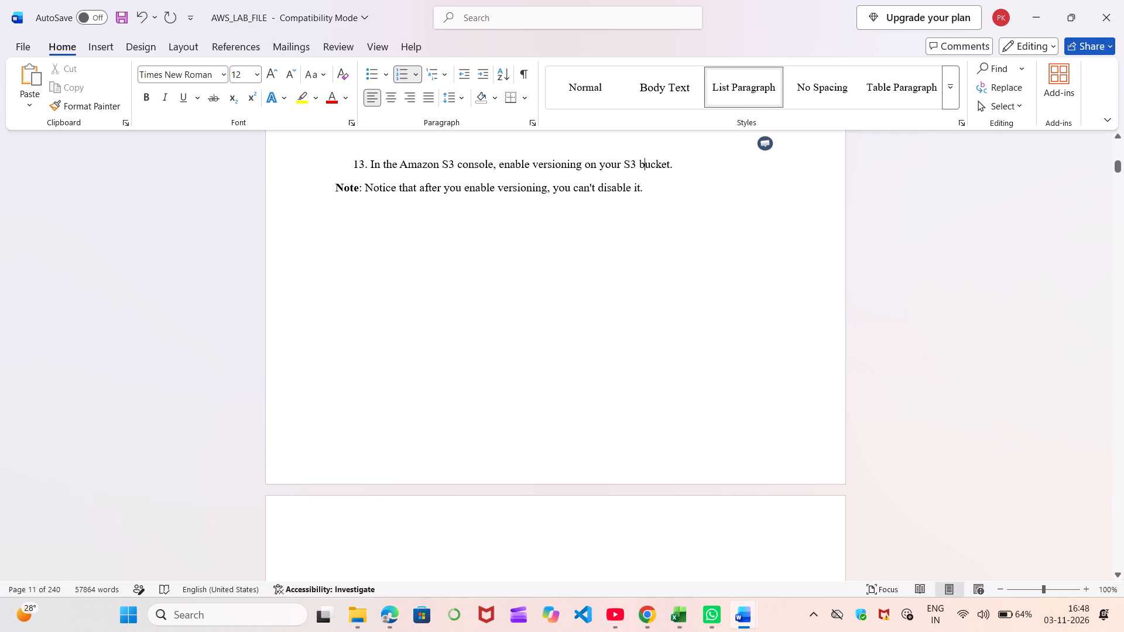
key(Right)
key(Right)
key(Right)
key(Right)
key(Right)
key(Right)
key(Return)
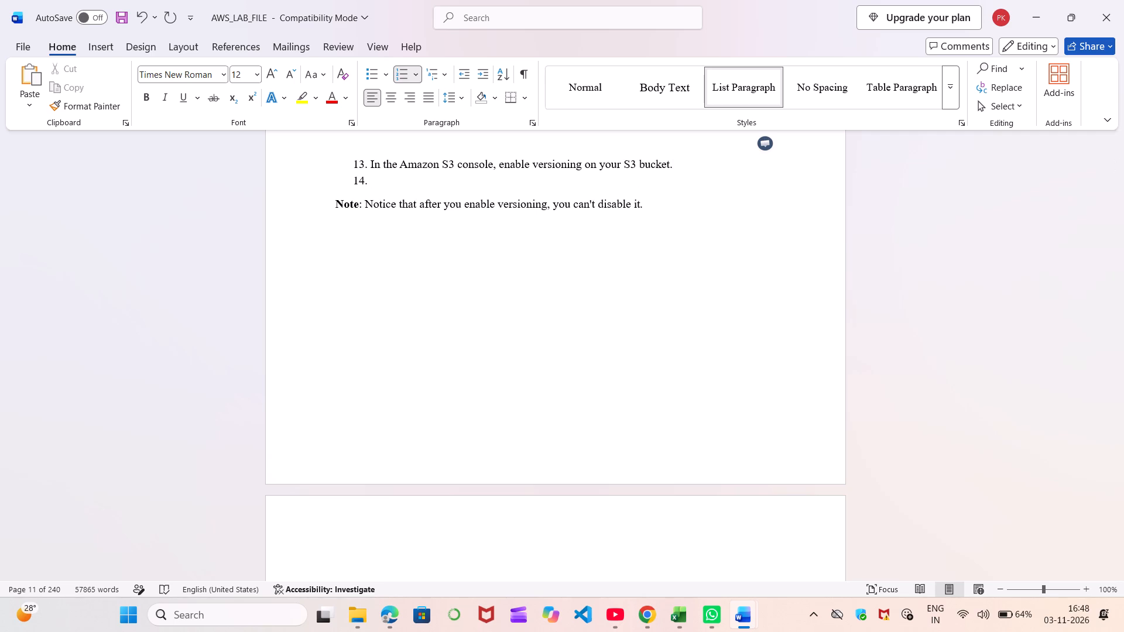
key(ctrl+v)
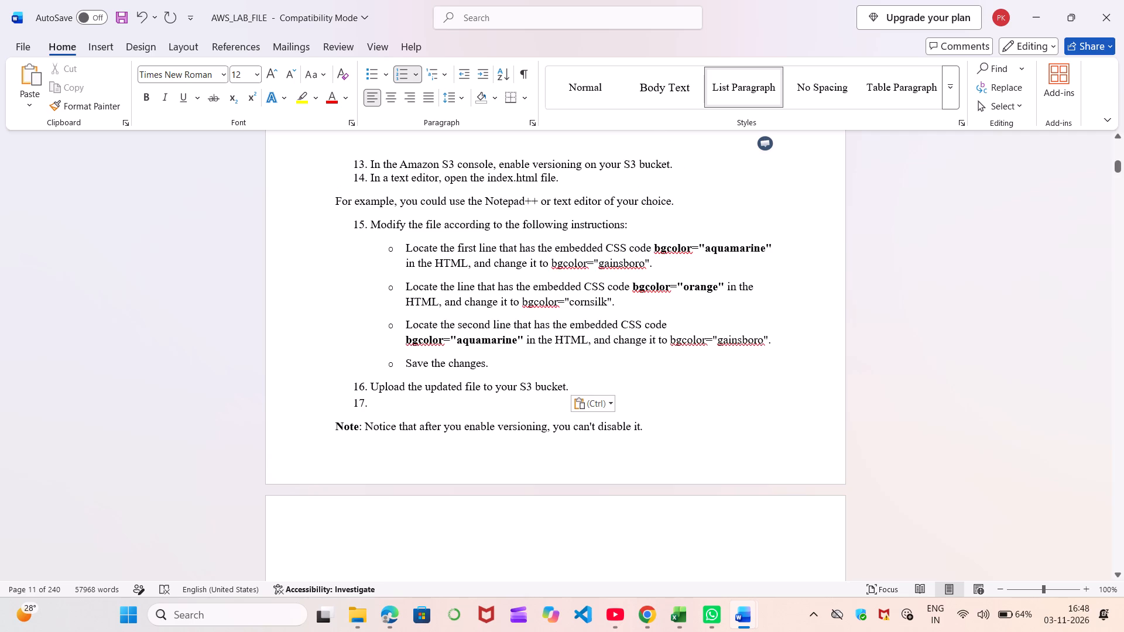
Copy the versioning note onto a new line between items 13 and 14, without a list number or indent.
click(676, 166)
key(Return)
key(Return)
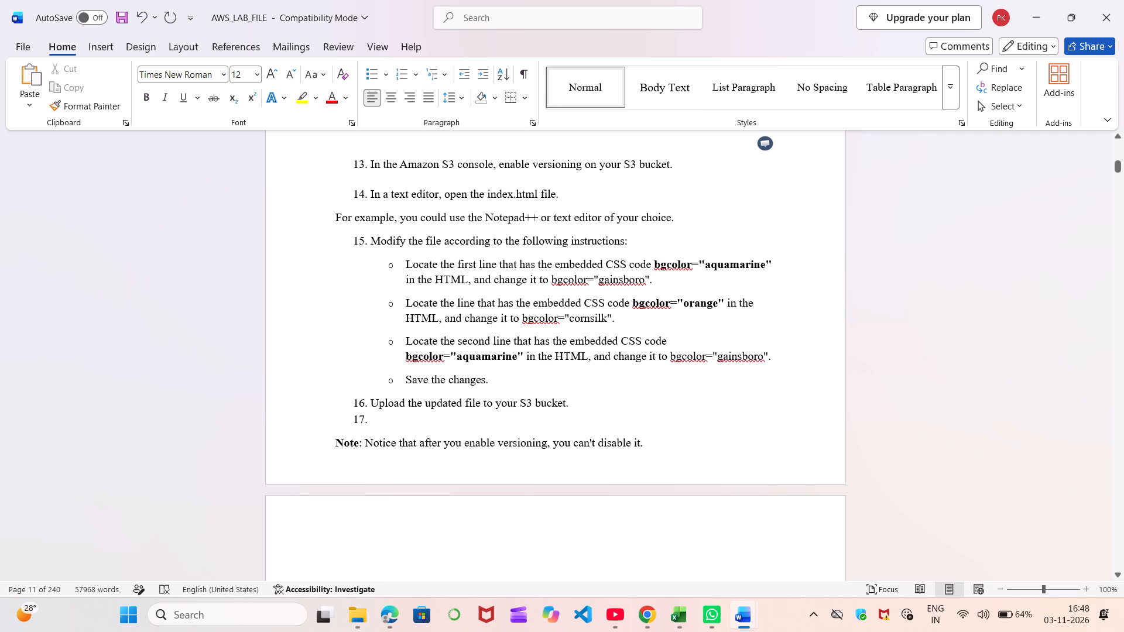
drag(333, 442, 661, 441)
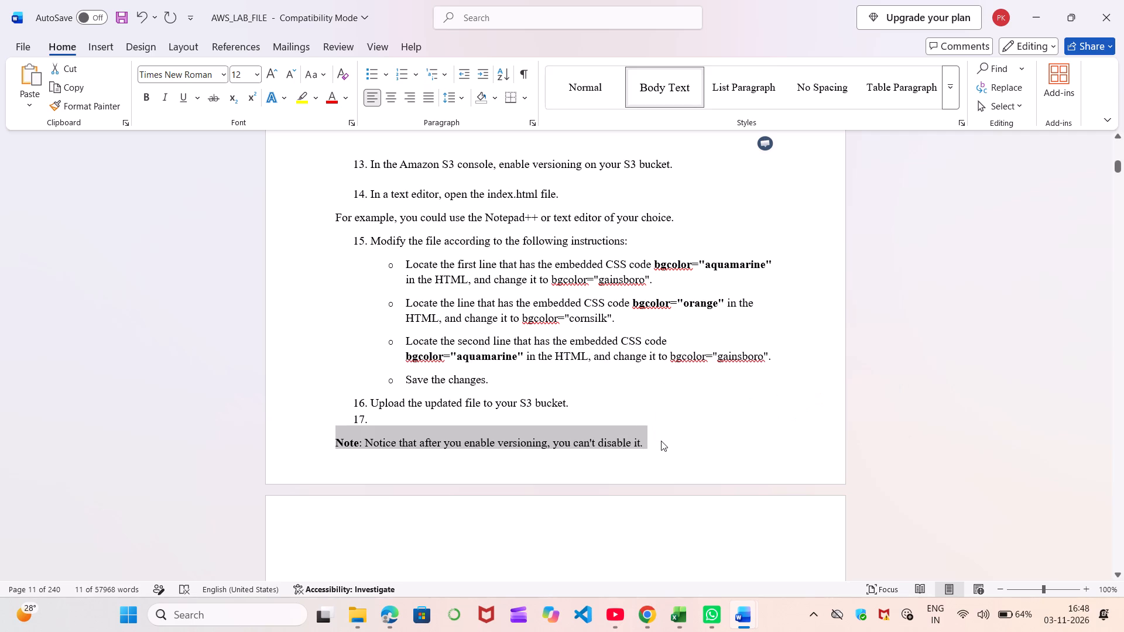
key(ctrl+c)
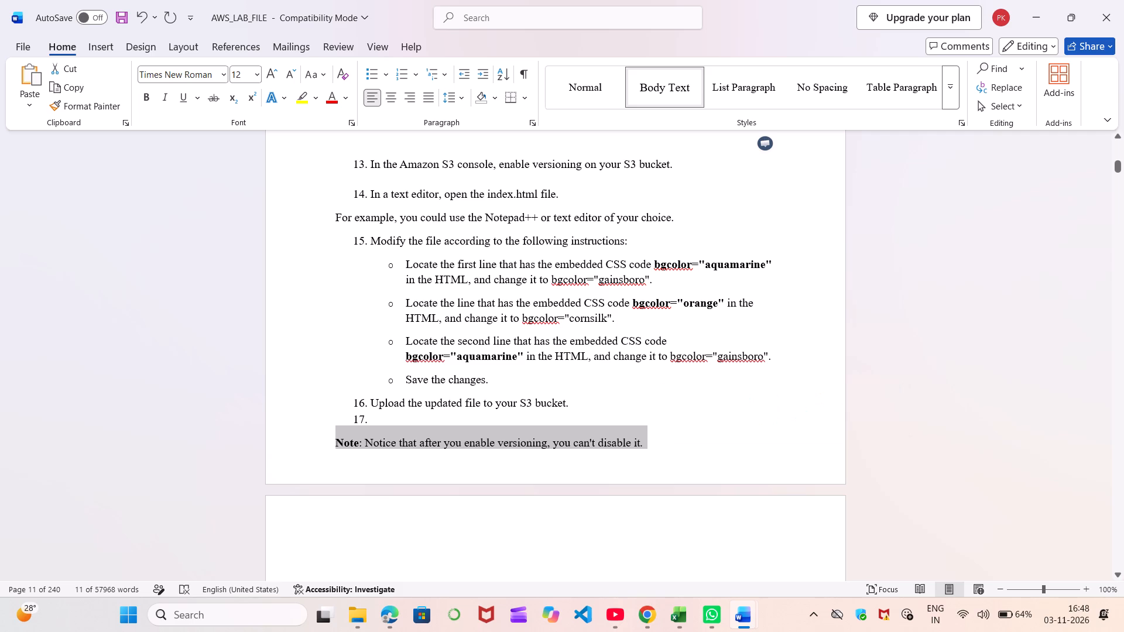
click(342, 178)
key(ctrl+v)
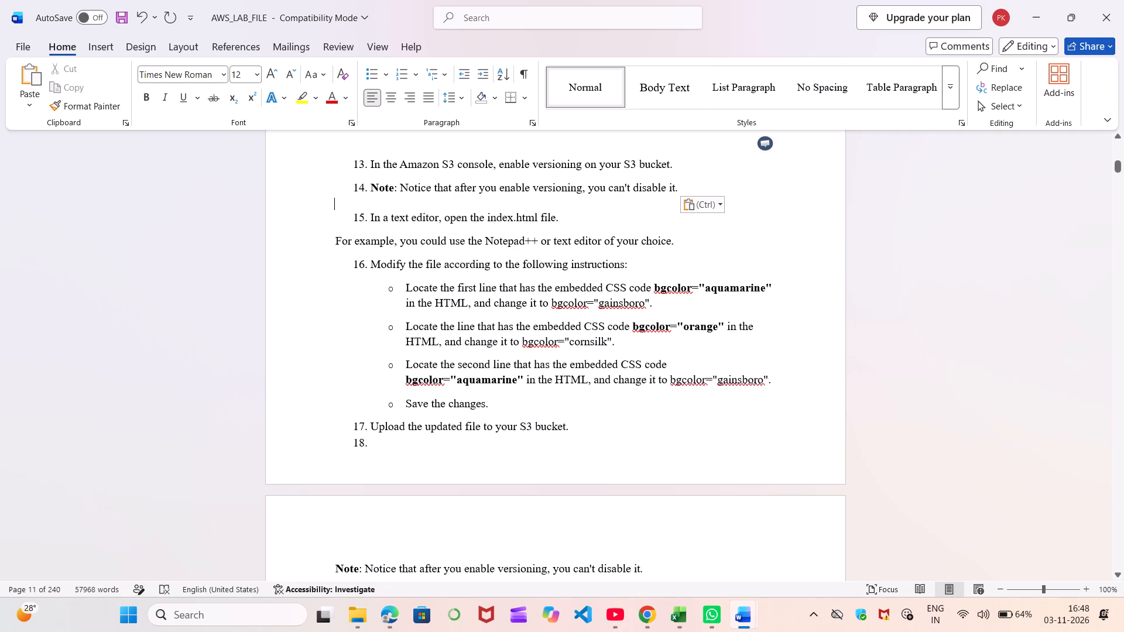
click(369, 188)
key(BackSpace)
key(BackSpace)
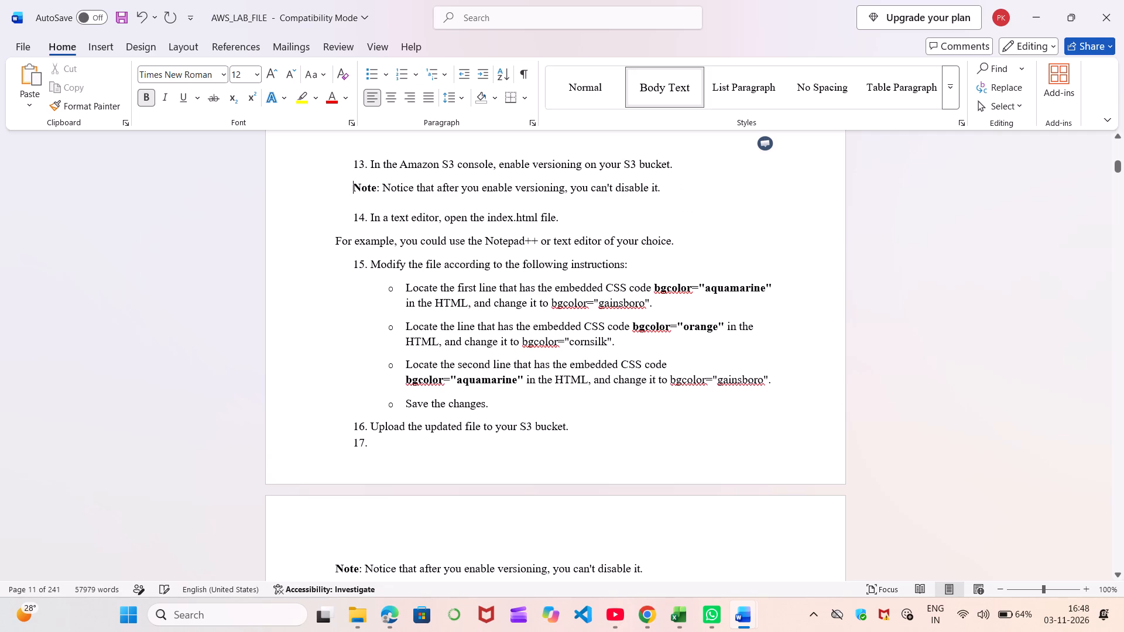
key(BackSpace)
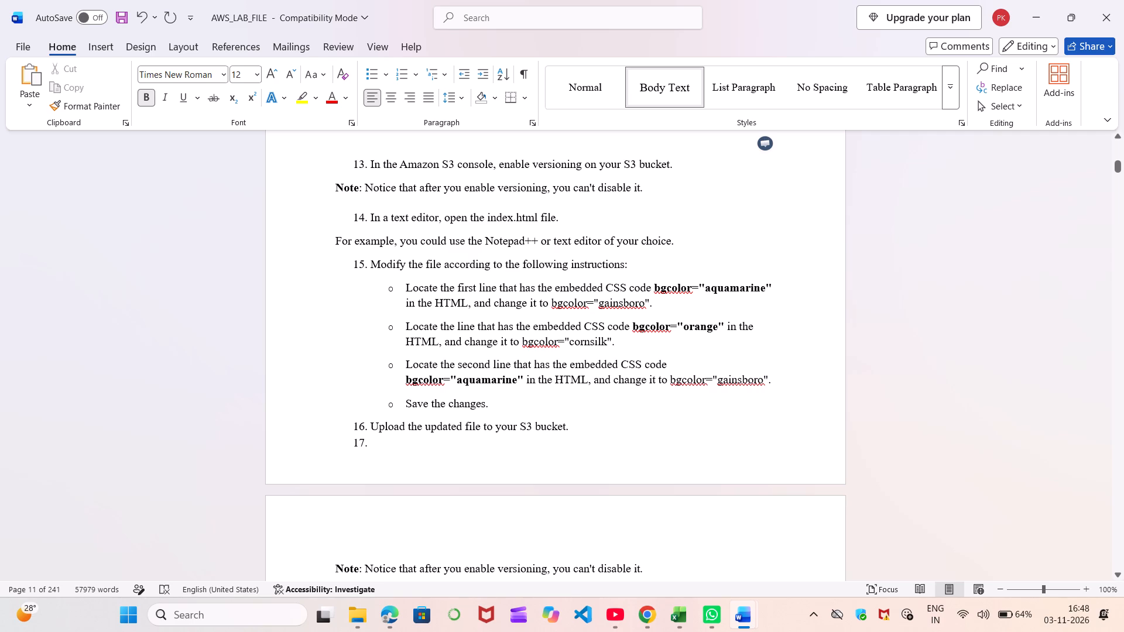
click(354, 198)
key(Down)
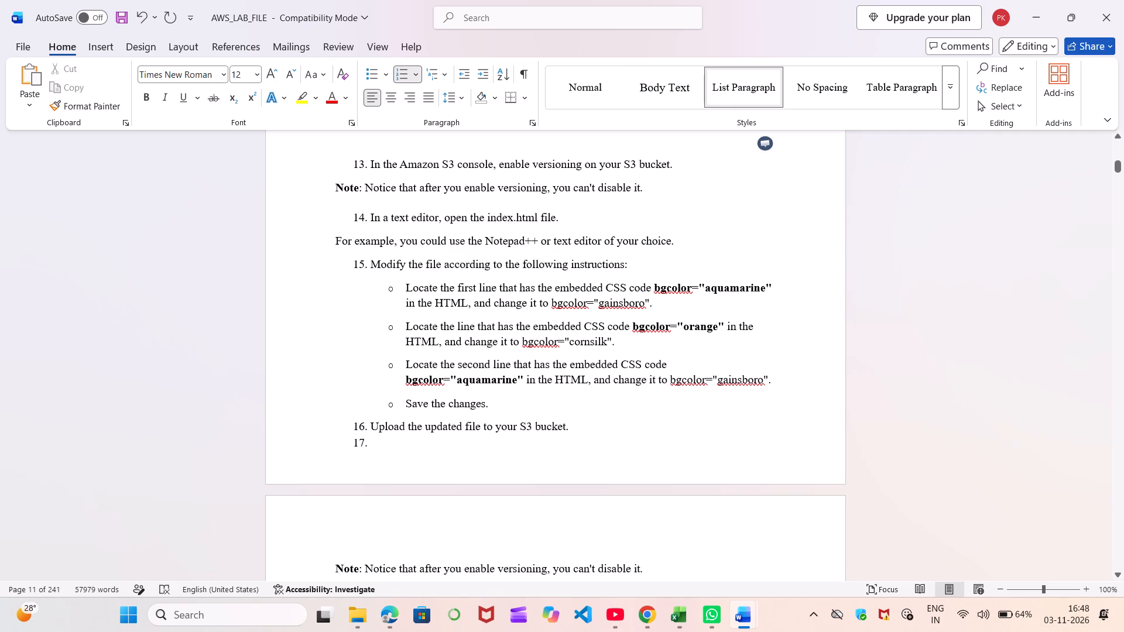
Remove the empty numbered item 17 below item 16.
drag(345, 448, 360, 446)
drag(360, 446, 331, 445)
key(BackSpace)
key(BackSpace)
key(BackSpace)
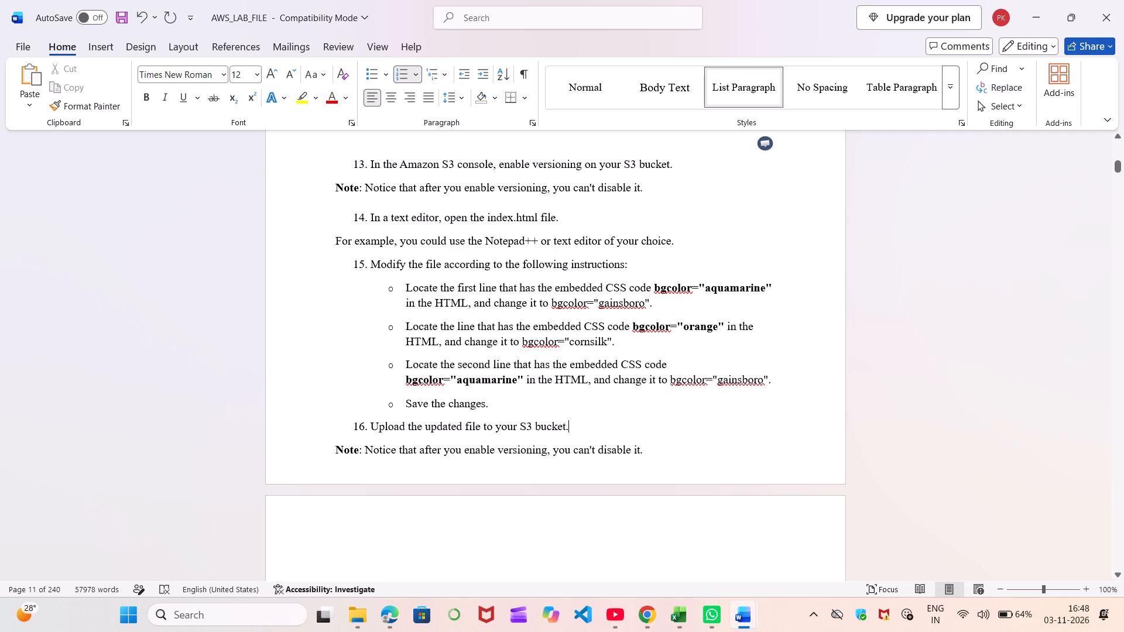
Delete the duplicate versioning note below item 16.
drag(646, 449, 302, 459)
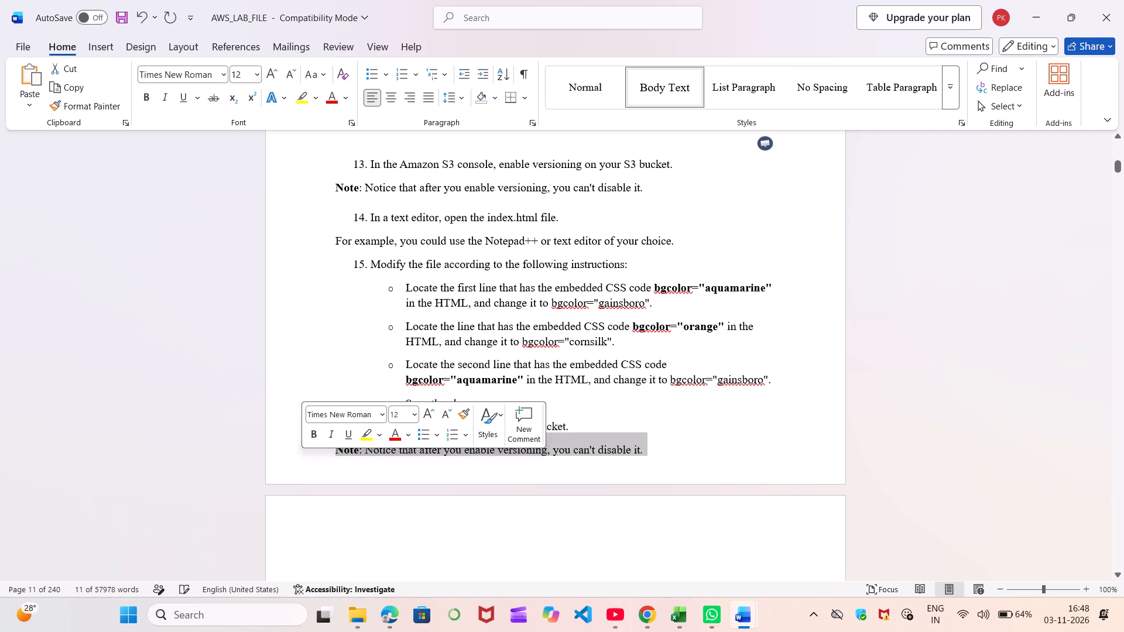
key(BackSpace)
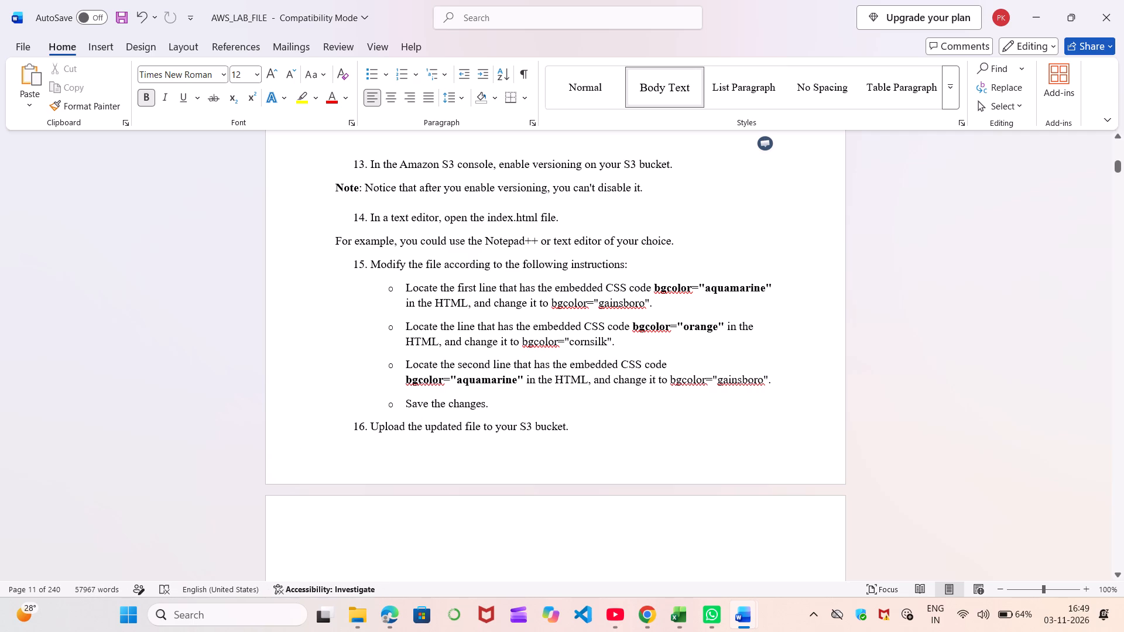
scroll(392, 218, down, 2)
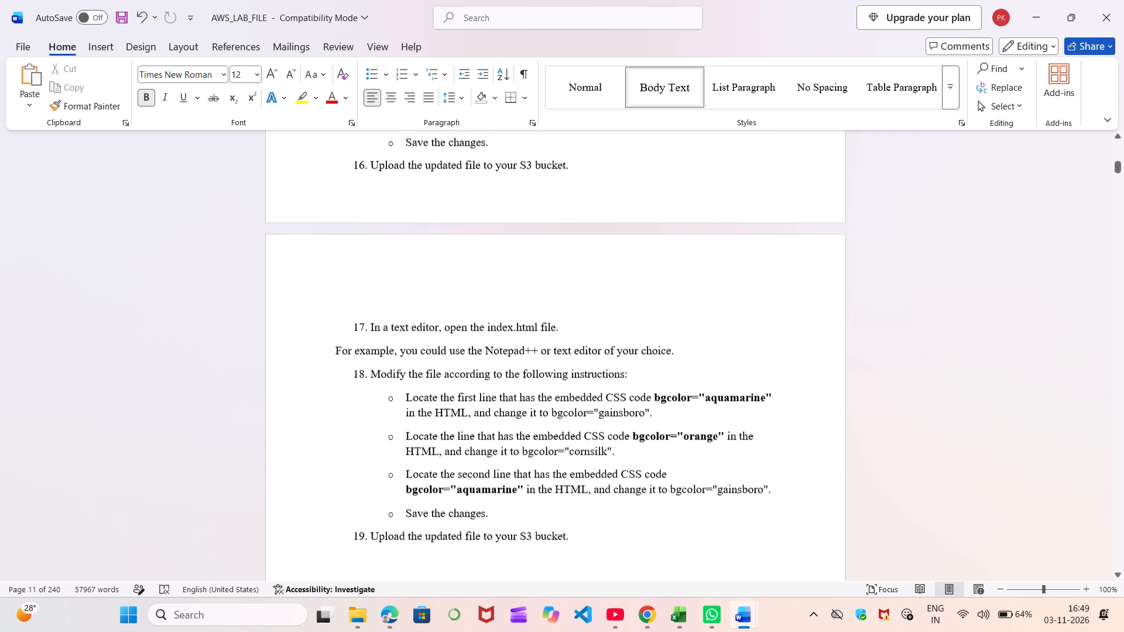
Review Lab 2 from its title through Task 5 for text order, item numbering, screenshot placement and page gaps.
scroll(392, 218, down, 4)
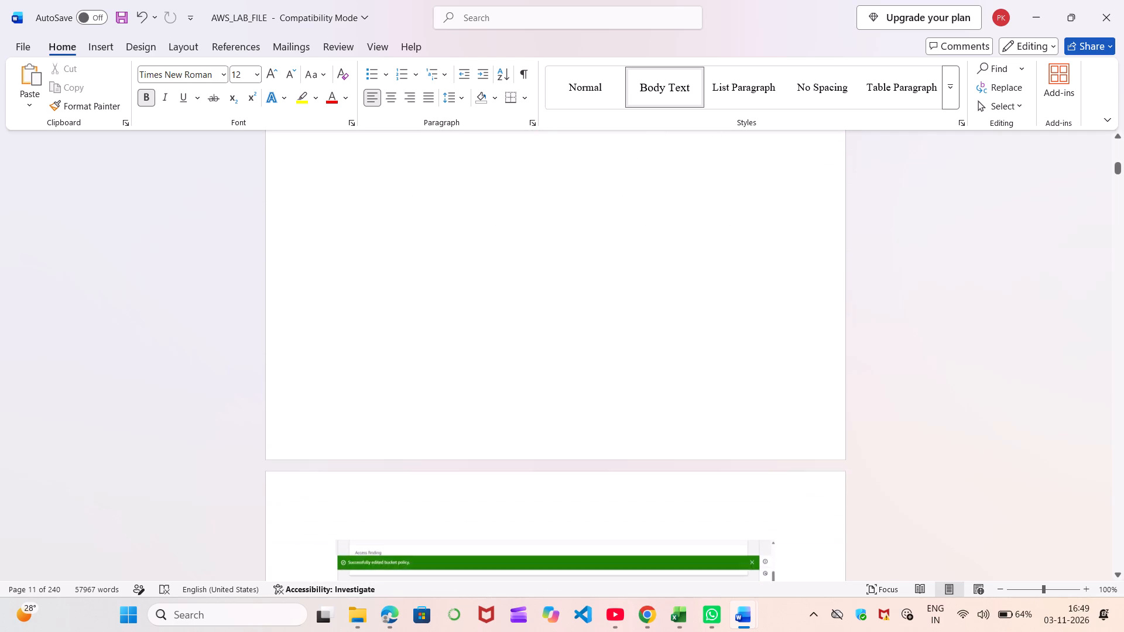
scroll(392, 218, down, 3)
scroll(392, 218, up, 6)
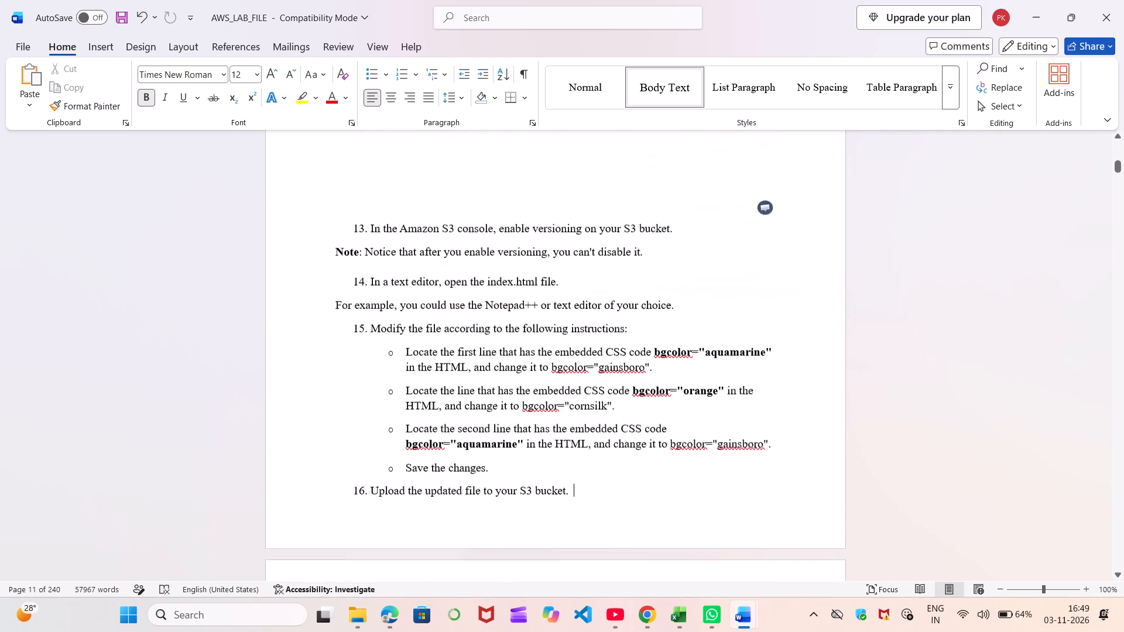
scroll(392, 218, up, 2)
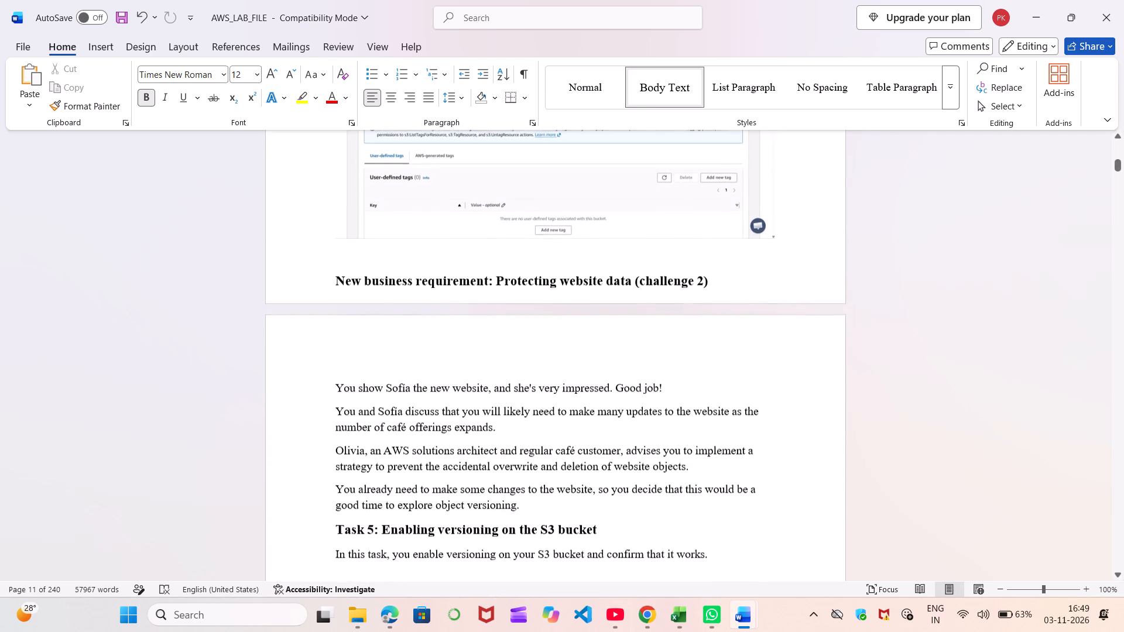
scroll(392, 218, up, 7)
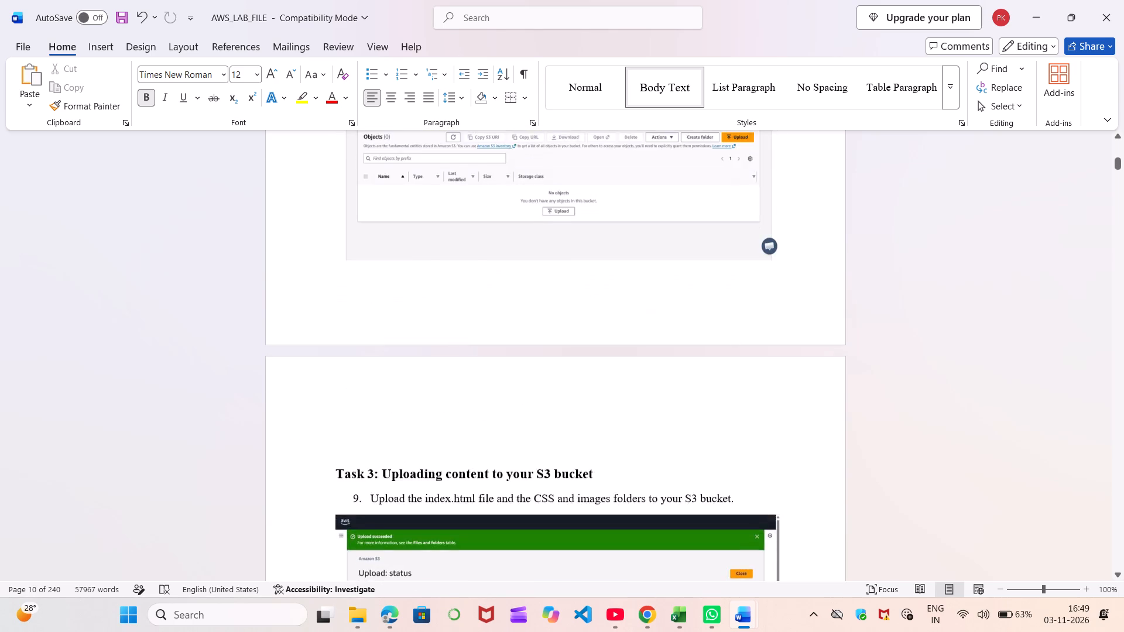
scroll(392, 218, up, 5)
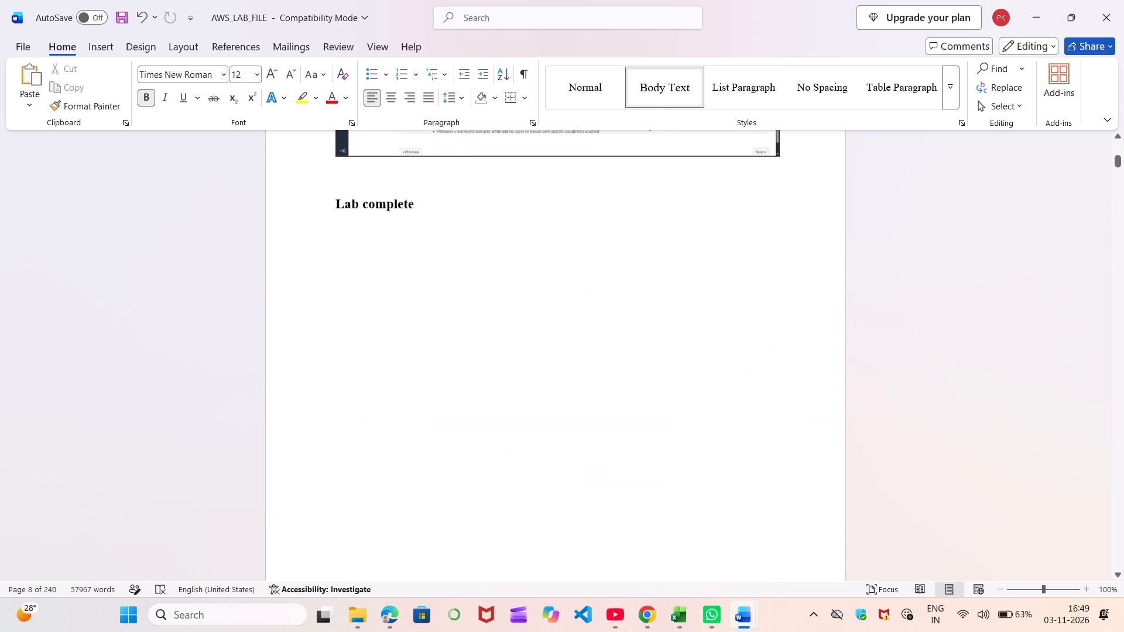
scroll(392, 218, up, 1)
scroll(392, 218, down, 3)
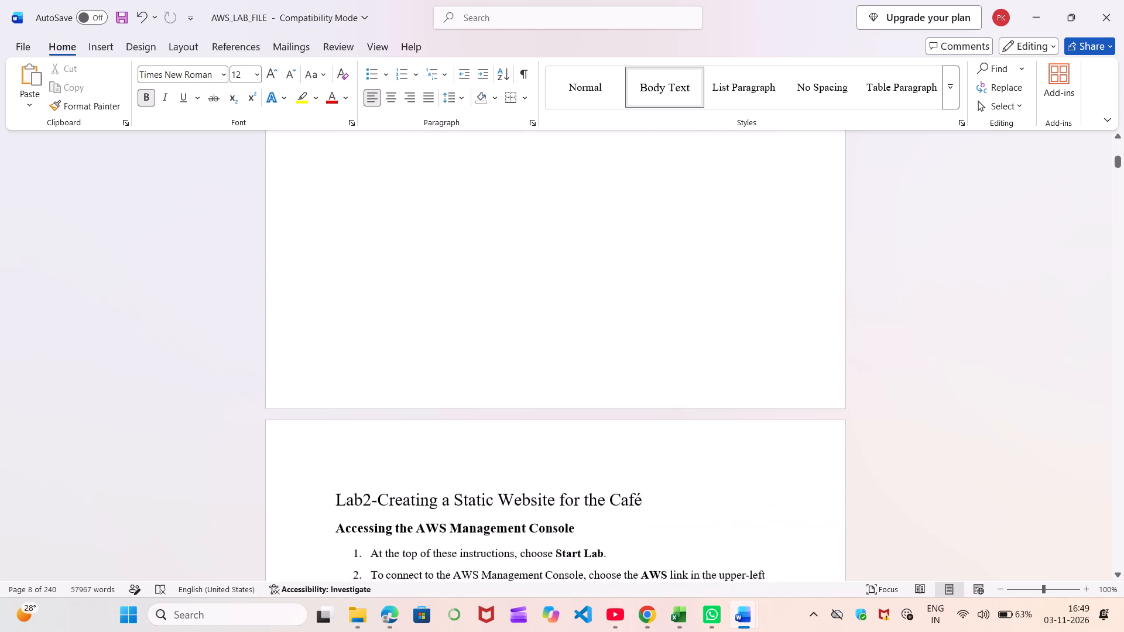
scroll(392, 218, down, 5)
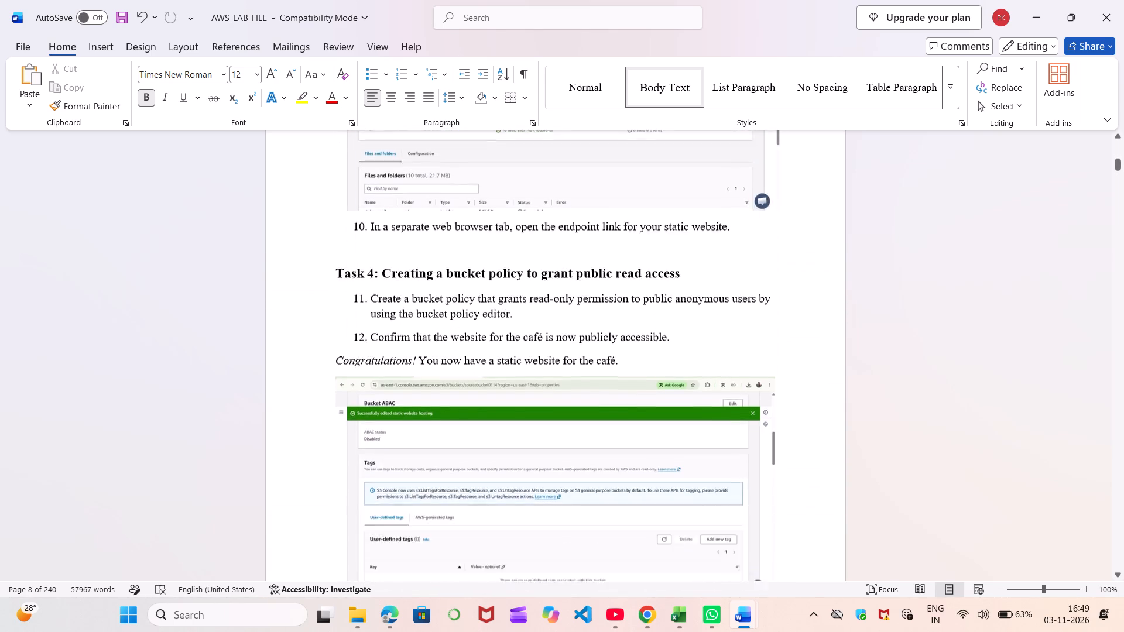
scroll(392, 218, down, 2)
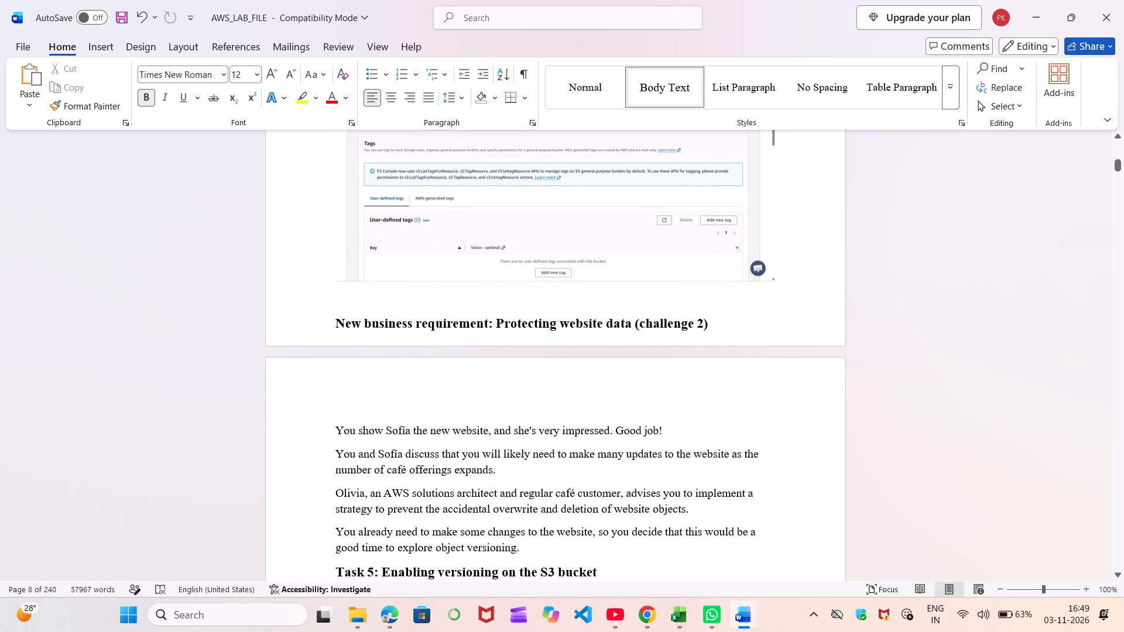
scroll(392, 218, down, 3)
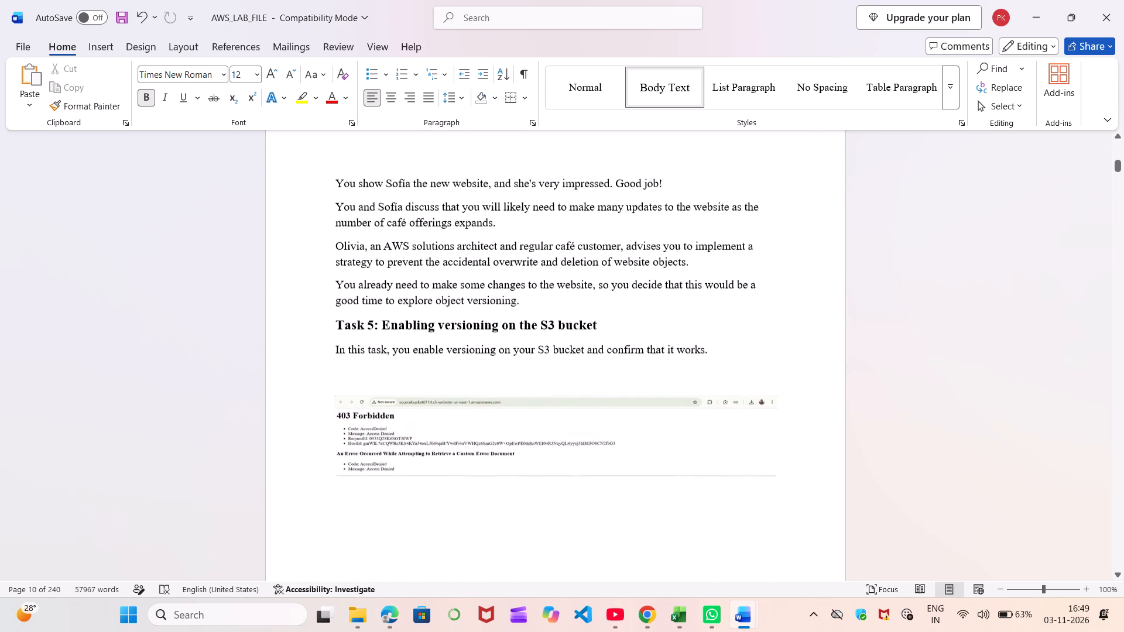
scroll(392, 218, down, 1)
scroll(392, 218, up, 1)
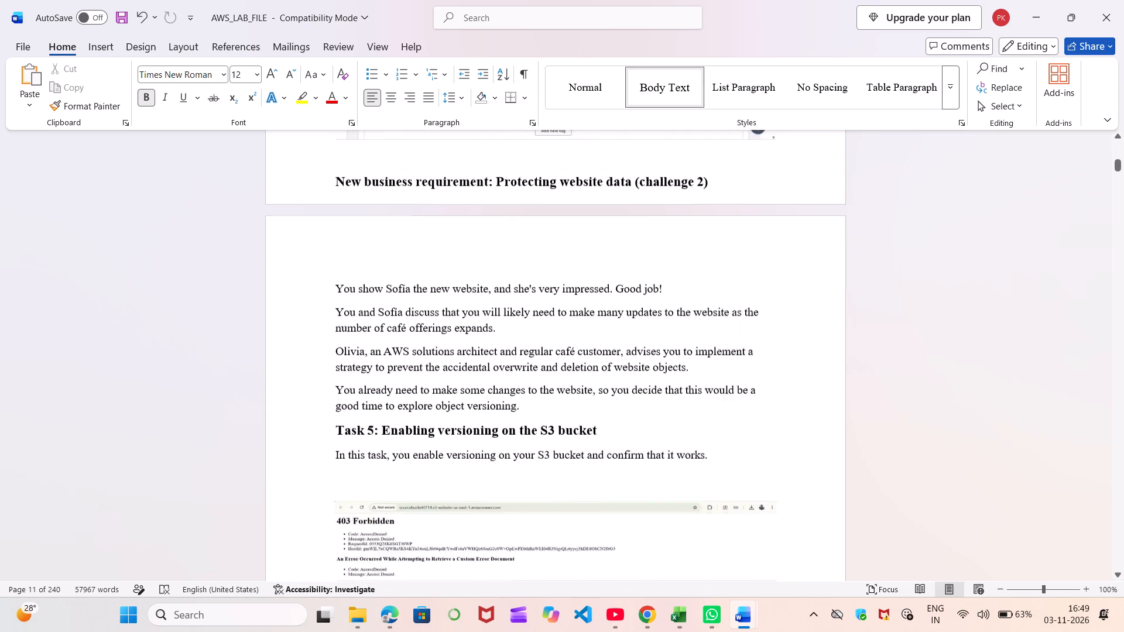
scroll(392, 218, up, 2)
Review the rest of Lab 2, from item 19 through Submitting your work, for screenshot placement and empty page space.
scroll(392, 218, down, 3)
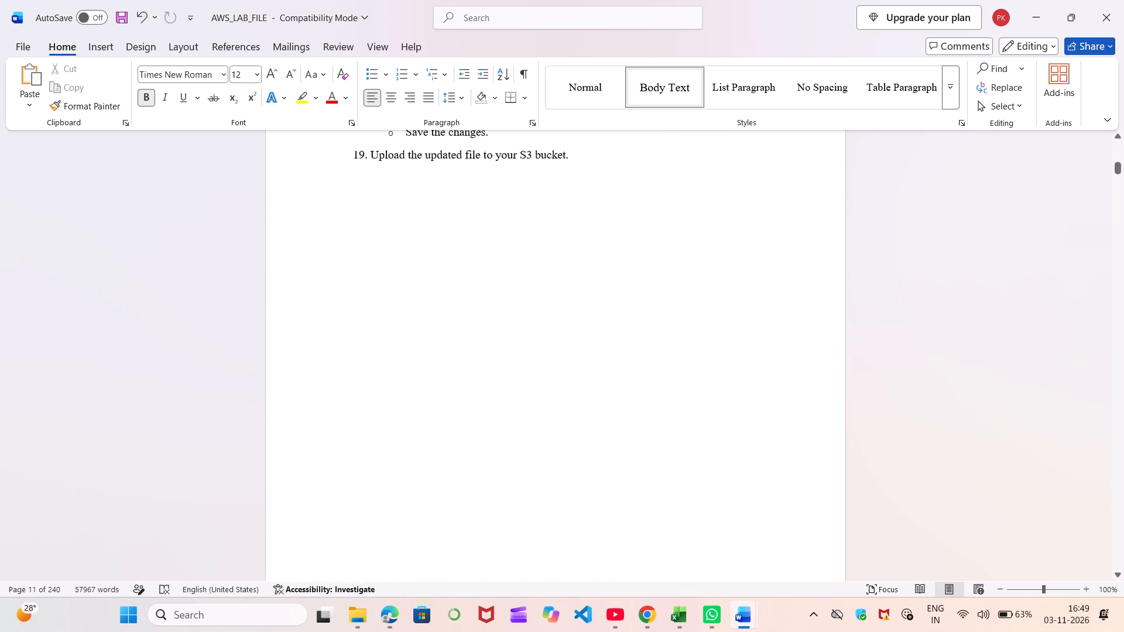
scroll(392, 218, down, 3)
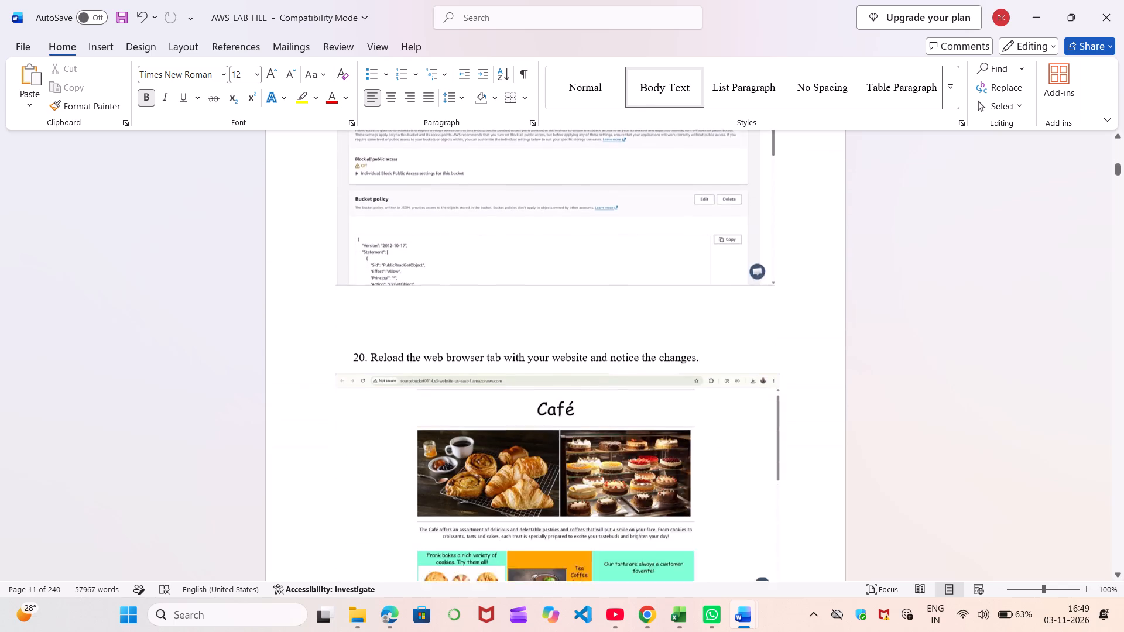
scroll(392, 218, down, 5)
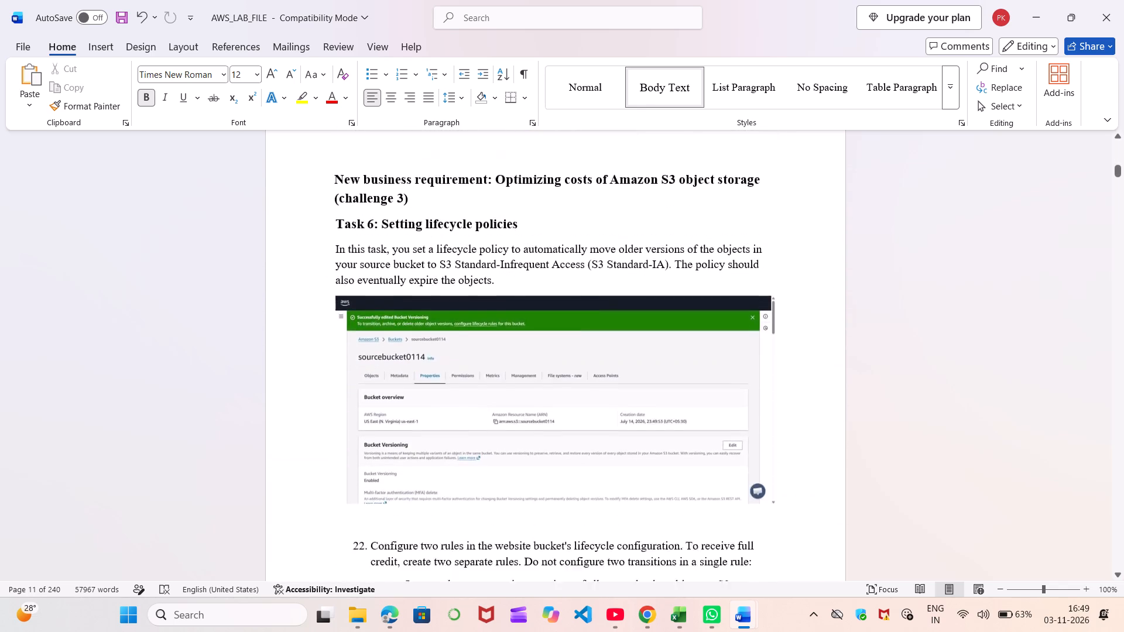
scroll(392, 218, down, 5)
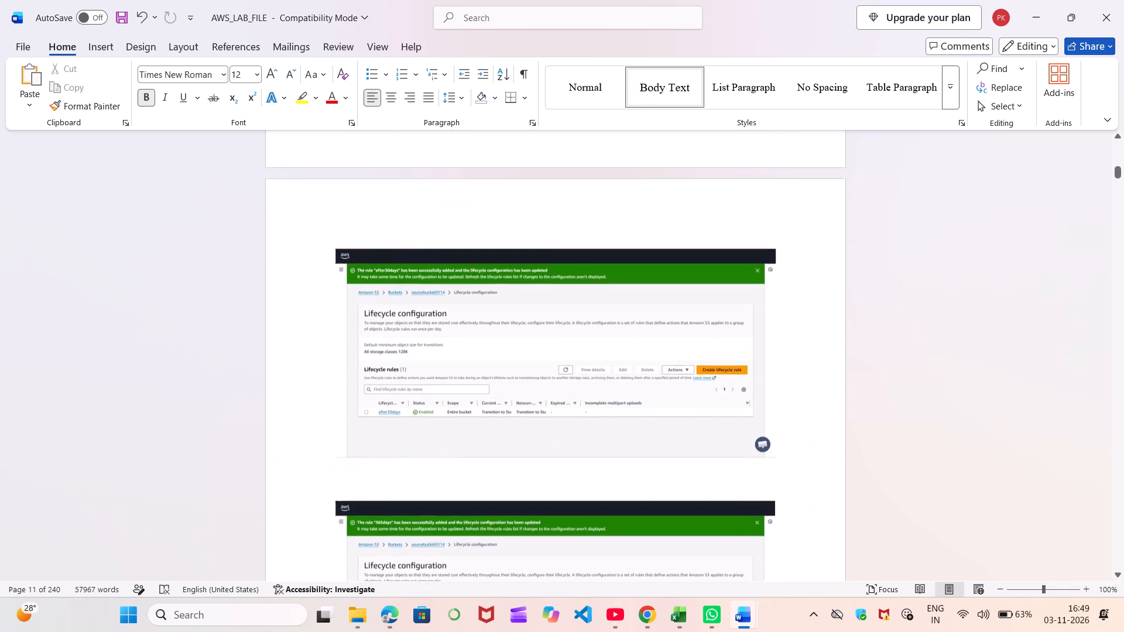
scroll(392, 218, down, 4)
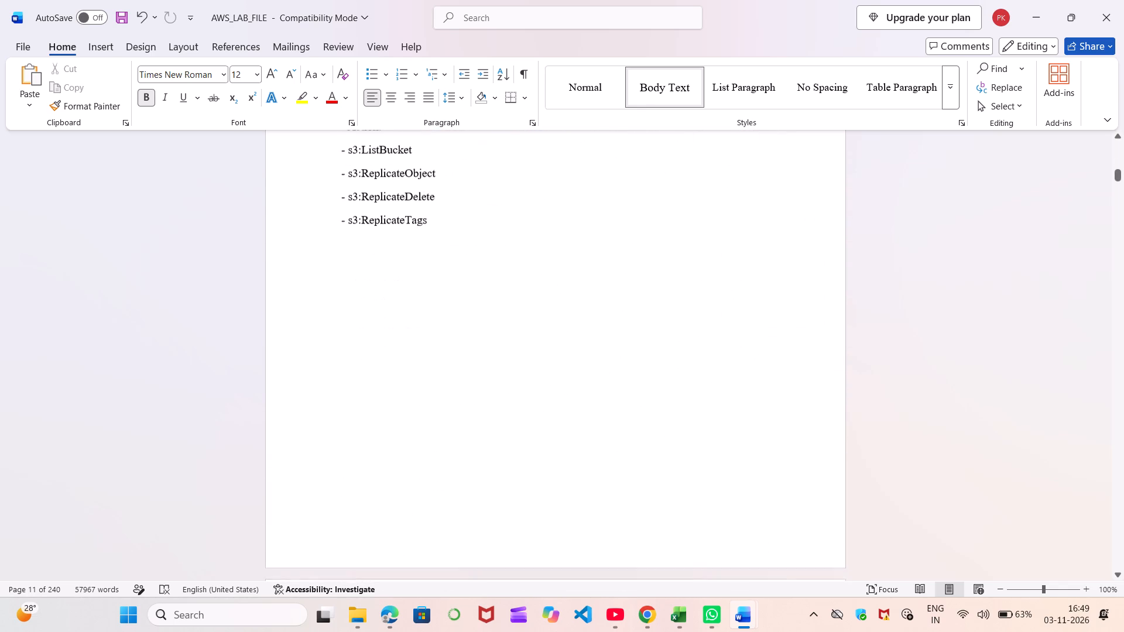
scroll(392, 218, down, 4)
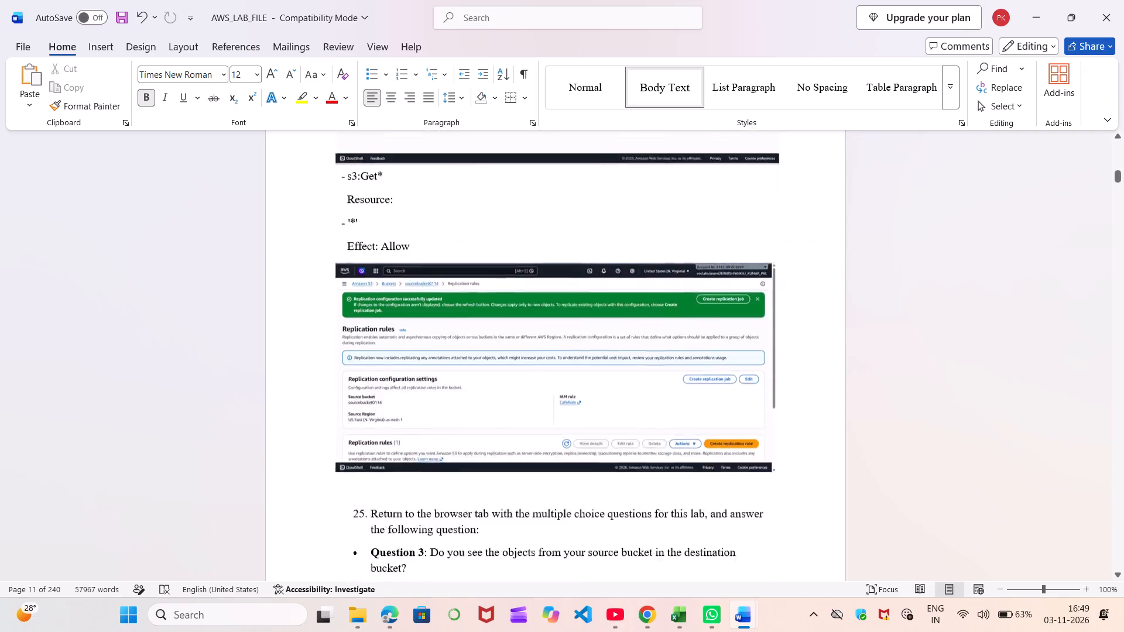
scroll(392, 218, down, 7)
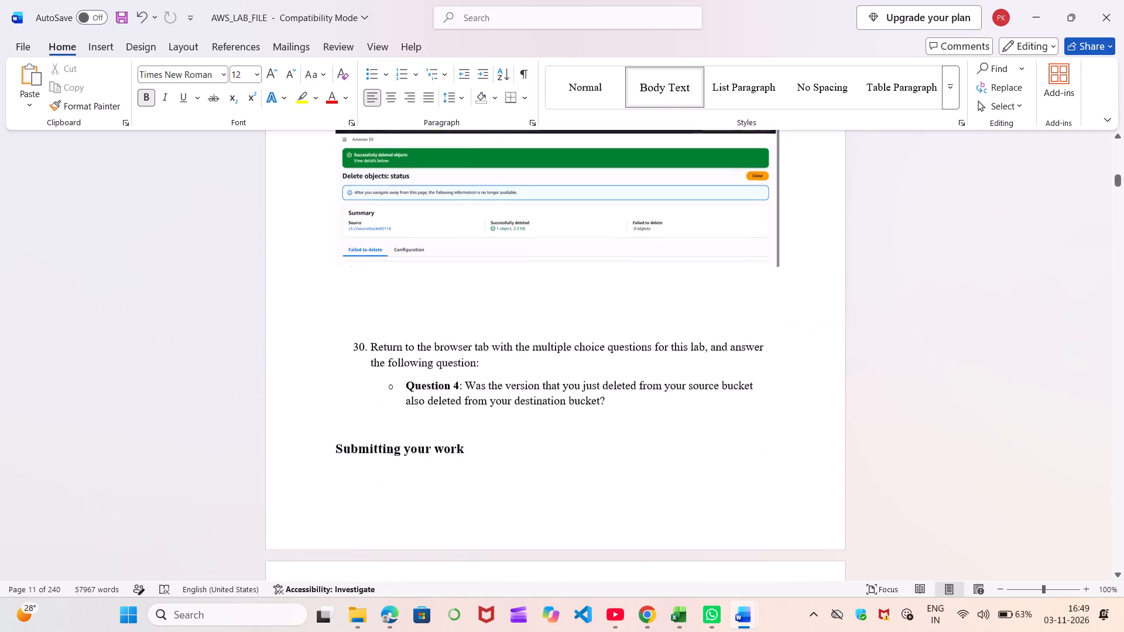
scroll(392, 218, down, 4)
scroll(392, 218, up, 2)
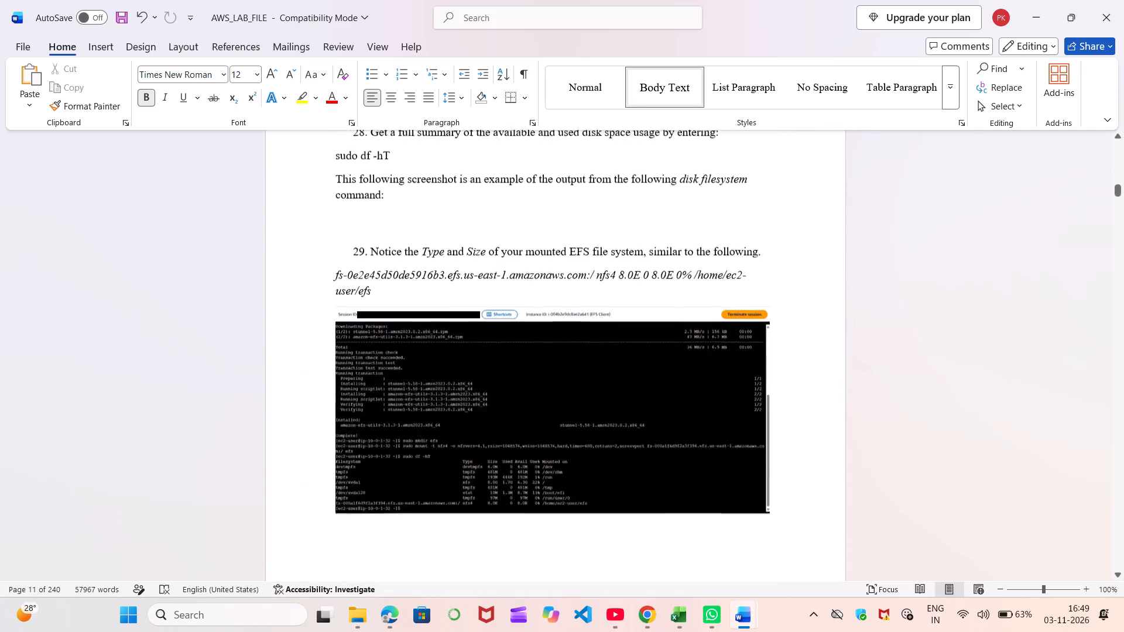
Review Lab 1 from the start of the document through Submitting your work, checking its layout, numbering and page gaps.
scroll(392, 218, up, 15)
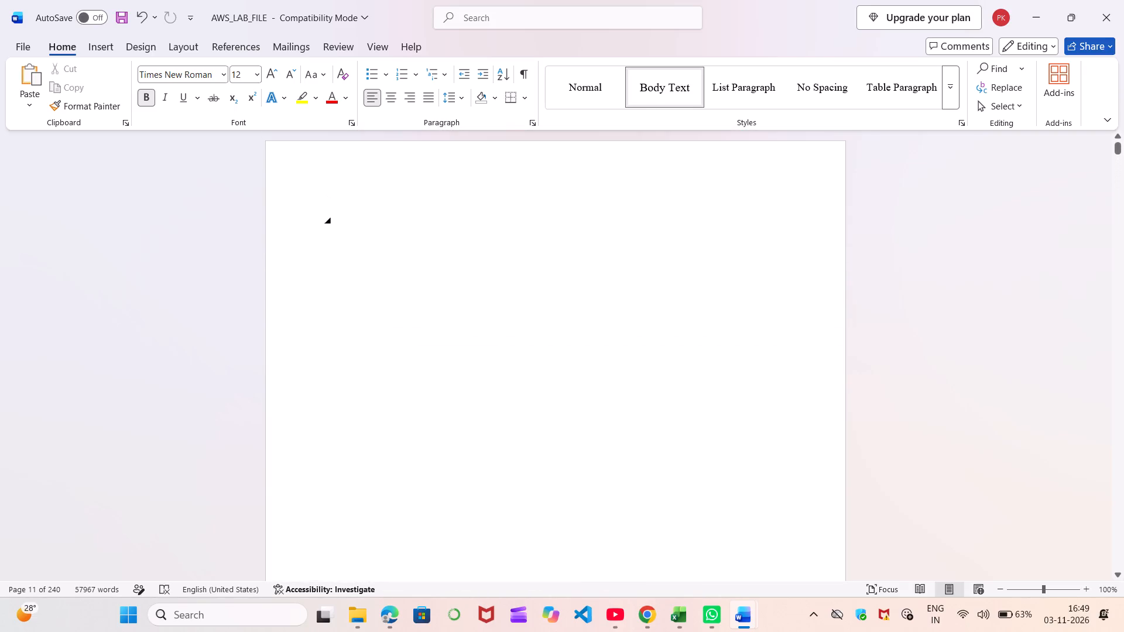
scroll(409, 320, down, 4)
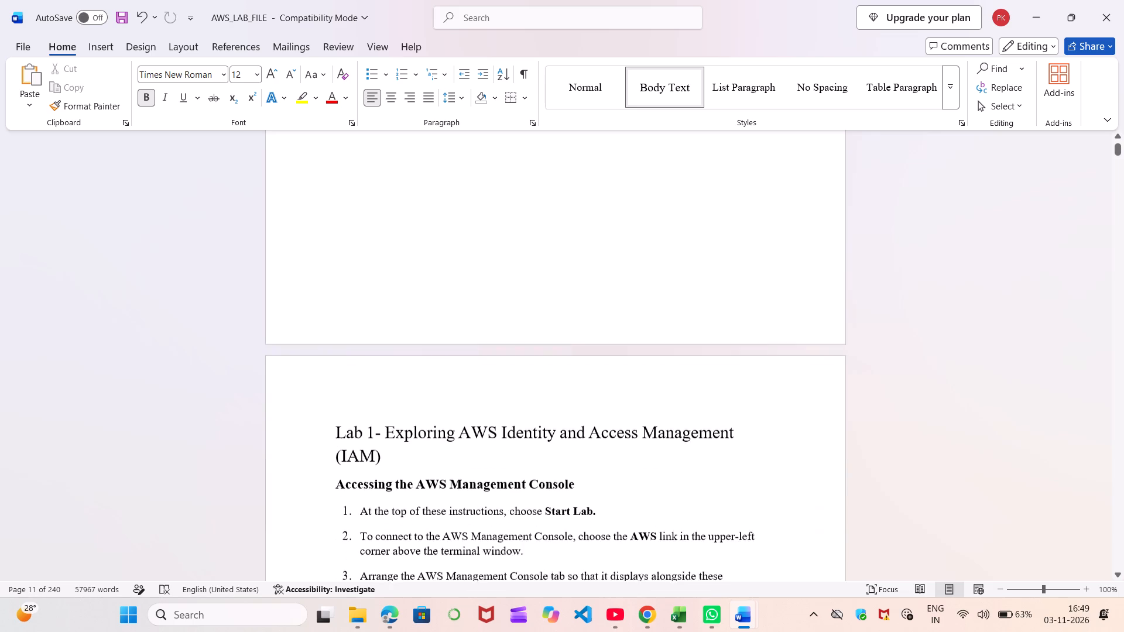
scroll(409, 320, up, 3)
right_click(519, 303)
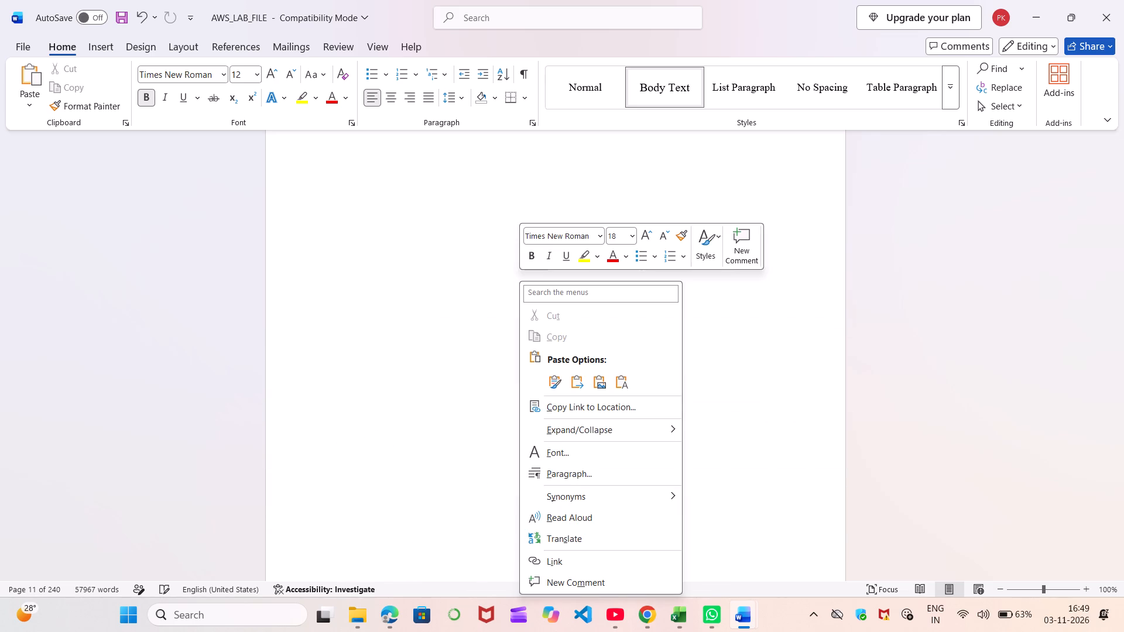
click(344, 334)
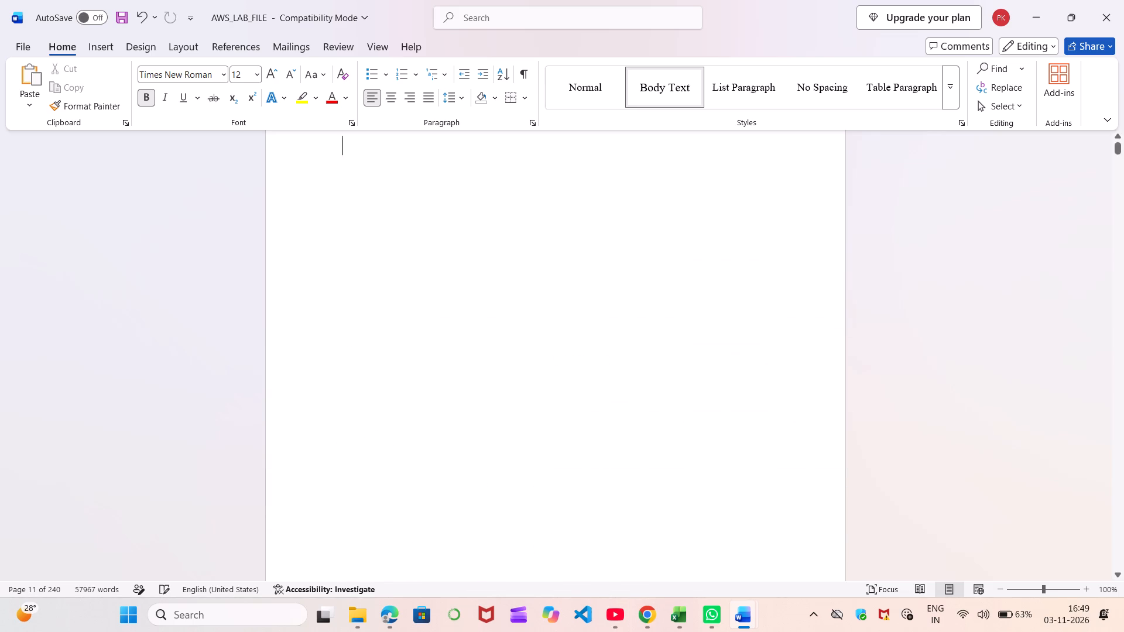
scroll(344, 334, down, 10)
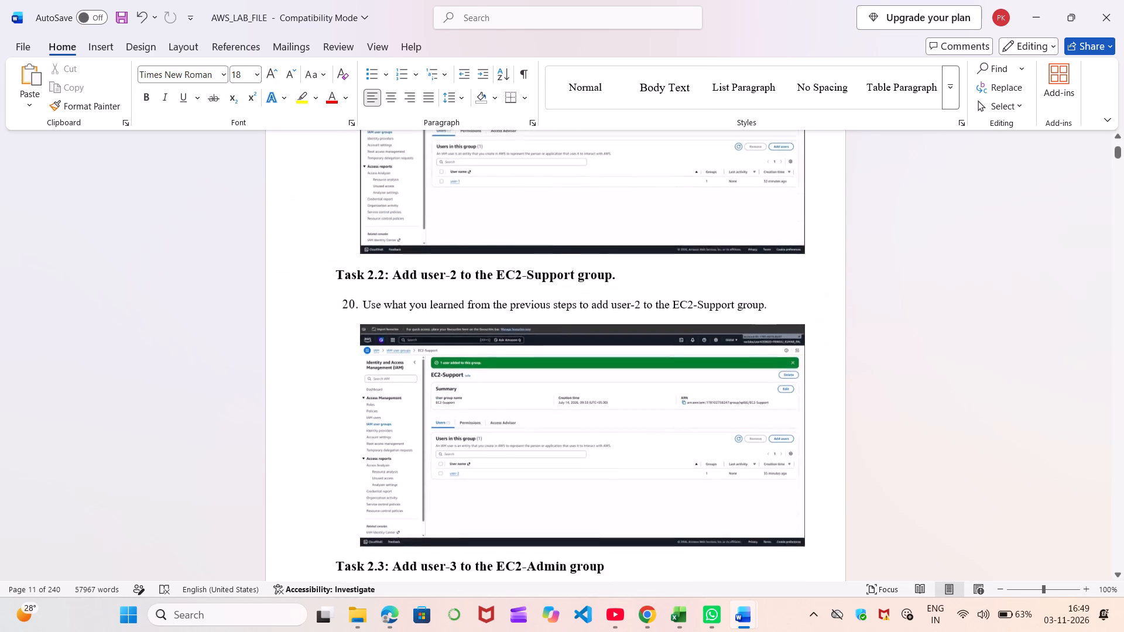
scroll(344, 334, down, 5)
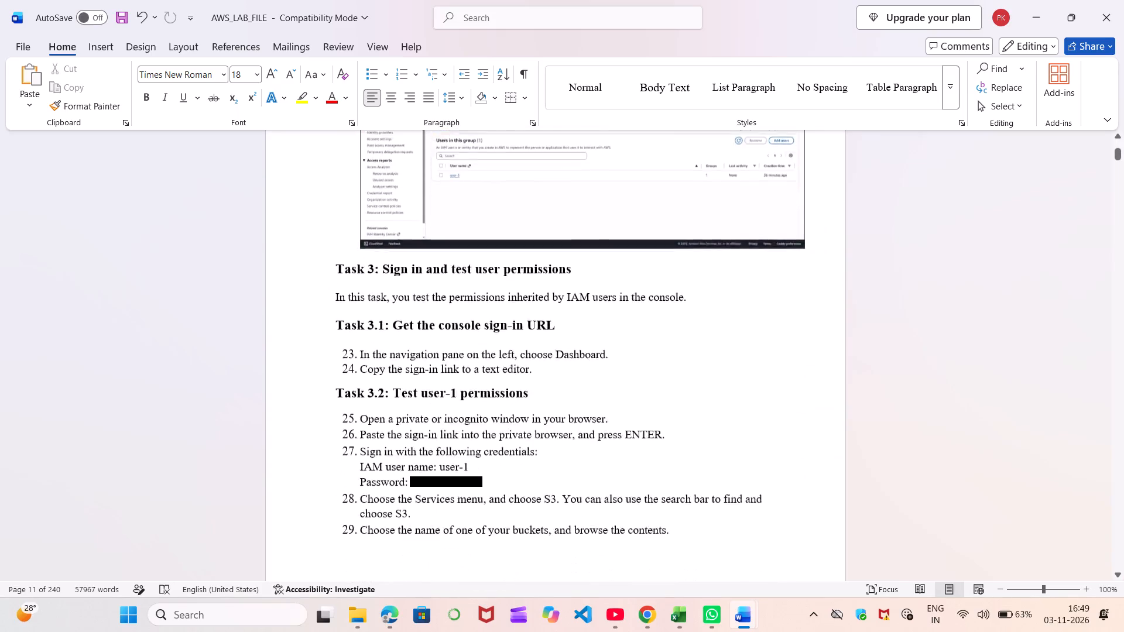
scroll(344, 334, down, 5)
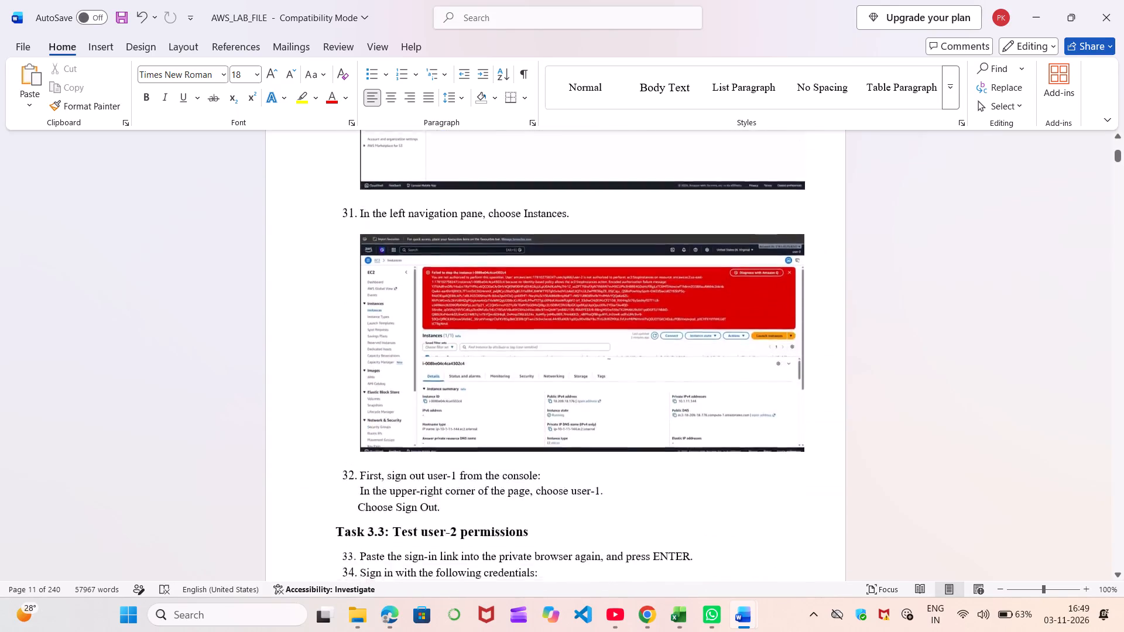
scroll(344, 334, down, 7)
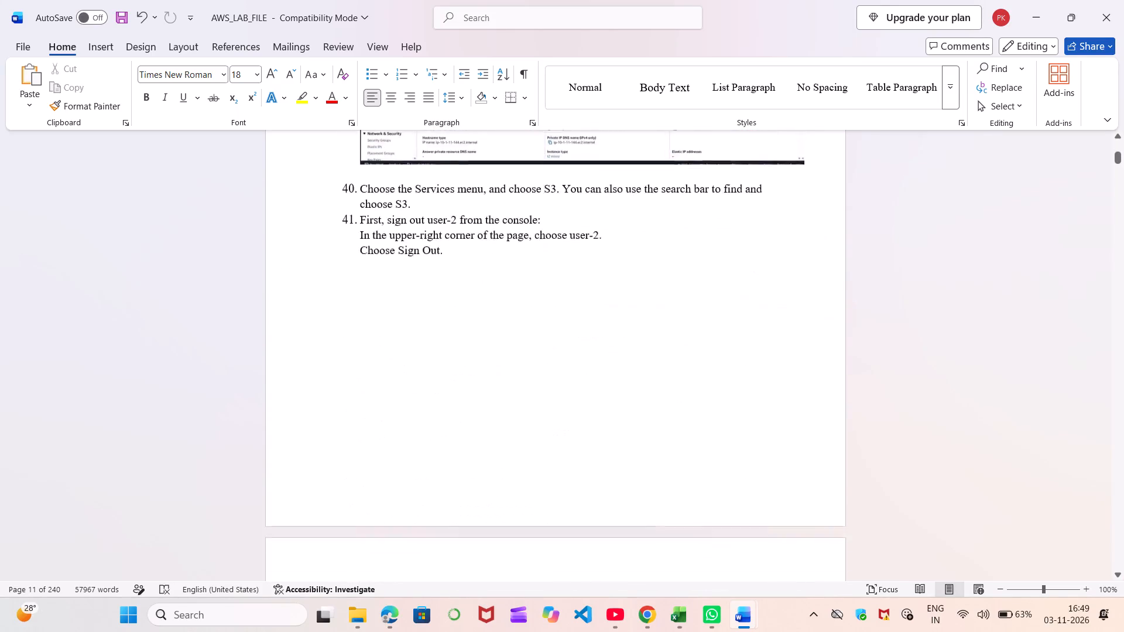
scroll(344, 334, down, 2)
scroll(344, 334, up, 1)
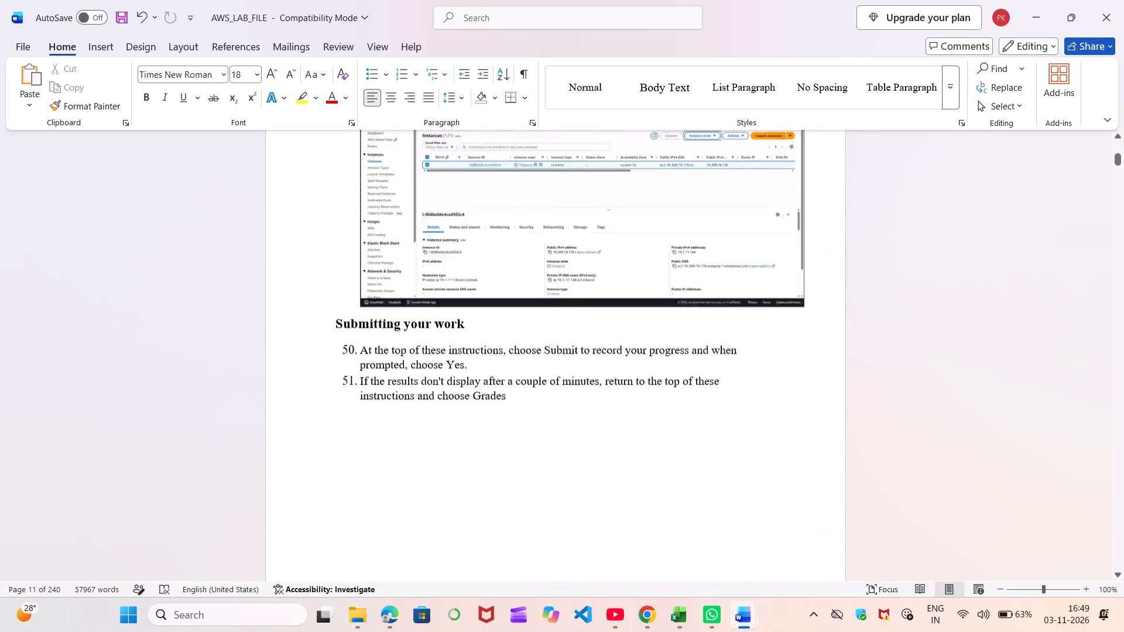
scroll(344, 334, up, 1)
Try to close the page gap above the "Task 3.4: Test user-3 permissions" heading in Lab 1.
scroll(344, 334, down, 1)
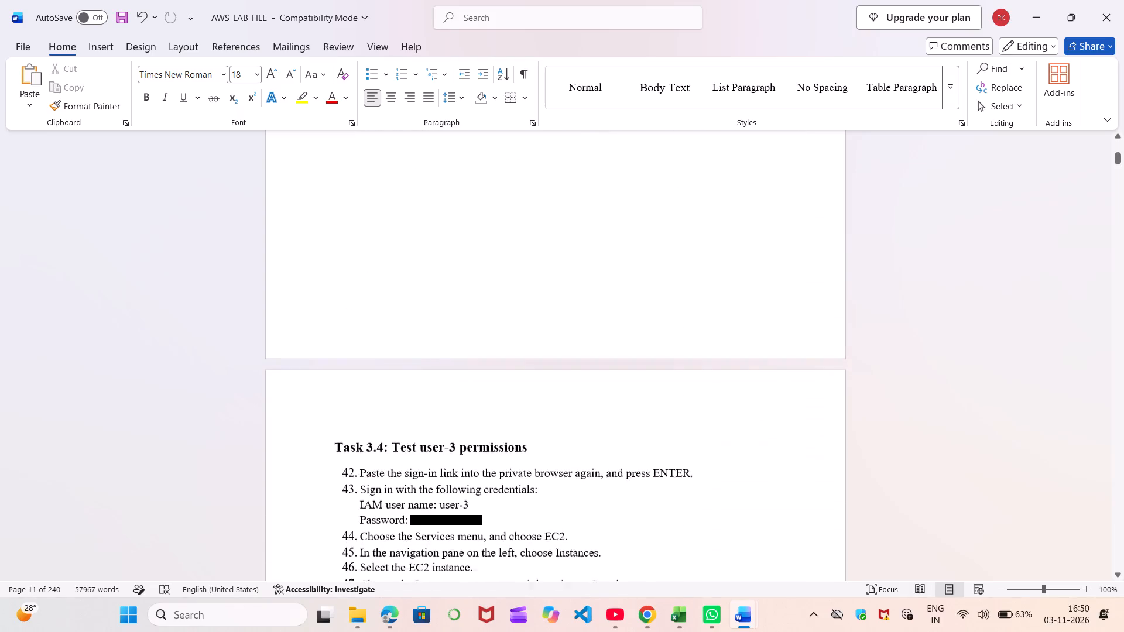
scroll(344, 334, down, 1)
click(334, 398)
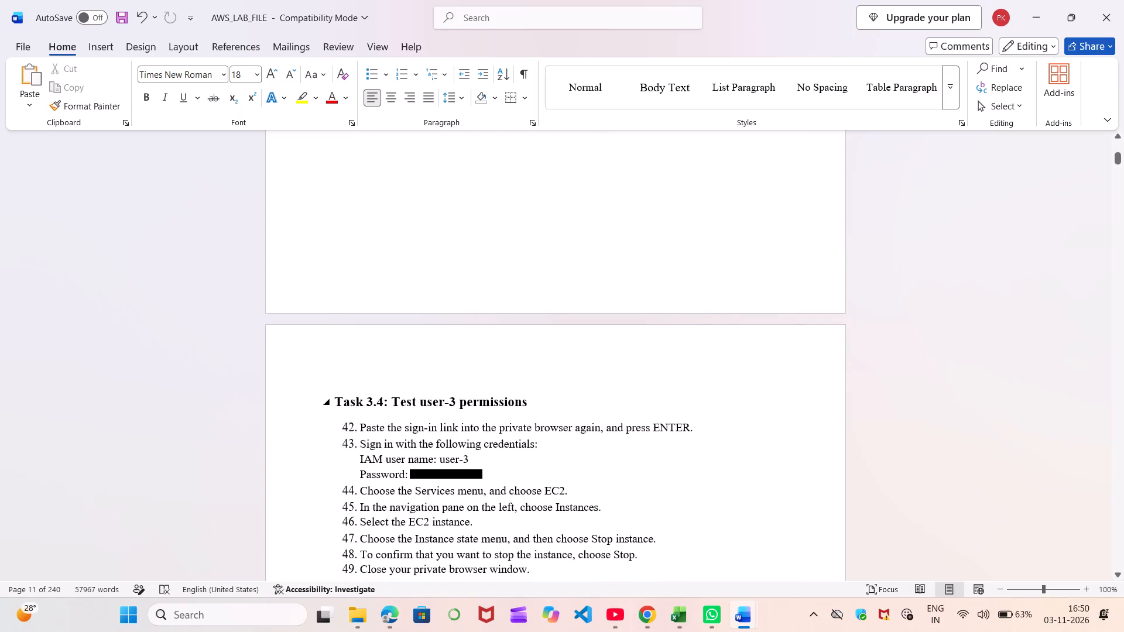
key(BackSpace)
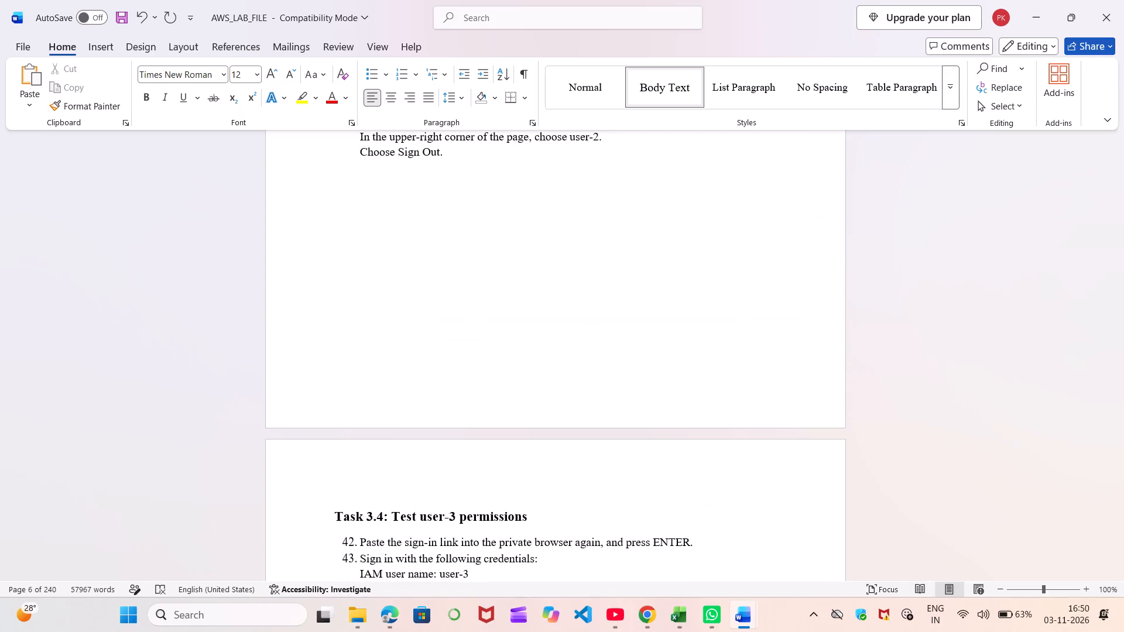
Review the document from Lab 1's Task 3.4 through the closing section of the EFS lab for layout and page gaps.
scroll(352, 459, down, 1)
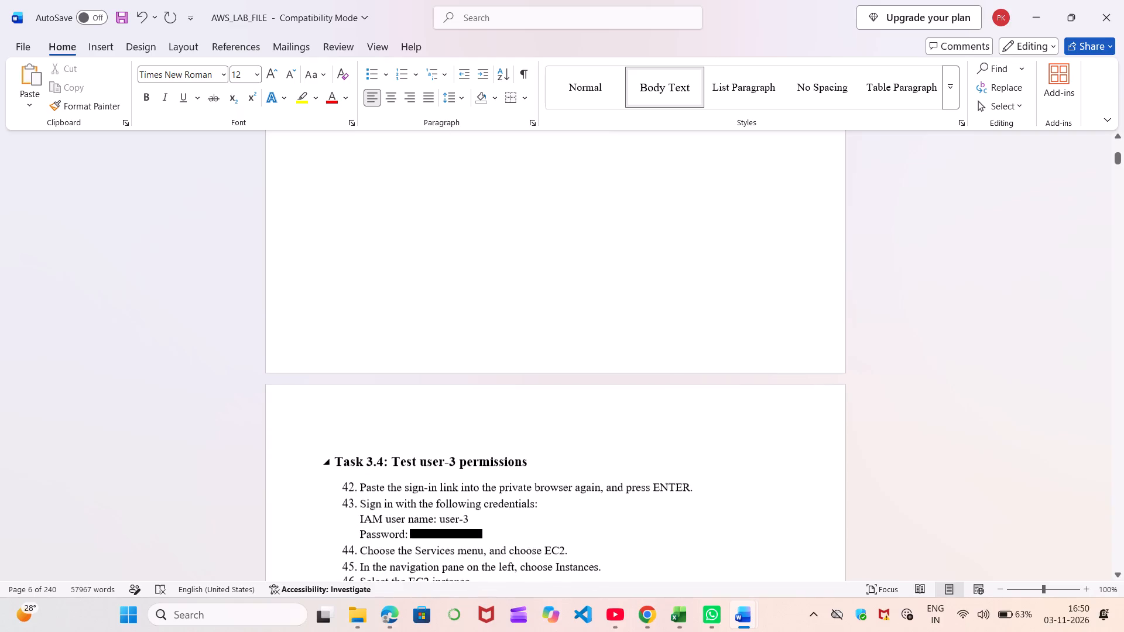
scroll(352, 459, down, 1)
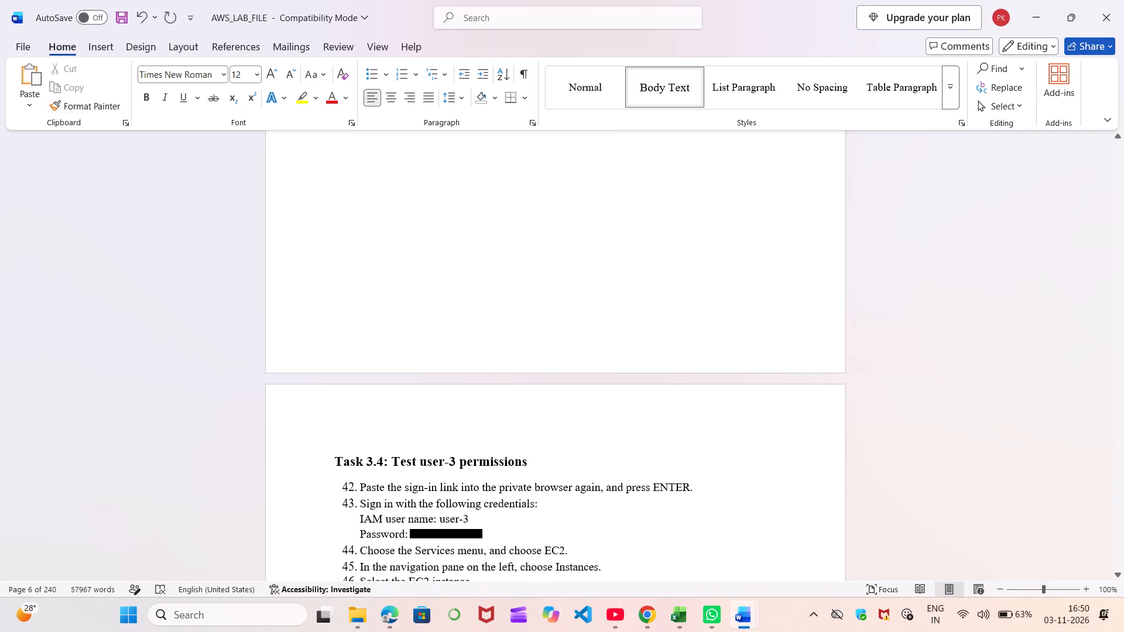
scroll(365, 428, down, 2)
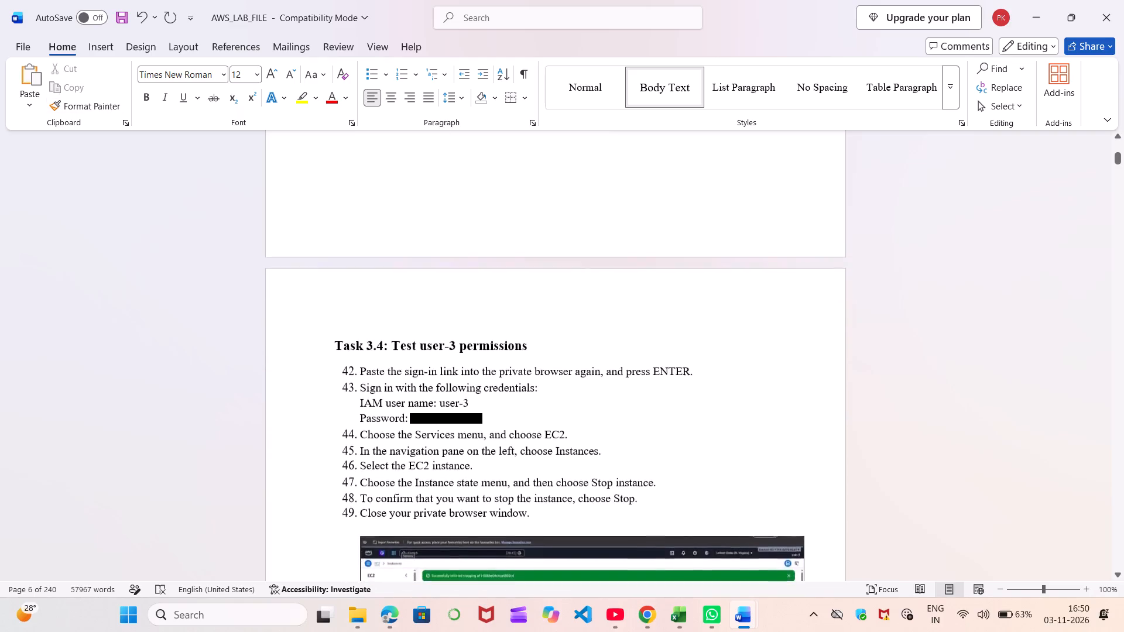
scroll(365, 428, down, 6)
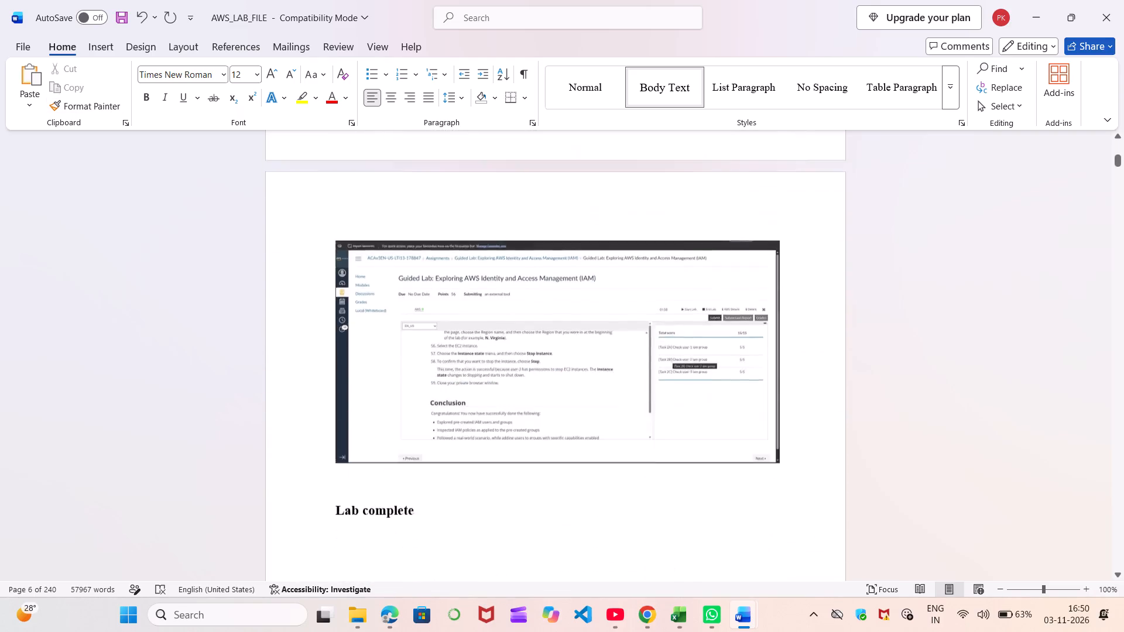
scroll(365, 428, down, 12)
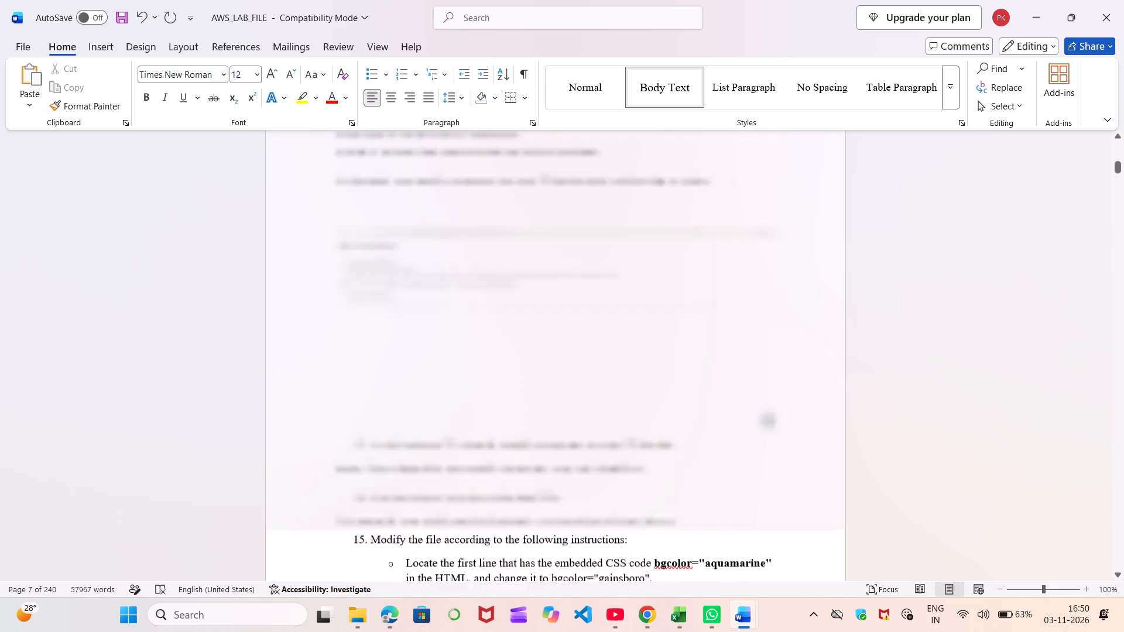
scroll(365, 428, down, 12)
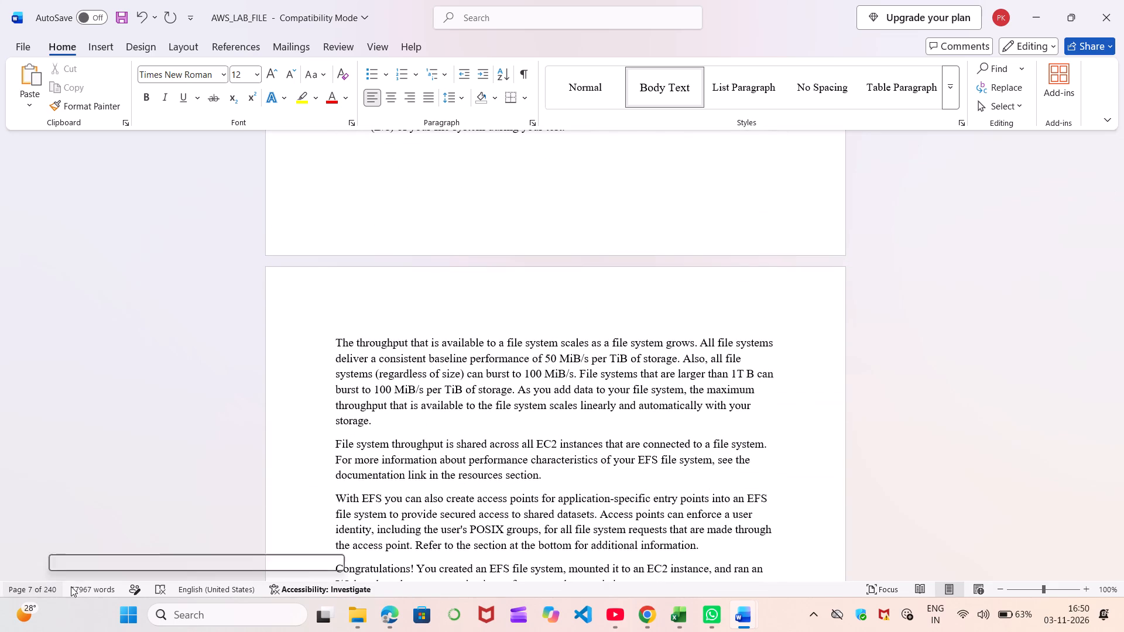
Delete the closing EFS paragraphs, from "The throughput that is available" through "Congratulations!", and the empty line above the last CloudWatch screenshot.
scroll(453, 379, down, 2)
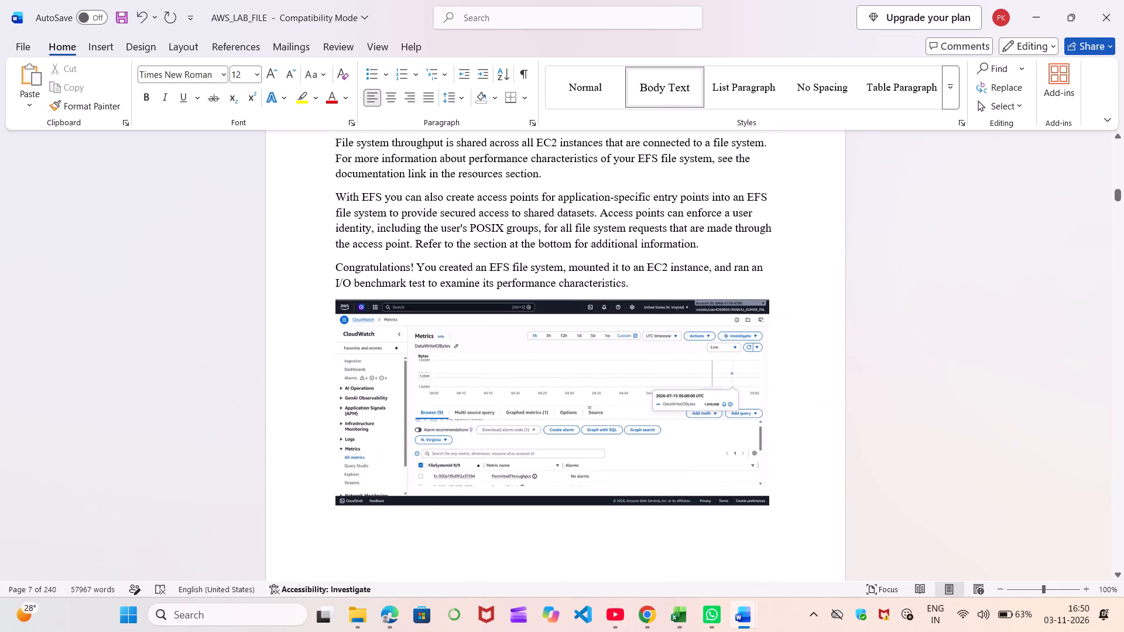
scroll(453, 379, up, 2)
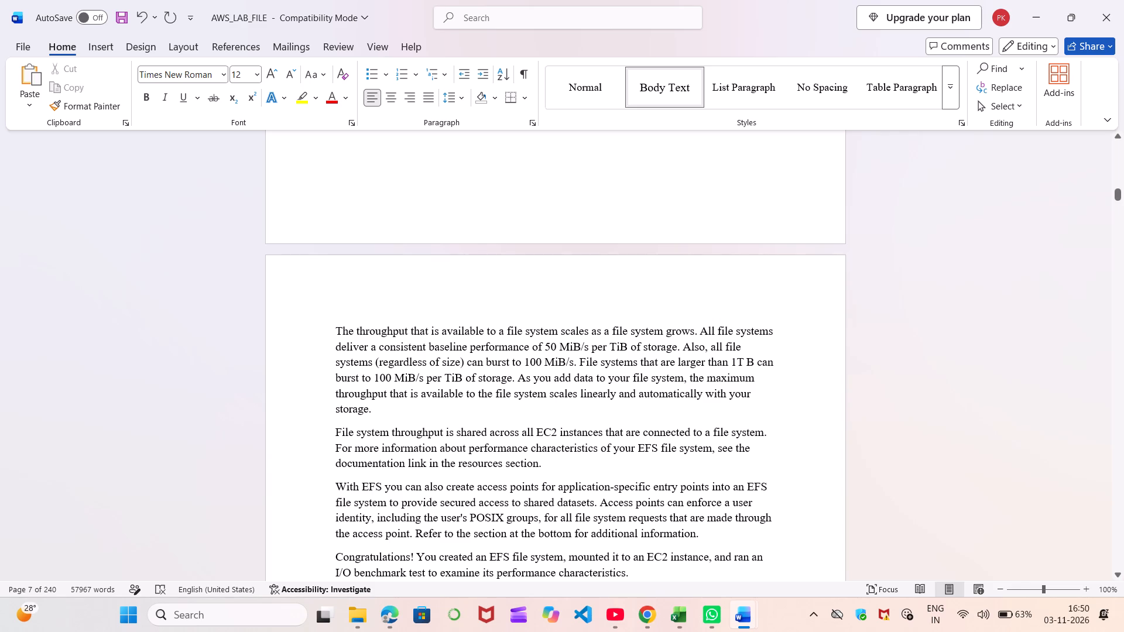
drag(334, 329, 643, 532)
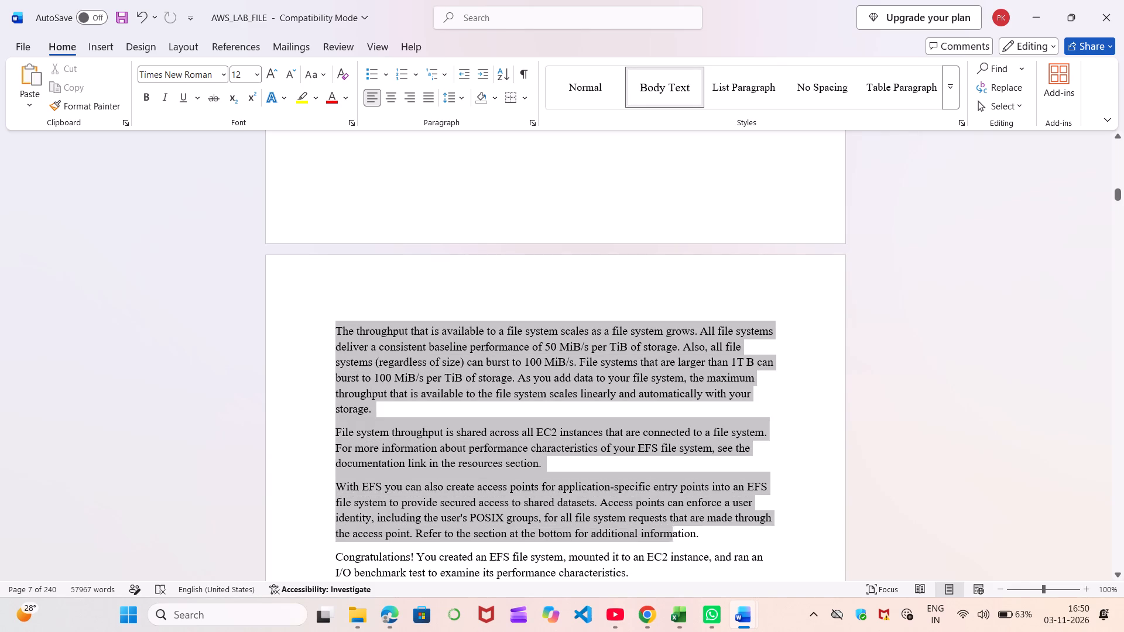
drag(643, 532, 632, 569)
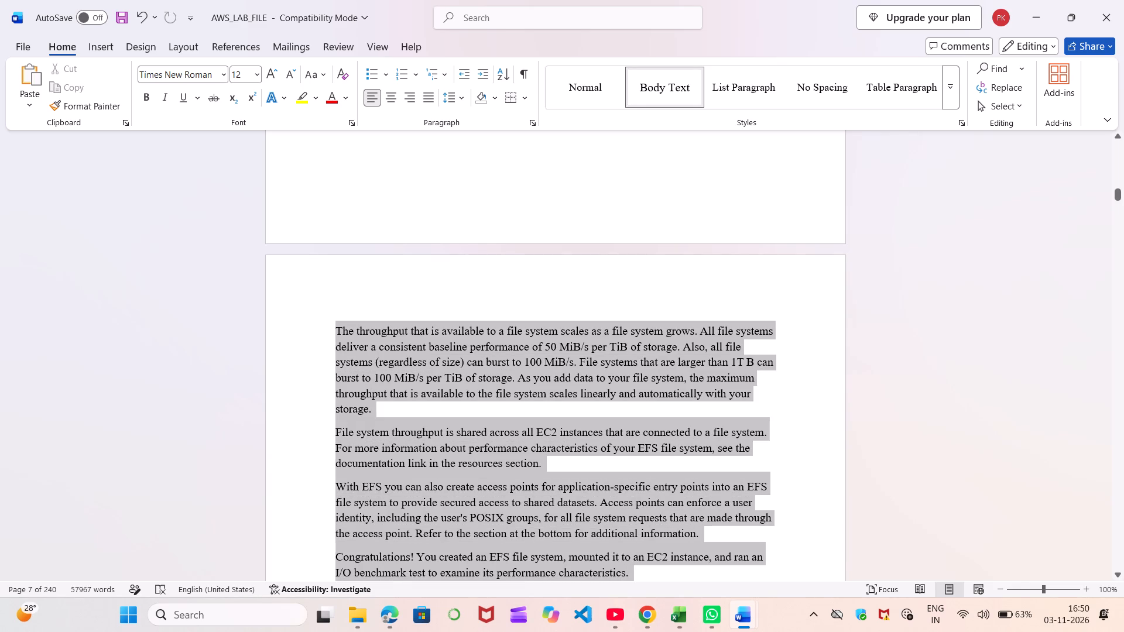
drag(632, 569, 633, 569)
key(BackSpace)
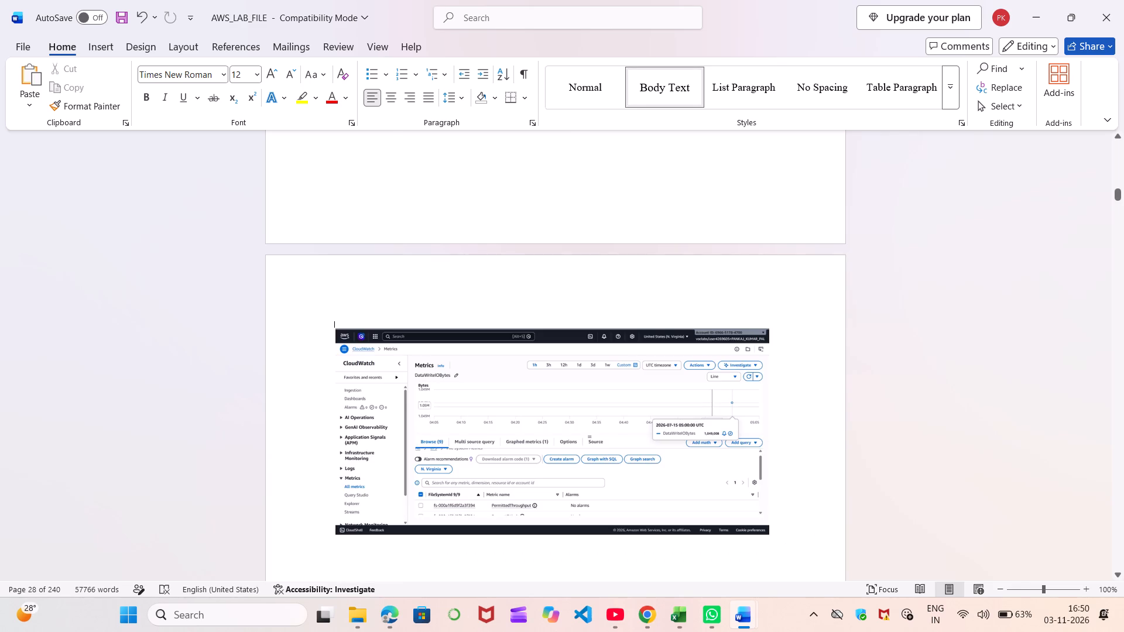
key(BackSpace)
Review the "Monitoring performance by using Amazon CloudWatch" section and the end of the EFS lab for numbering, screenshots and page gaps.
scroll(633, 569, up, 3)
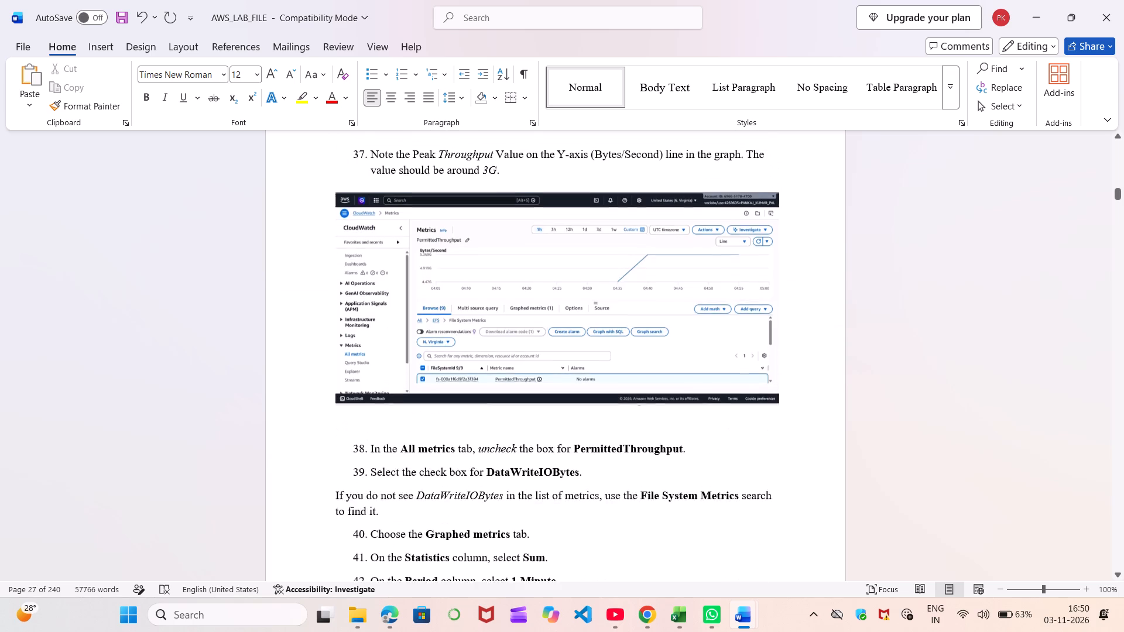
scroll(633, 569, up, 2)
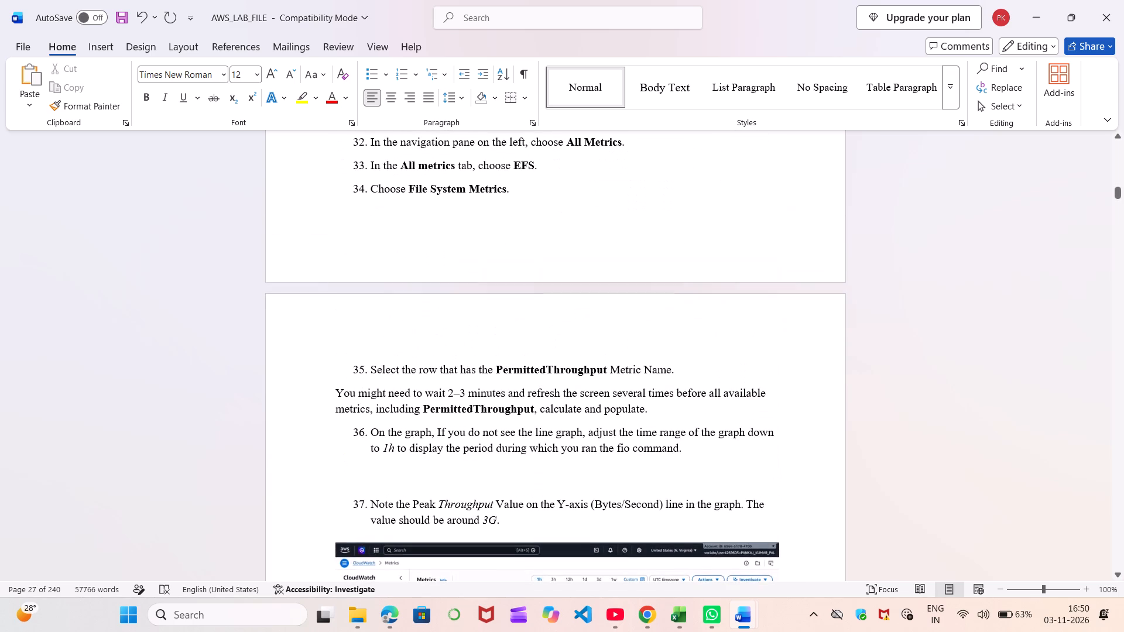
scroll(633, 569, up, 1)
scroll(633, 569, down, 4)
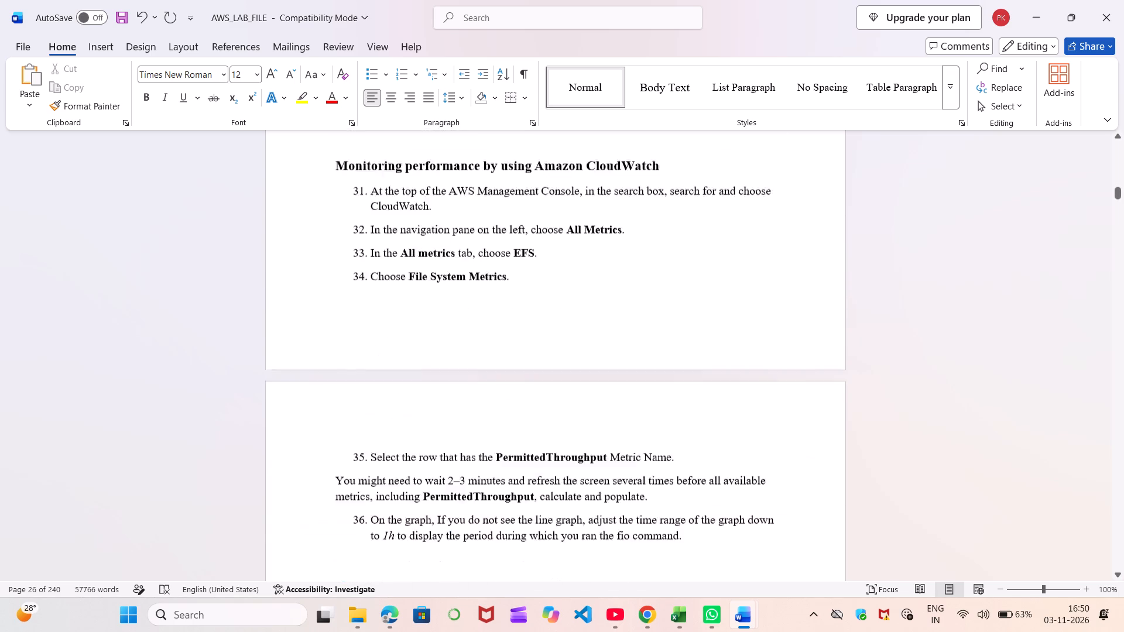
scroll(633, 569, down, 9)
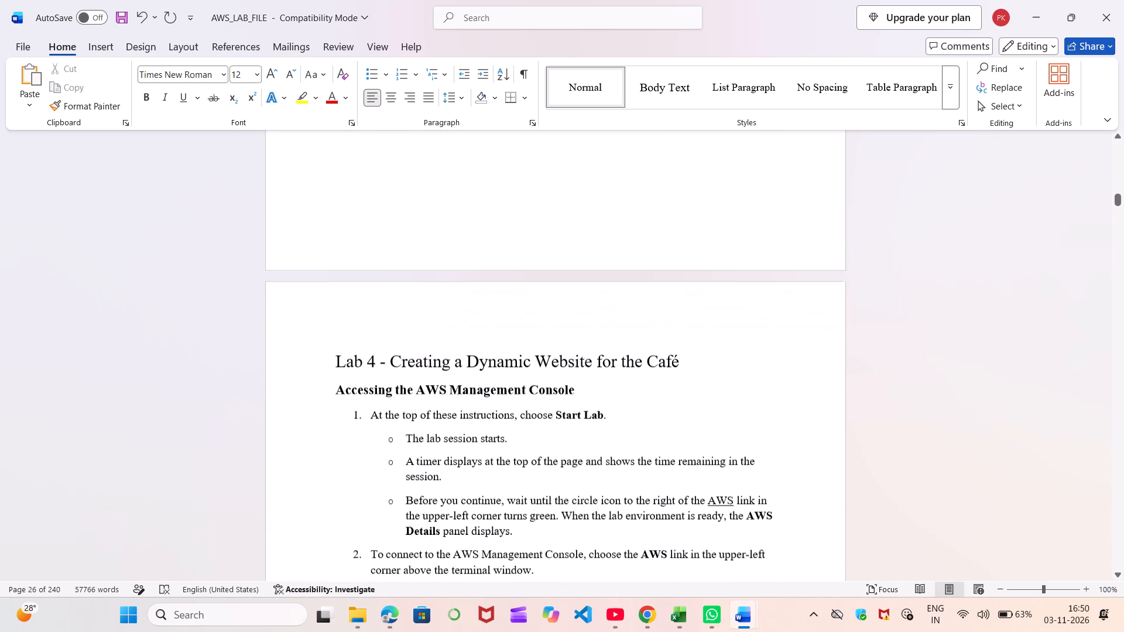
Review Lab 4 from its opening section through item 21 for text order, numbering and page gaps.
scroll(633, 569, down, 5)
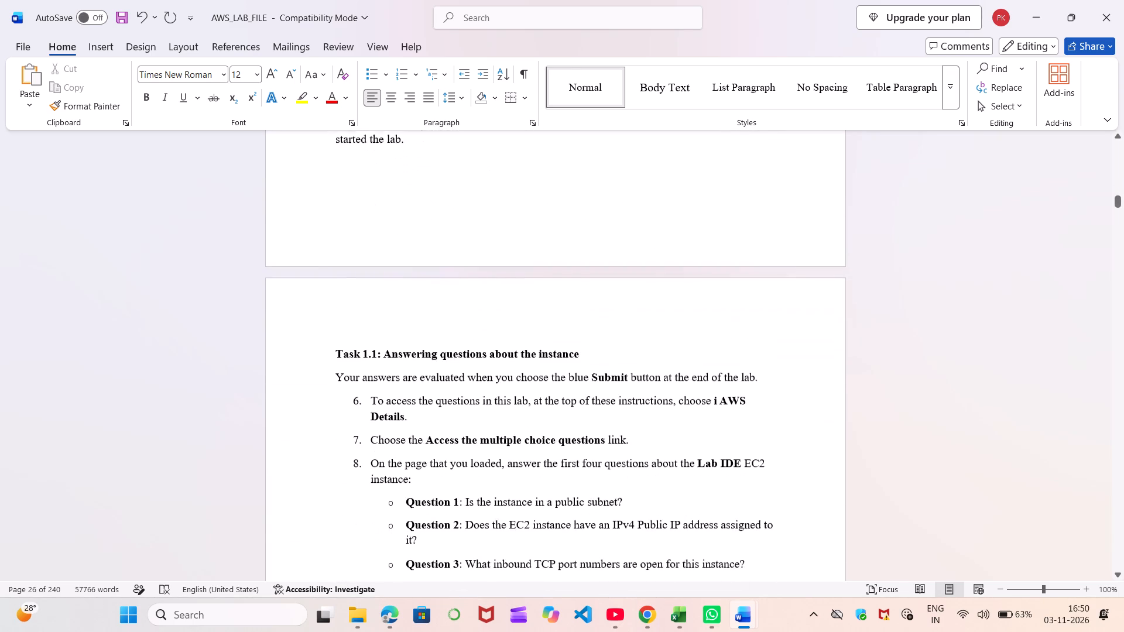
scroll(633, 569, down, 7)
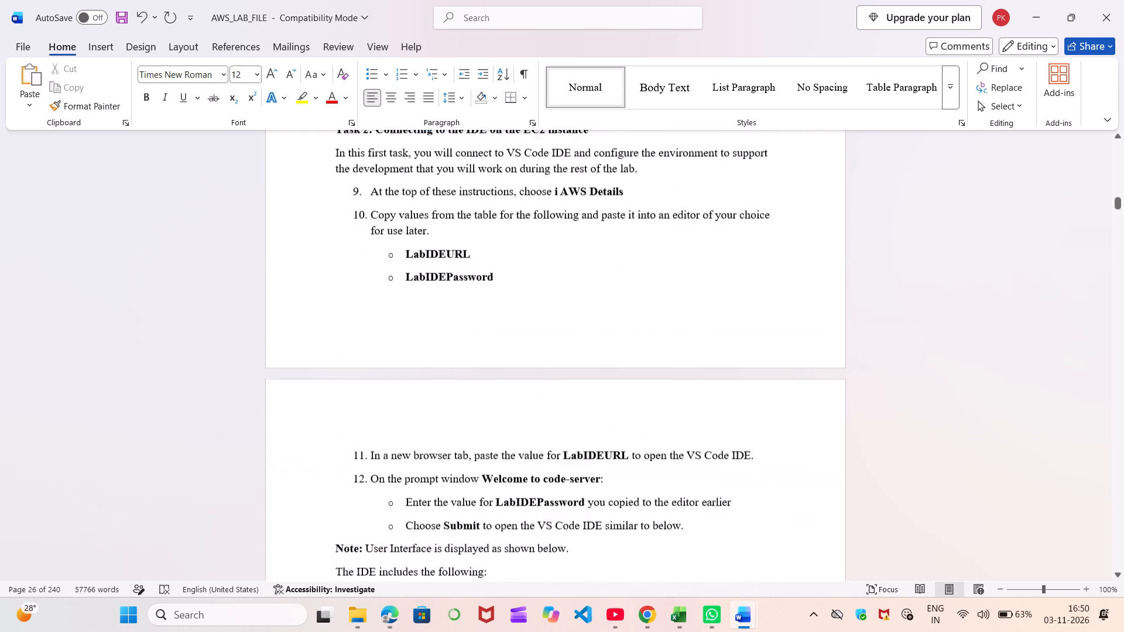
scroll(633, 569, down, 6)
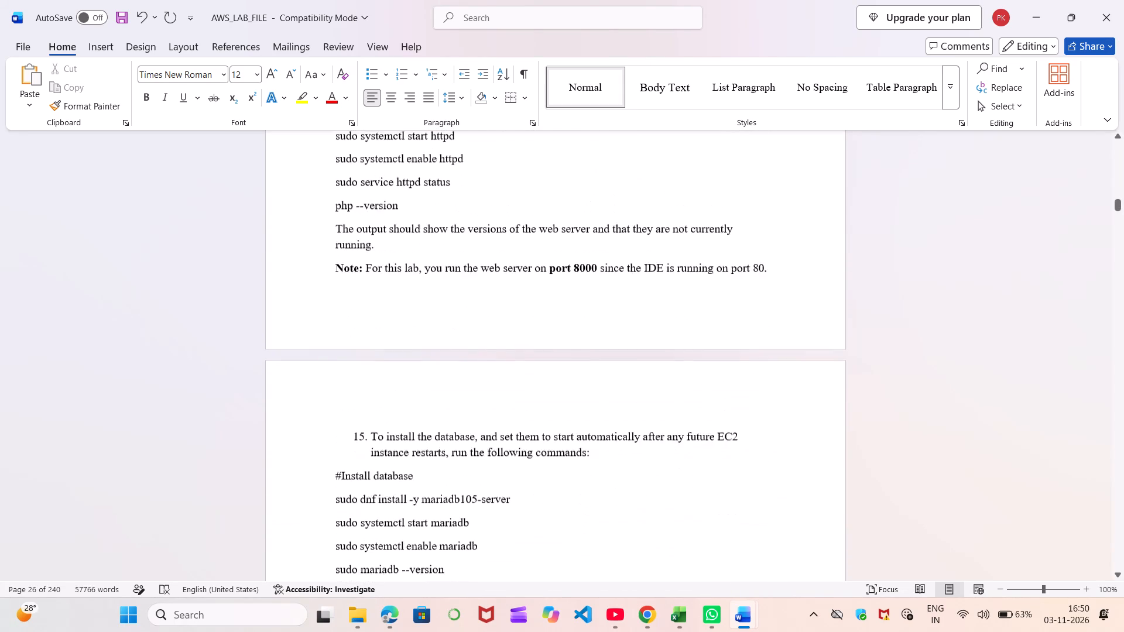
scroll(633, 569, down, 5)
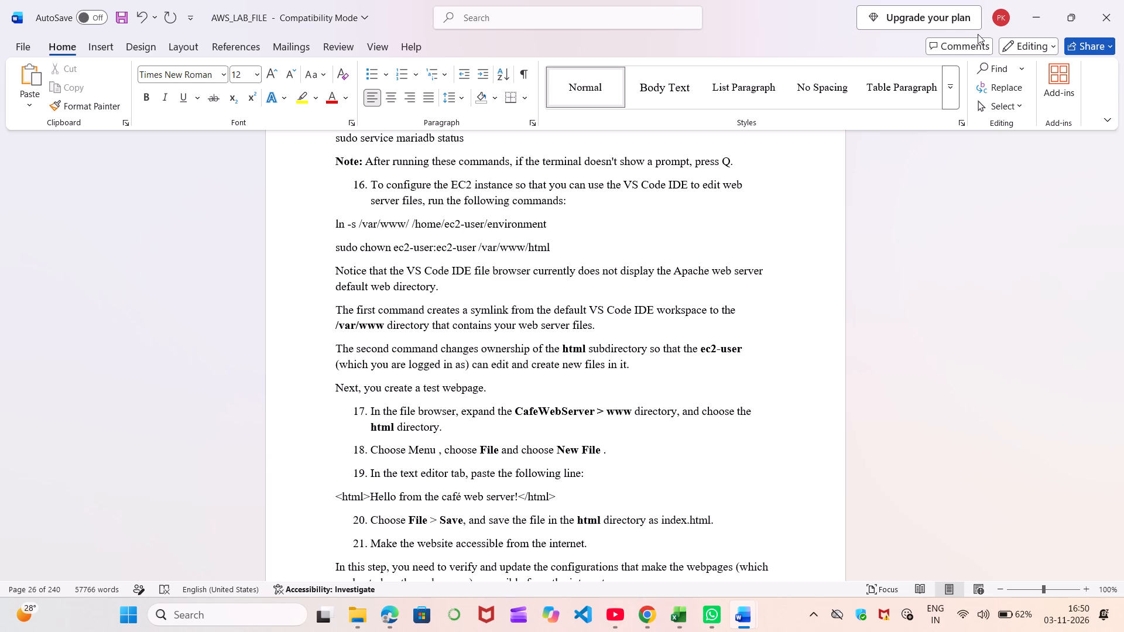
Switch to File Explorer and copy the AWS_LAB_FILE document from the Downloads search results.
click(1034, 15)
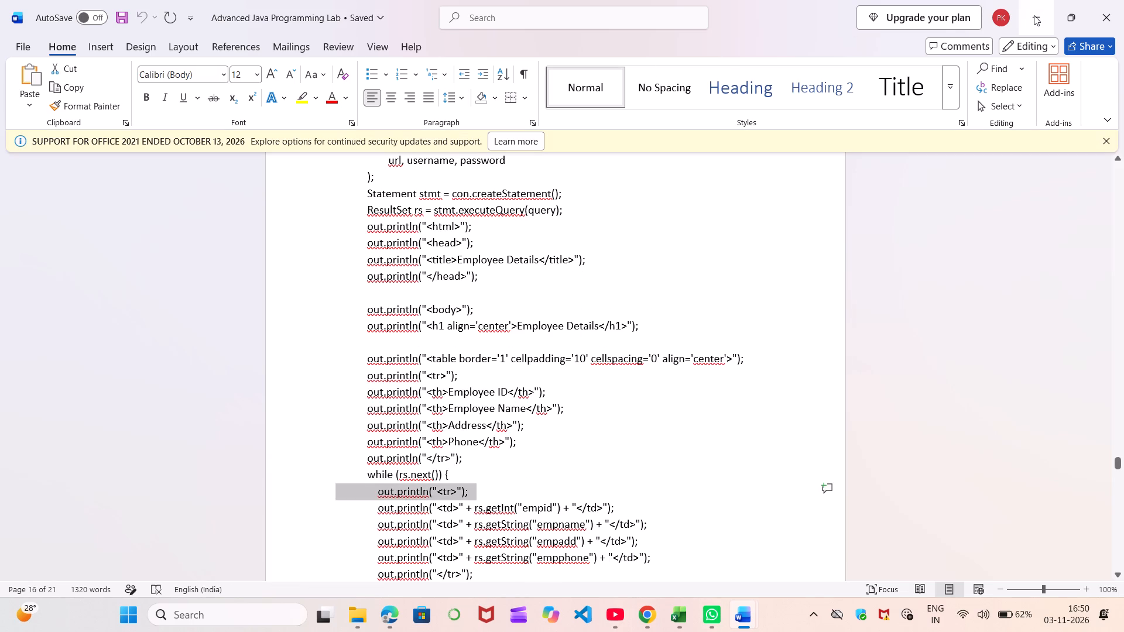
click(1034, 15)
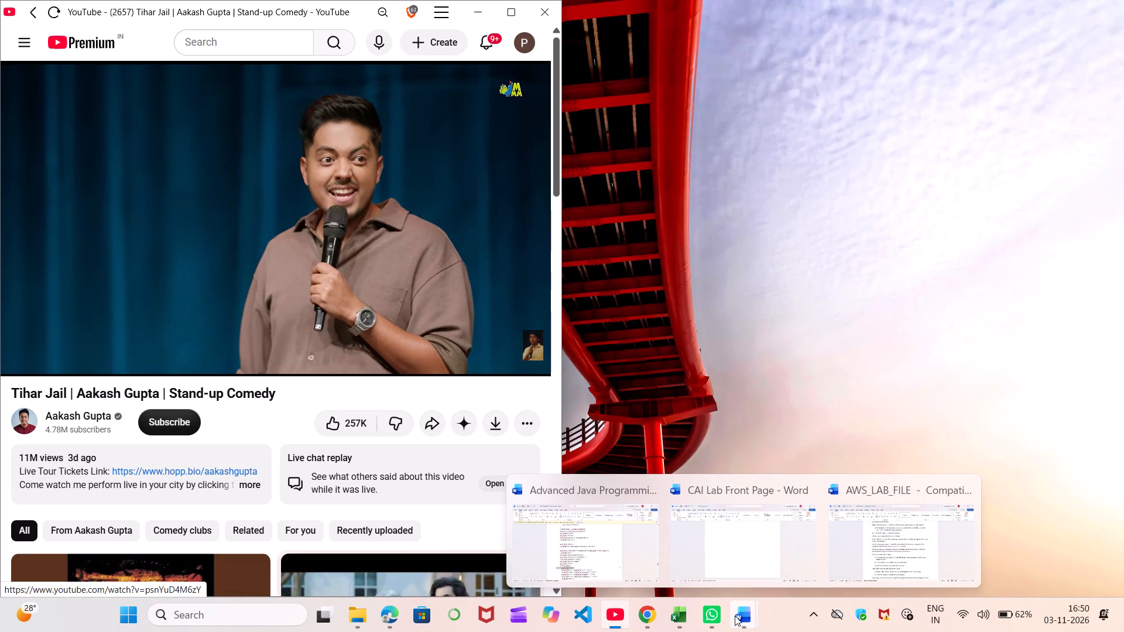
click(353, 614)
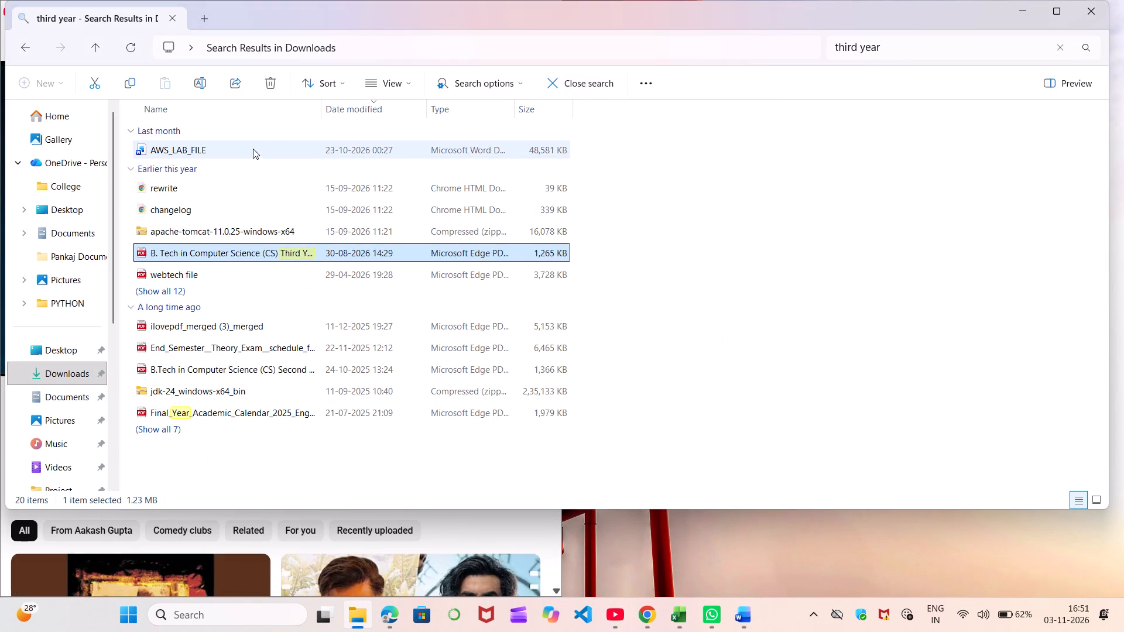
right_click(249, 150)
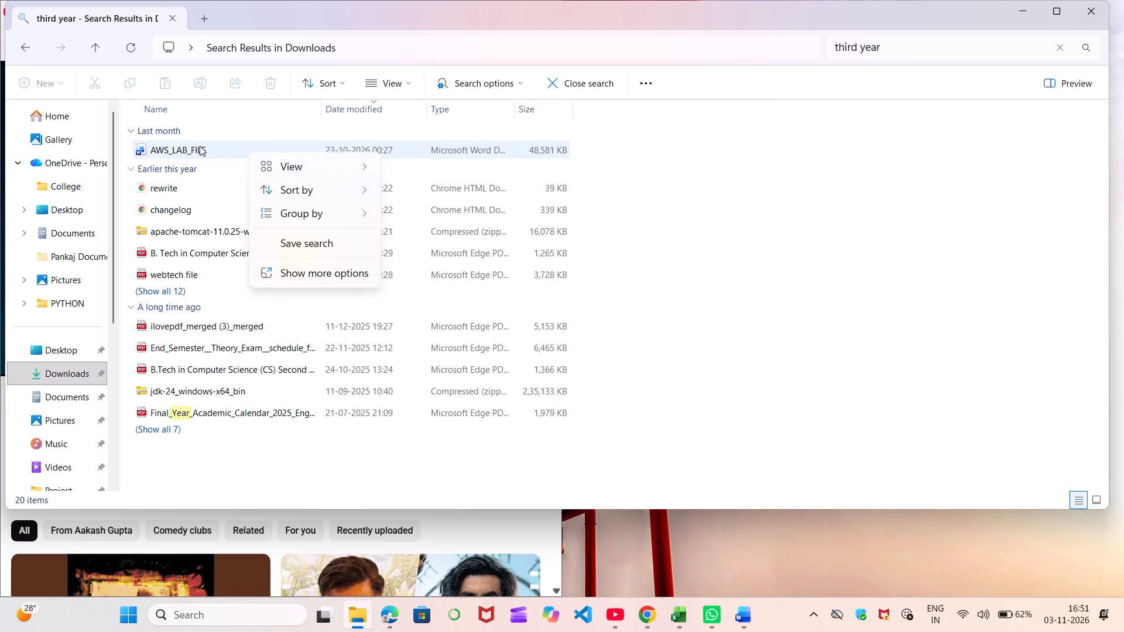
click(200, 146)
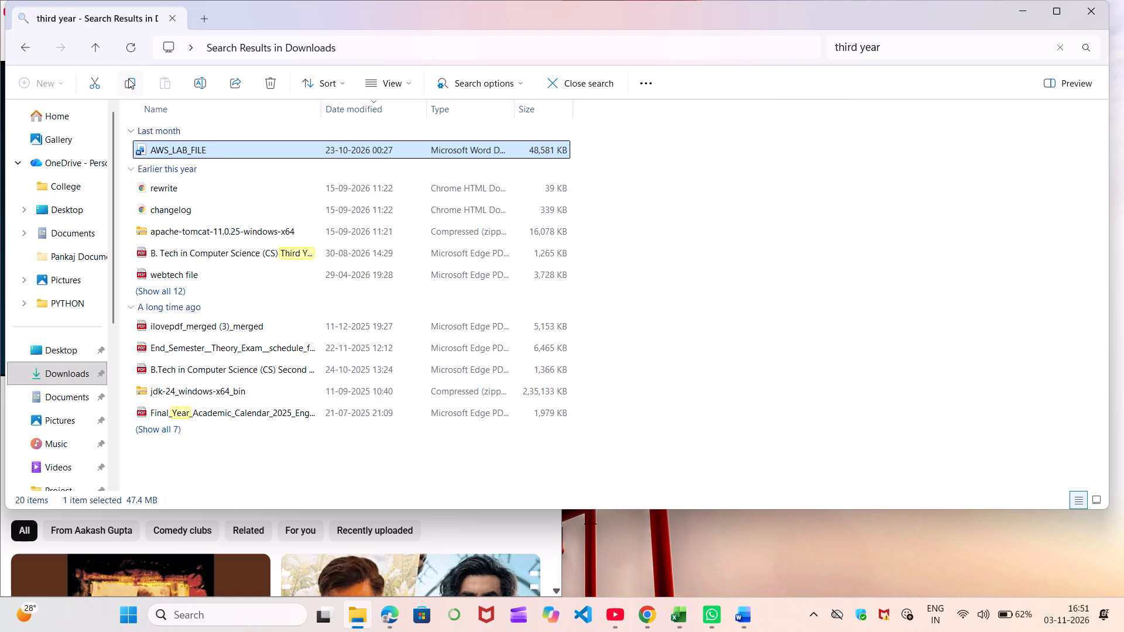
click(128, 78)
click(128, 78)
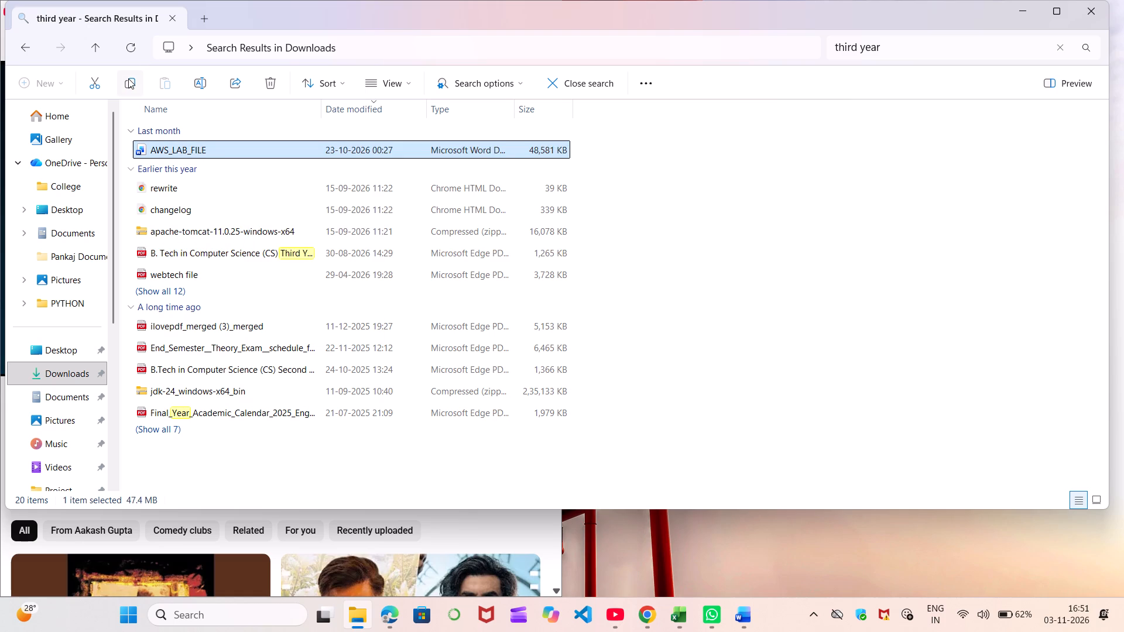
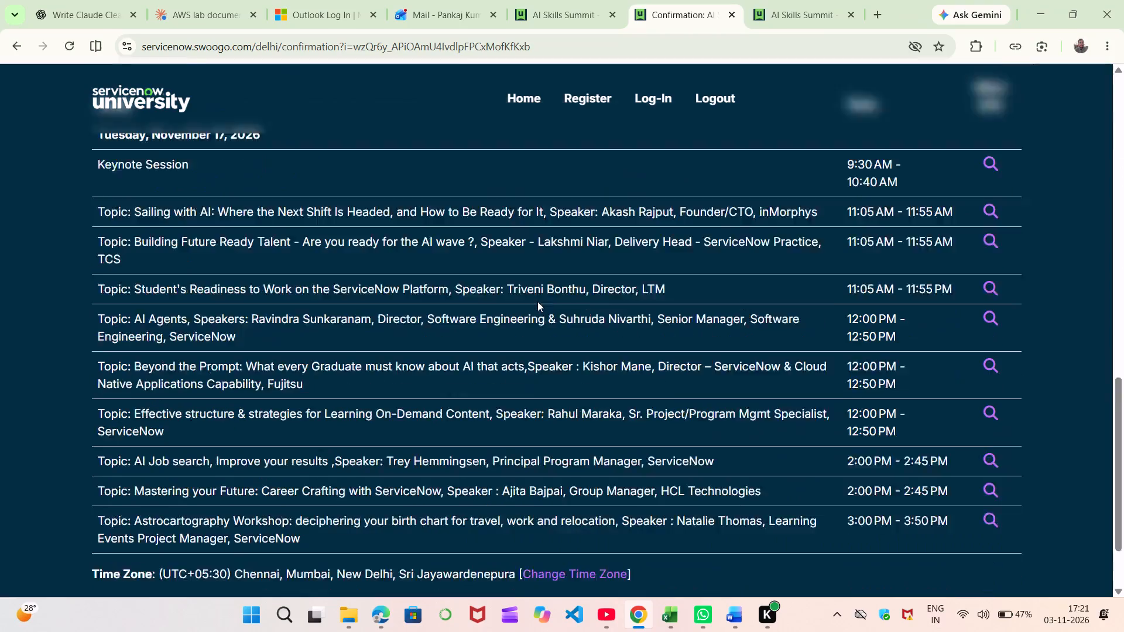
Review the AI Skills Summit Delhi registration confirmation, covering the event agenda, venue map, registrant details, and event date and venue.
scroll(537, 301, up, 5)
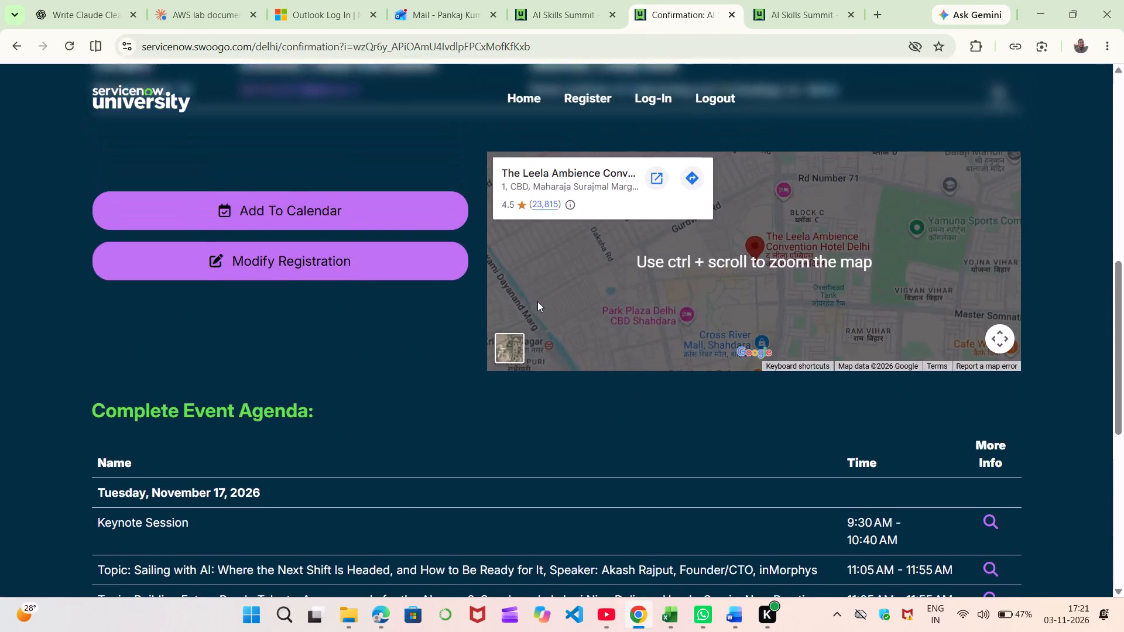
scroll(537, 301, up, 4)
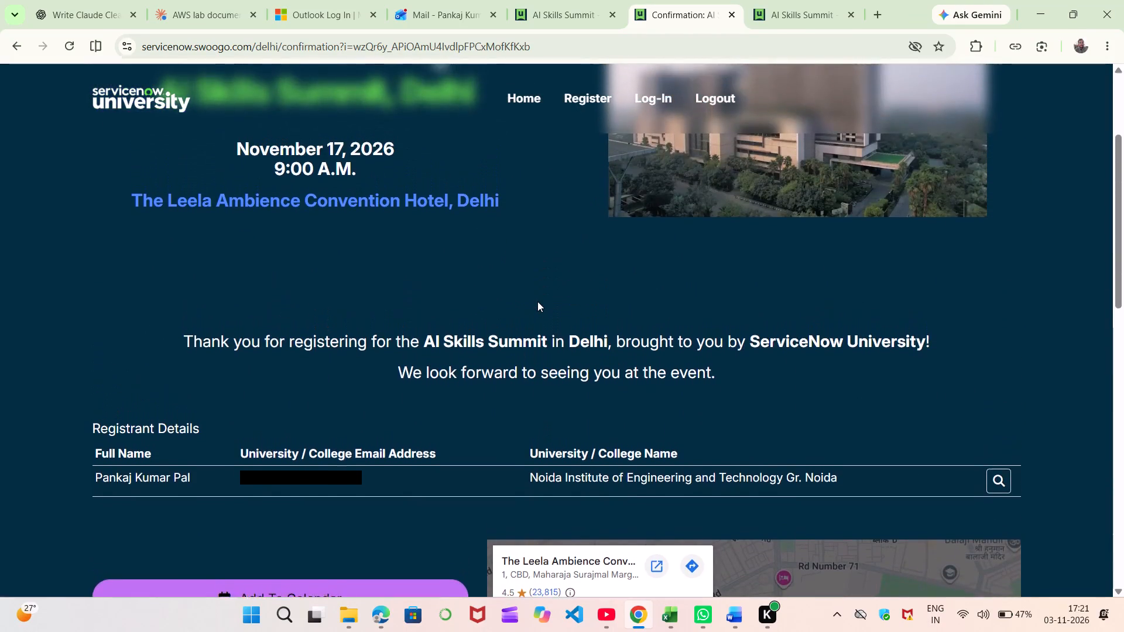
scroll(537, 301, up, 3)
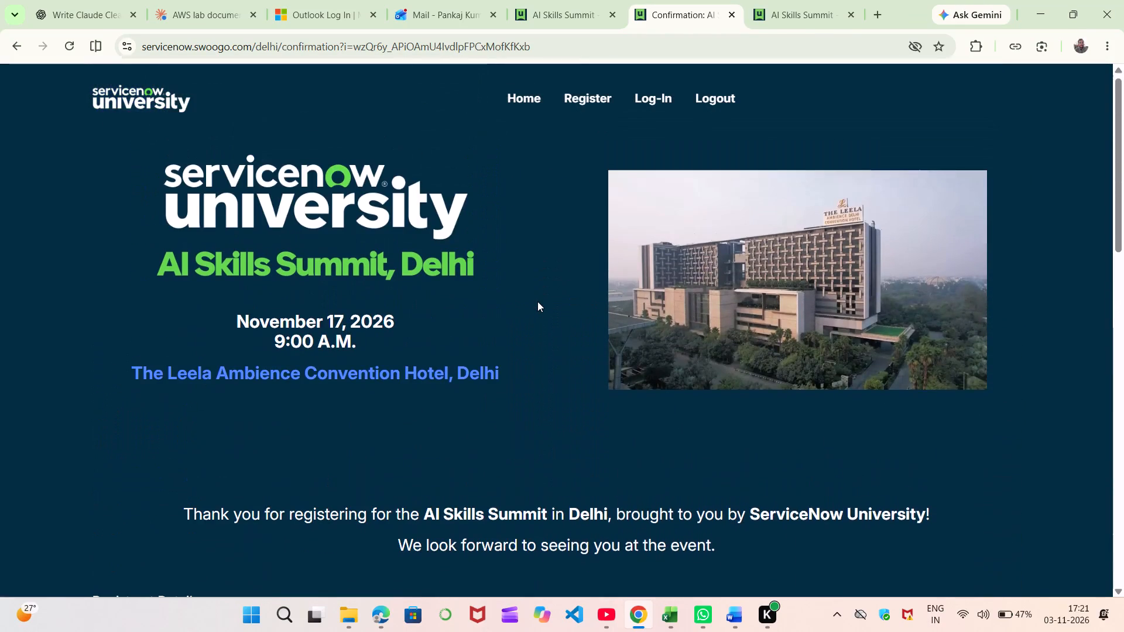
scroll(537, 301, down, 1)
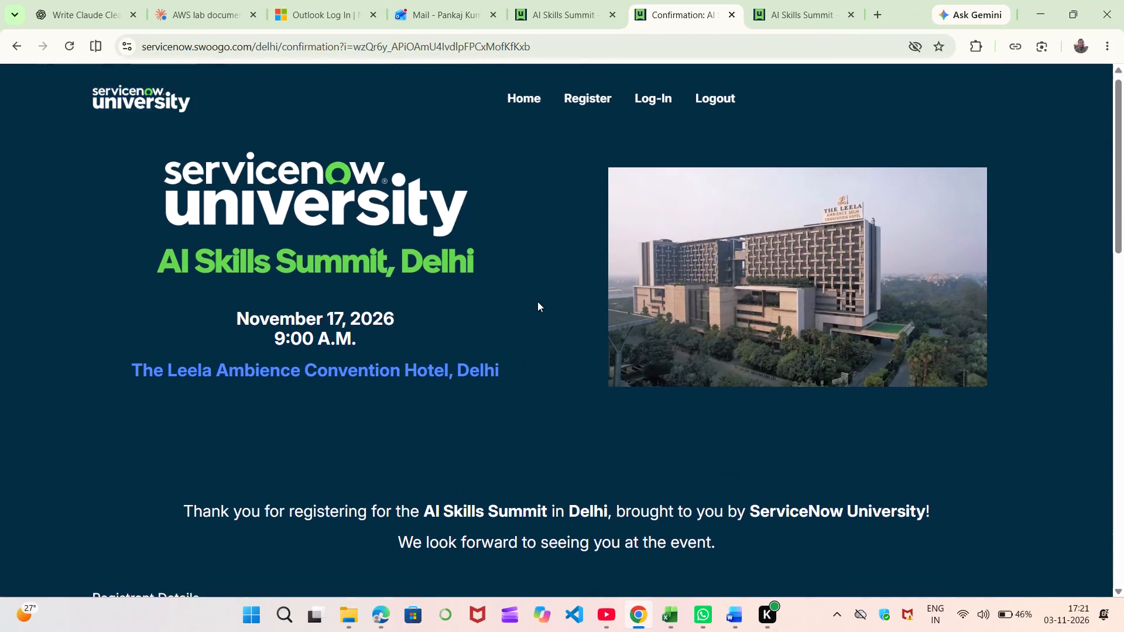
scroll(537, 301, down, 1)
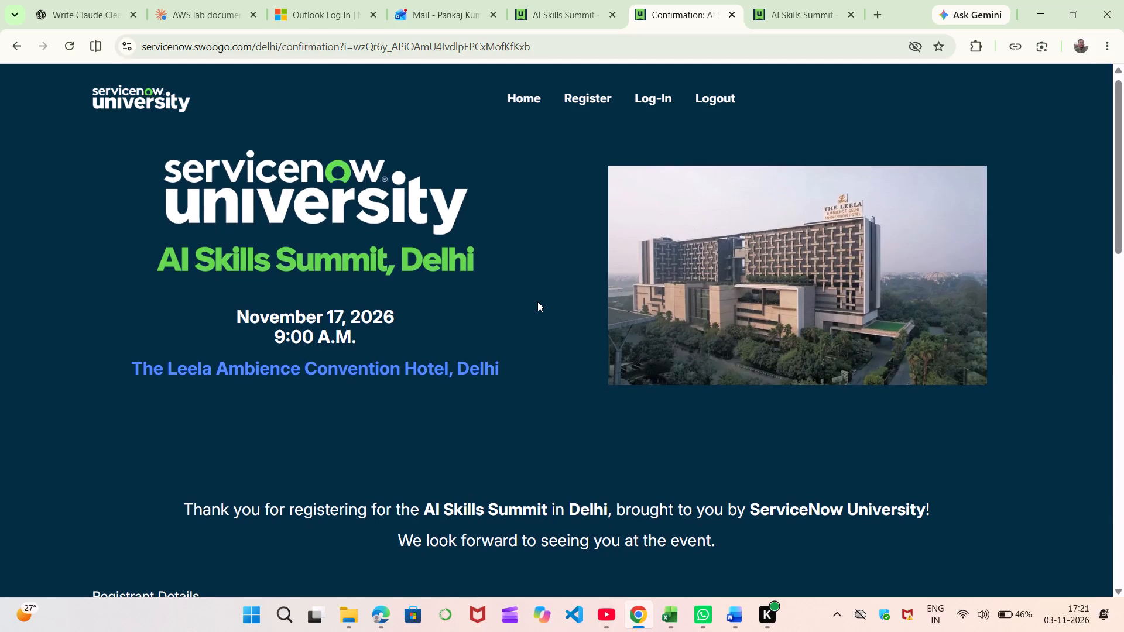
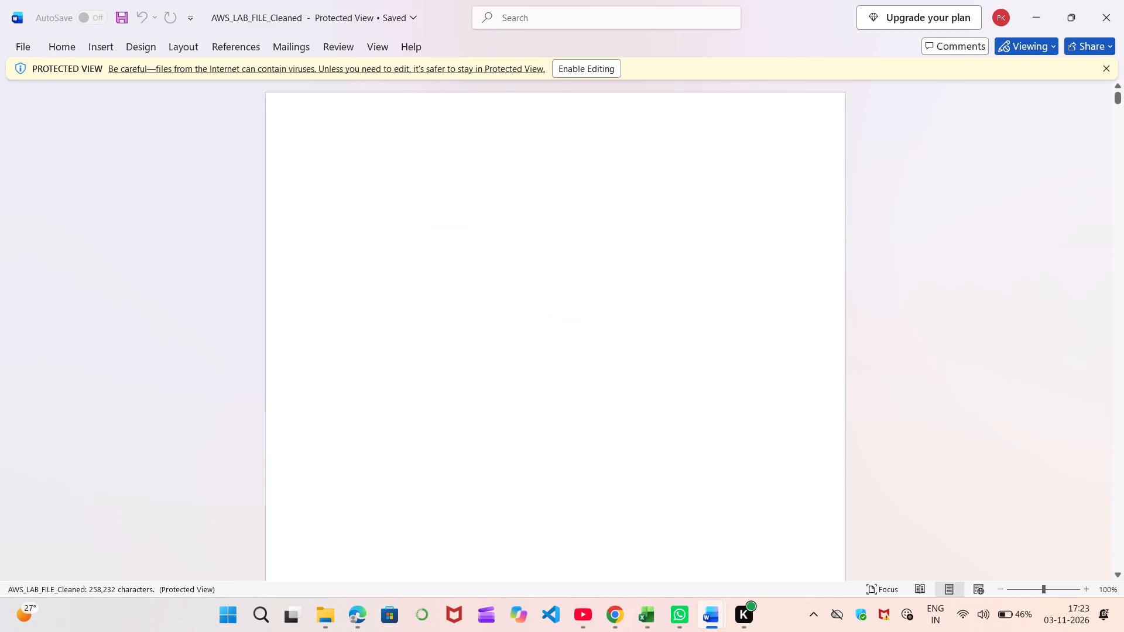
click(614, 70)
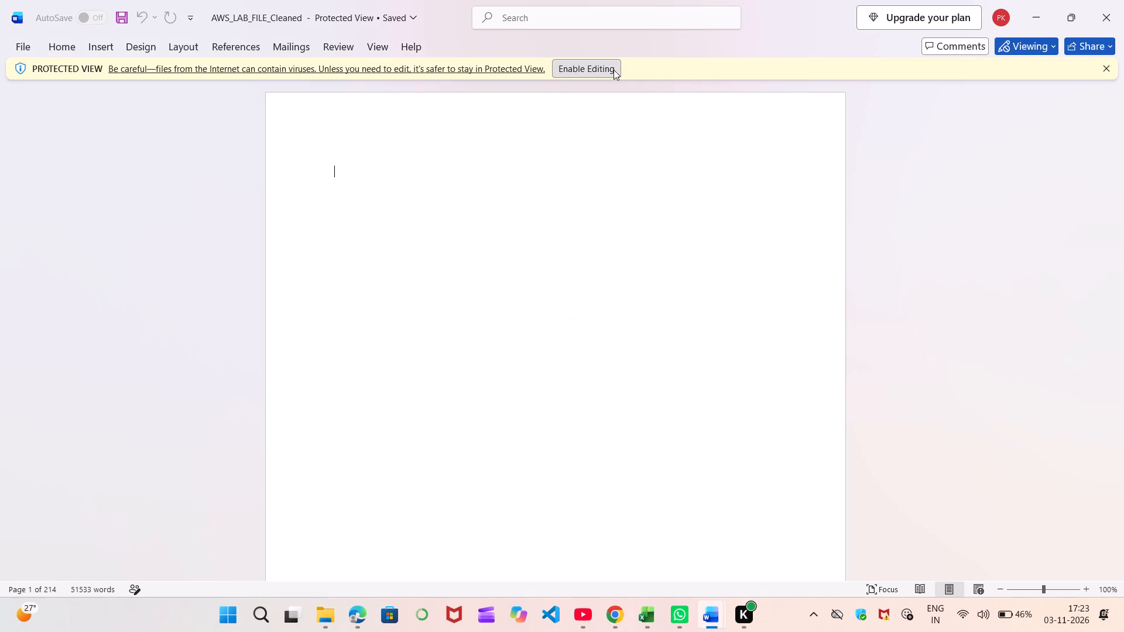
drag(614, 70, 566, 228)
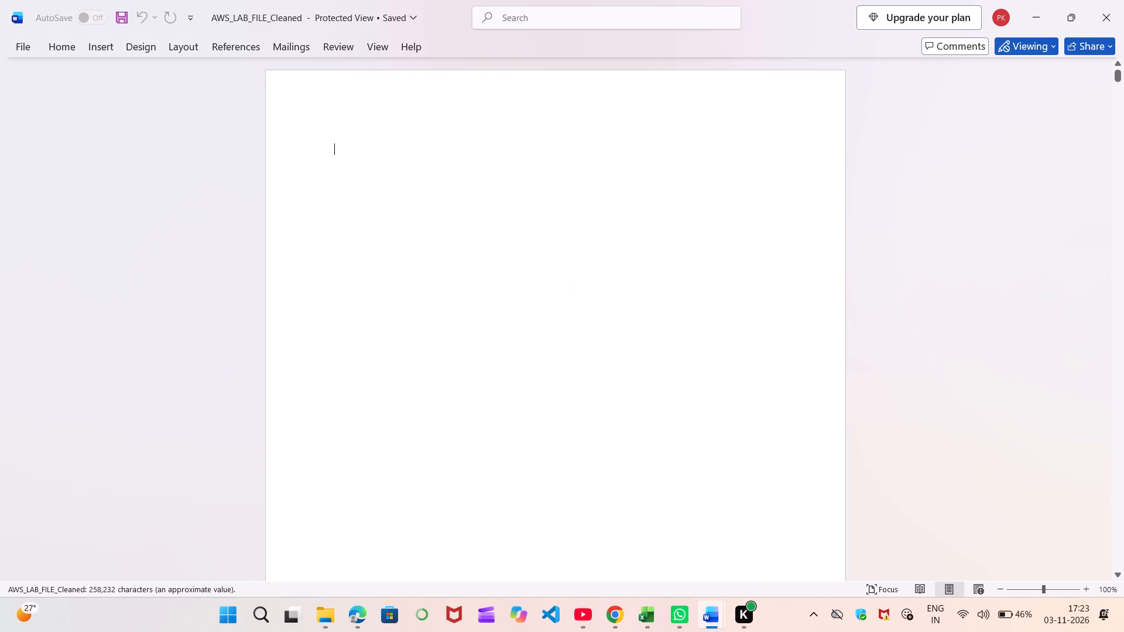
drag(566, 228, 547, 289)
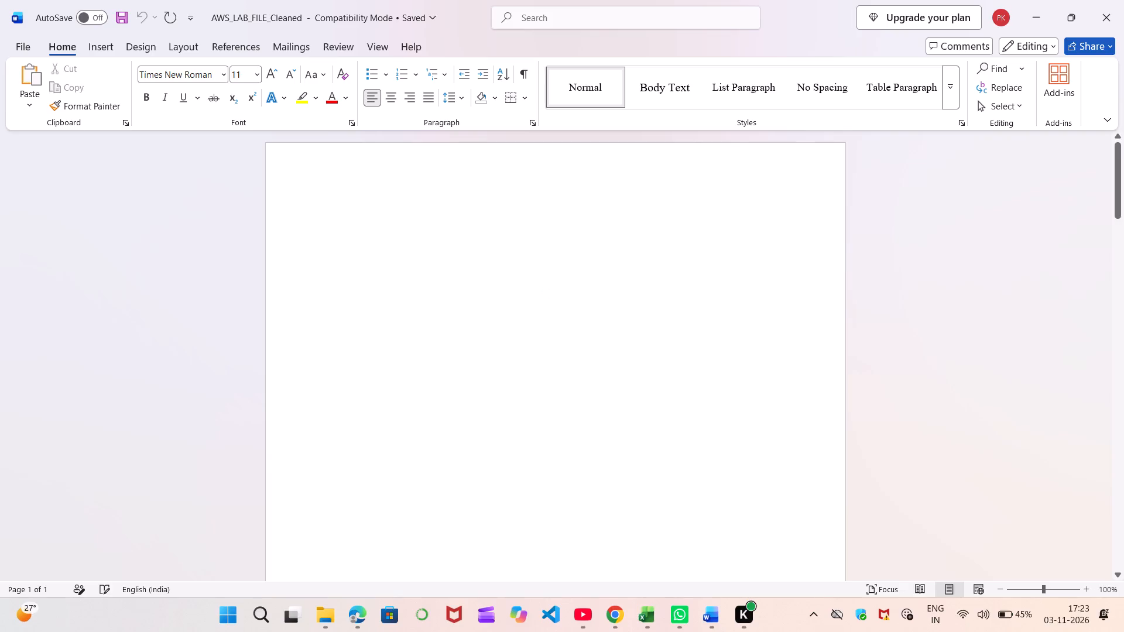
Look through Lab 1 on AWS Identity and Access Management in the cleaned document, checking its steps and screenshots.
scroll(547, 289, down, 9)
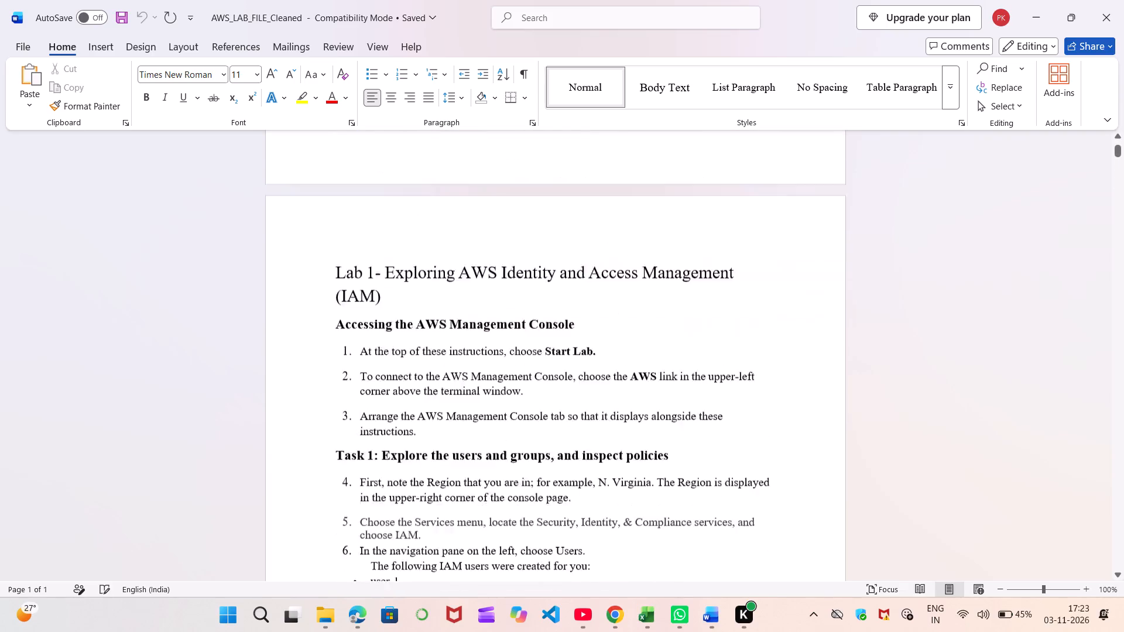
scroll(547, 289, down, 6)
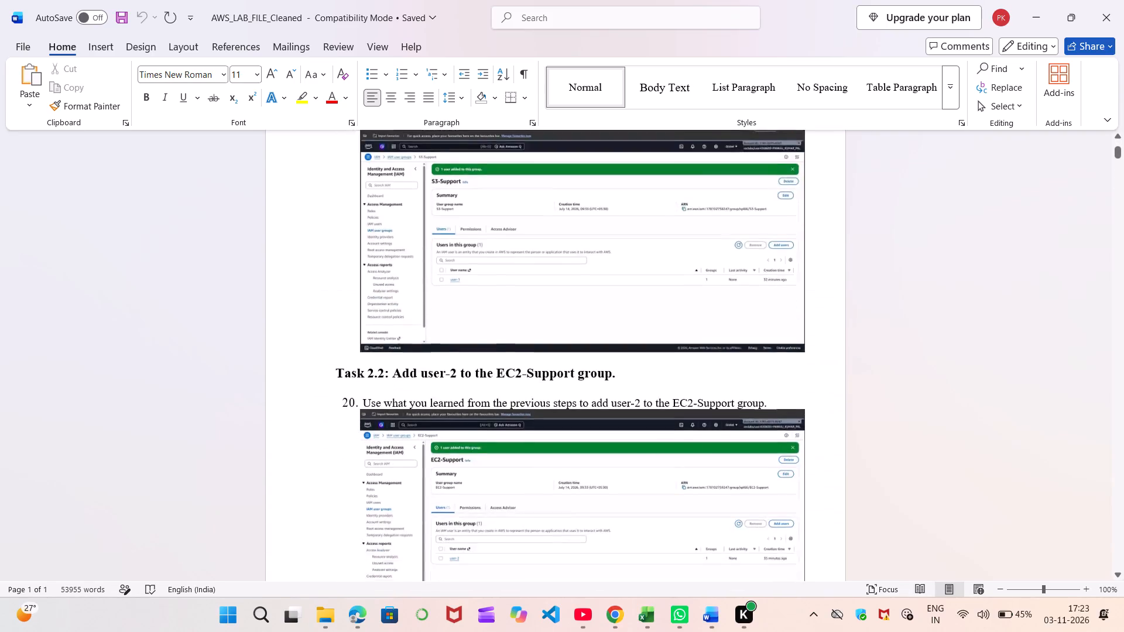
scroll(547, 289, down, 4)
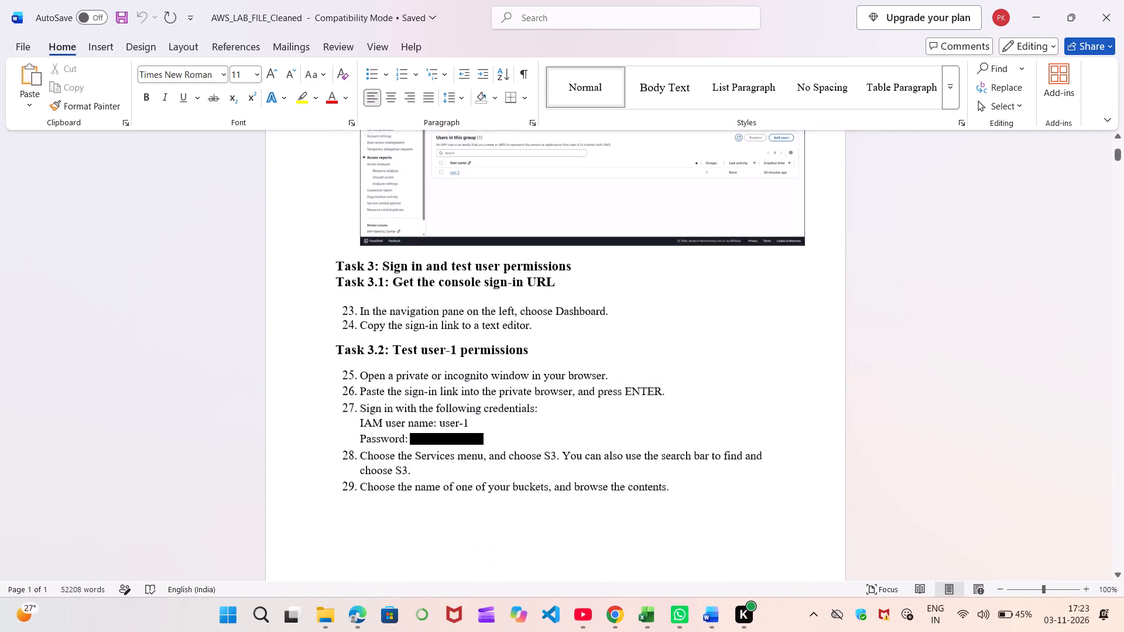
scroll(547, 289, down, 4)
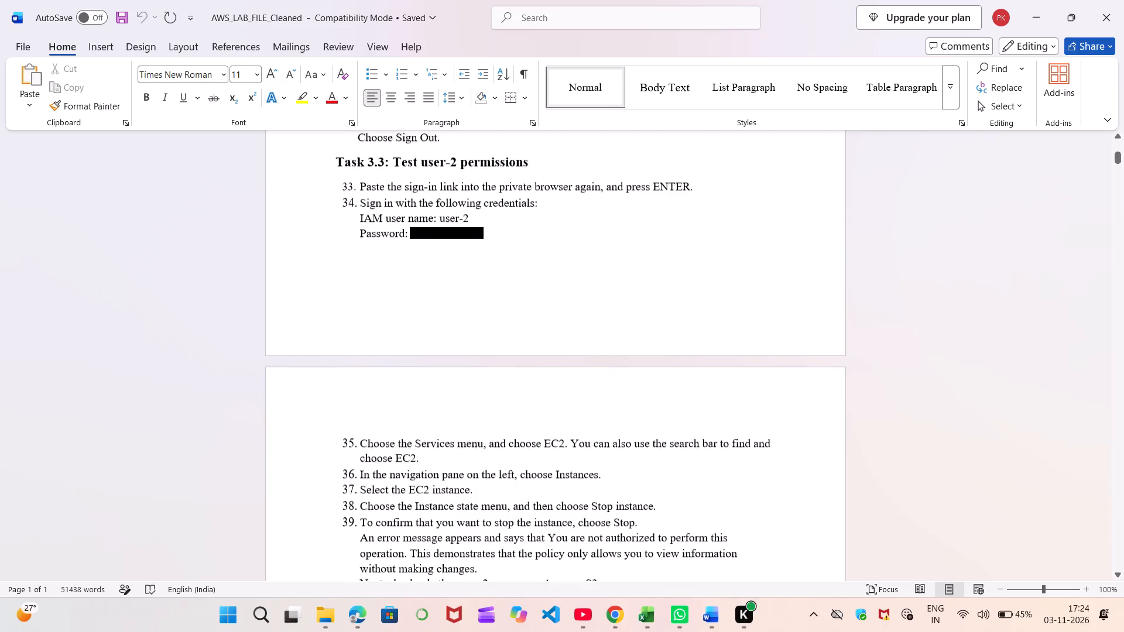
scroll(547, 289, down, 4)
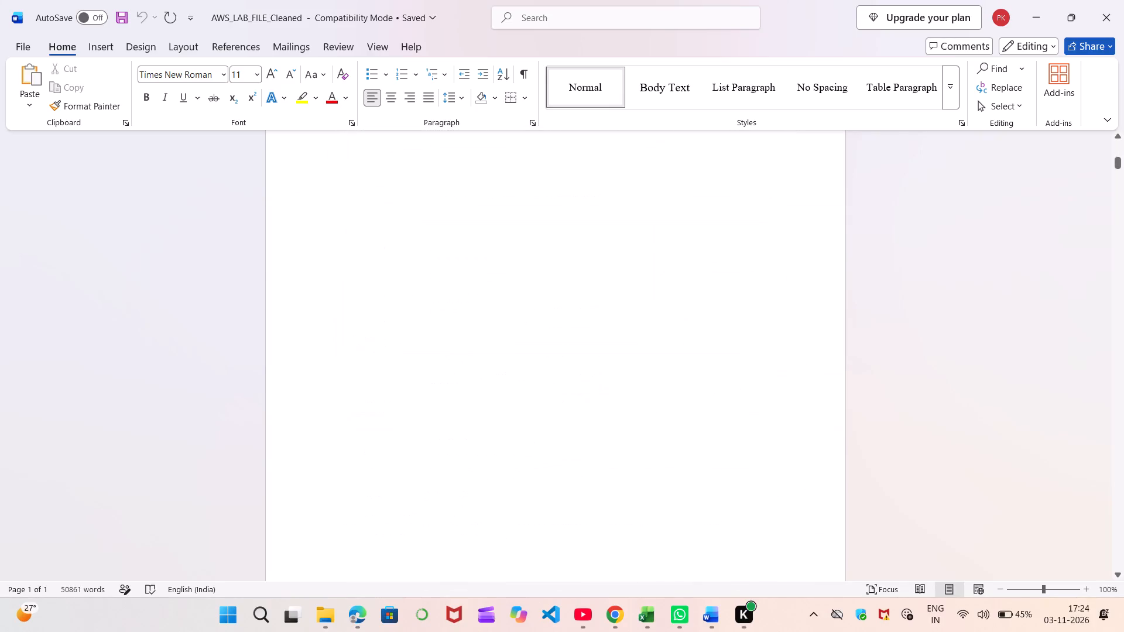
scroll(547, 289, down, 4)
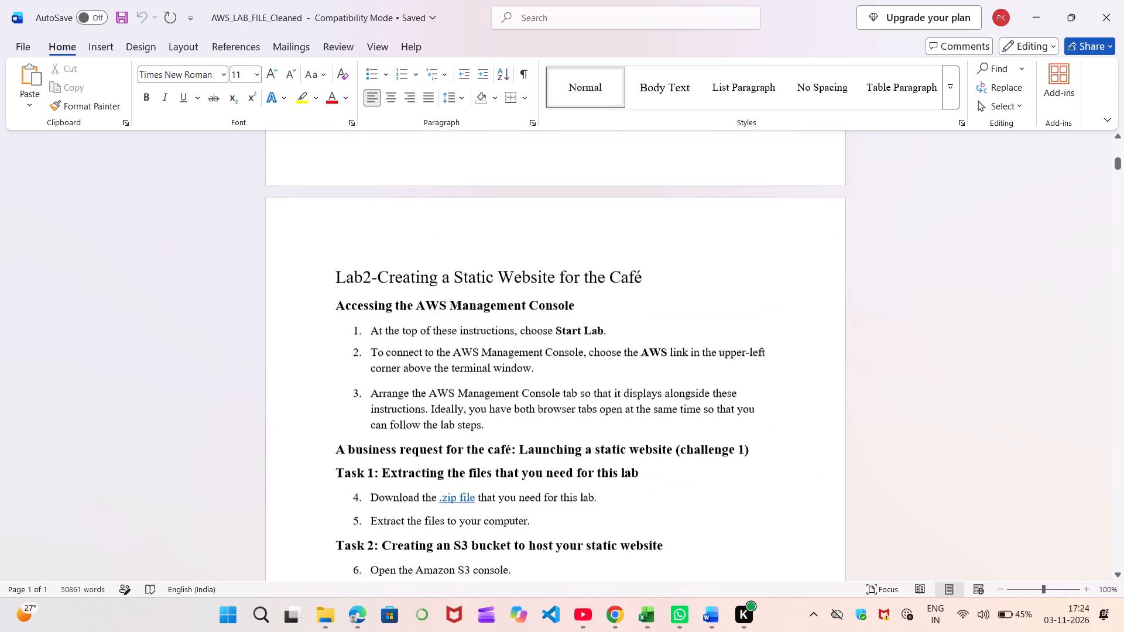
Review Lab 2 on creating a static website for the café, checking its tasks, screenshots, page gaps and submission section.
scroll(547, 289, down, 3)
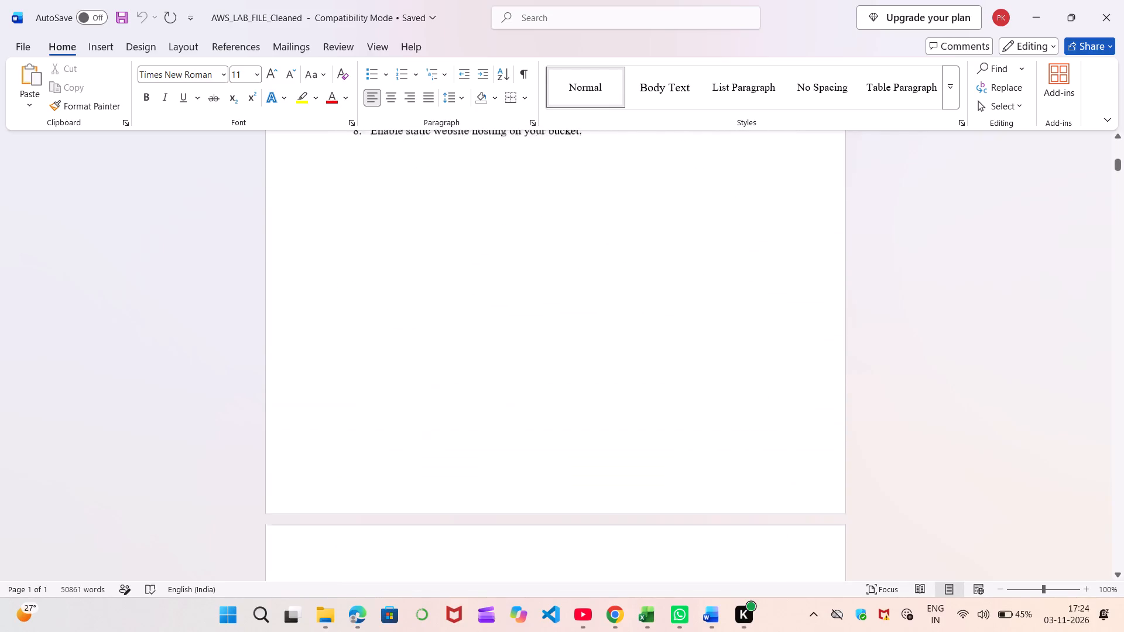
scroll(547, 289, down, 4)
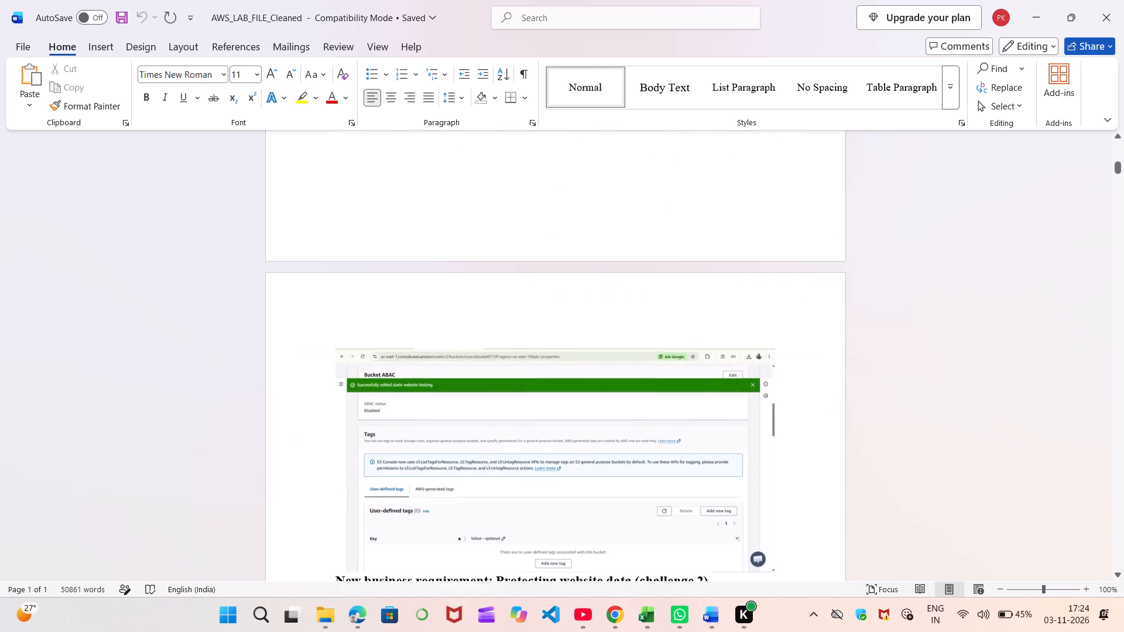
scroll(547, 289, down, 3)
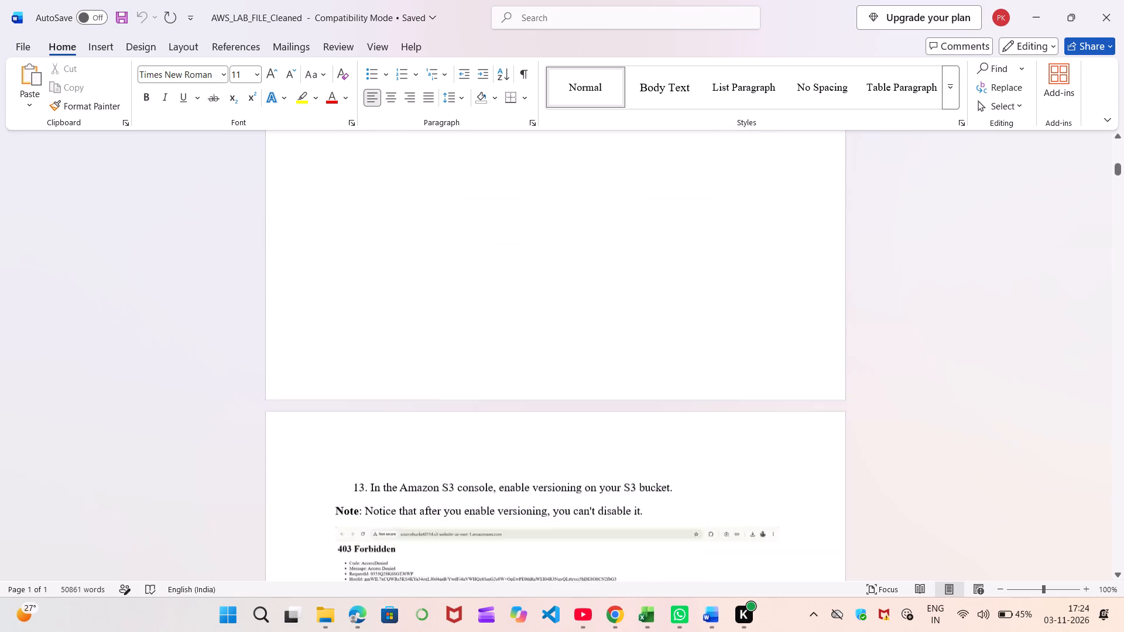
scroll(547, 289, down, 6)
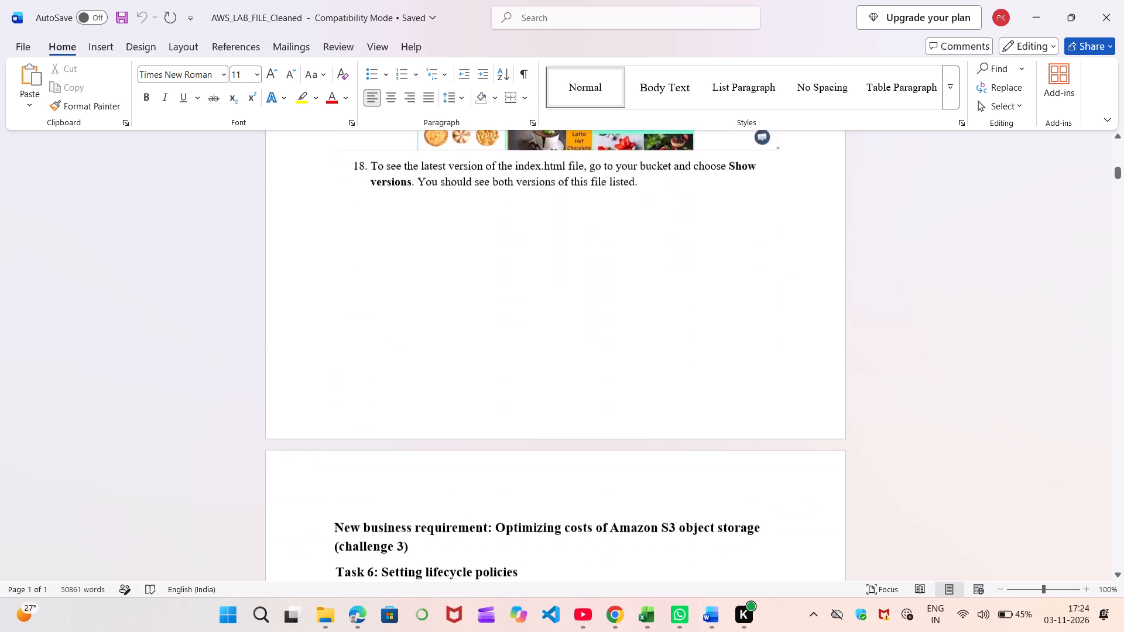
scroll(547, 289, down, 5)
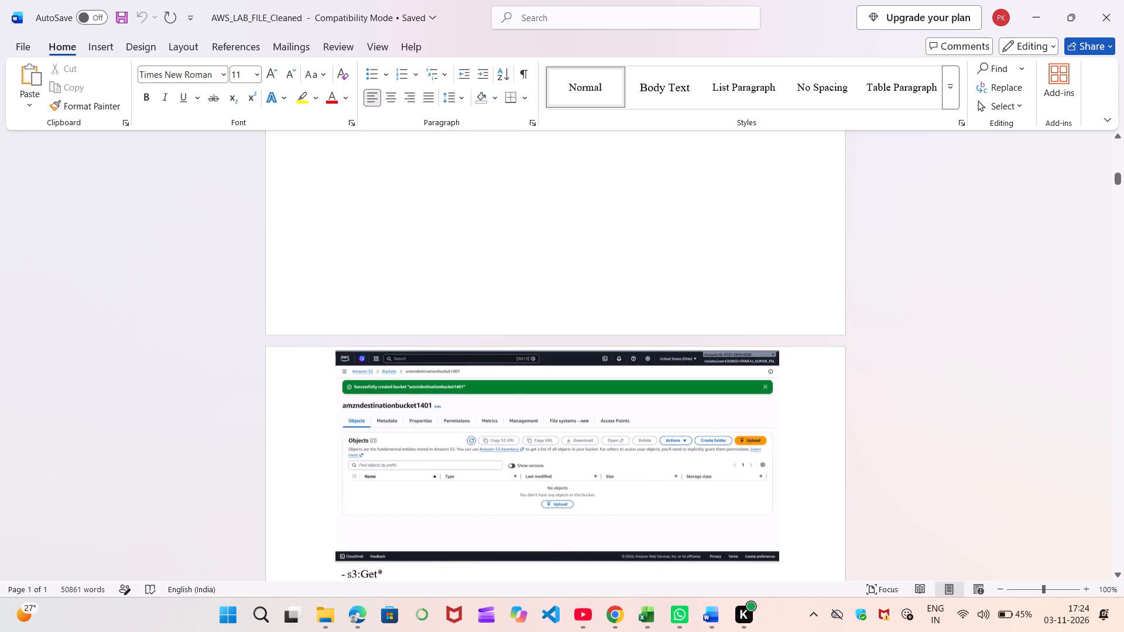
scroll(547, 289, down, 3)
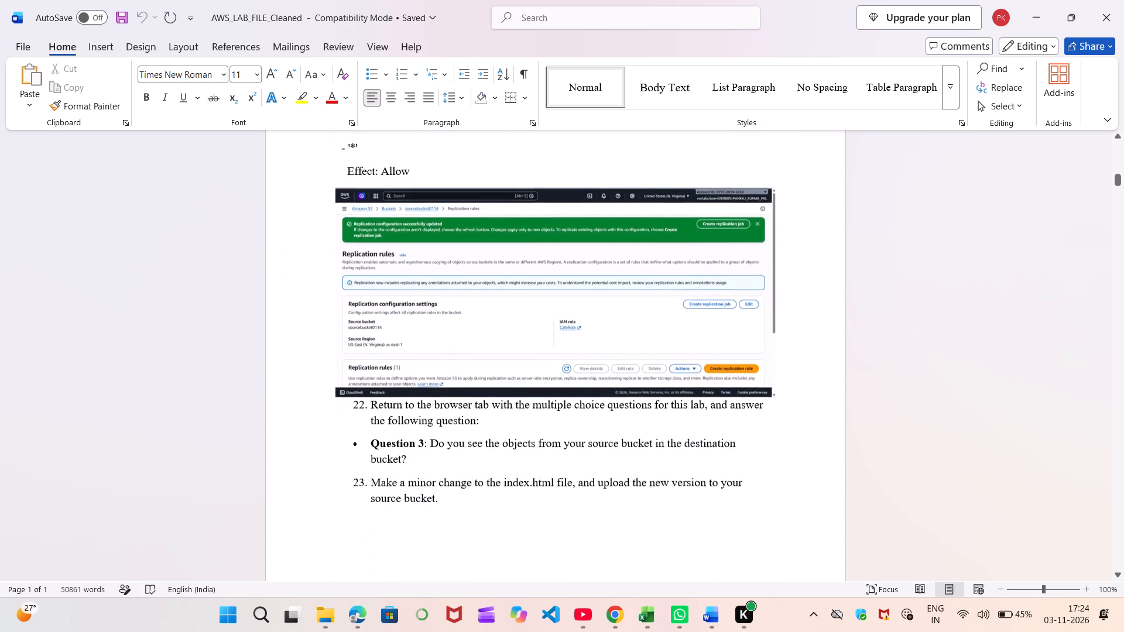
scroll(547, 289, down, 4)
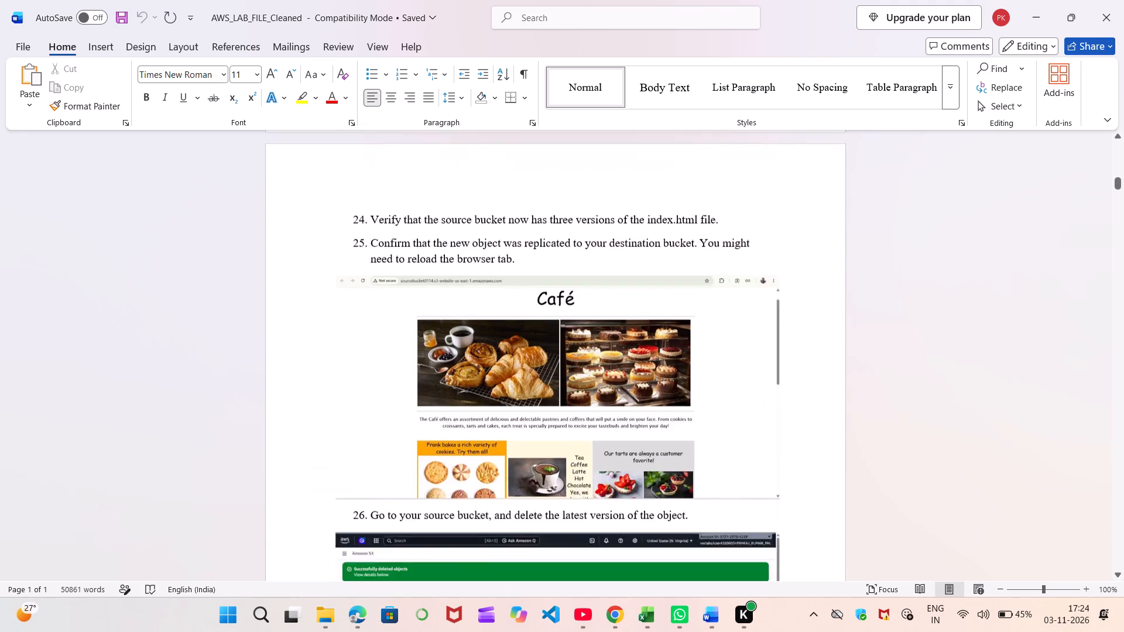
scroll(547, 289, down, 4)
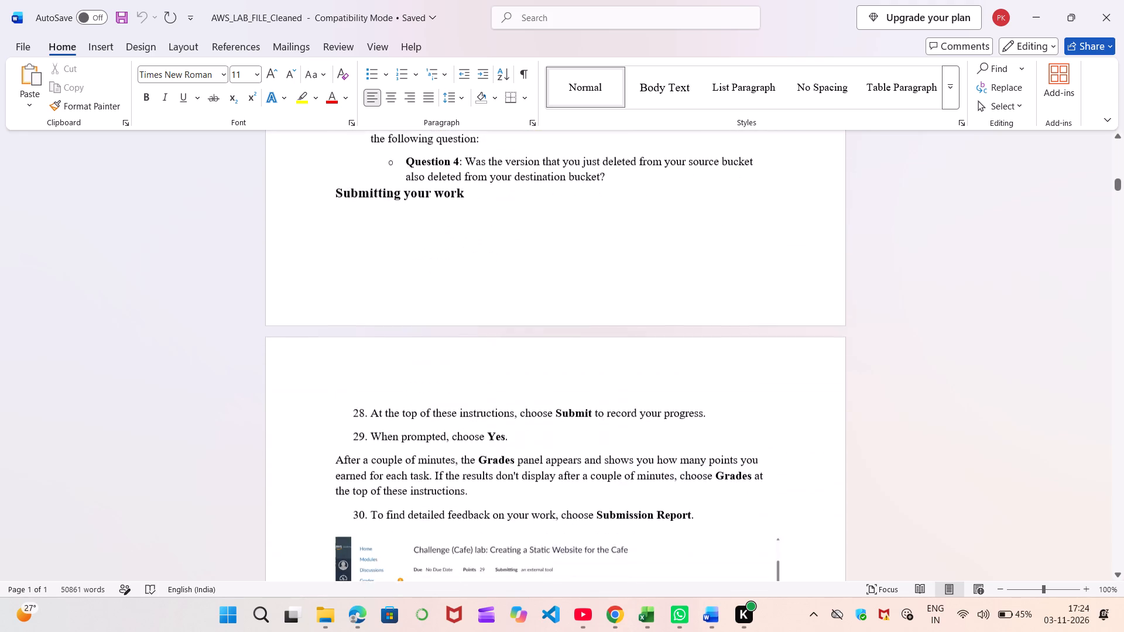
scroll(547, 289, down, 3)
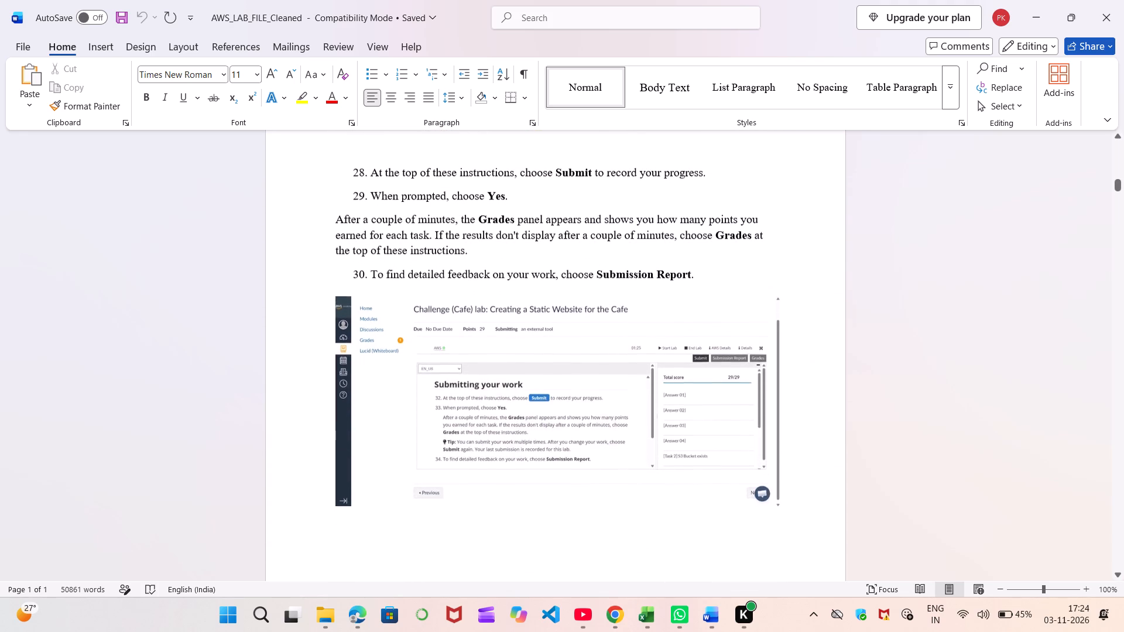
scroll(547, 289, down, 3)
Review Lab 3 on Amazon EFS and the start of the following café EC2 lab for leftover explanatory text and layout.
scroll(547, 289, down, 1)
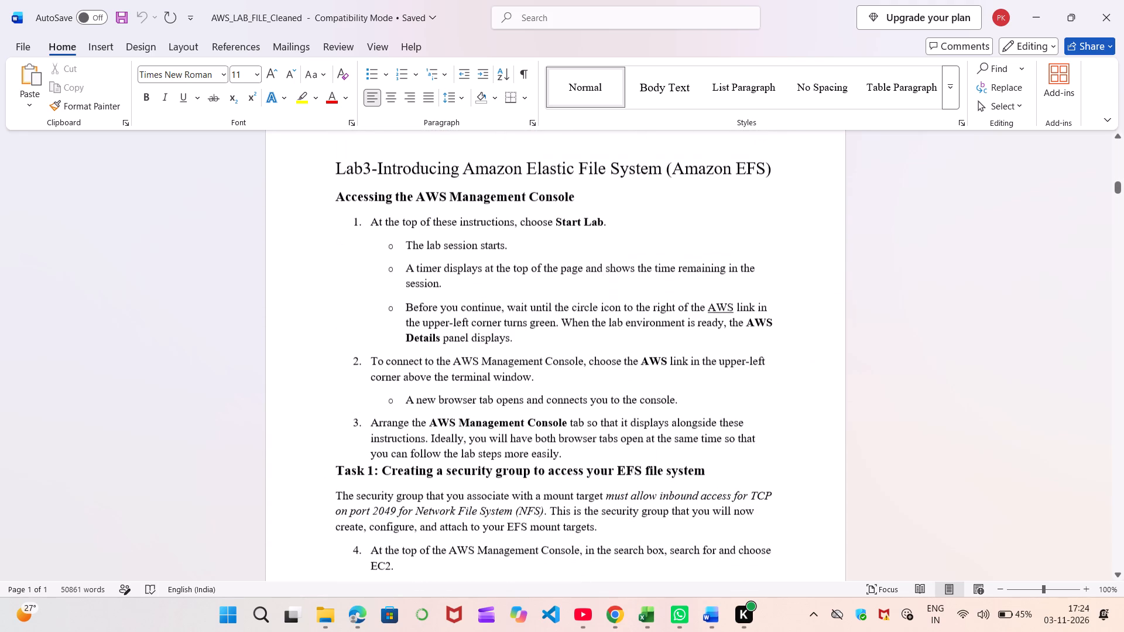
scroll(547, 289, down, 3)
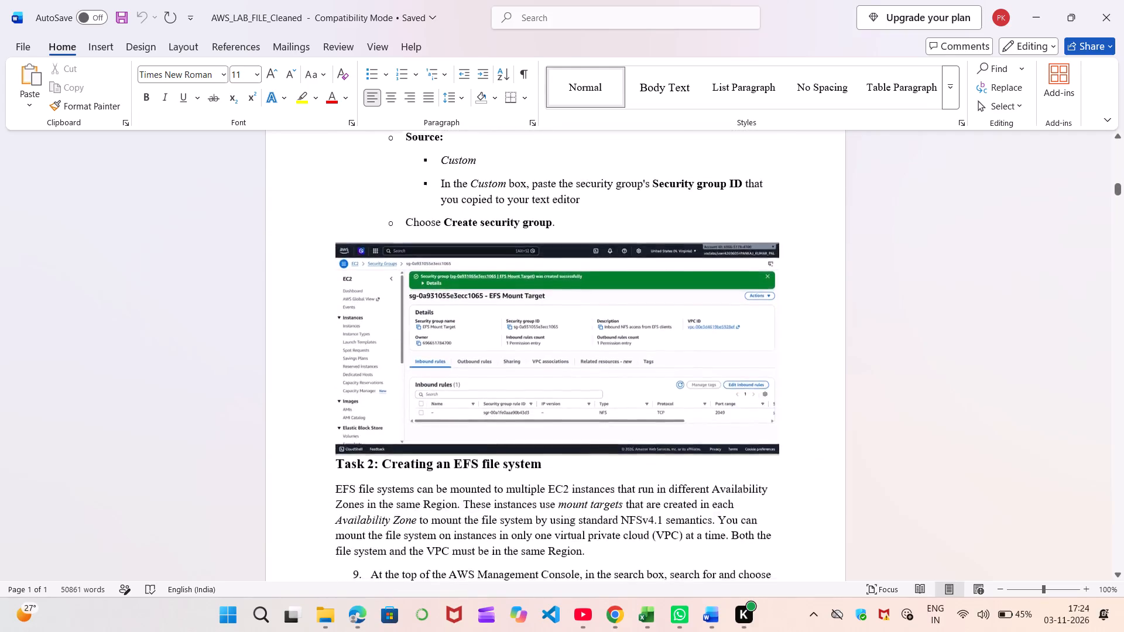
scroll(547, 289, down, 4)
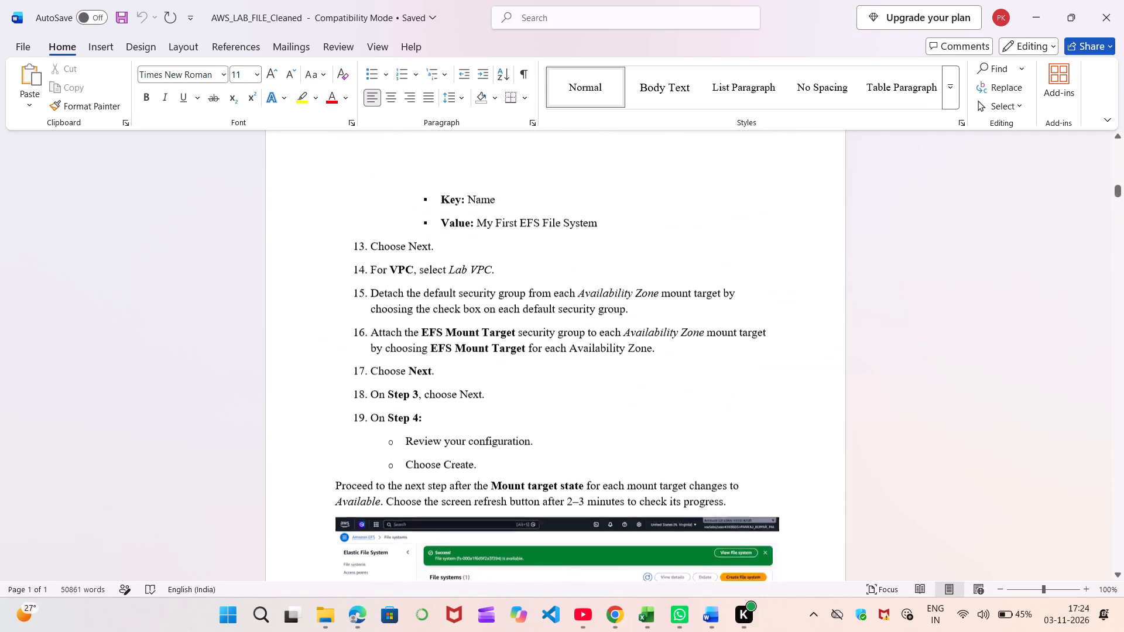
scroll(547, 289, down, 6)
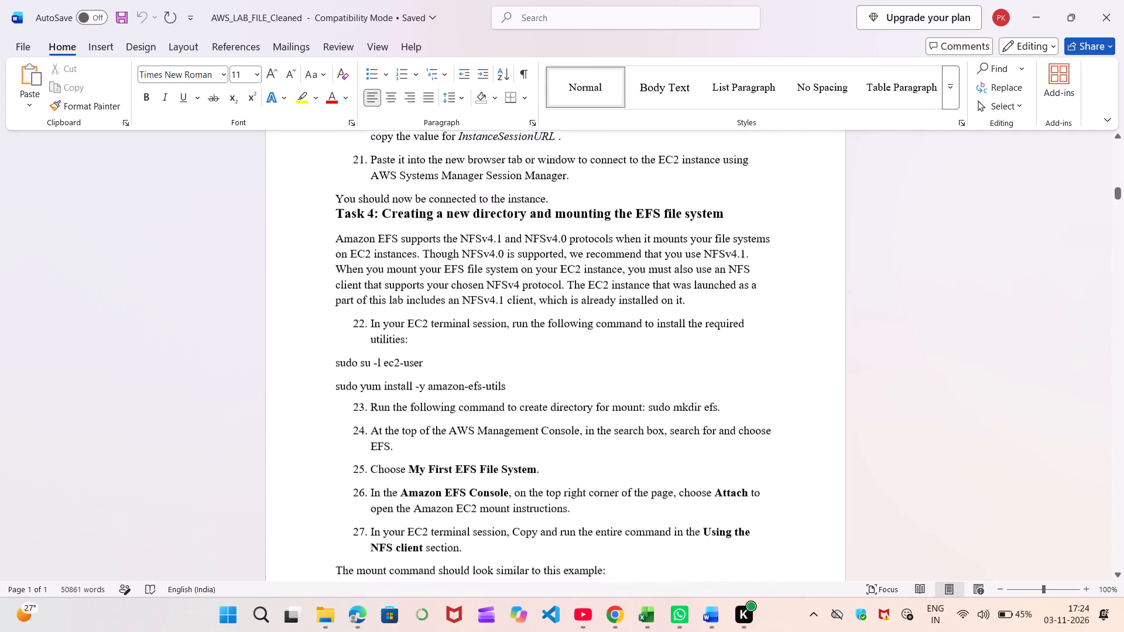
scroll(547, 289, down, 6)
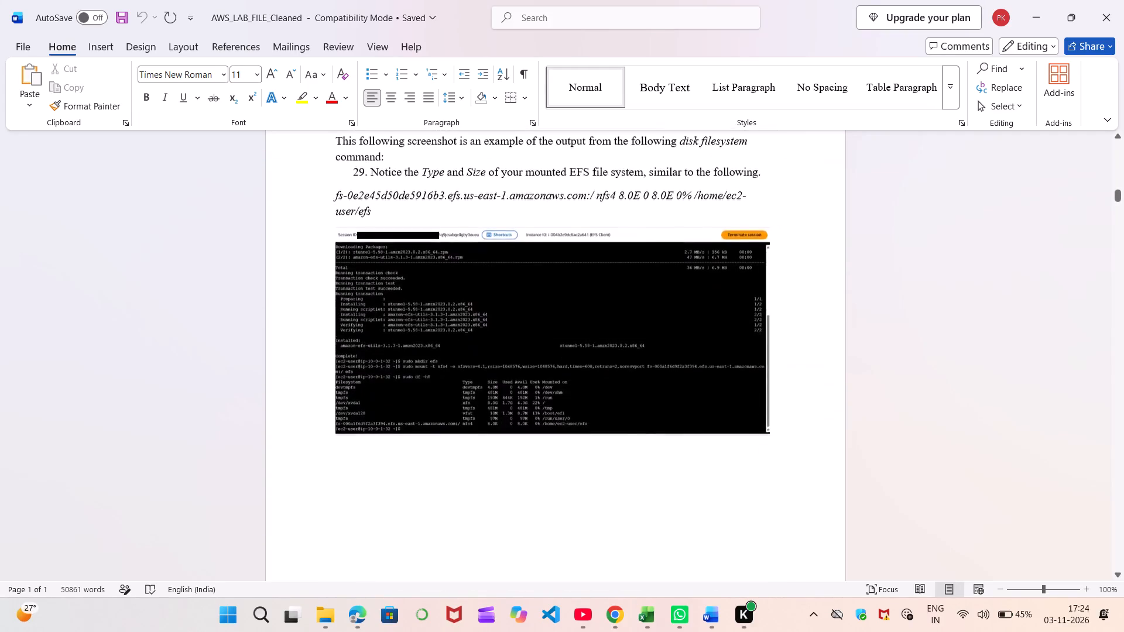
scroll(547, 289, down, 1)
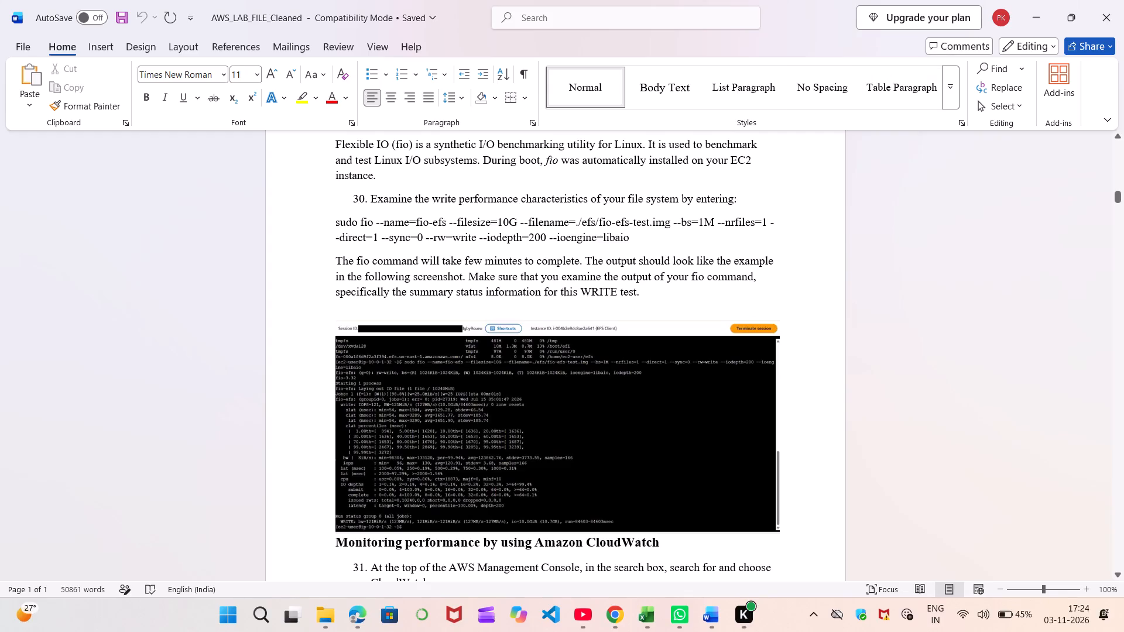
scroll(694, 378, down, 14)
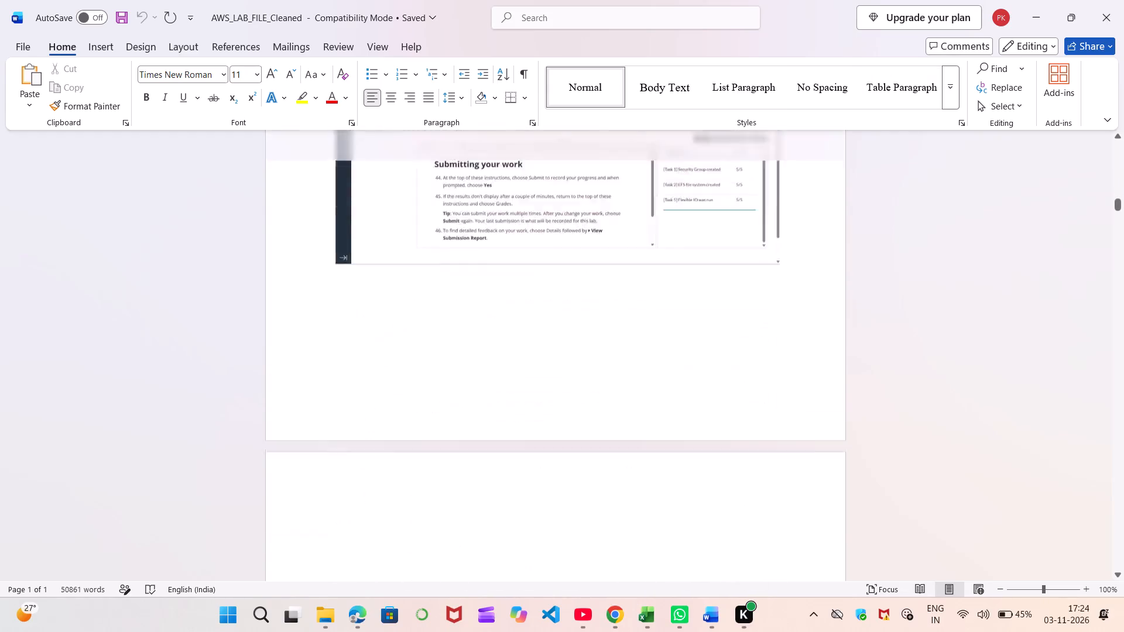
scroll(694, 378, down, 11)
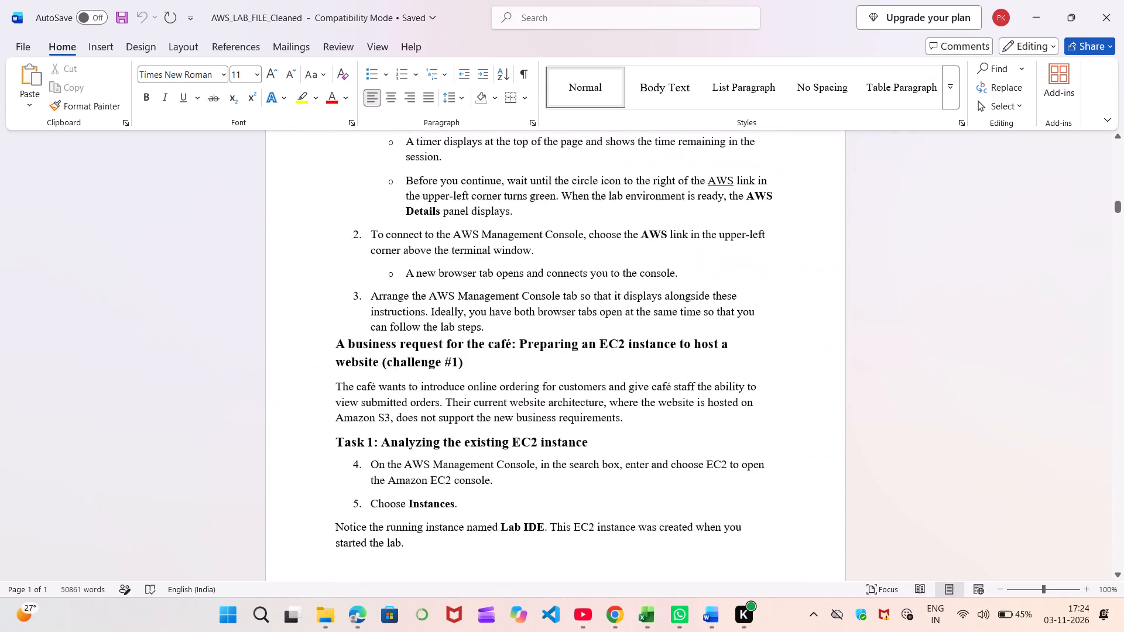
scroll(694, 378, down, 12)
click(1113, 5)
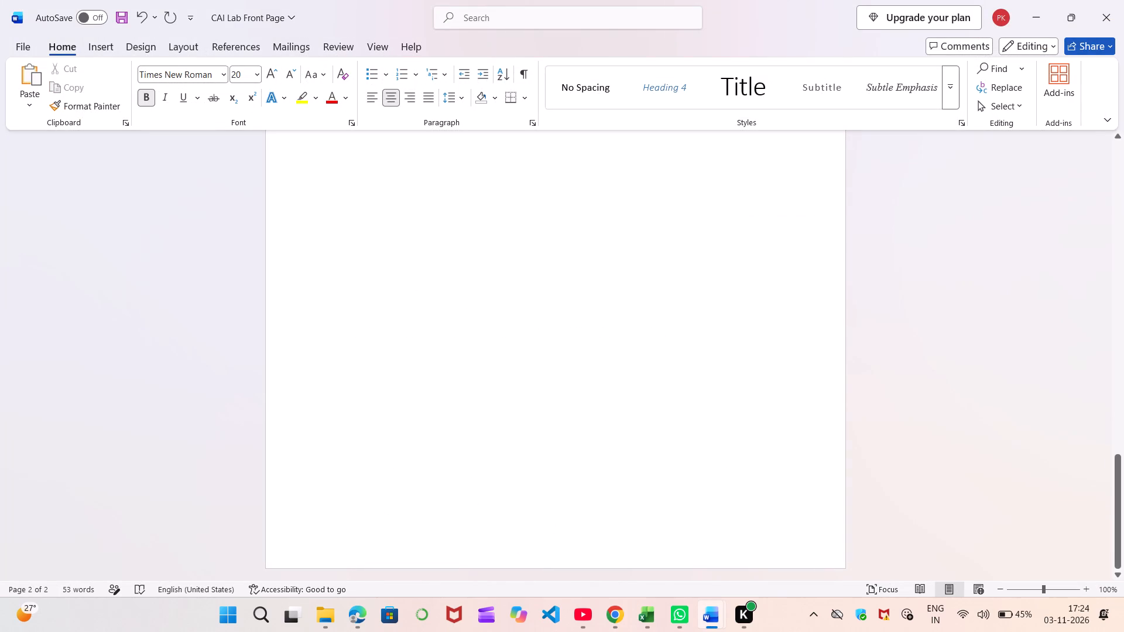
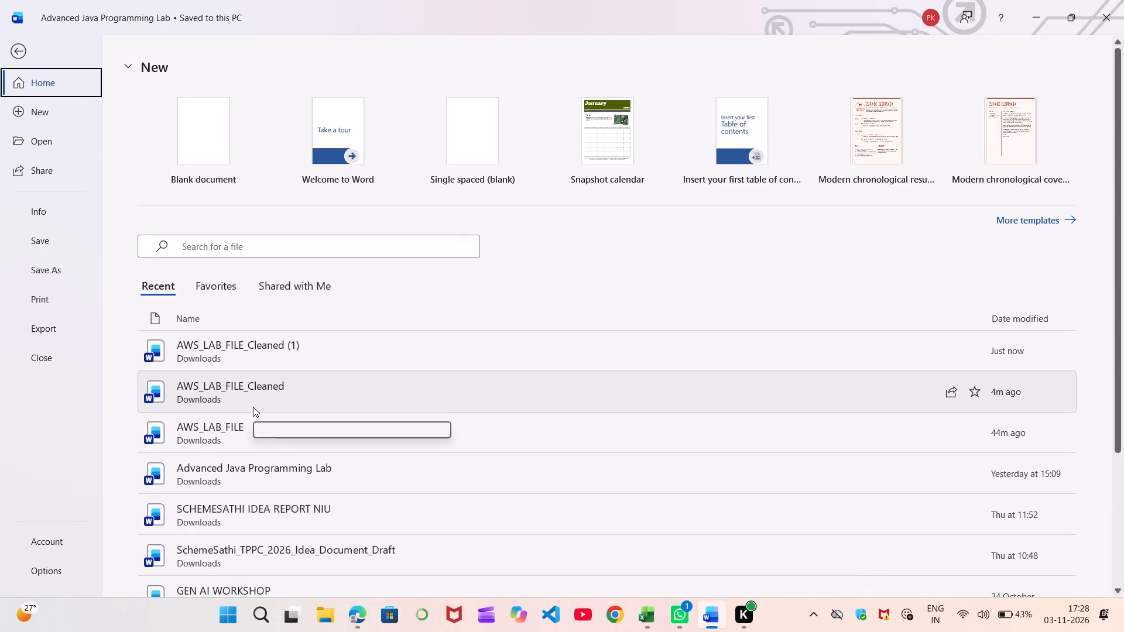
double_click(225, 434)
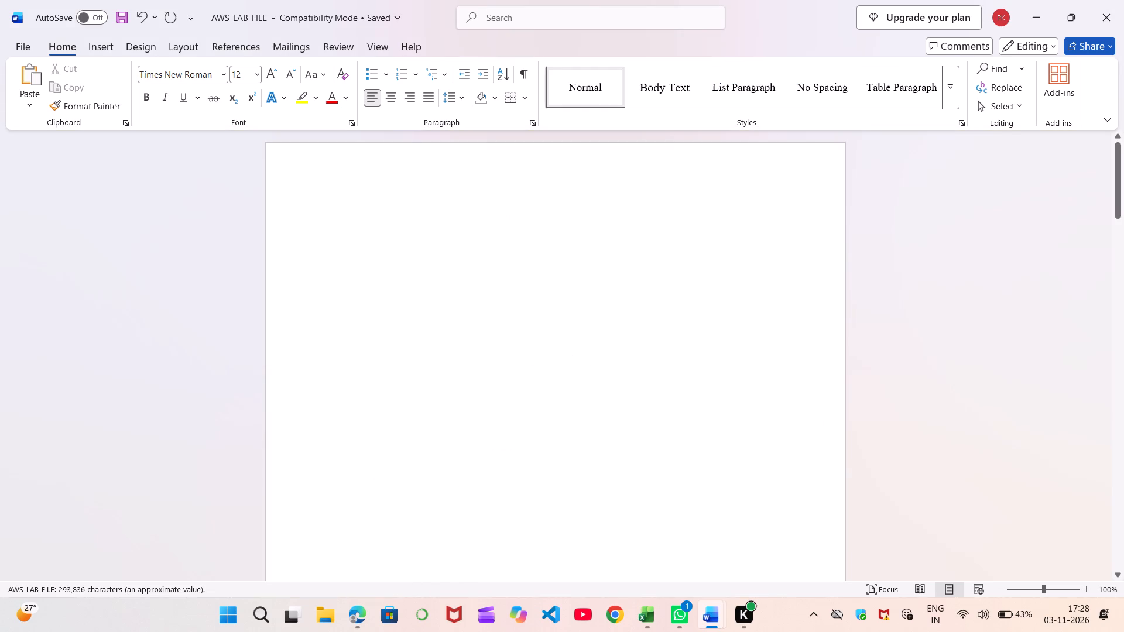
scroll(465, 346, down, 7)
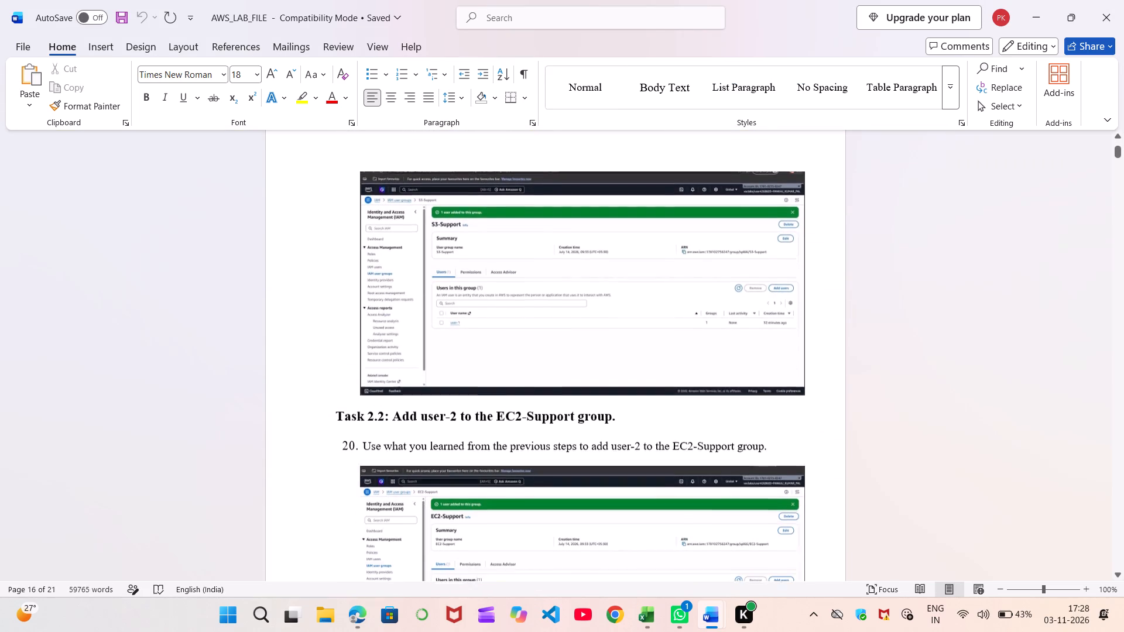
scroll(465, 346, up, 4)
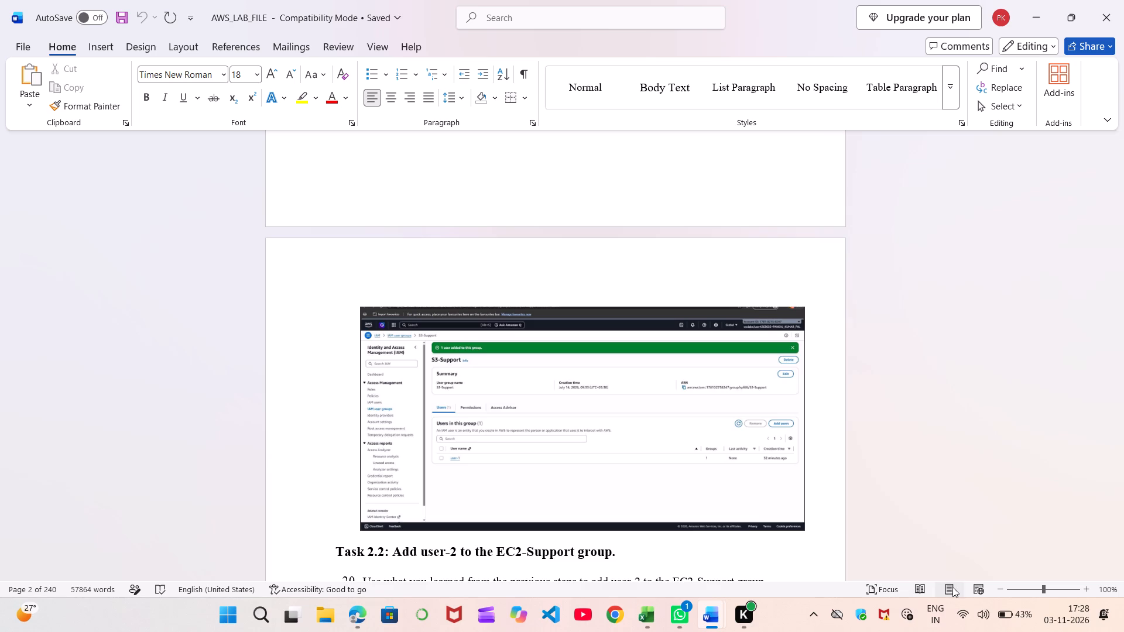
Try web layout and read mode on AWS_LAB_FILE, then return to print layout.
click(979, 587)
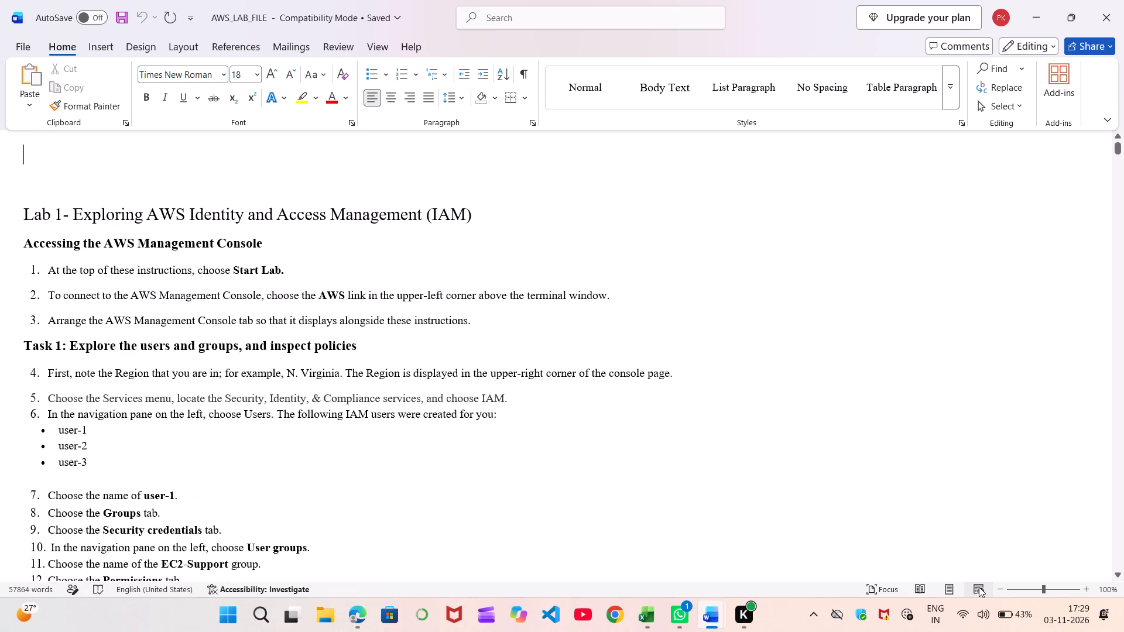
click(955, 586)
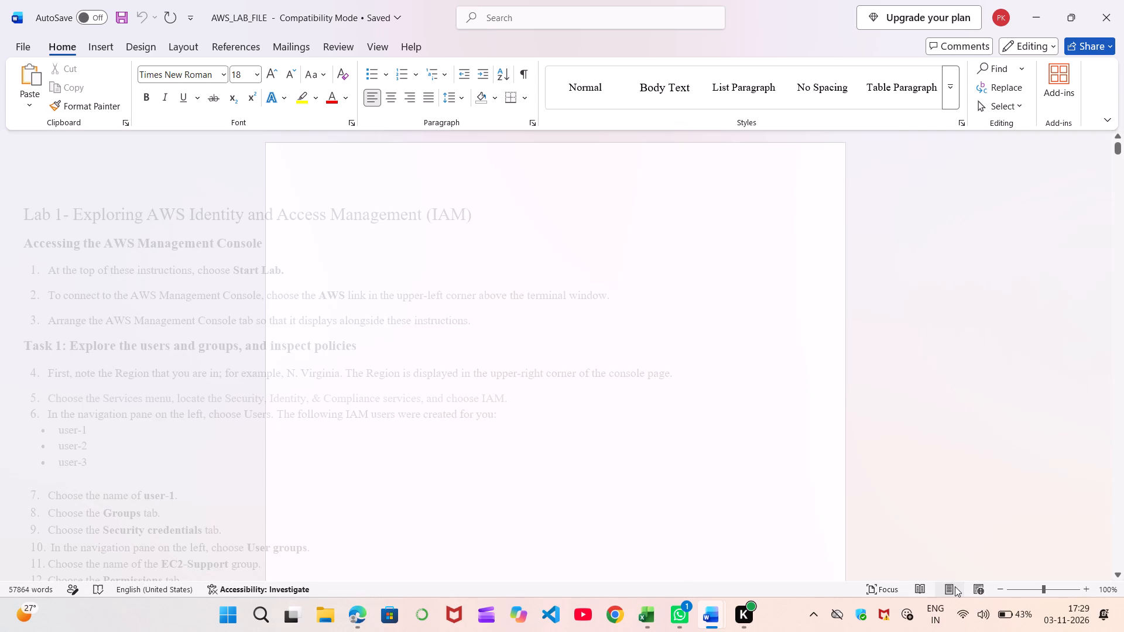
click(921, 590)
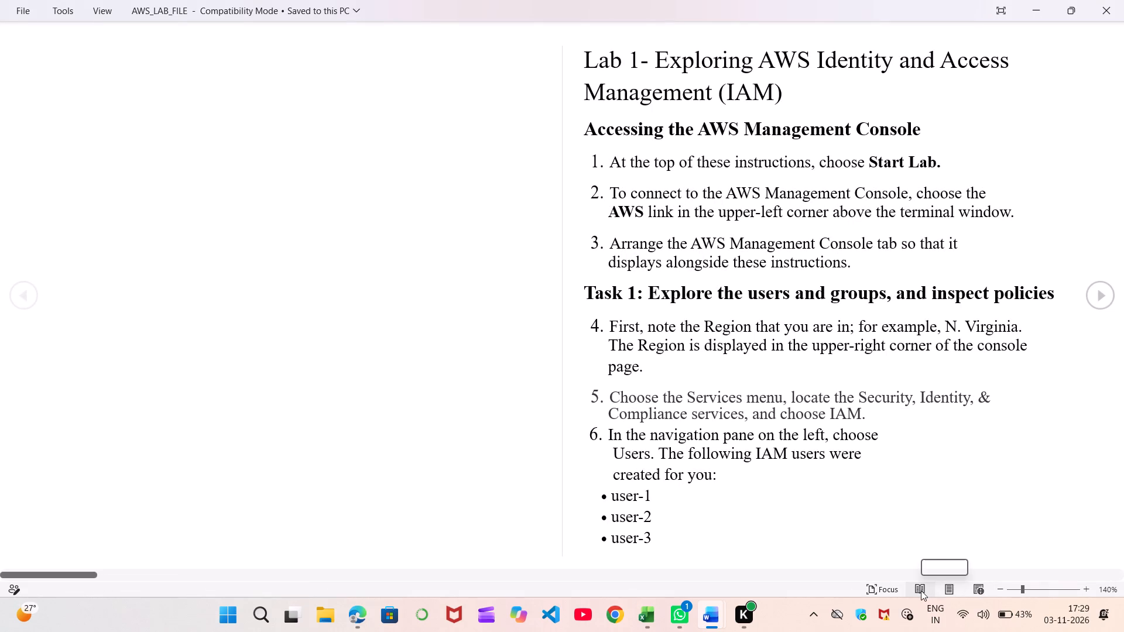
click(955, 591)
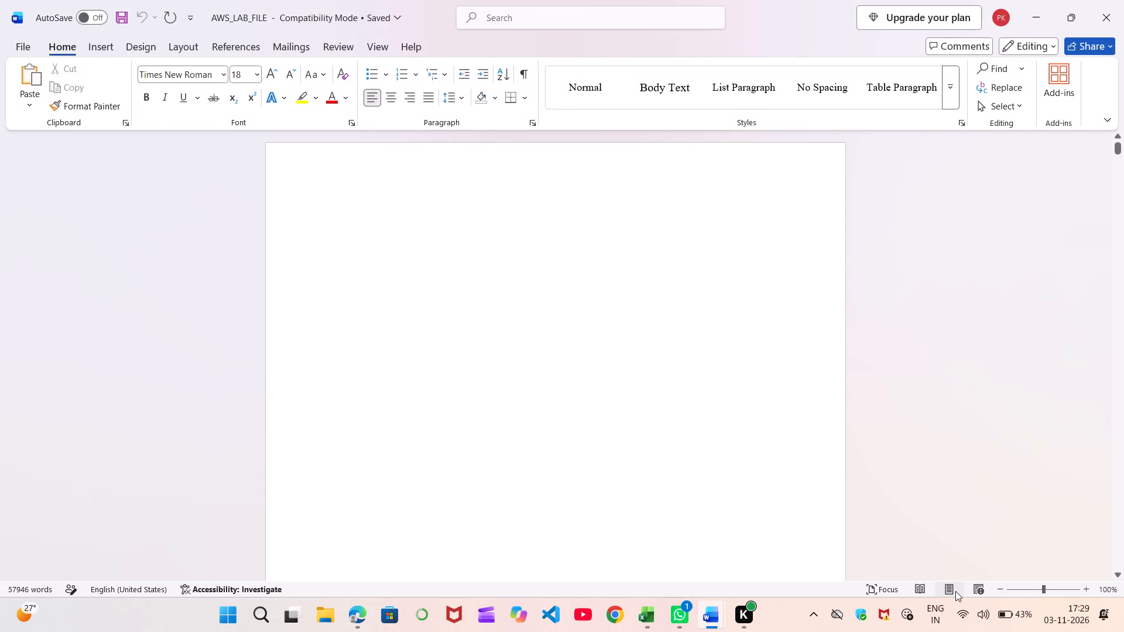
Review Lab 1 of the original AWS_LAB_FILE from its heading to Task 3.3, checking steps, screenshots and blank spacing.
scroll(751, 438, down, 4)
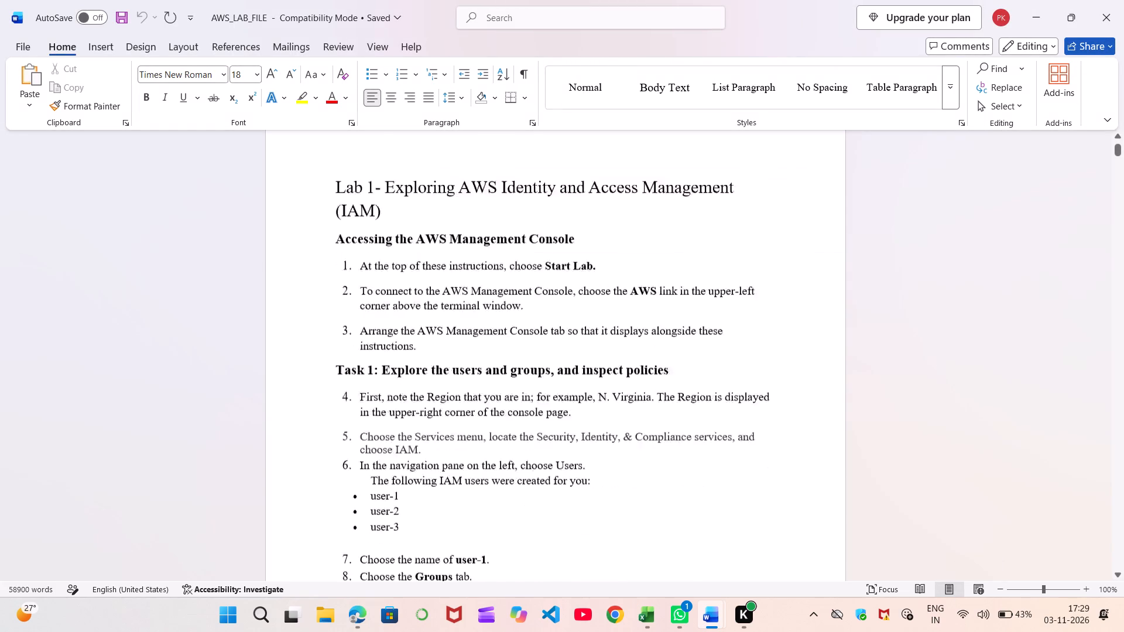
scroll(751, 438, down, 3)
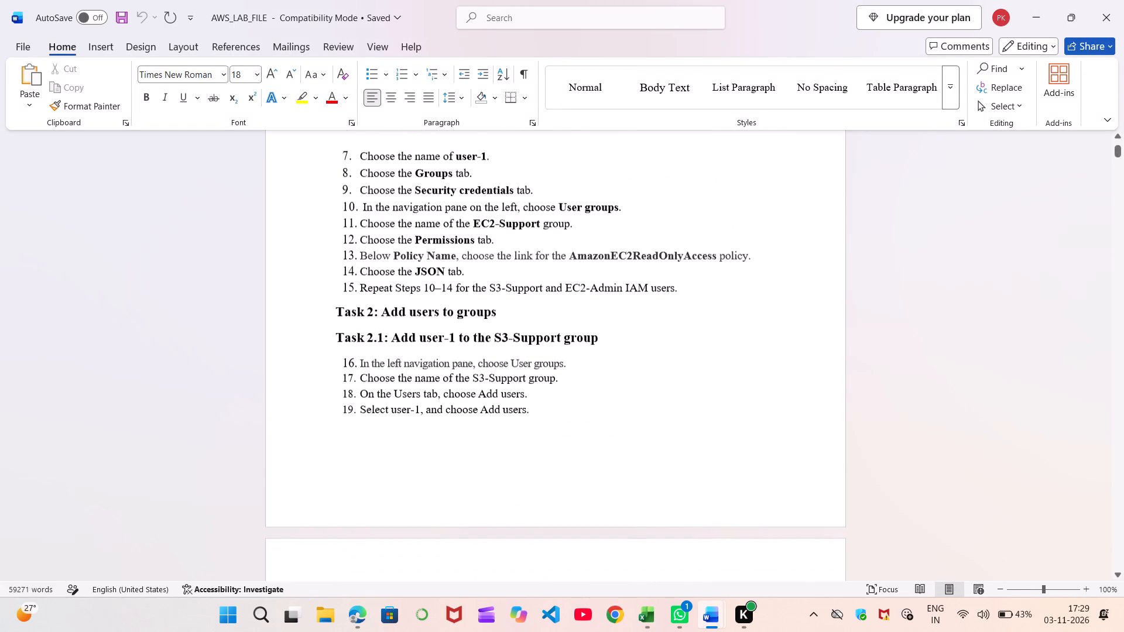
scroll(751, 438, down, 1)
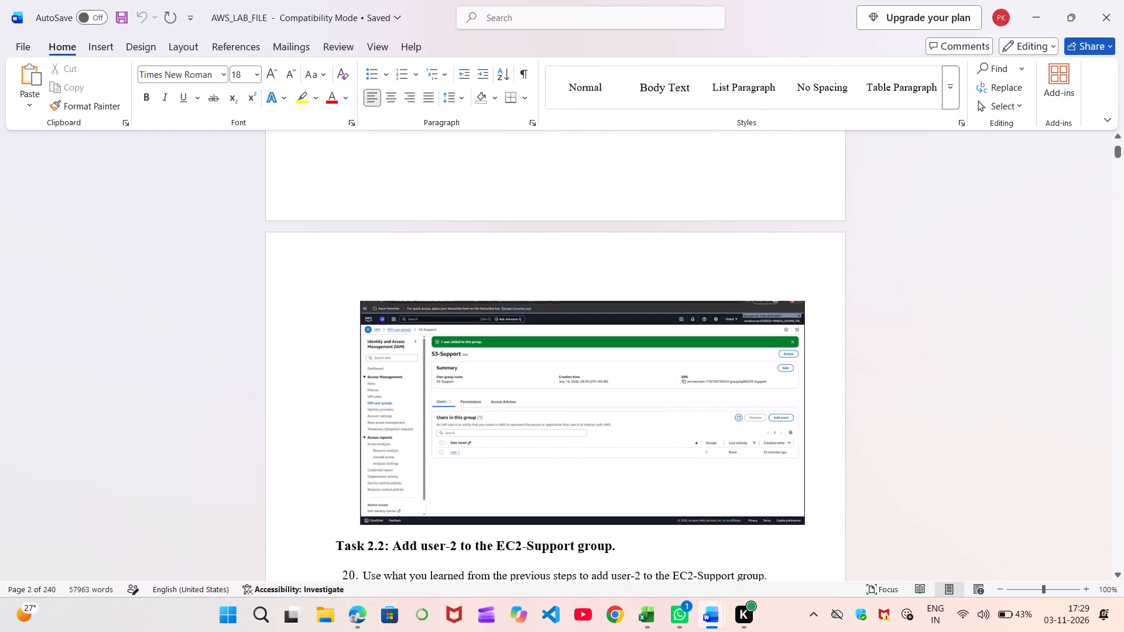
scroll(751, 438, down, 4)
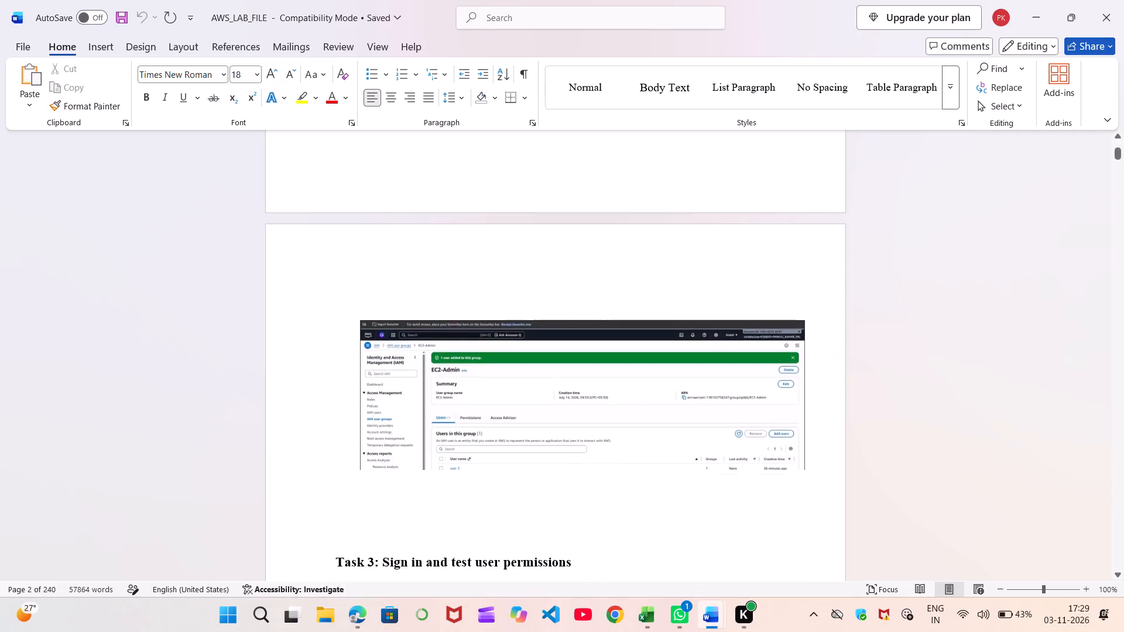
scroll(751, 438, up, 1)
scroll(751, 438, down, 5)
scroll(751, 438, up, 1)
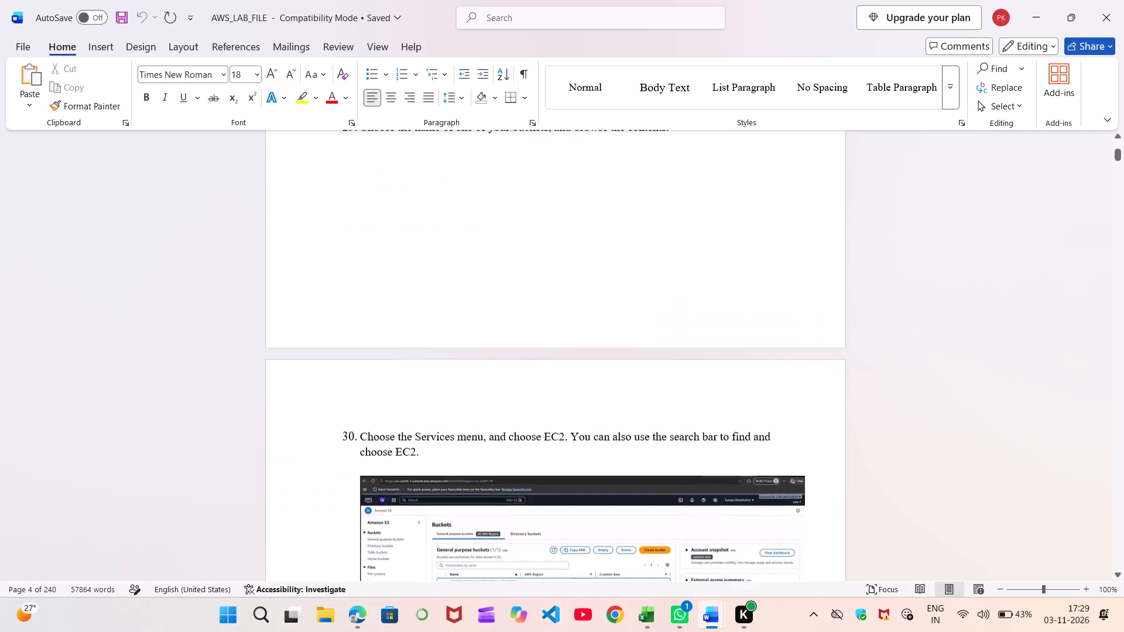
scroll(751, 438, up, 2)
scroll(751, 438, down, 1)
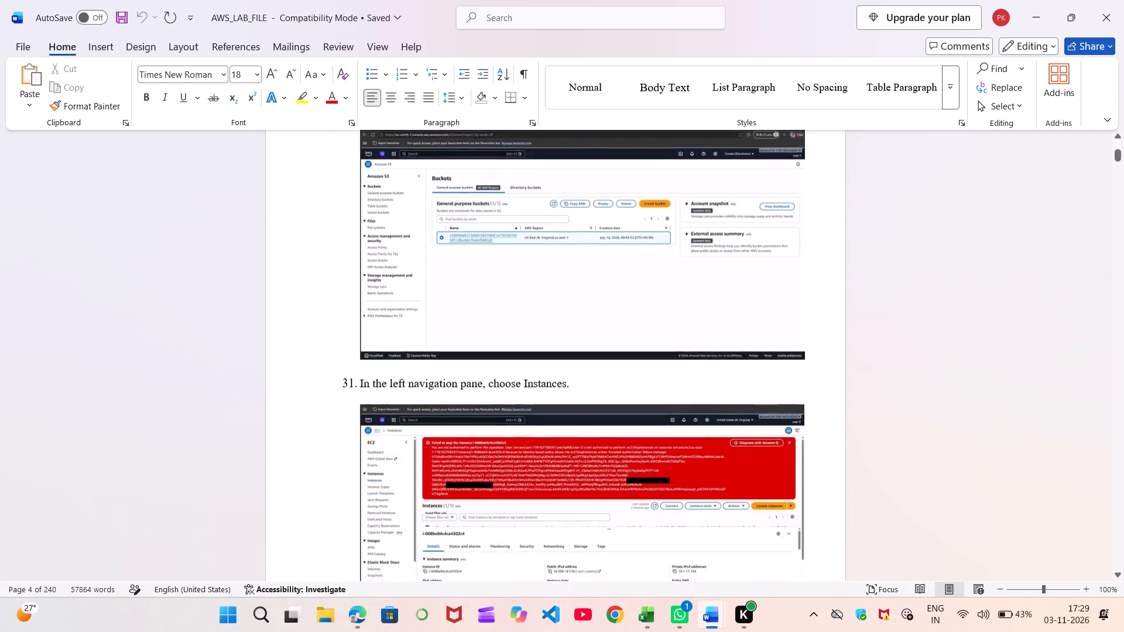
scroll(751, 438, down, 1)
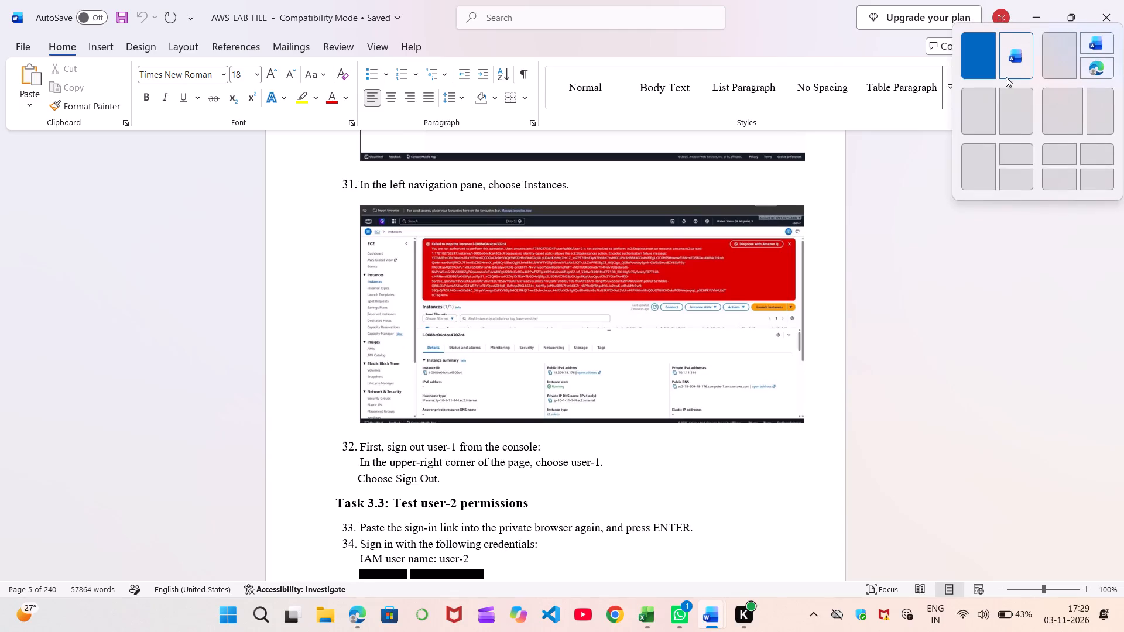
Open AWS_LAB_FILE_Cleaned (1) side by side with the original AWS_LAB_FILE, closing the Advanced Java Programming Lab document.
click(971, 122)
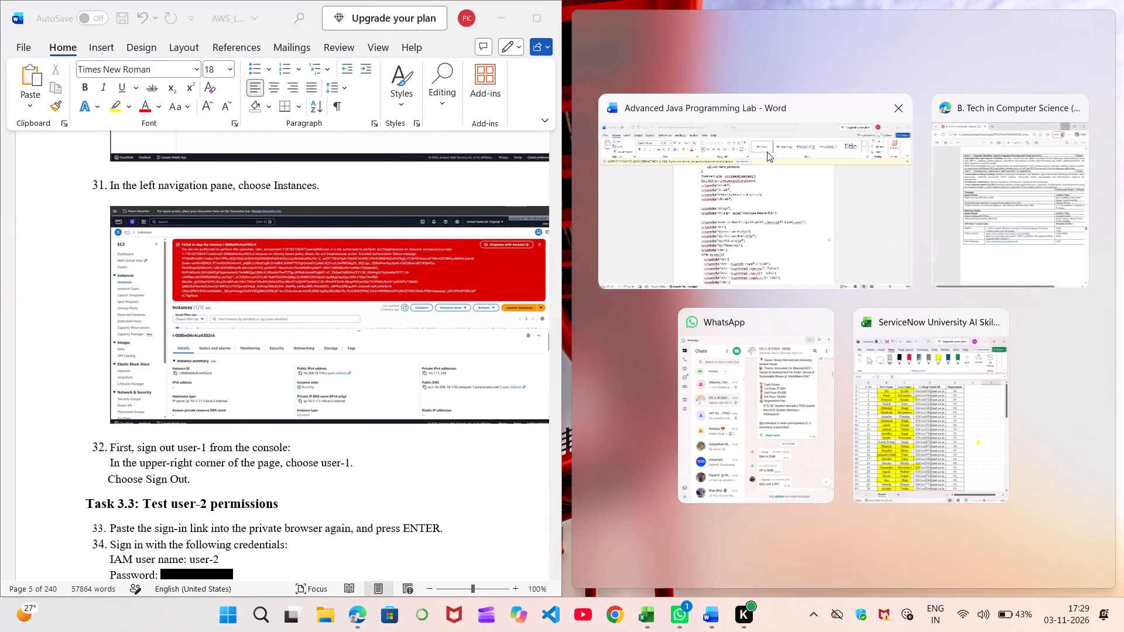
click(771, 169)
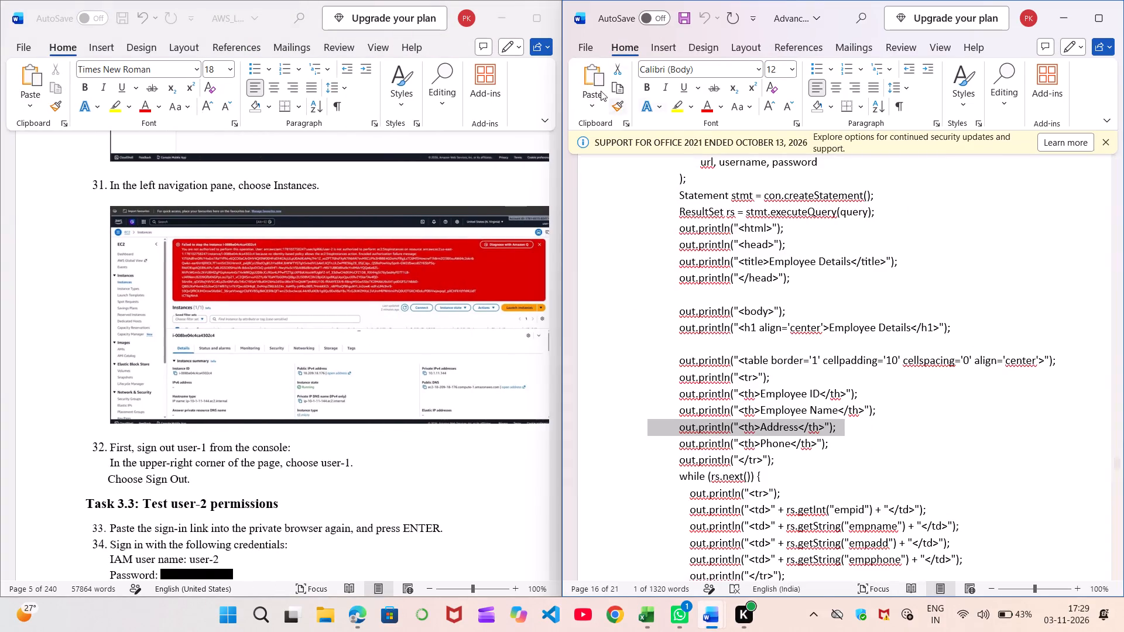
click(584, 50)
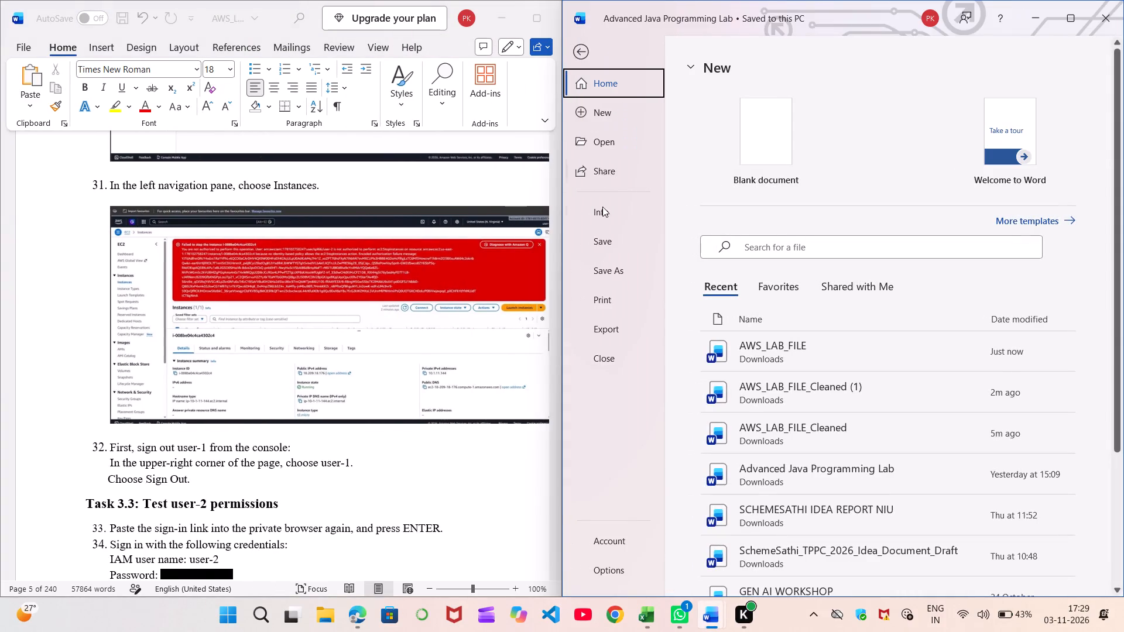
double_click(767, 386)
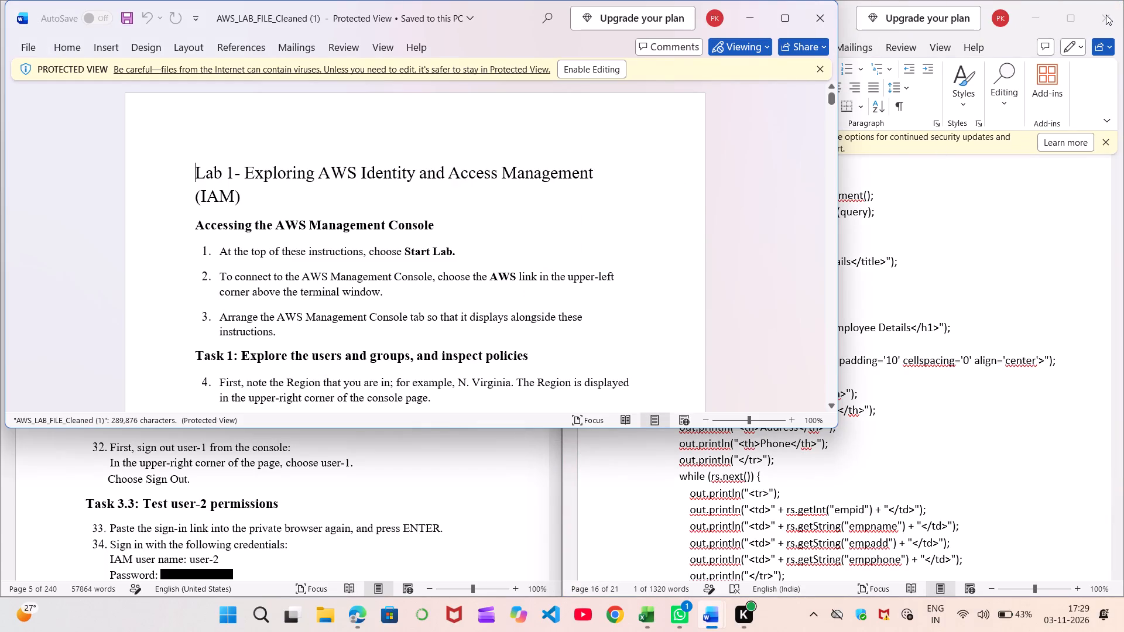
click(1106, 15)
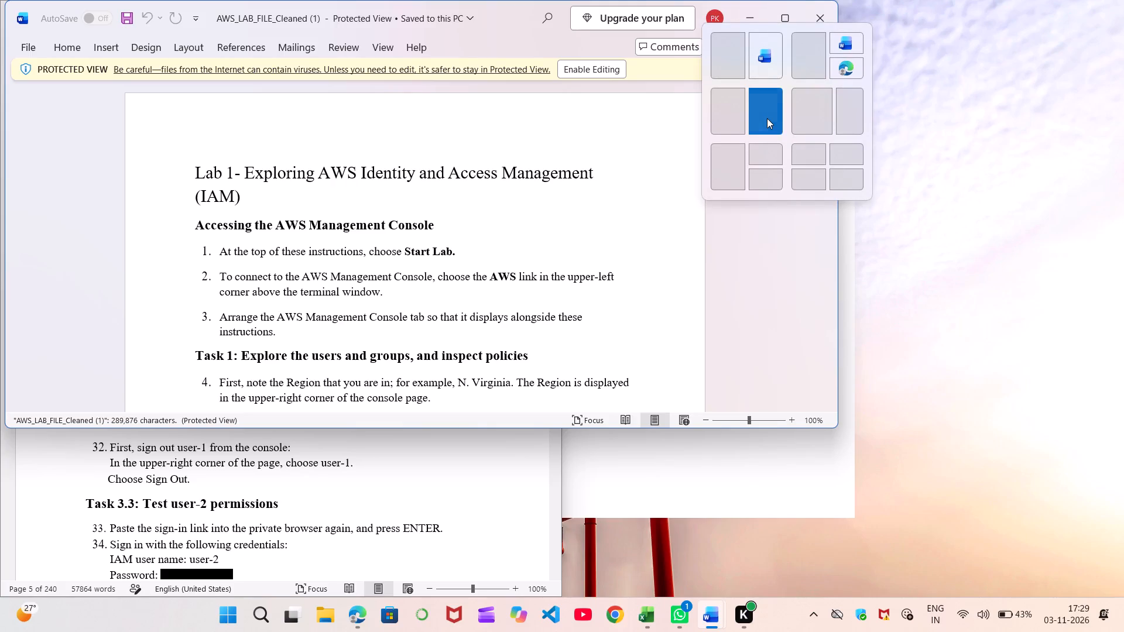
click(767, 118)
Compare Lab 1's Task 1 and Task 2.1 steps and spacing between AWS_LAB_FILE and AWS_LAB_FILE_Cleaned (1).
scroll(350, 344, up, 5)
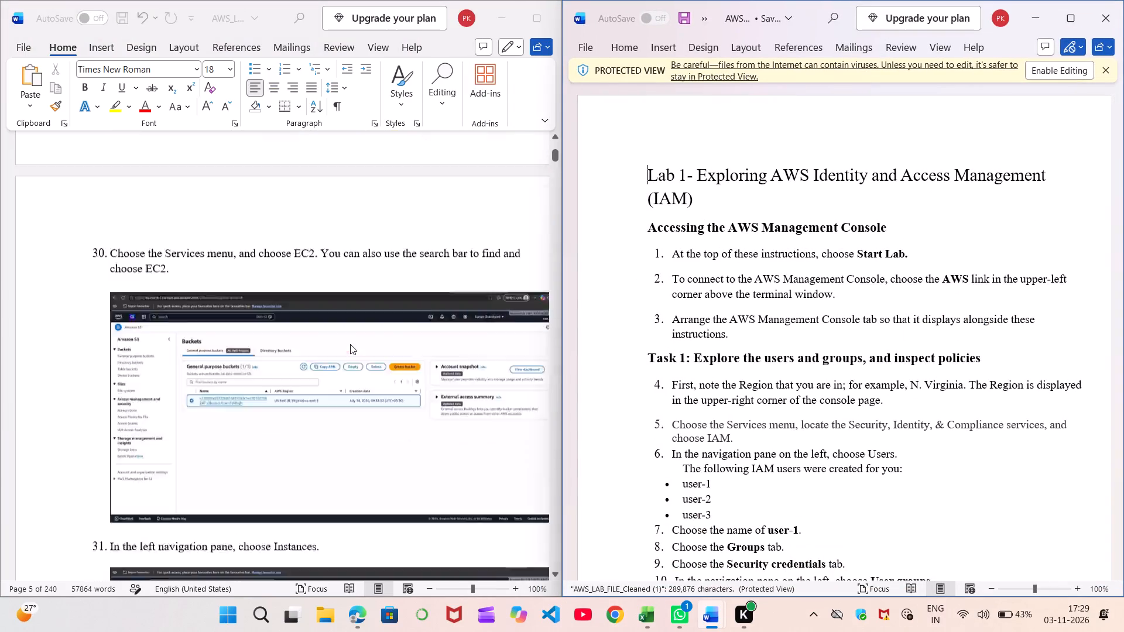
scroll(350, 344, up, 8)
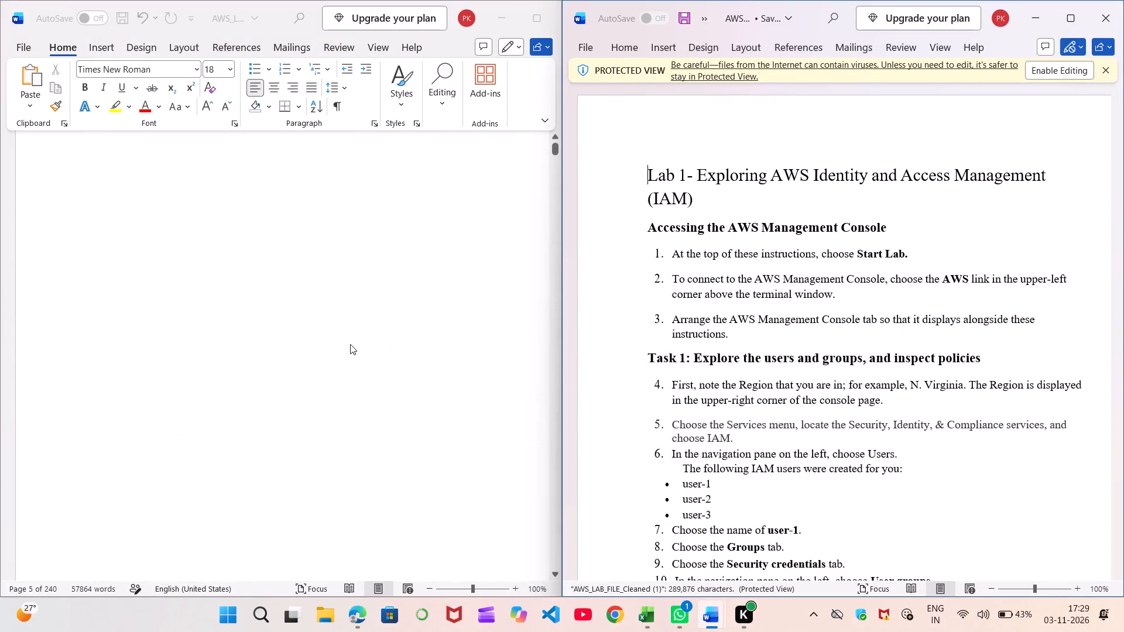
scroll(350, 344, up, 1)
scroll(350, 344, down, 7)
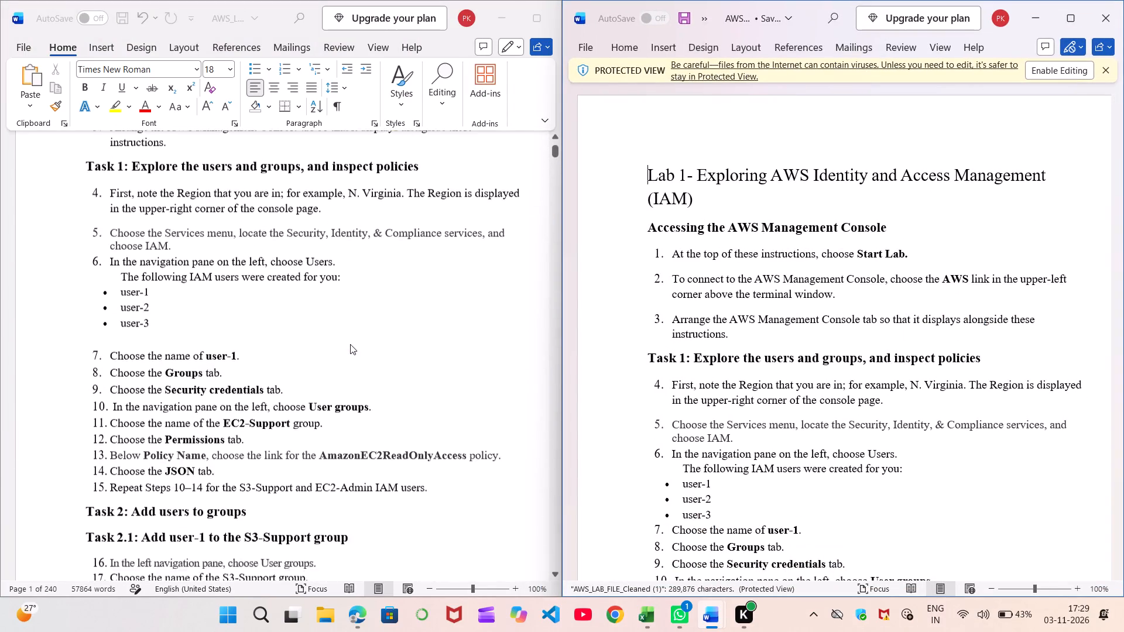
scroll(350, 344, up, 1)
scroll(350, 344, down, 2)
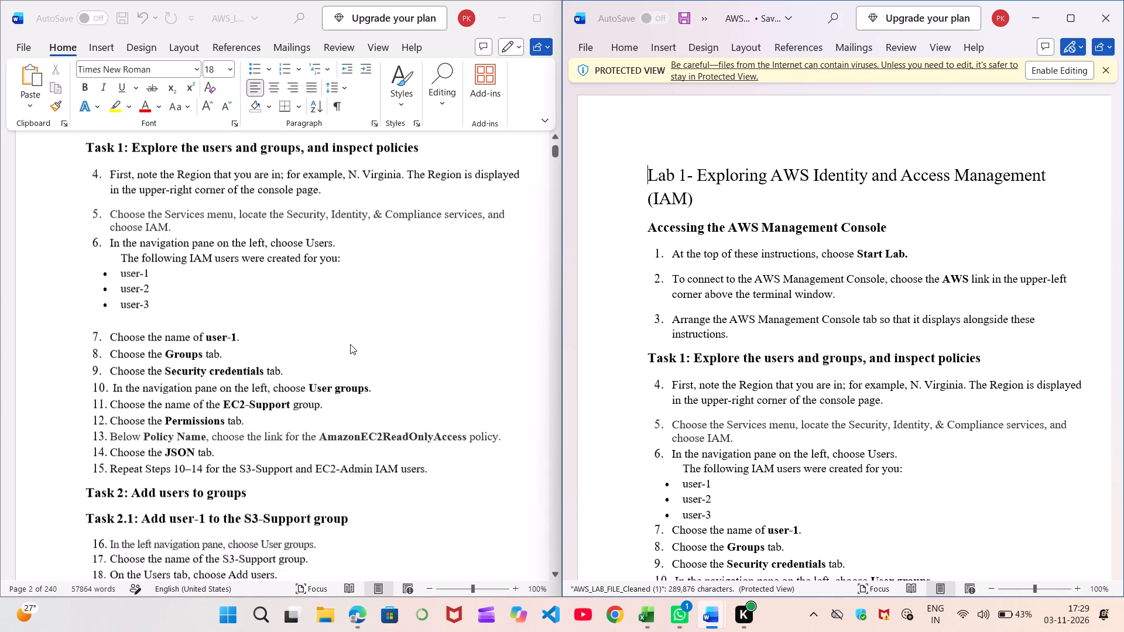
scroll(714, 352, down, 3)
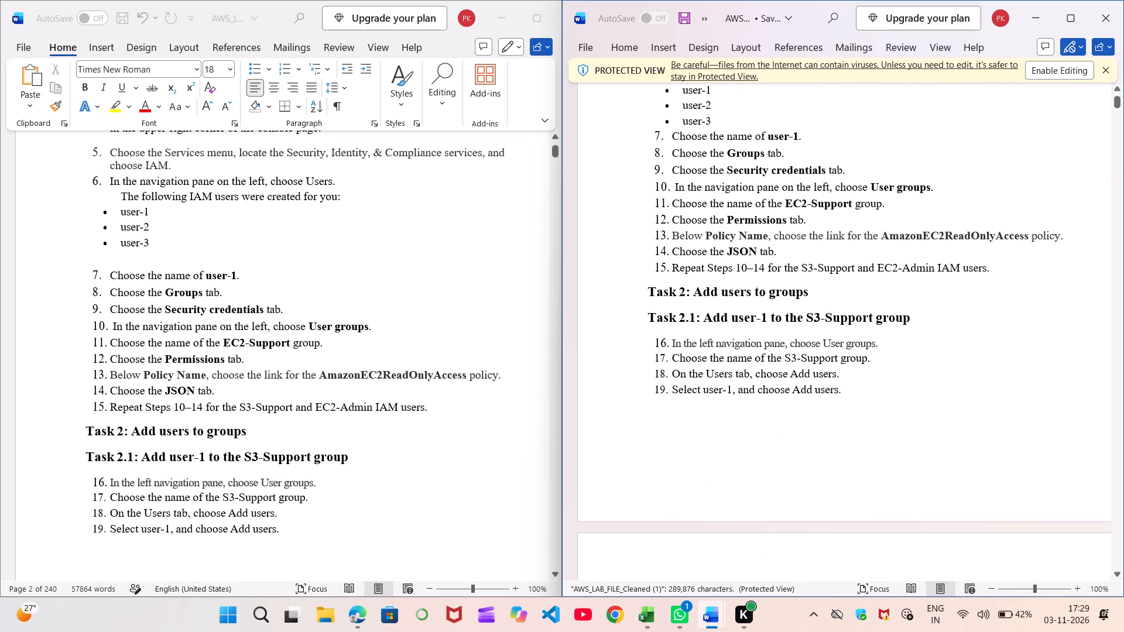
Enable editing for AWS_LAB_FILE_Cleaned (1) and place it beside the original AWS_LAB_FILE again.
click(1053, 74)
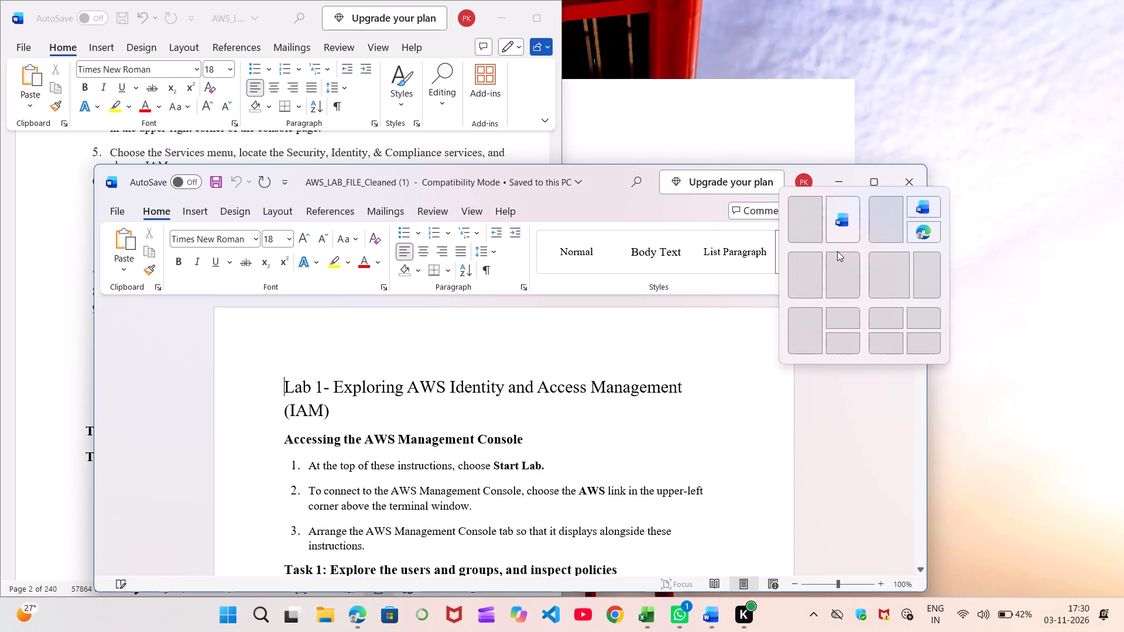
click(839, 260)
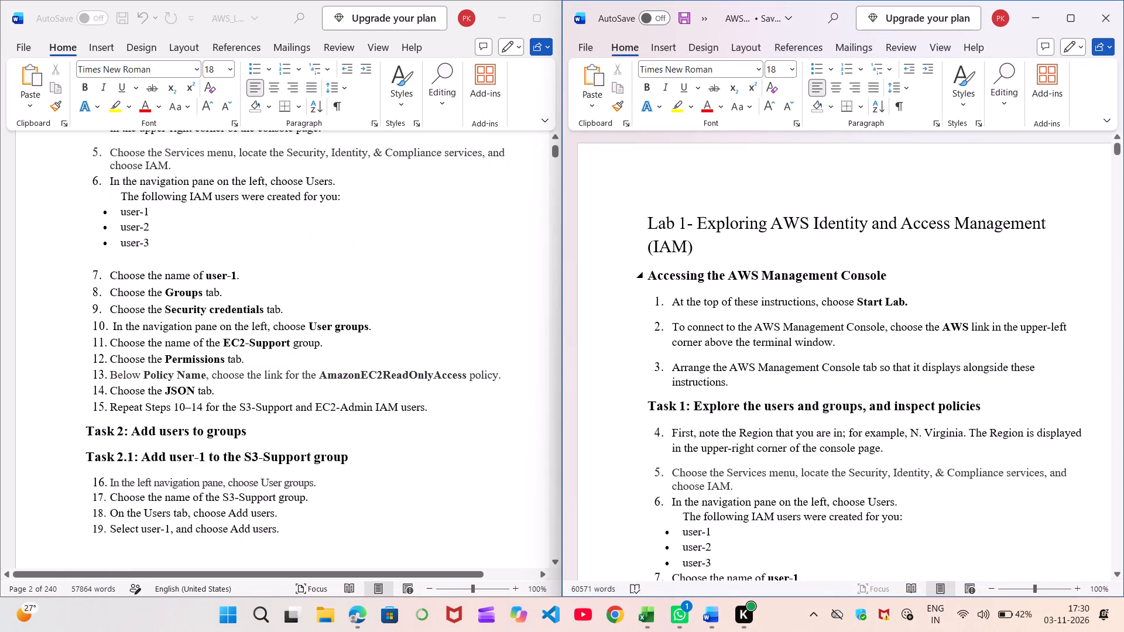
Compare Lab 1 from Task 1 through Task 2.2 in both documents, checking numbered steps, spacing and group screenshots.
scroll(699, 324, down, 2)
scroll(407, 368, down, 1)
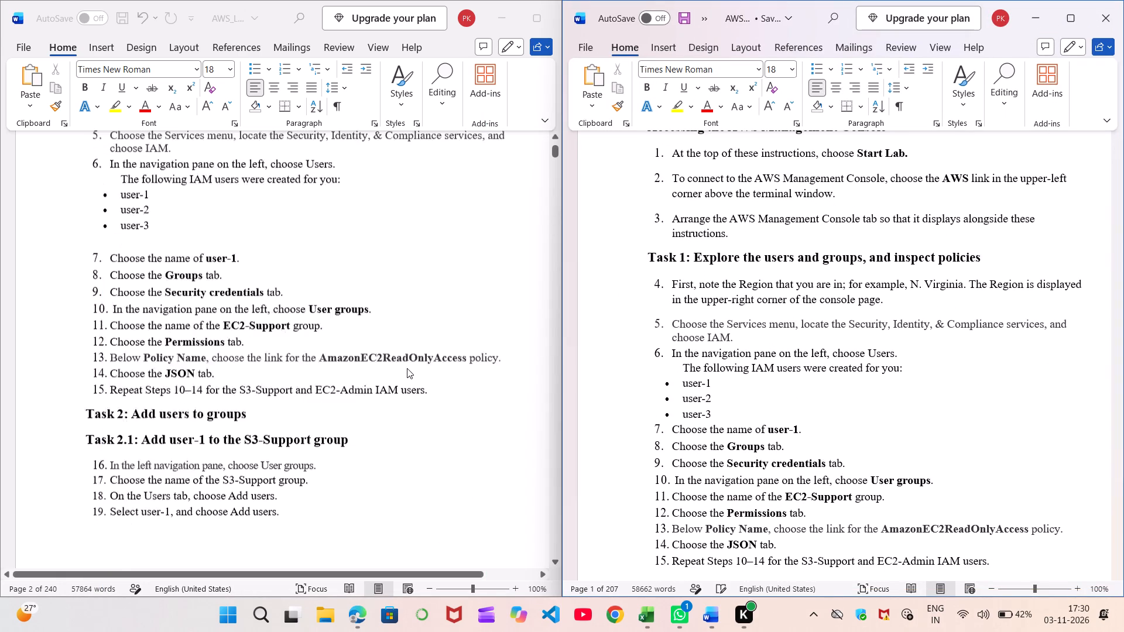
scroll(407, 368, down, 1)
scroll(652, 366, down, 3)
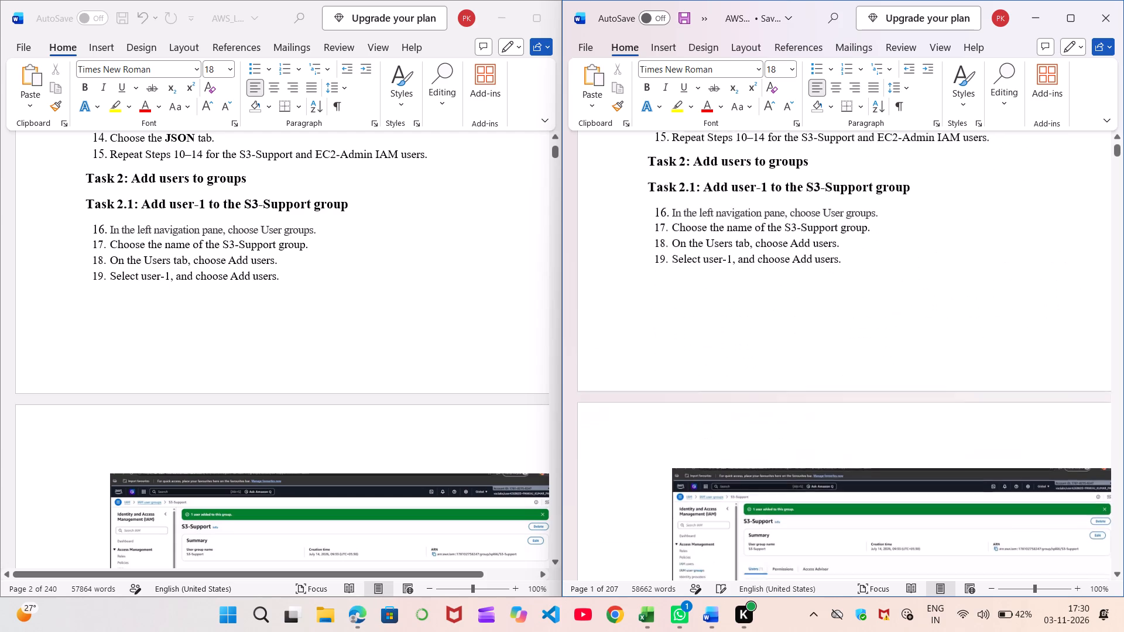
scroll(652, 366, down, 1)
scroll(343, 470, down, 3)
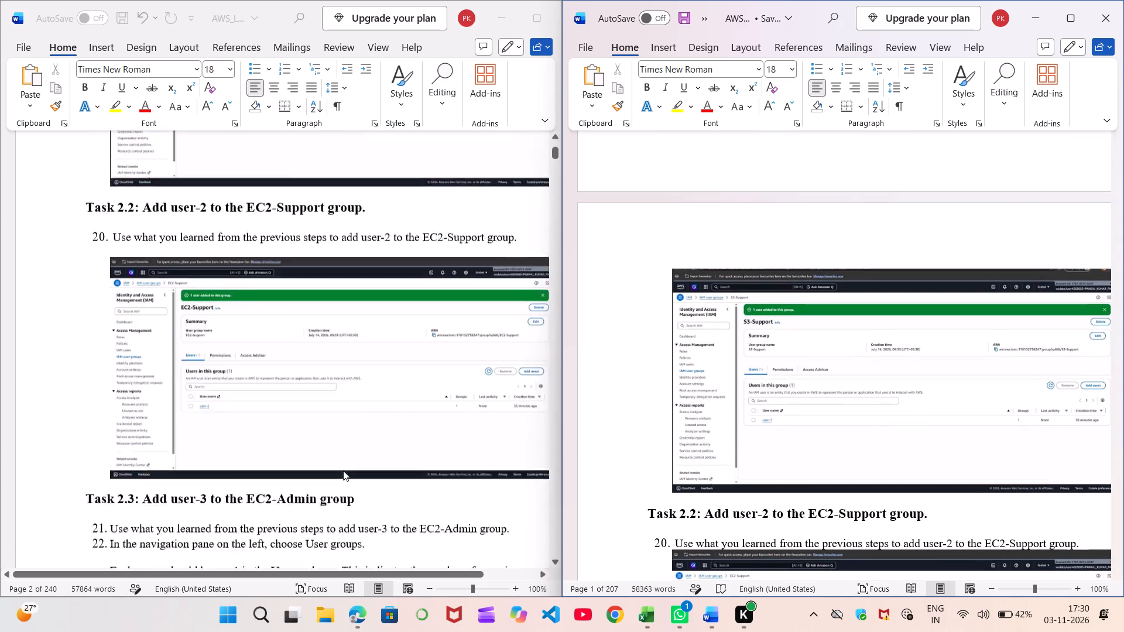
Compare Task 2.2 and Task 2.3 of Lab 1 in both documents, checking the steps, page breaks and EC2-Support and EC2-Admin screenshots.
scroll(343, 470, down, 1)
scroll(707, 426, down, 3)
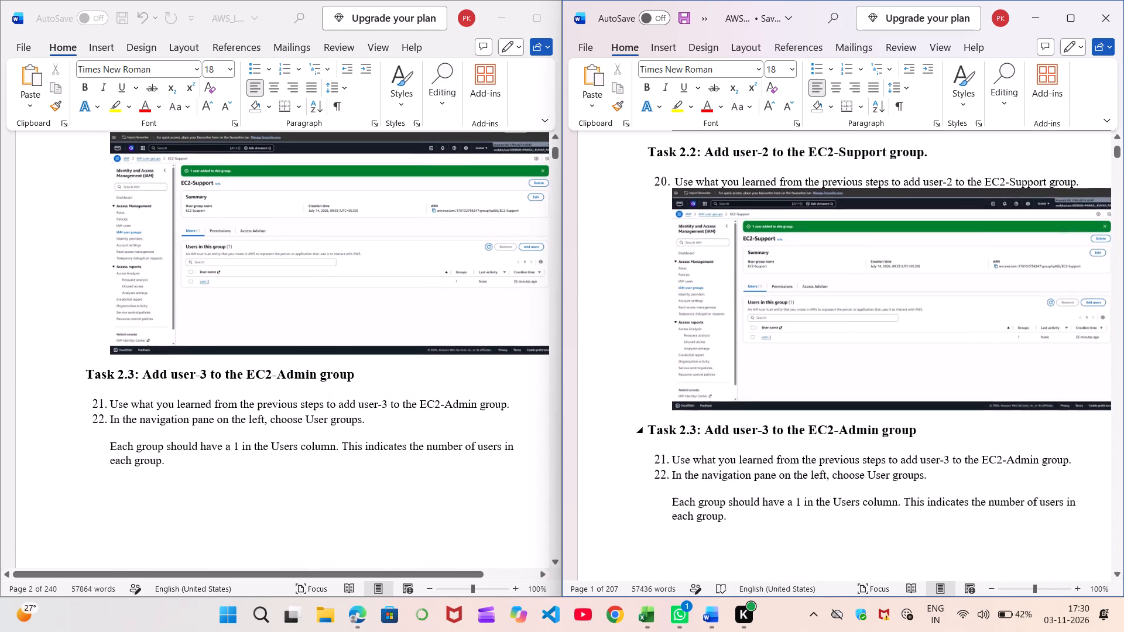
scroll(707, 426, down, 1)
scroll(405, 461, down, 2)
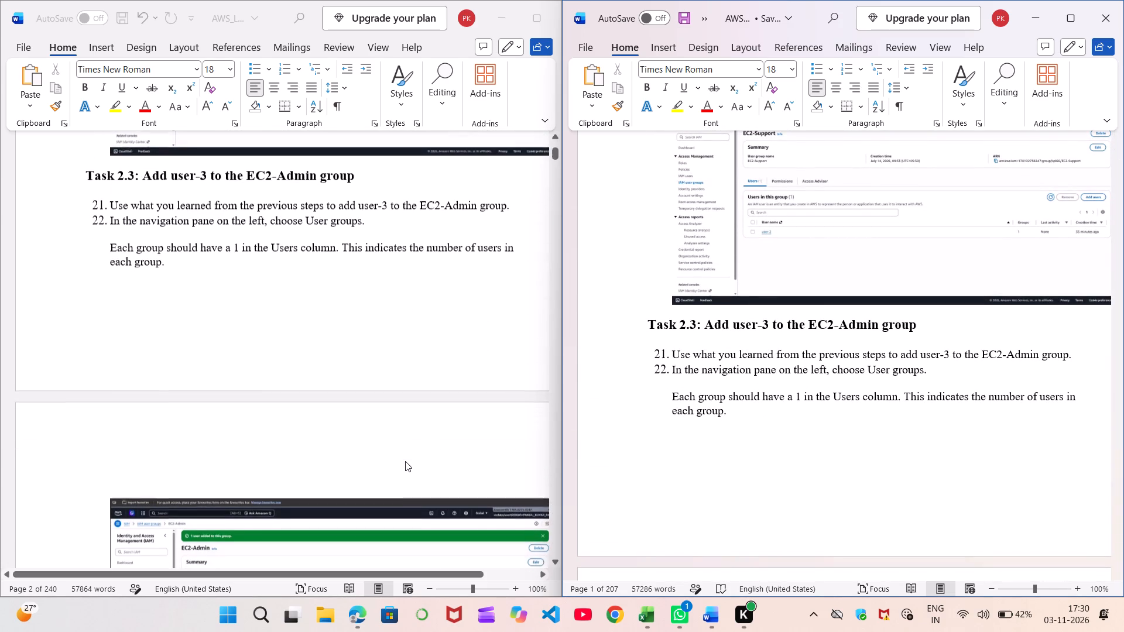
scroll(761, 502, down, 1)
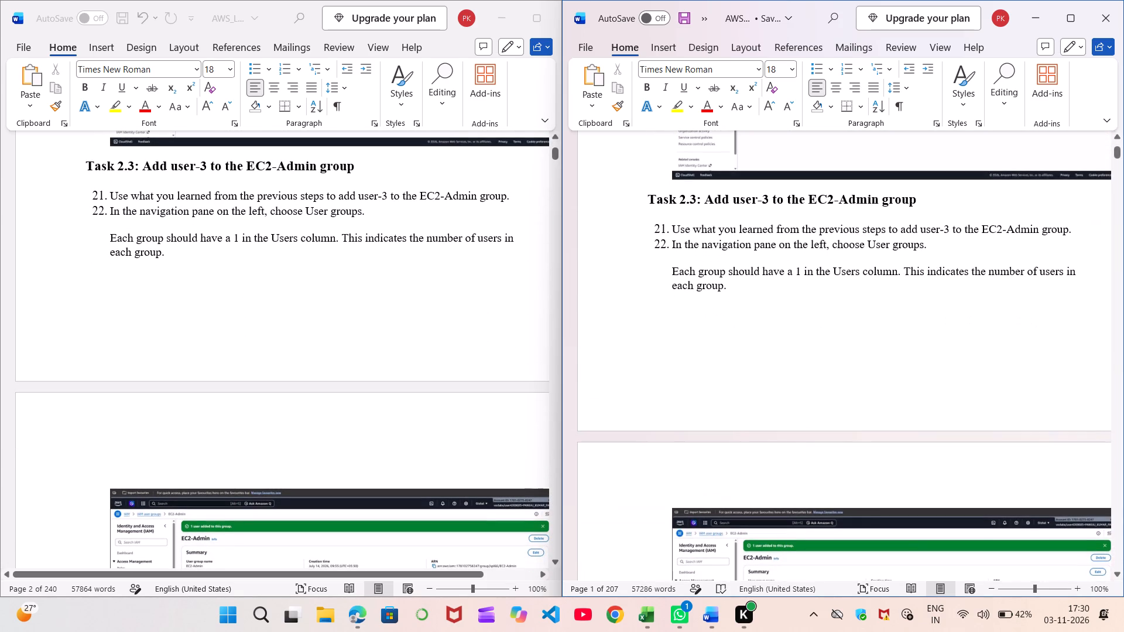
scroll(731, 385, down, 3)
scroll(453, 437, down, 2)
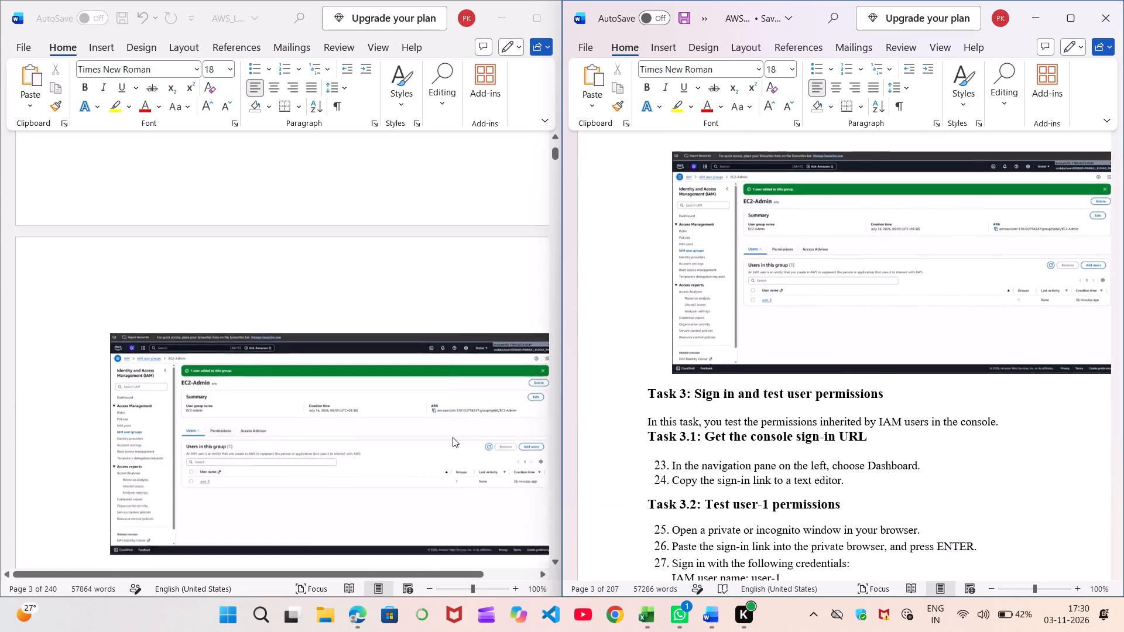
Compare Lab 1's Task 3 through Task 3.2 step 31 in both documents, checking numbering, spacing and screenshot placement.
scroll(453, 437, down, 2)
scroll(766, 440, down, 2)
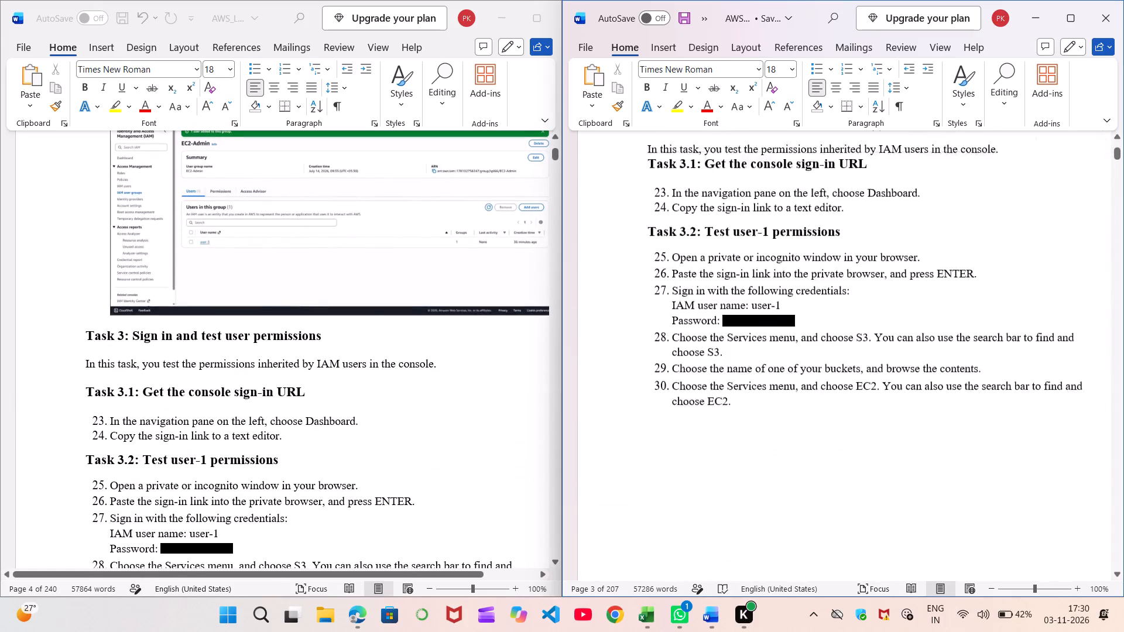
scroll(766, 440, down, 1)
scroll(375, 479, down, 3)
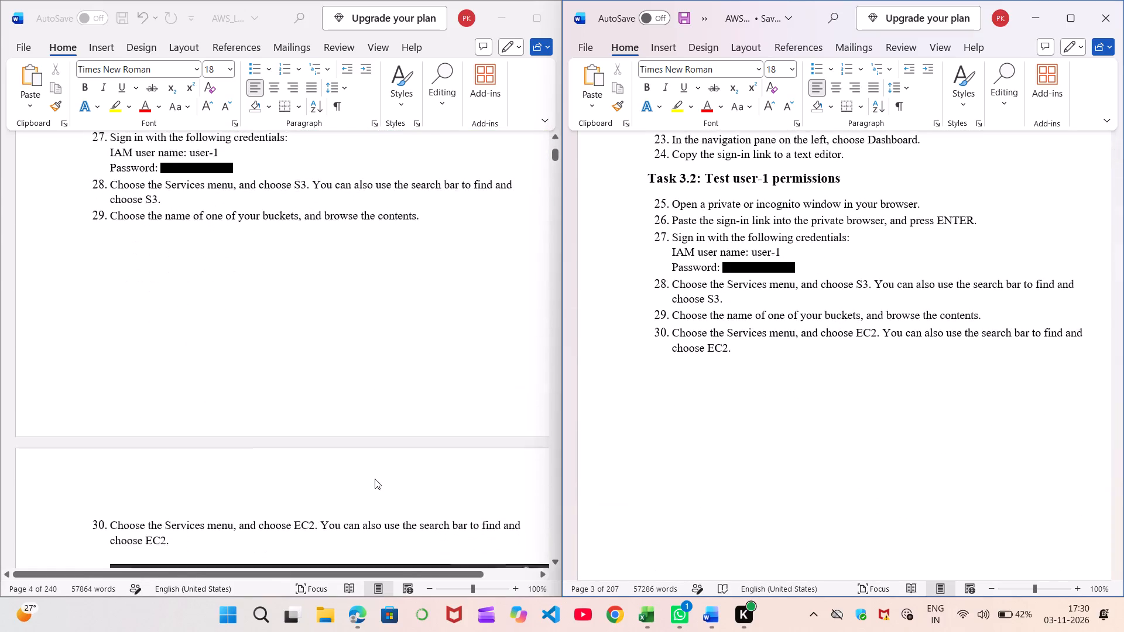
scroll(375, 479, down, 3)
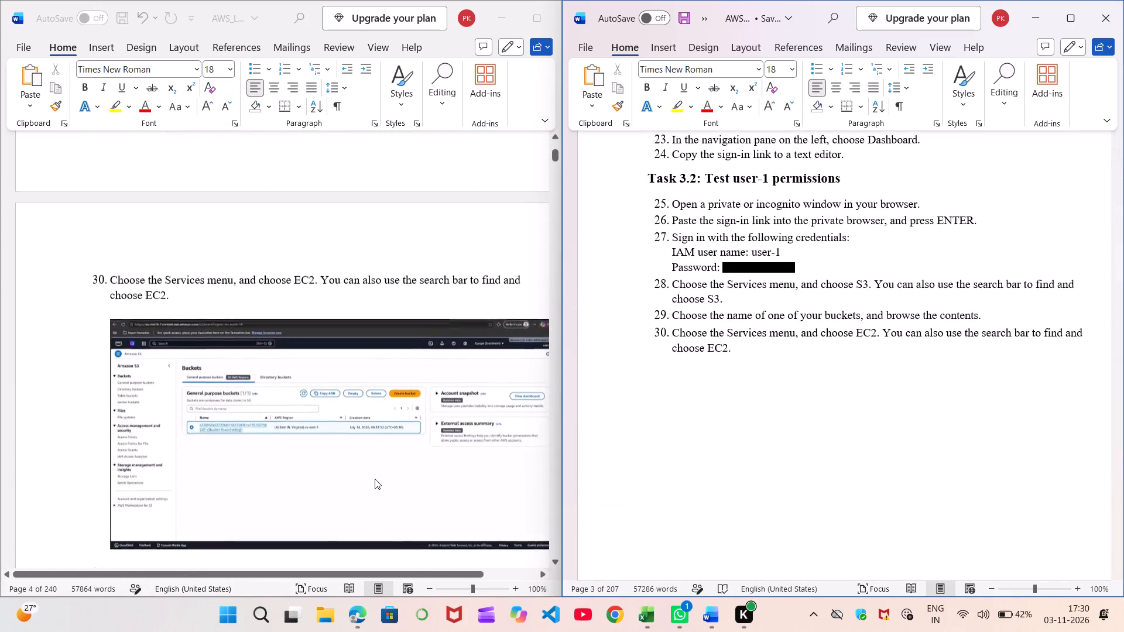
scroll(824, 465, down, 3)
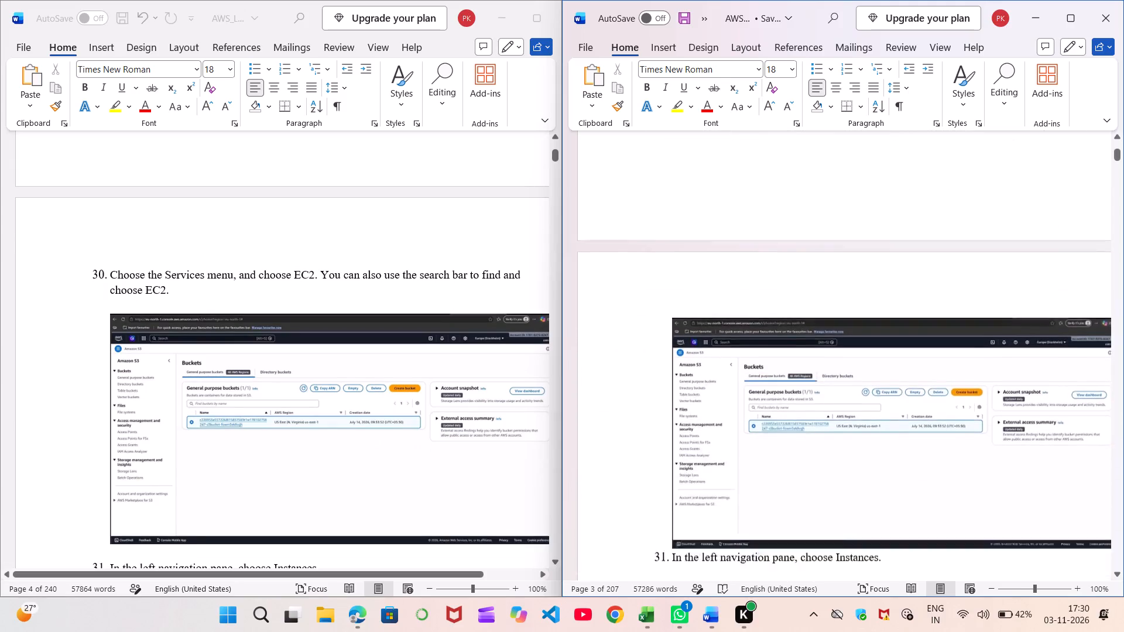
scroll(824, 465, down, 1)
scroll(440, 483, down, 1)
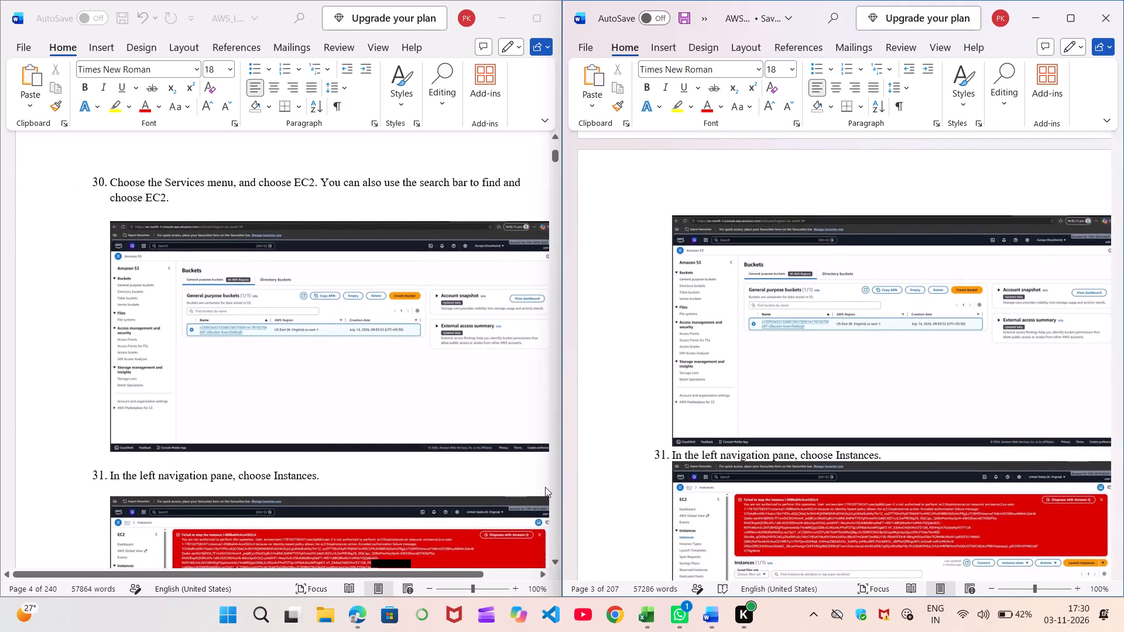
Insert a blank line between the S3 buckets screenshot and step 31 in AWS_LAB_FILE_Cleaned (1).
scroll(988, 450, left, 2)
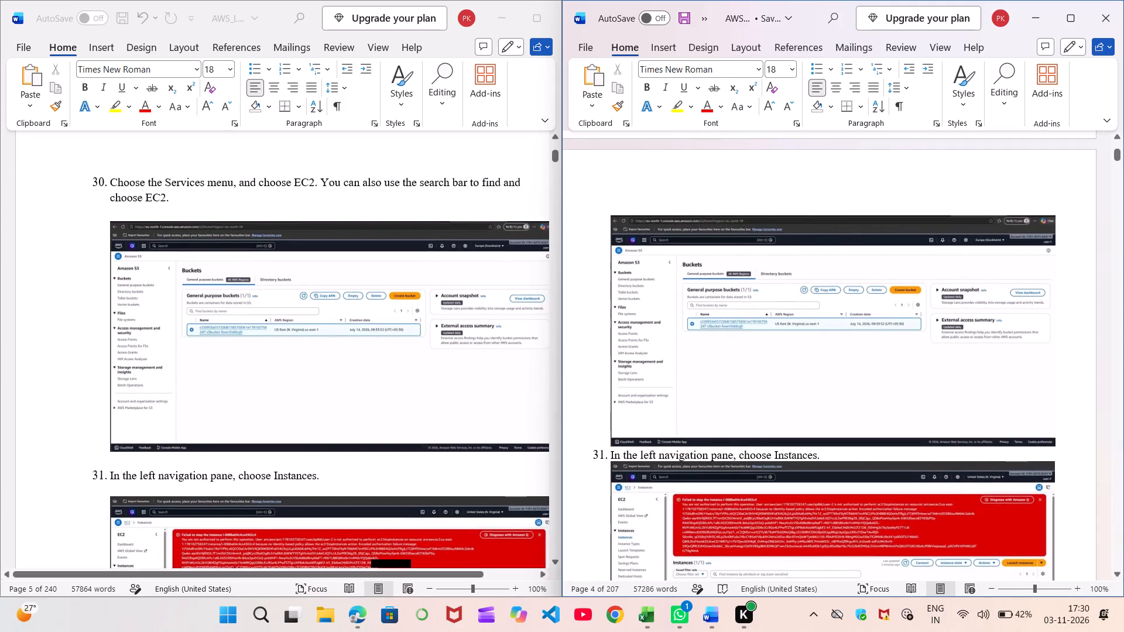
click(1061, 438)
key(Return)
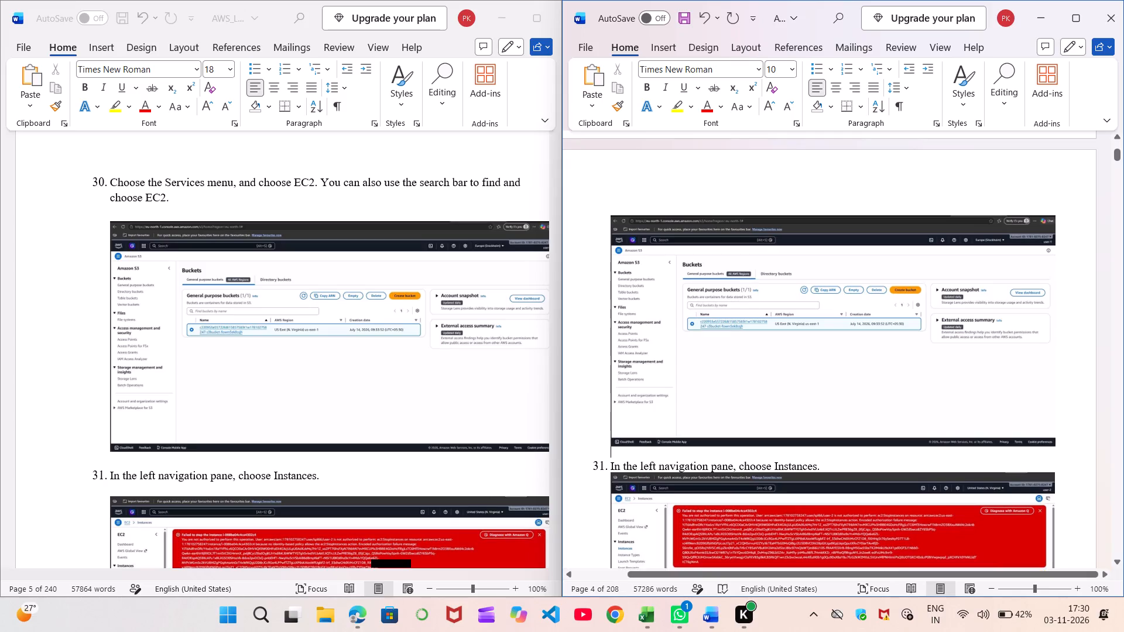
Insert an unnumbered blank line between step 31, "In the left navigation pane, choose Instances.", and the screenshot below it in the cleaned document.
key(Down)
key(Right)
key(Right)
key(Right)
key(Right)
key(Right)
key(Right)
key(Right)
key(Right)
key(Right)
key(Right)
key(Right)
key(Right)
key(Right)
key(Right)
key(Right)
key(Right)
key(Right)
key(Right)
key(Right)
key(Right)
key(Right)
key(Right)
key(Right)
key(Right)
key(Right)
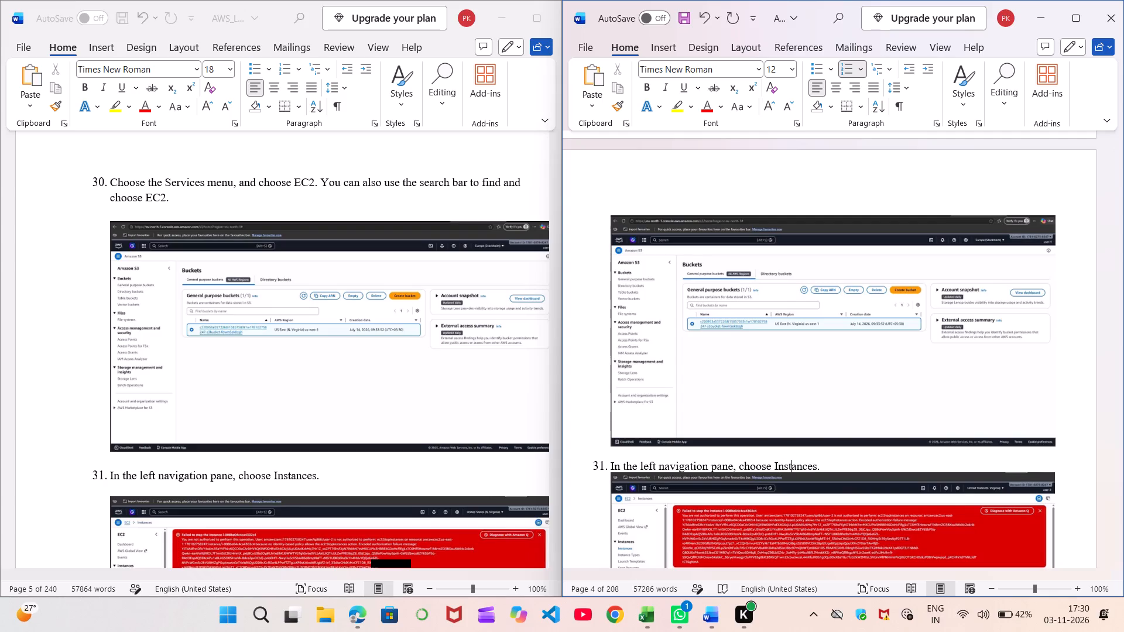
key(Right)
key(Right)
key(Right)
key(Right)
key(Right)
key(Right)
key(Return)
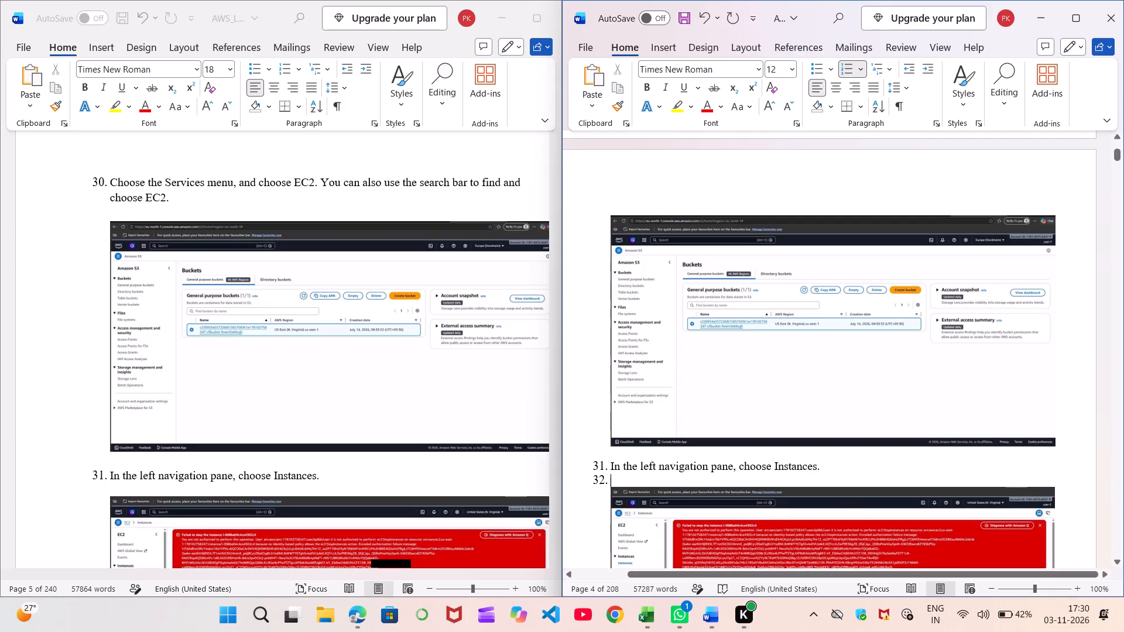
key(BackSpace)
Compare the text formatting of "choose Instances" in step 31 between the cleaned document and the original.
key(Up)
drag(815, 467, 746, 470)
click(359, 398)
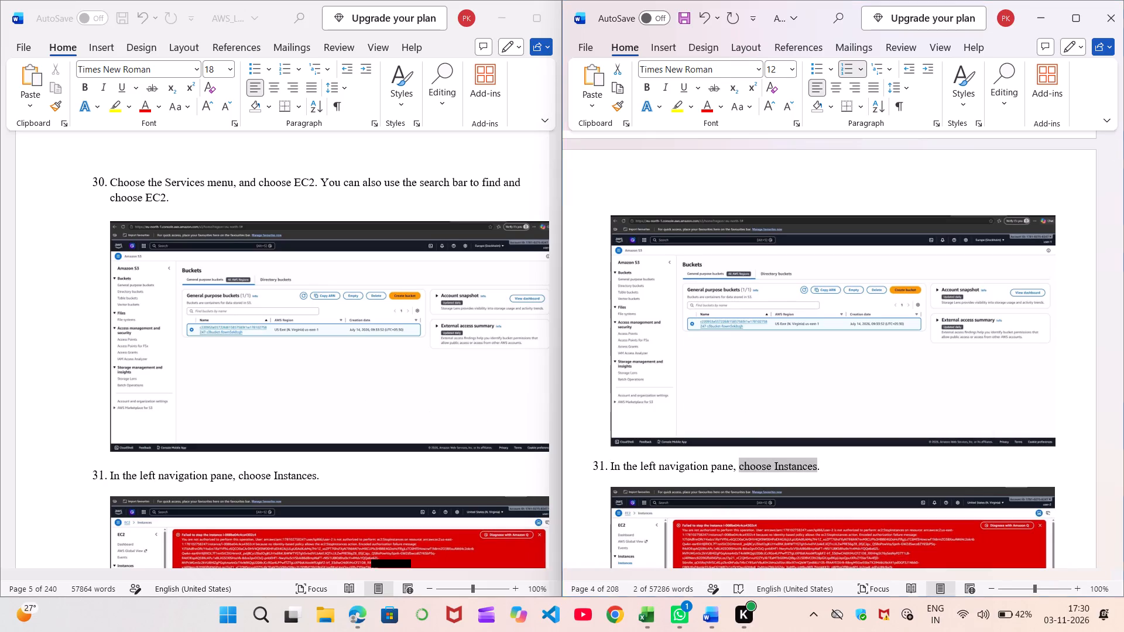
drag(320, 476, 280, 478)
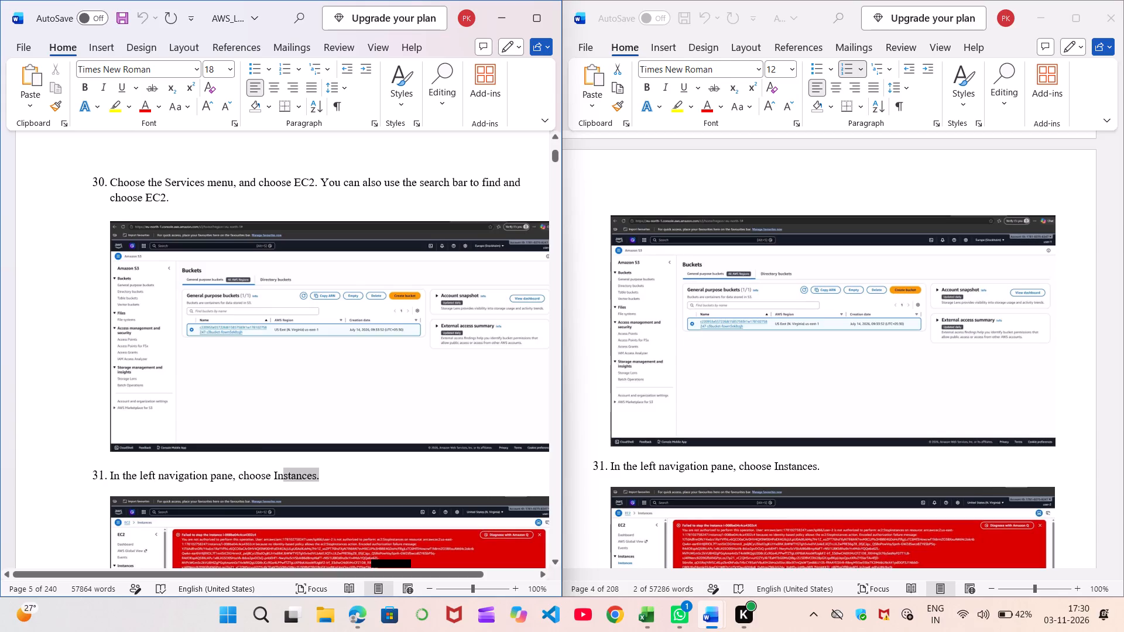
drag(280, 478, 272, 478)
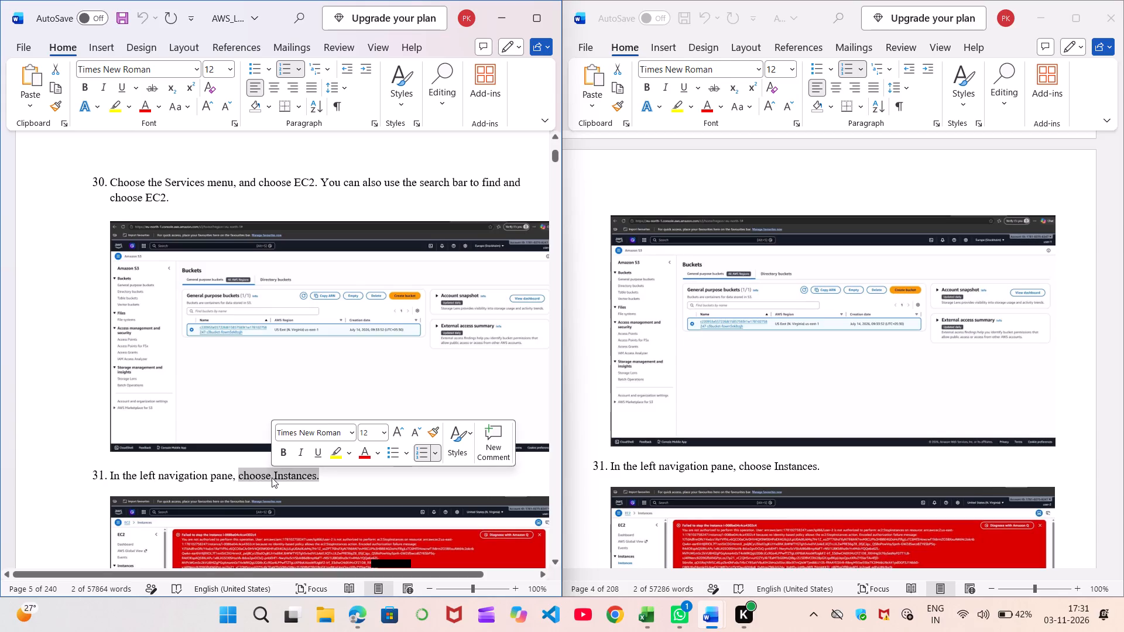
click(348, 478)
Compare Lab 1 from step 32 through Task 3.3 in both documents, continuing to Task 3.4 in the cleaned version.
scroll(348, 478, down, 3)
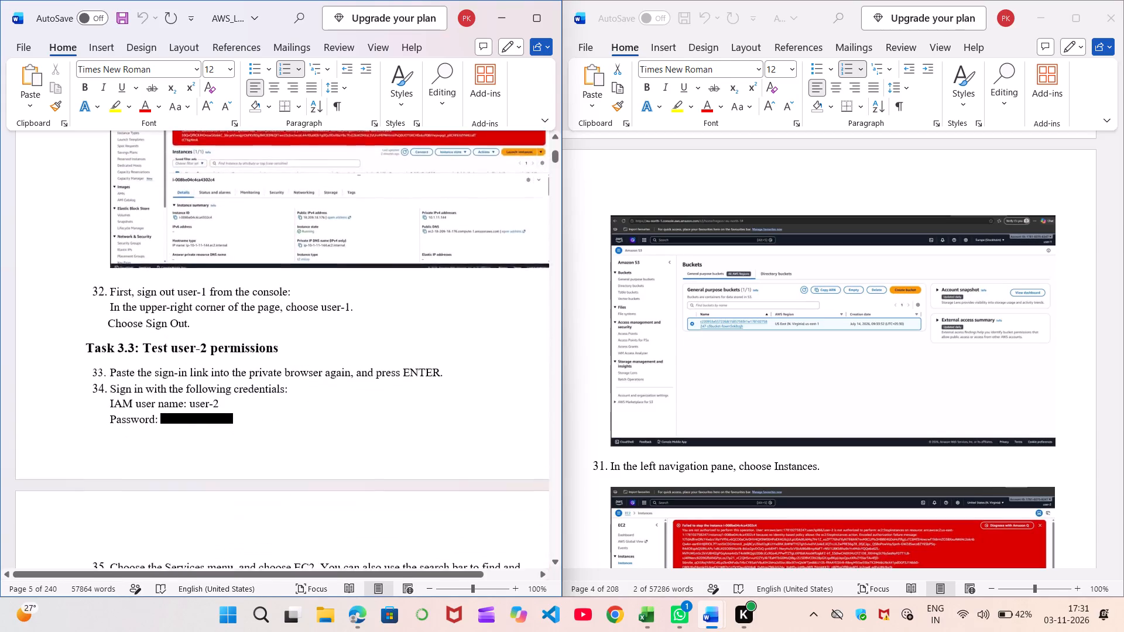
scroll(646, 464, down, 4)
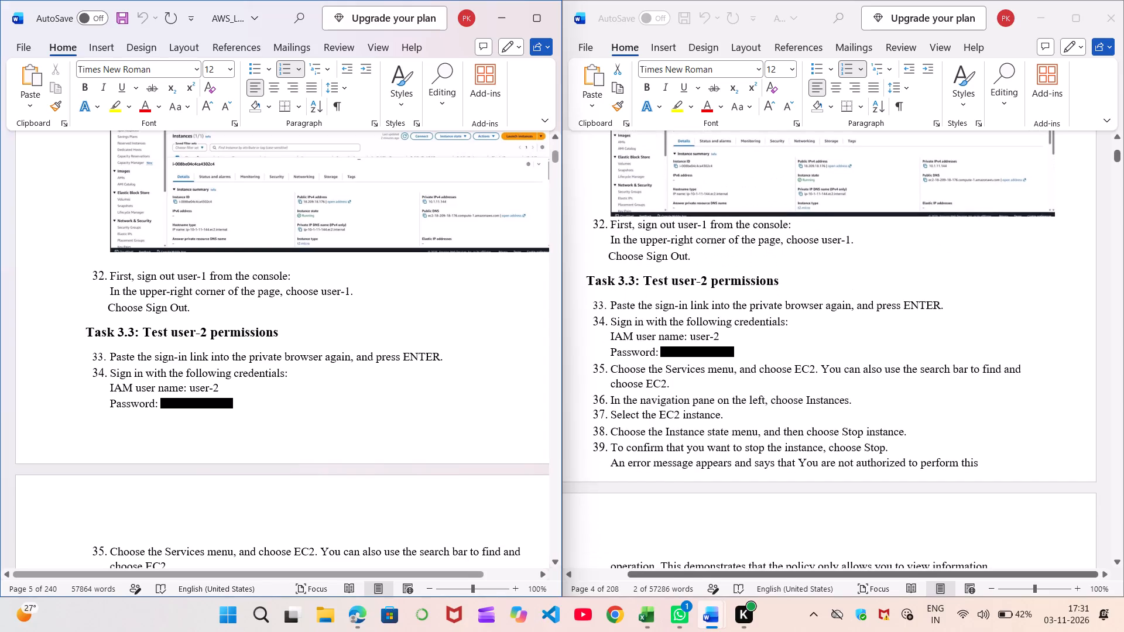
scroll(406, 459, down, 1)
scroll(761, 434, down, 1)
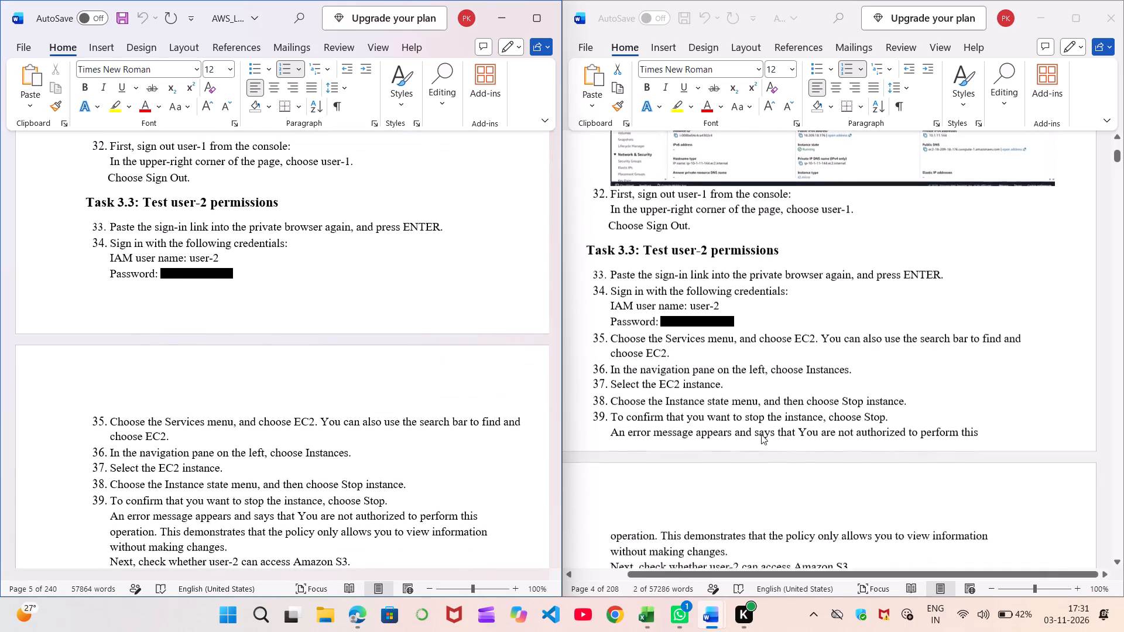
scroll(761, 434, down, 1)
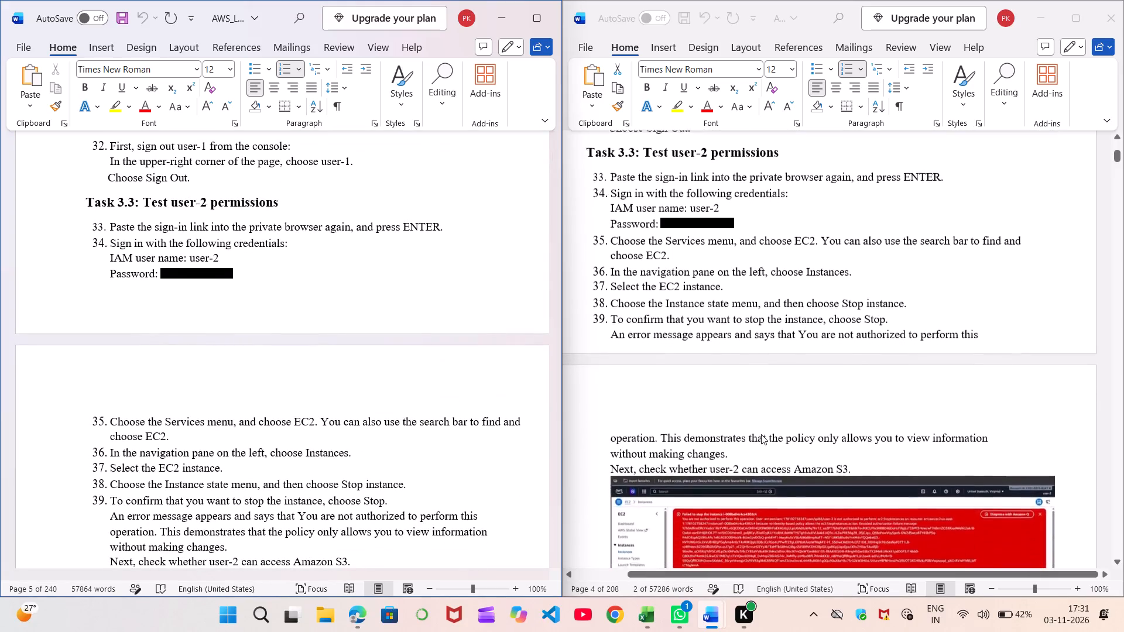
scroll(734, 391, down, 2)
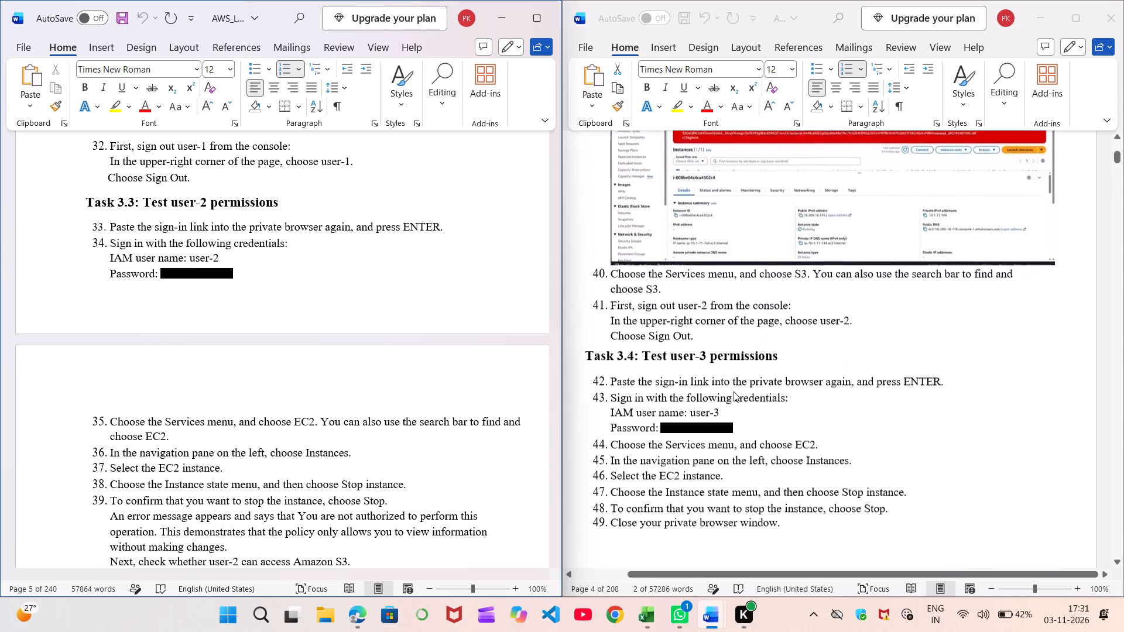
Review the end of Lab 1 and Lab 2's tasks in the cleaned document, checking spacing around headings, steps and screenshots.
scroll(734, 391, down, 5)
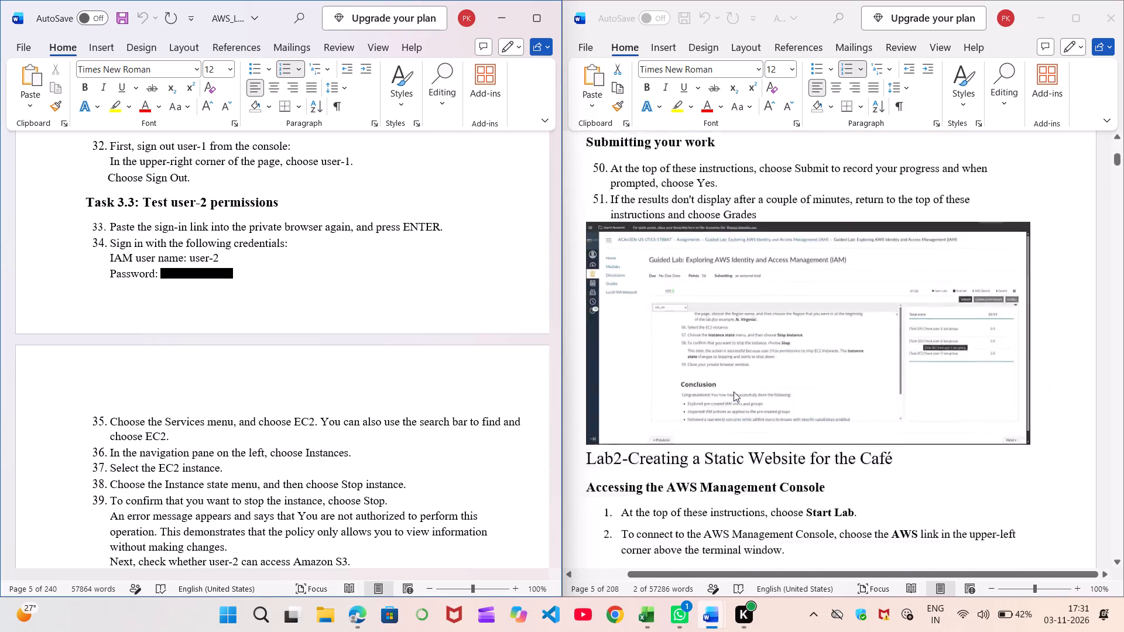
scroll(734, 391, down, 2)
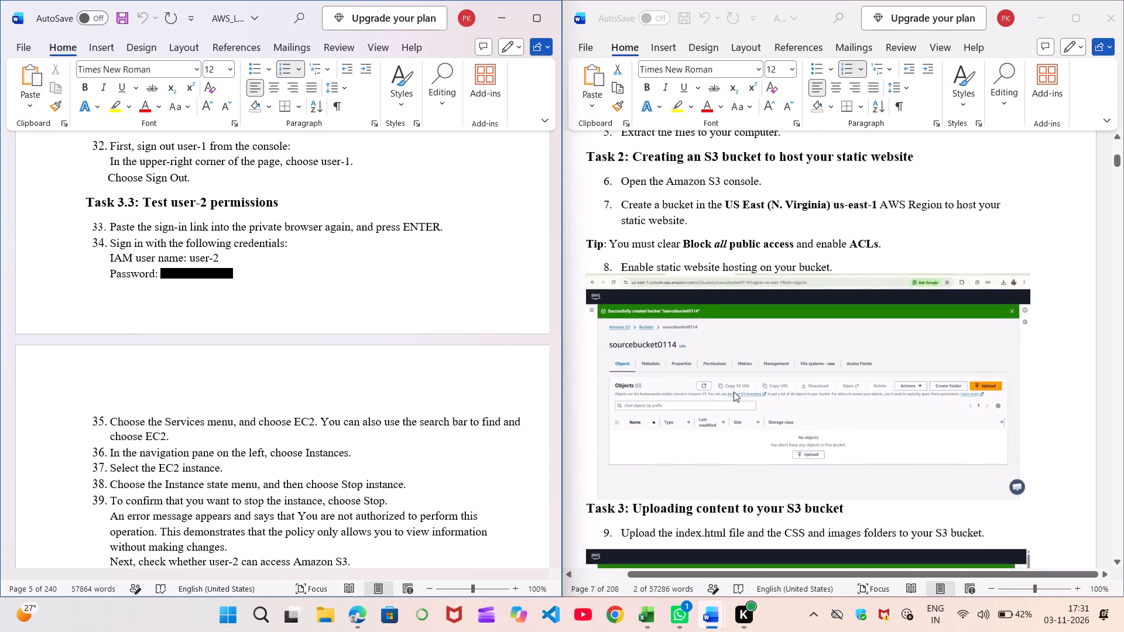
scroll(734, 391, down, 5)
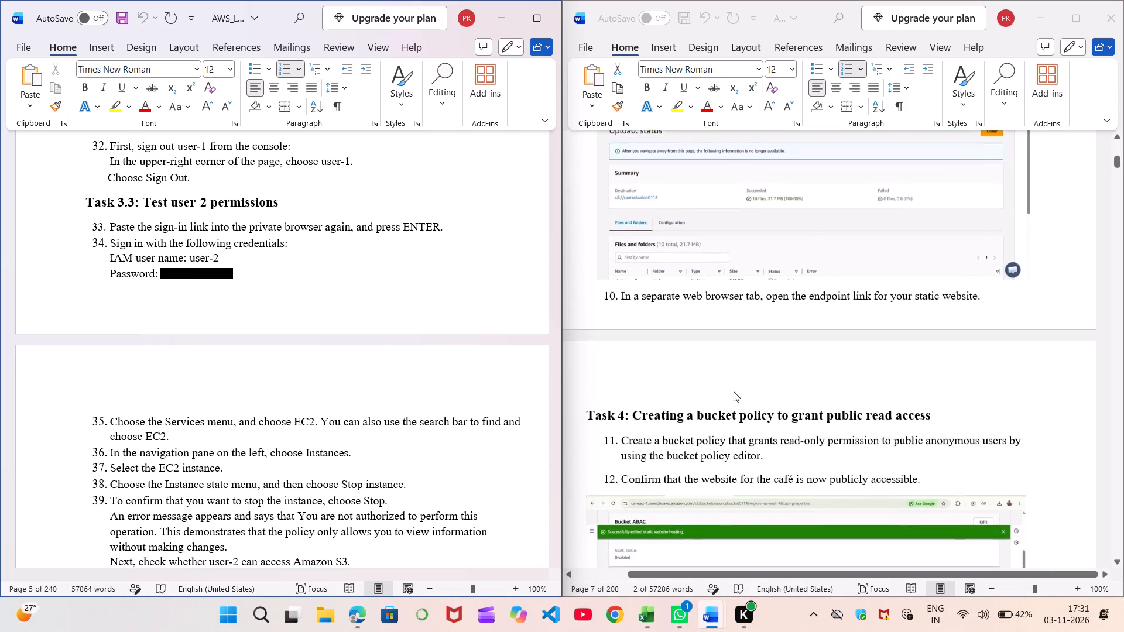
scroll(302, 301, up, 4)
scroll(302, 301, down, 1)
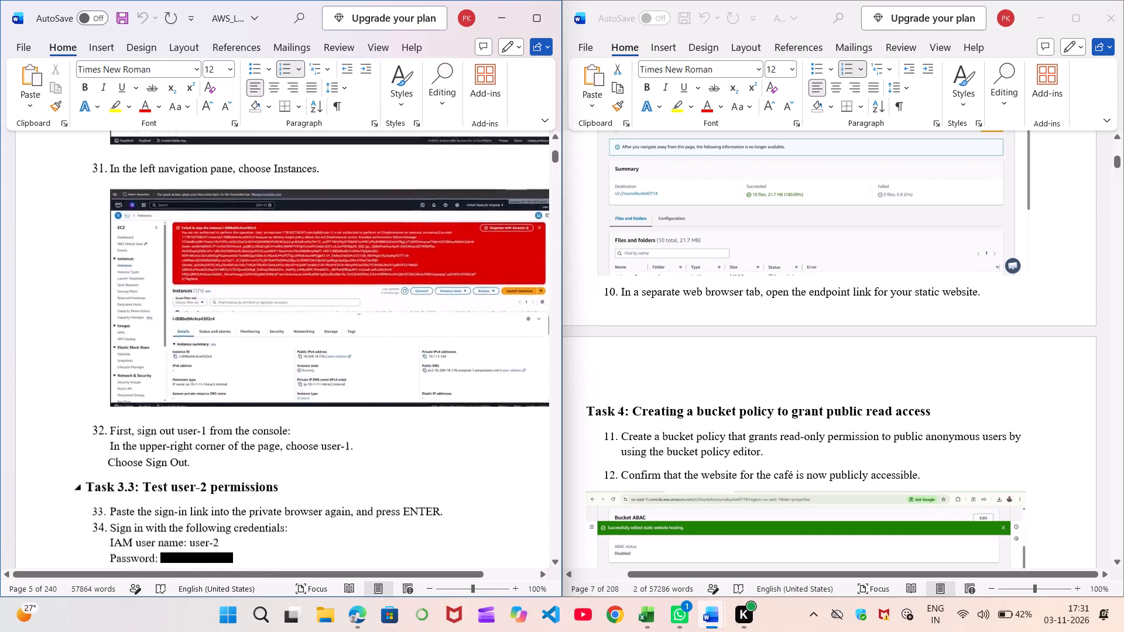
scroll(302, 301, down, 2)
Close AWS_LAB_FILE_Cleaned (1) without saving the changes.
click(1113, 22)
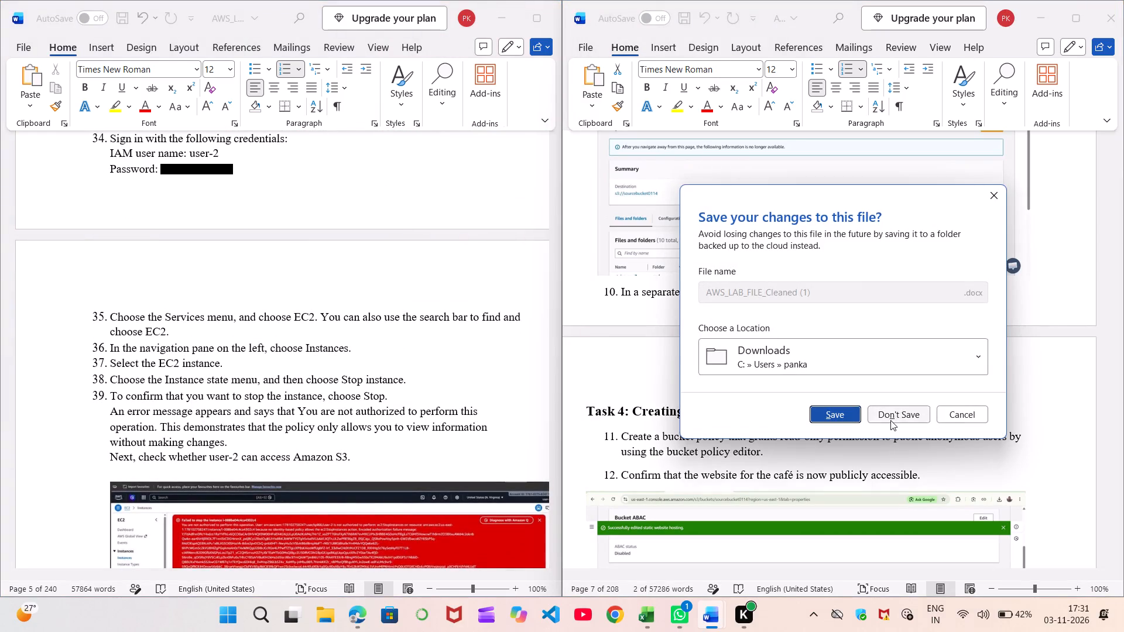
click(890, 420)
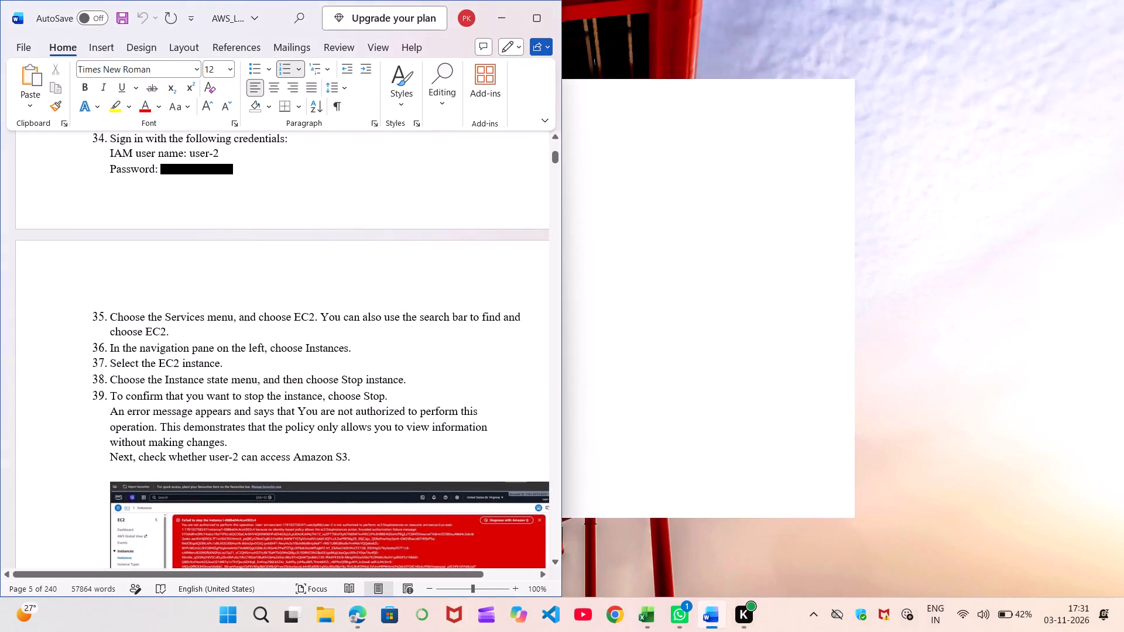
scroll(462, 354, down, 4)
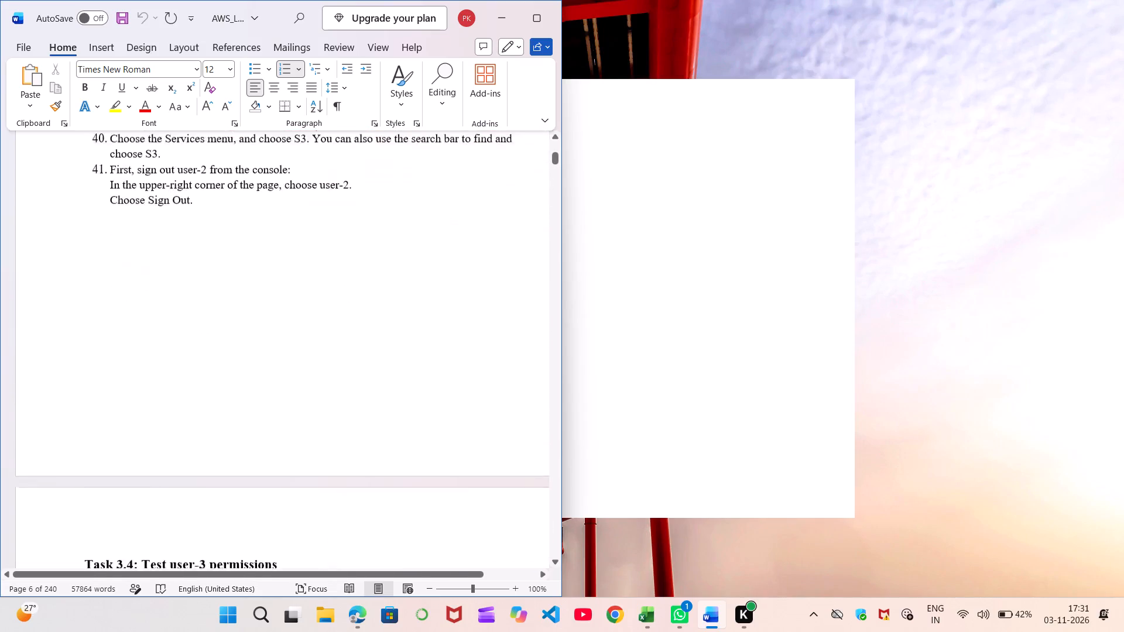
scroll(462, 354, down, 1)
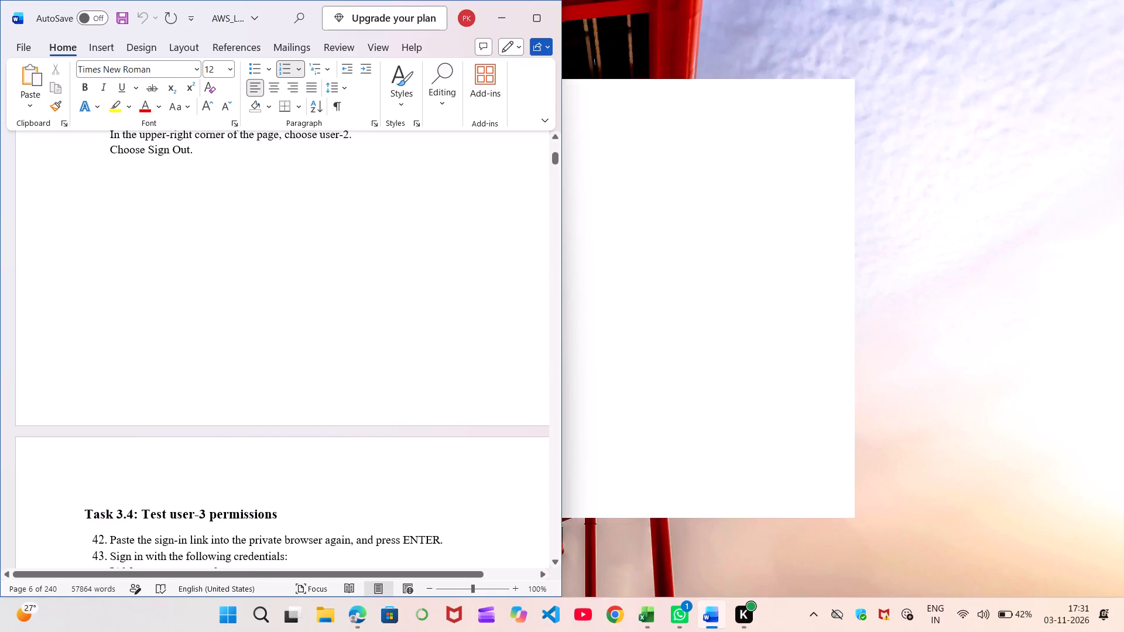
scroll(107, 495, down, 2)
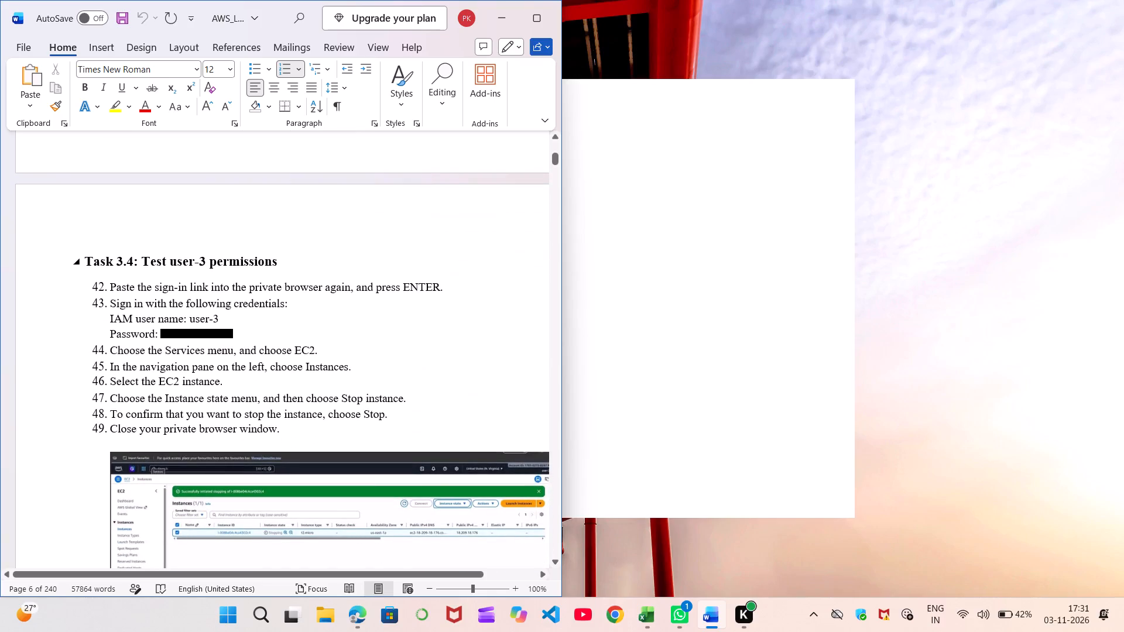
drag(86, 262, 298, 428)
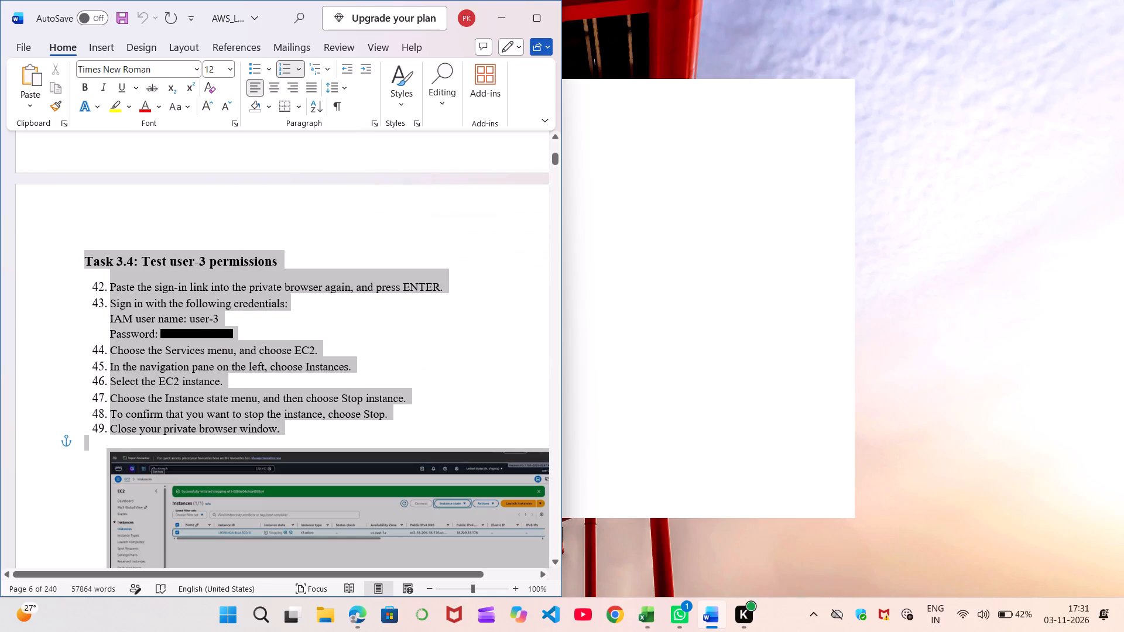
drag(298, 428, 292, 426)
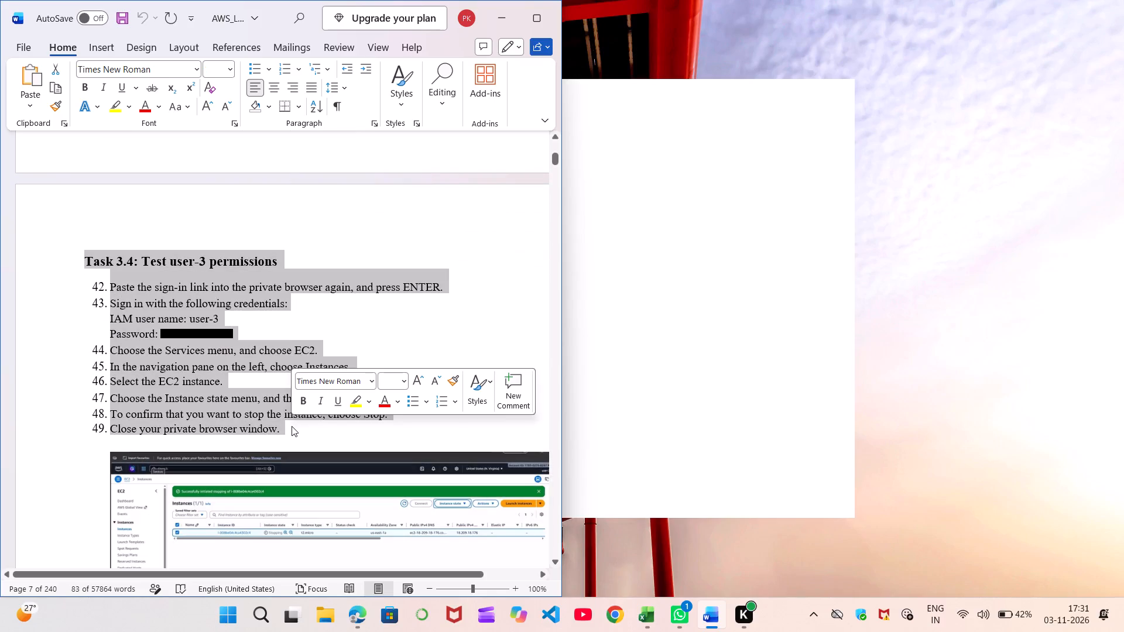
key(ctrl+c)
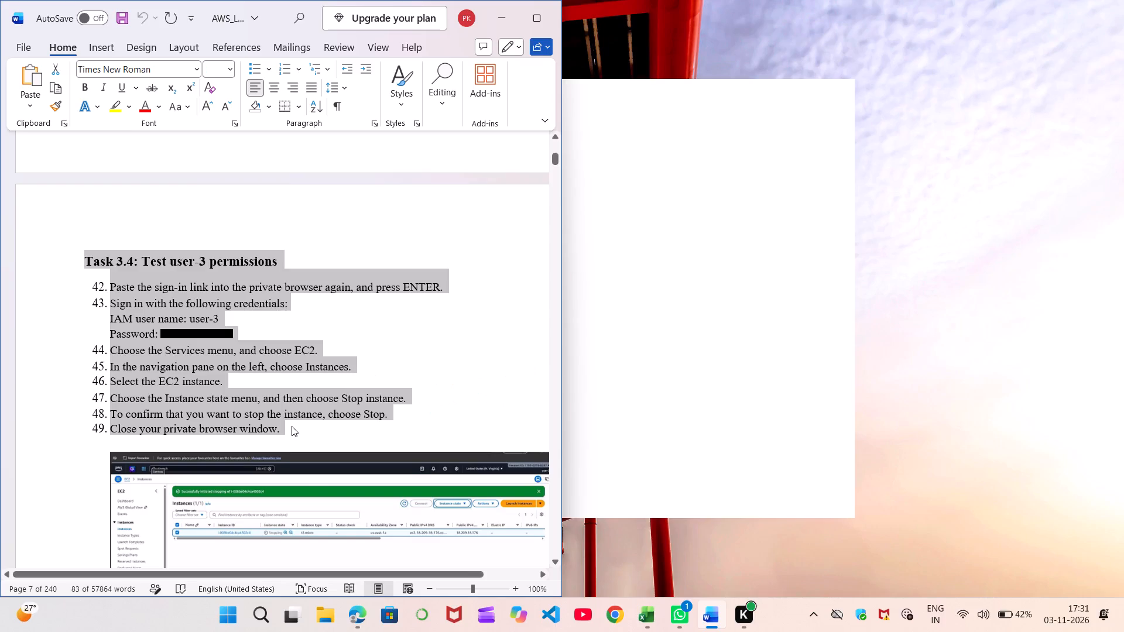
key(ctrl+x)
scroll(292, 426, up, 3)
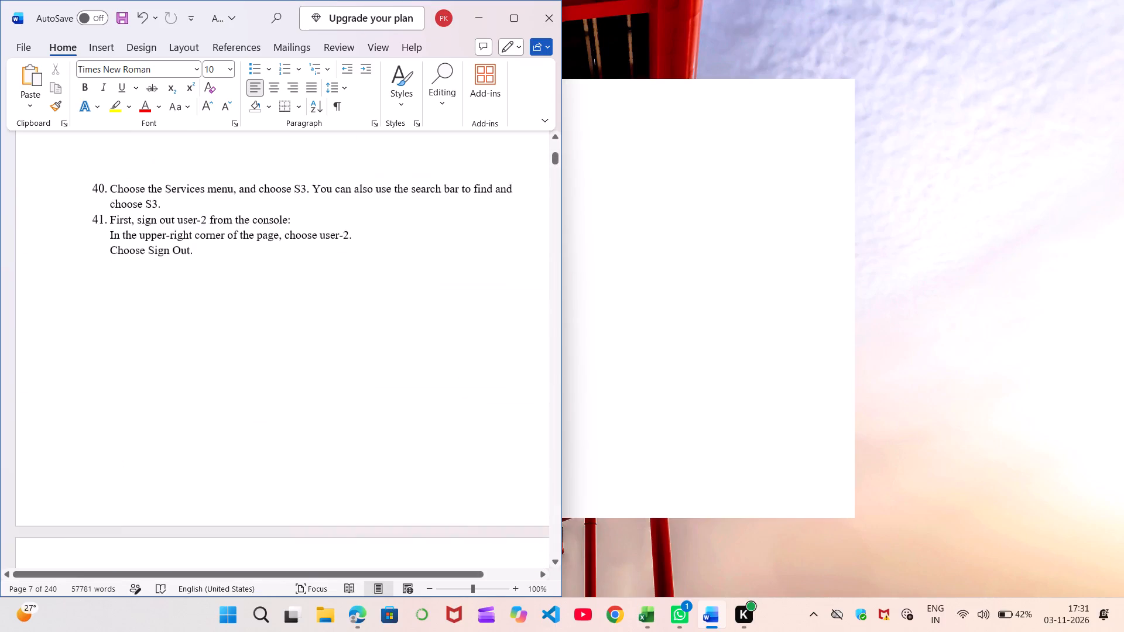
click(98, 291)
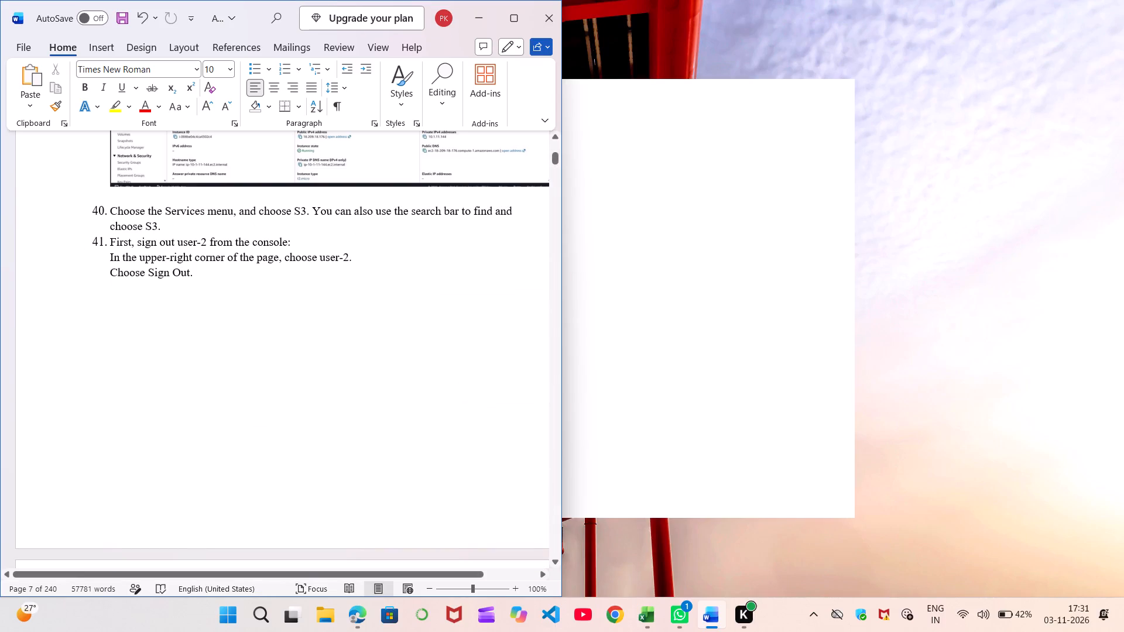
click(207, 276)
key(Return)
key(ctrl+v)
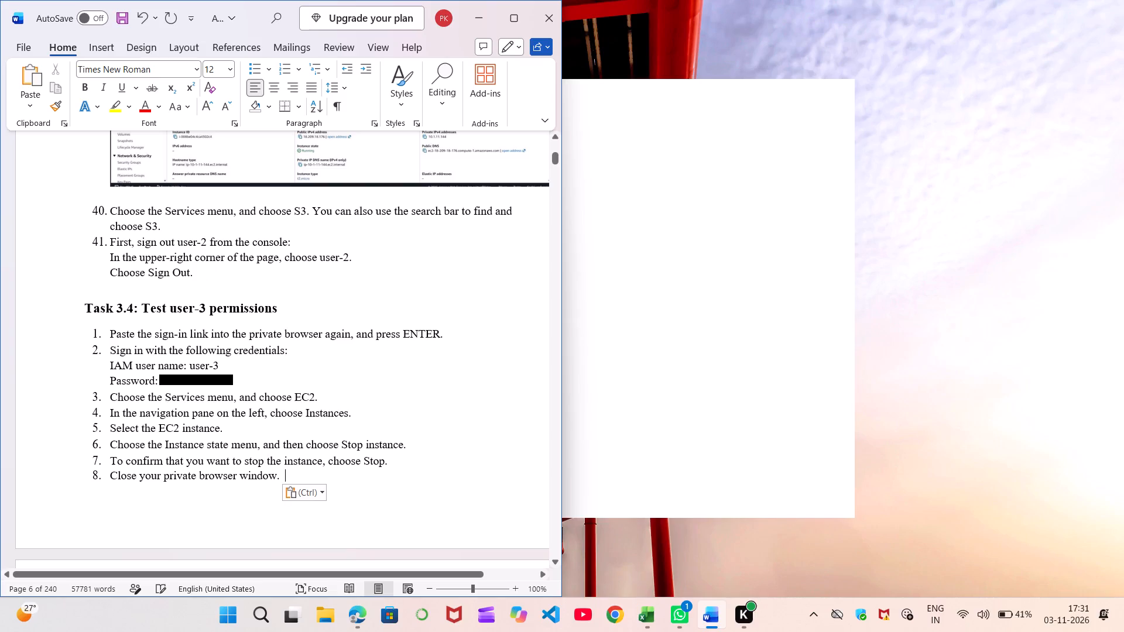
Renumber the moved Task 3.4 list so that it starts at 42.
click(99, 336)
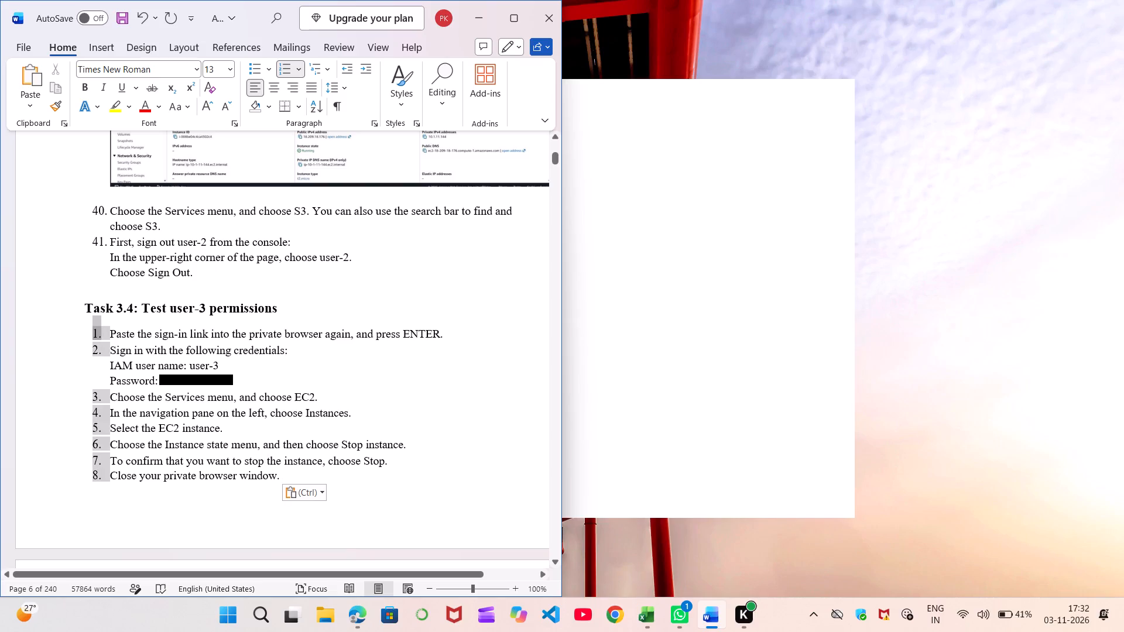
text(42.)
key(space)
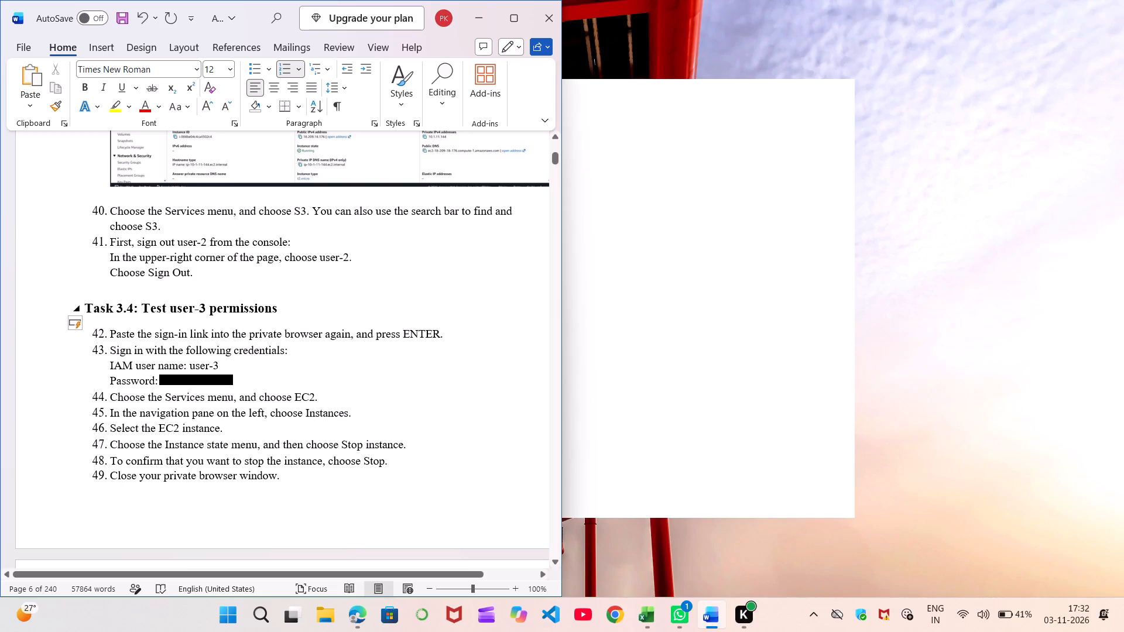
Remove the empty line between step 41 and the Task 3.4 heading.
scroll(189, 346, down, 3)
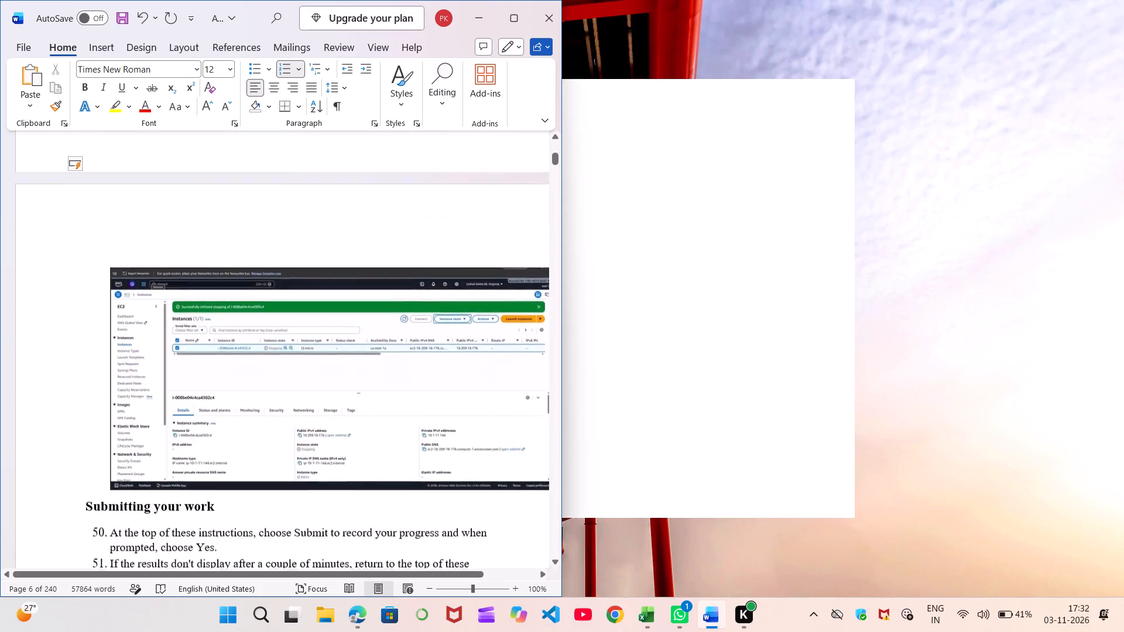
scroll(189, 346, up, 2)
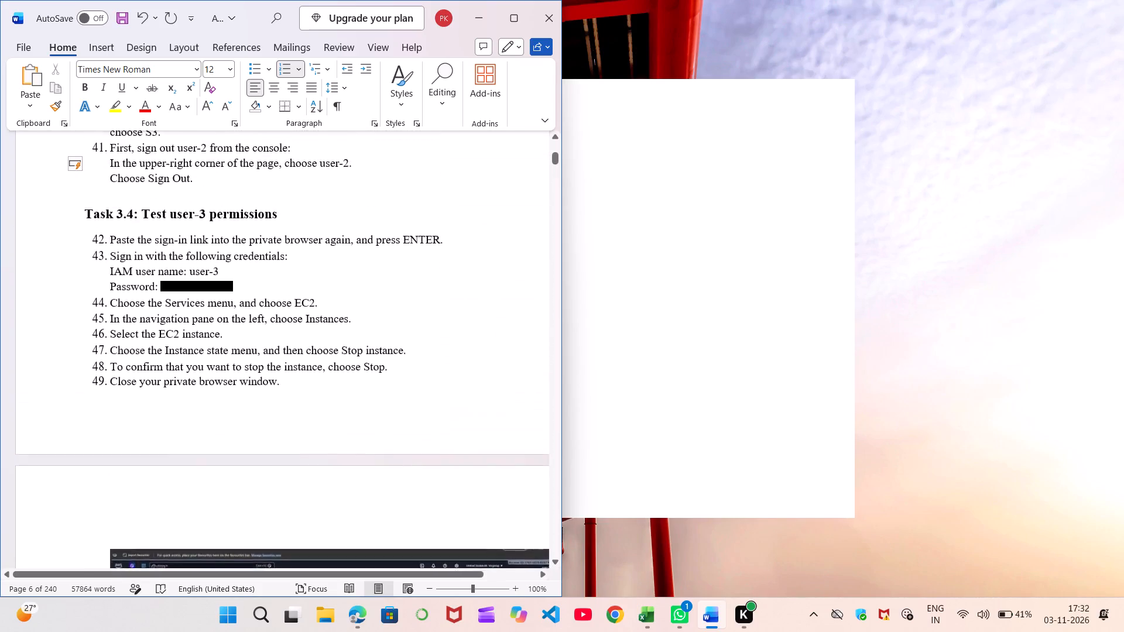
scroll(189, 346, up, 1)
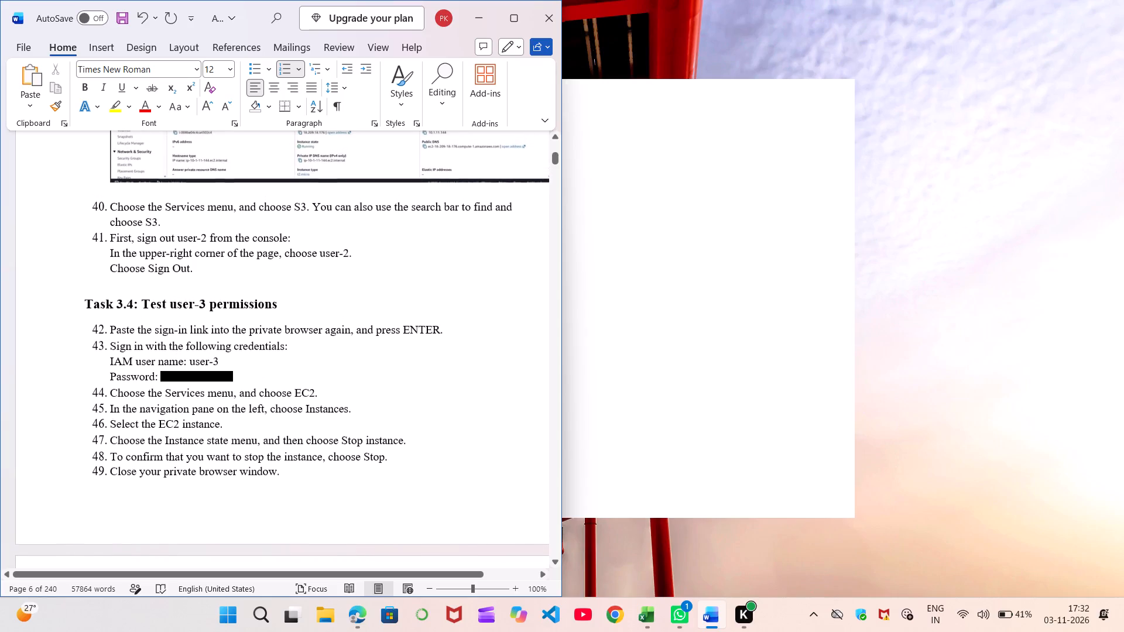
click(91, 285)
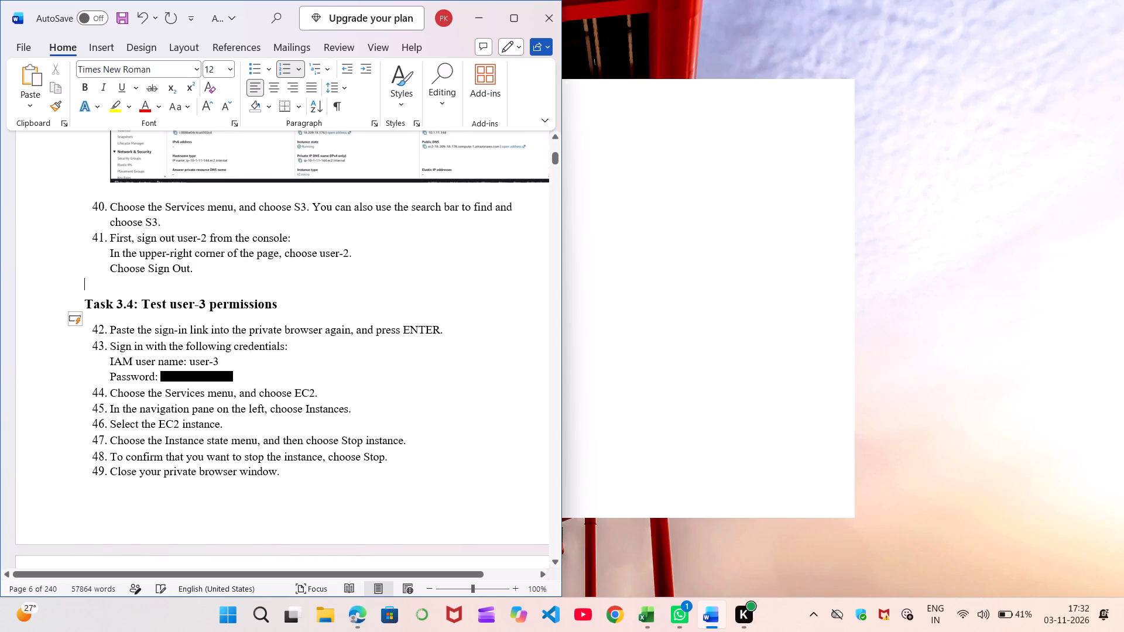
key(BackSpace)
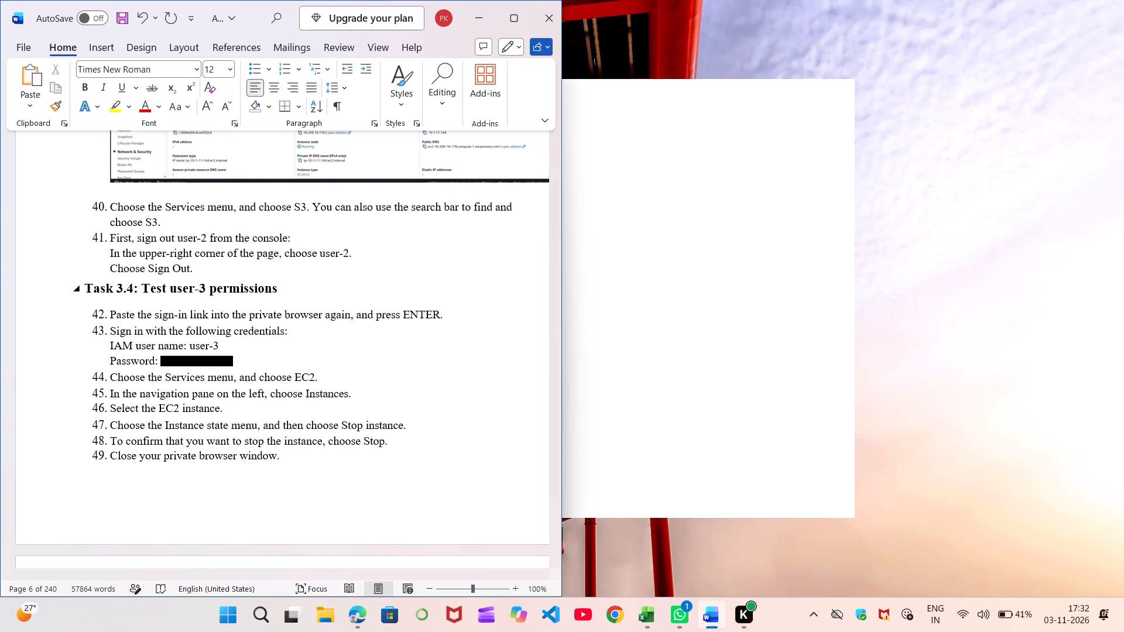
Cut the Guided Lab screenshot above the "Lab complete" heading.
scroll(91, 285, down, 3)
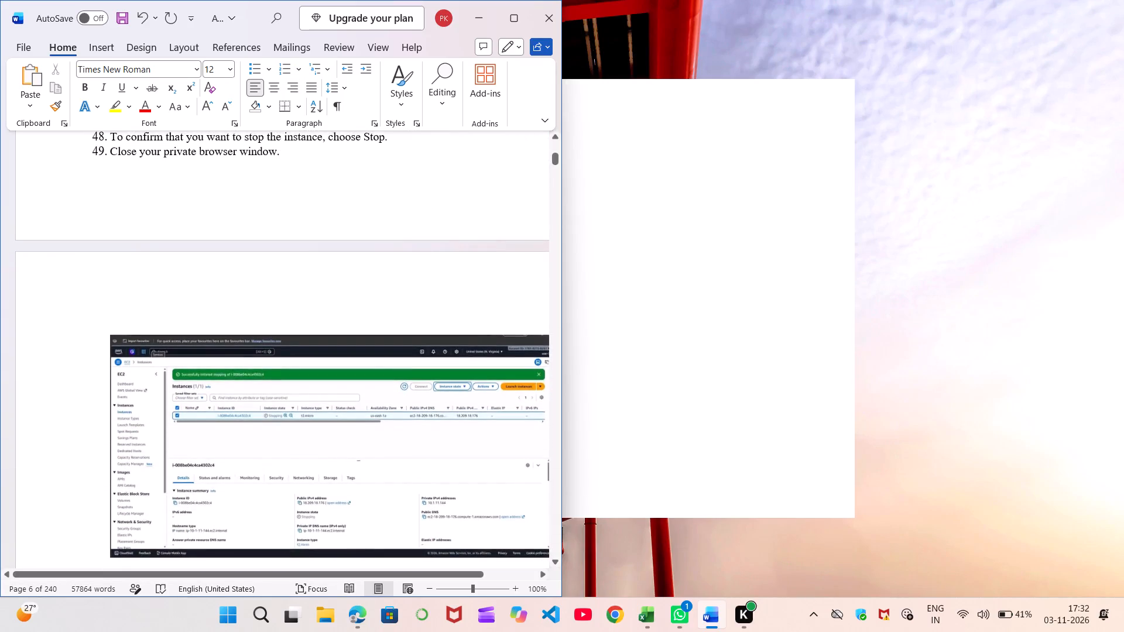
scroll(143, 365, down, 3)
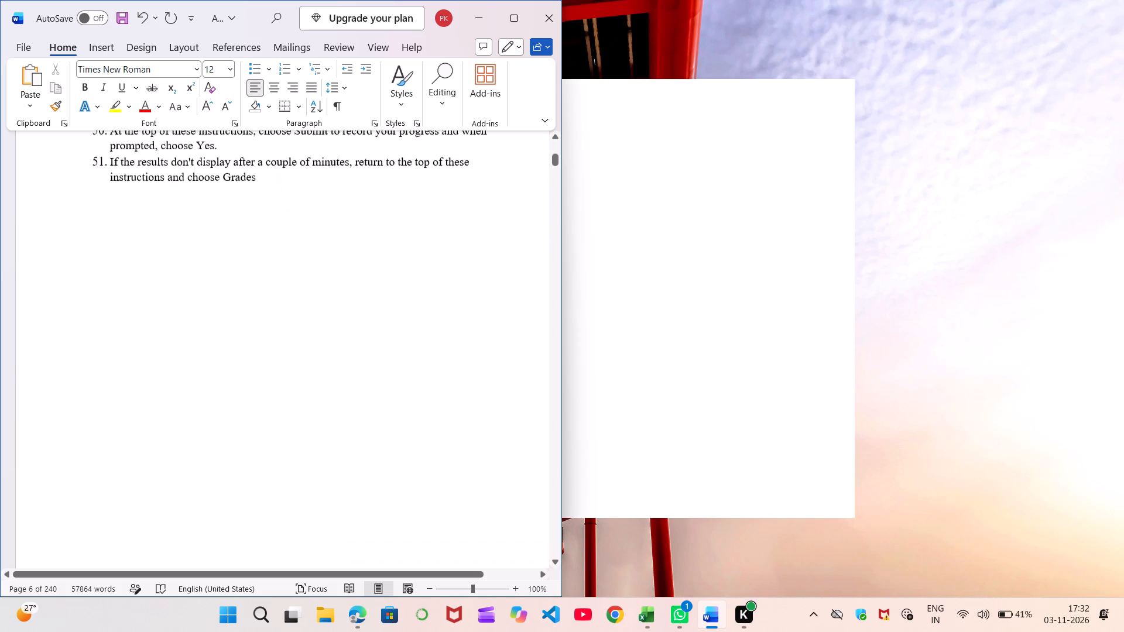
scroll(143, 365, down, 3)
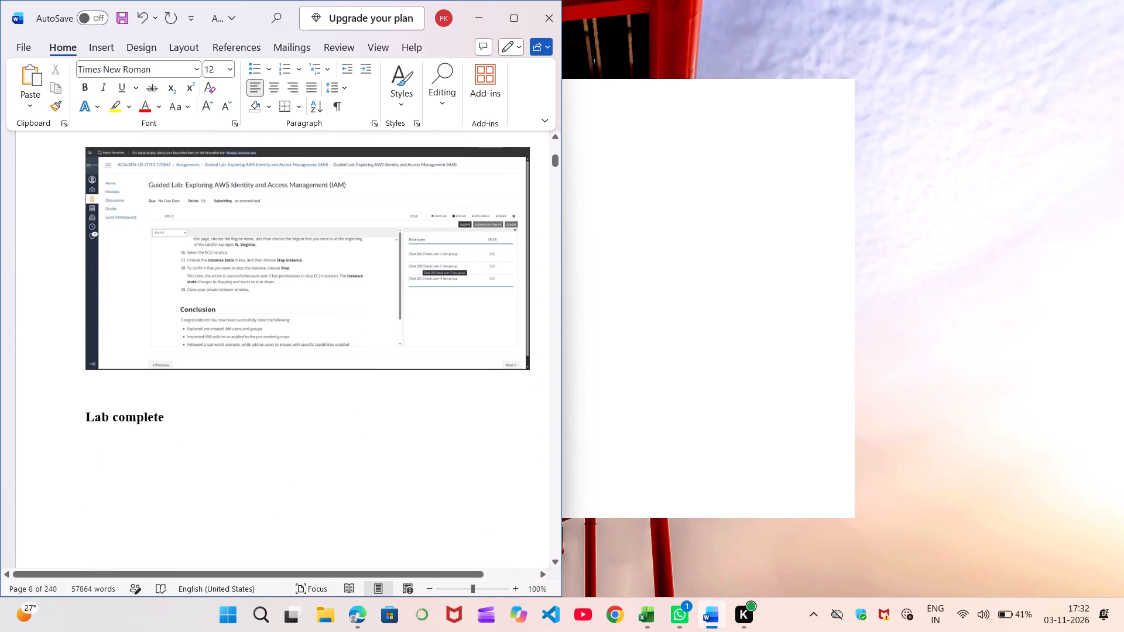
click(222, 309)
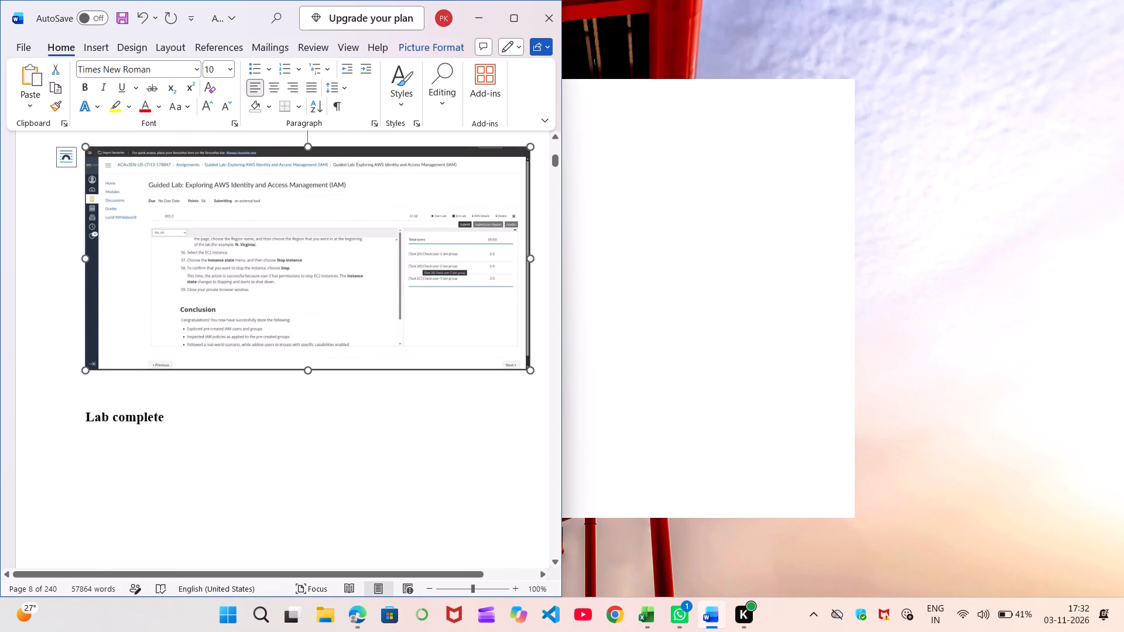
key(ctrl+x)
Add a full stop after "Grades" at the end of step 51 under "Submitting your work".
scroll(222, 309, up, 4)
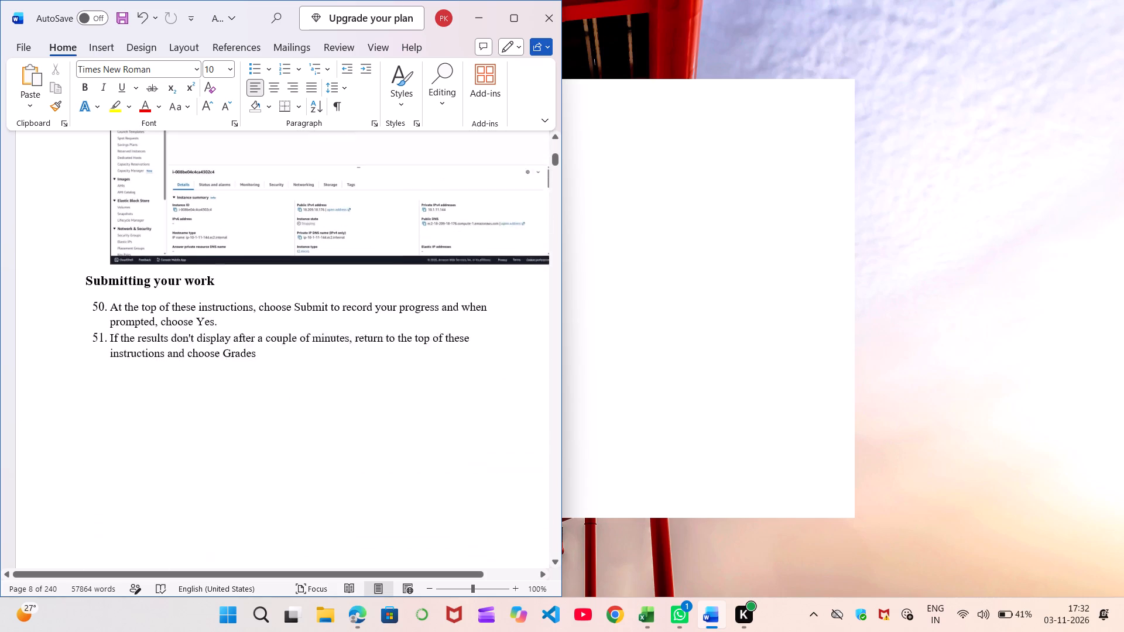
click(97, 384)
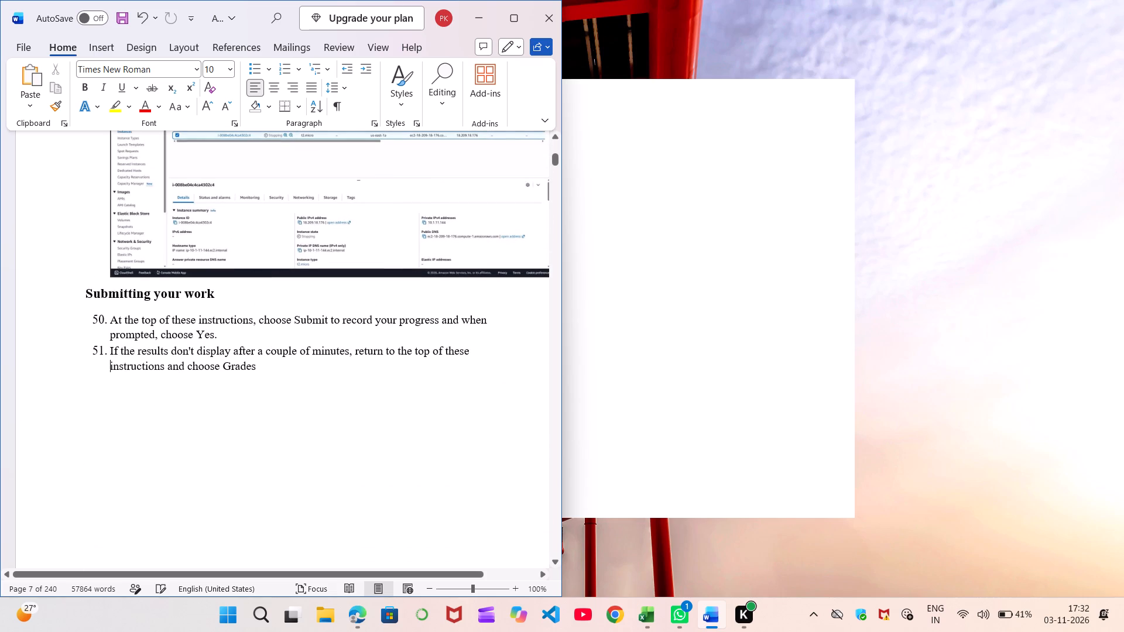
key(Down)
key(Up)
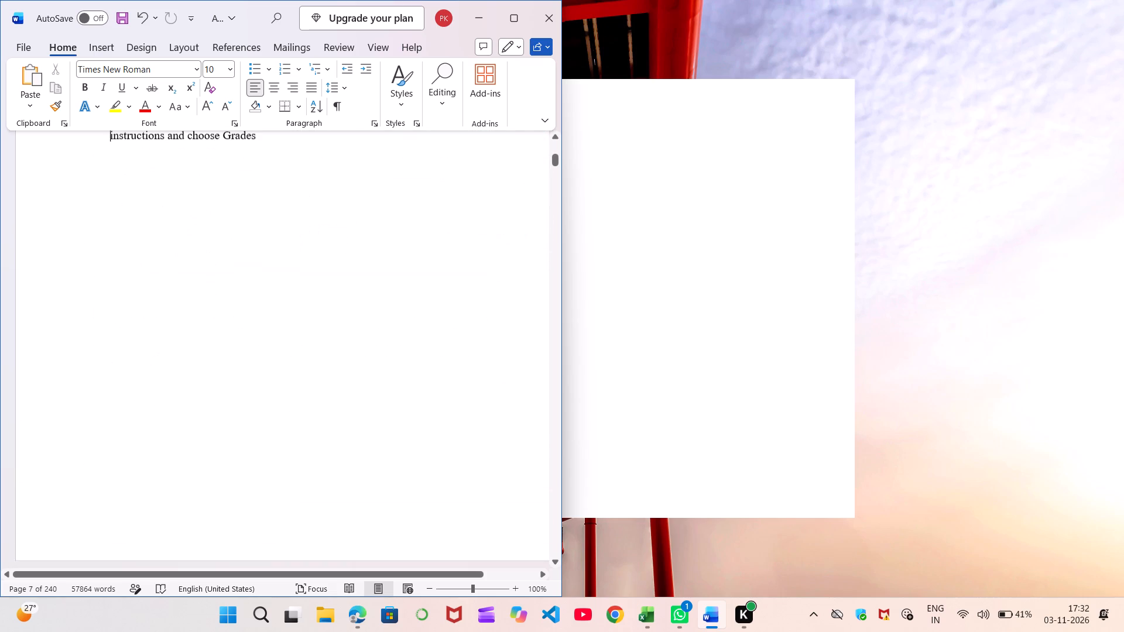
key(Right)
key(Right)
key(Right)
key(Right)
key(Right)
key(Right)
key(Right)
key(Right)
key(Right)
key(Right)
key(Right)
key(Right)
key(Right)
key(Right)
key(Right)
key(Right)
key(Right)
key(Right)
key(Right)
key(Right)
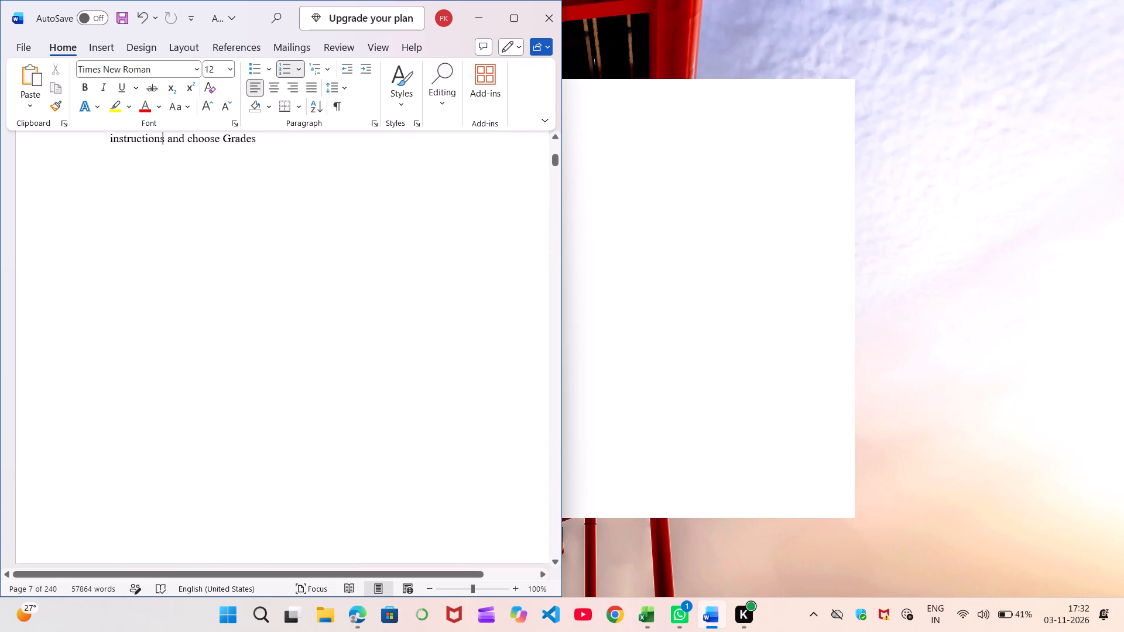
key(Right)
key(Right)
key(period)
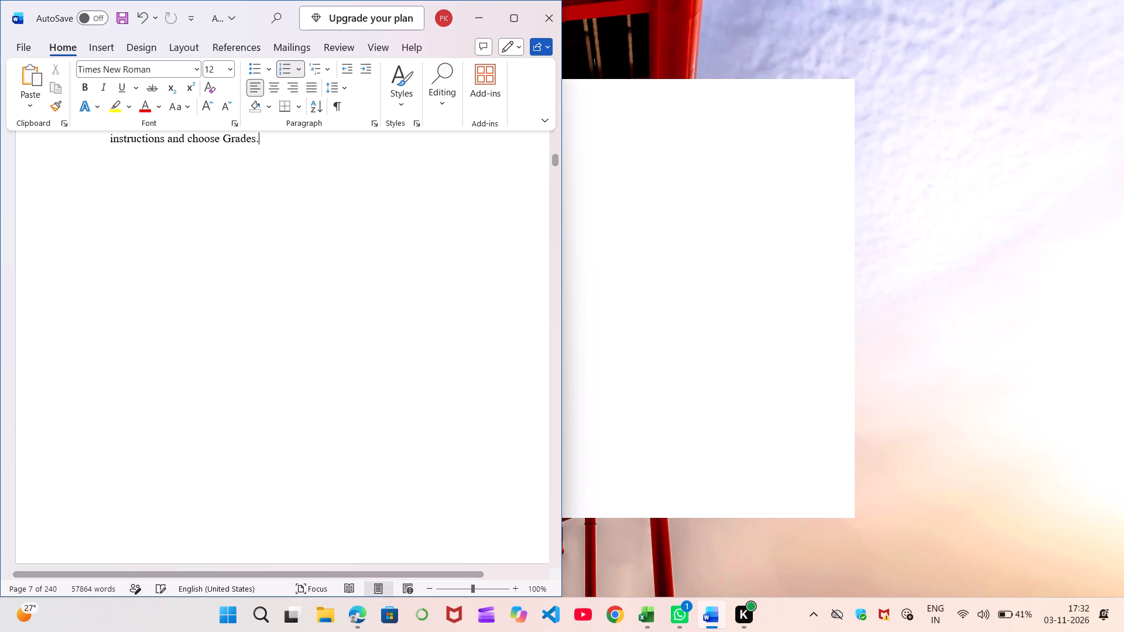
Paste the cut Guided Lab screenshot on a new, unnumbered and unindented line below step 51.
key(Return)
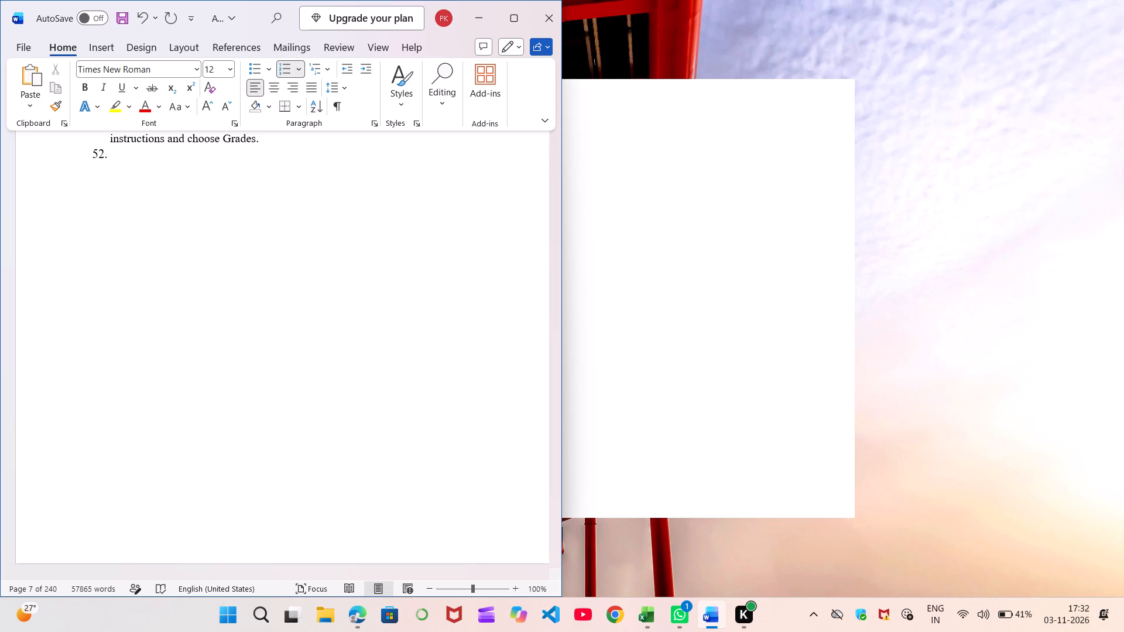
key(BackSpace)
key(BackSpace)
scroll(97, 384, up, 2)
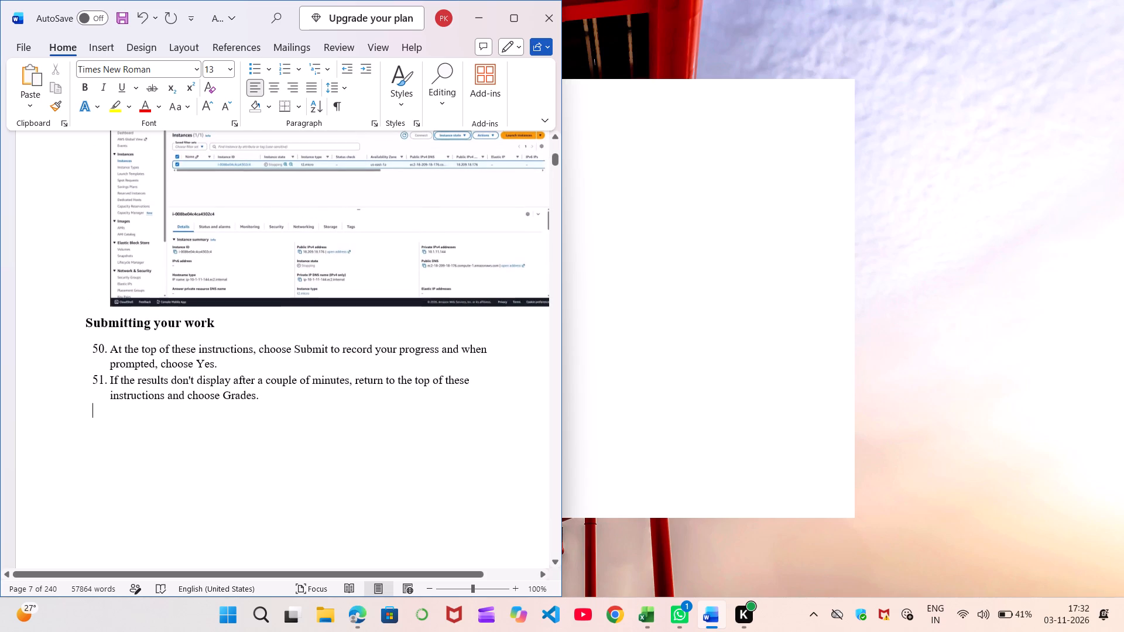
key(BackSpace)
key(ctrl+v)
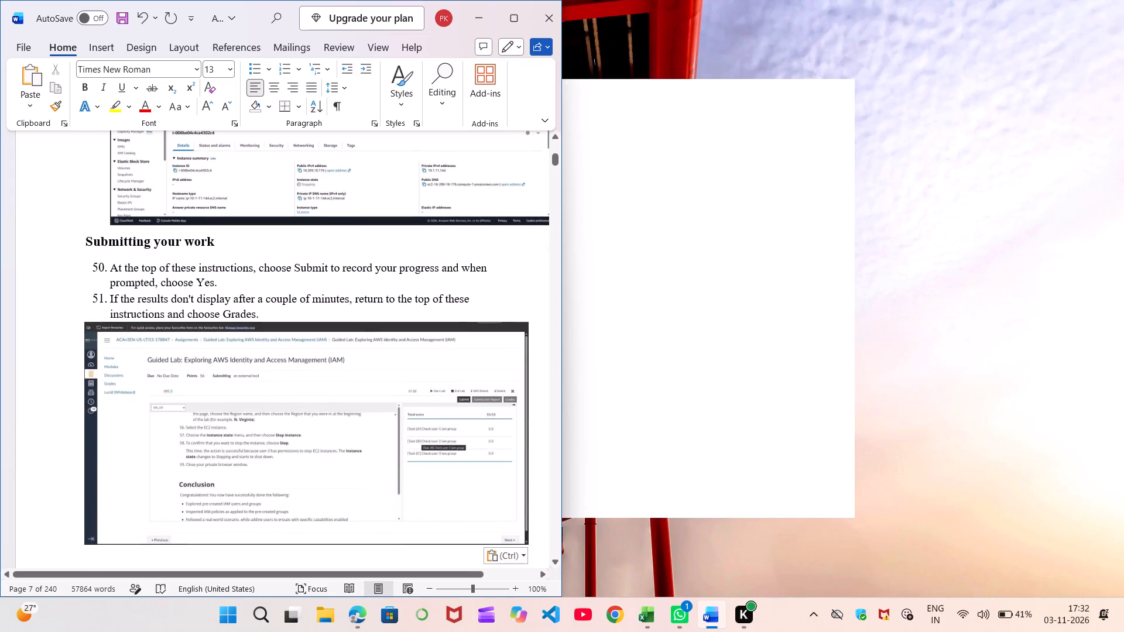
Insert an unnumbered blank line between step 51 and the Guided Lab screenshot.
click(278, 312)
key(Return)
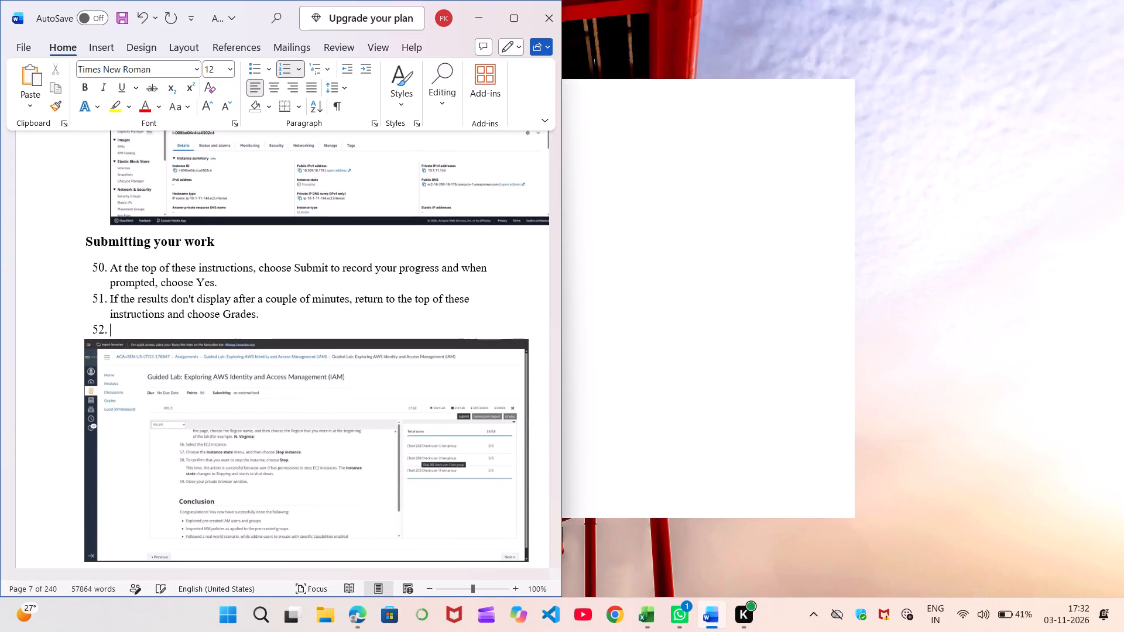
key(BackSpace)
scroll(278, 312, down, 3)
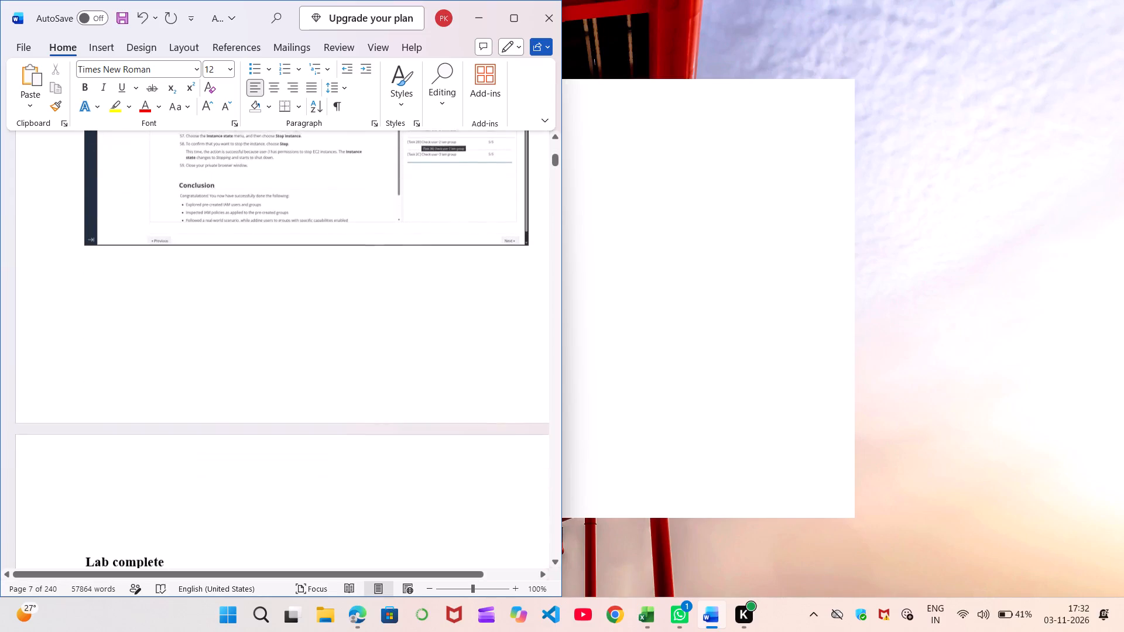
Copy the "Lab complete" heading from the following page and paste it on a new line below the Guided Lab screenshot.
scroll(181, 462, down, 1)
drag(178, 434, 84, 436)
key(ctrl+c)
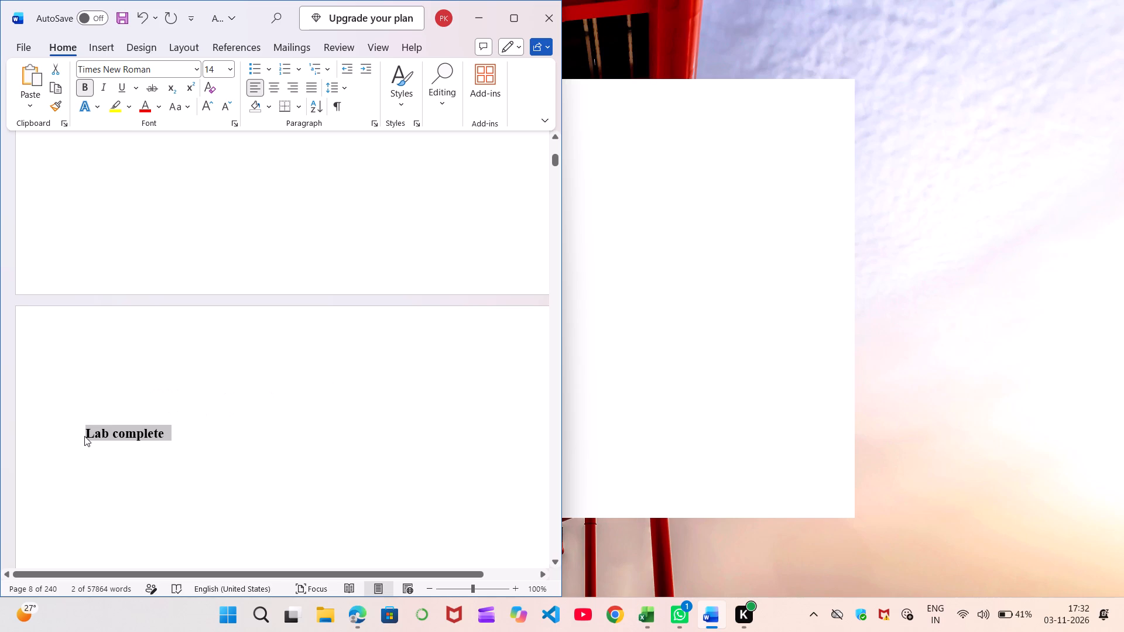
scroll(84, 436, up, 2)
click(99, 432)
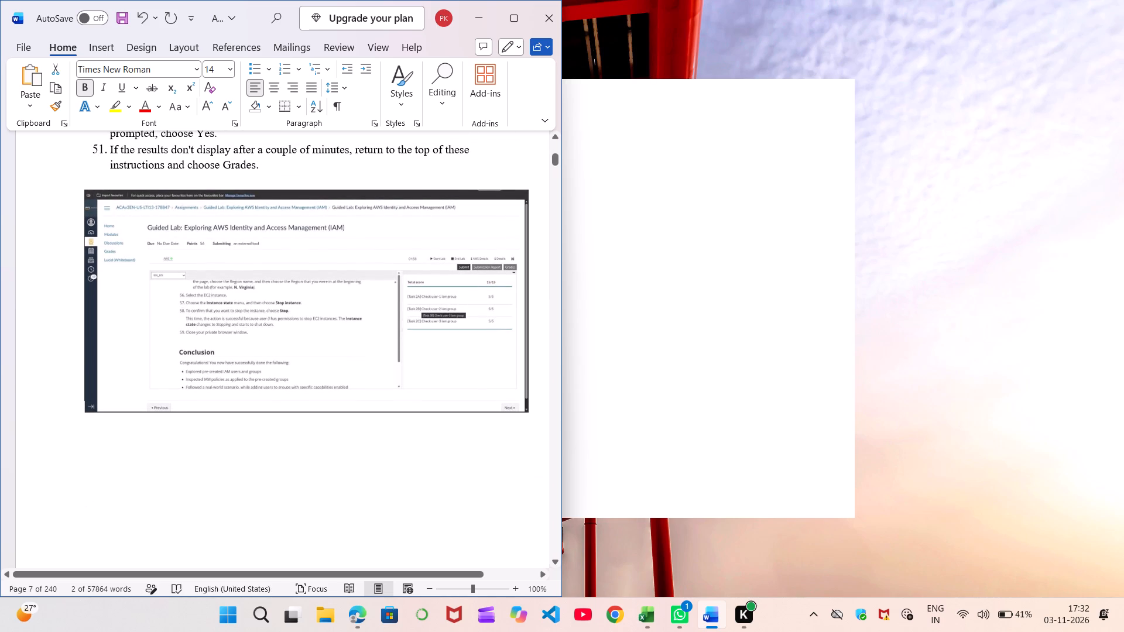
click(93, 433)
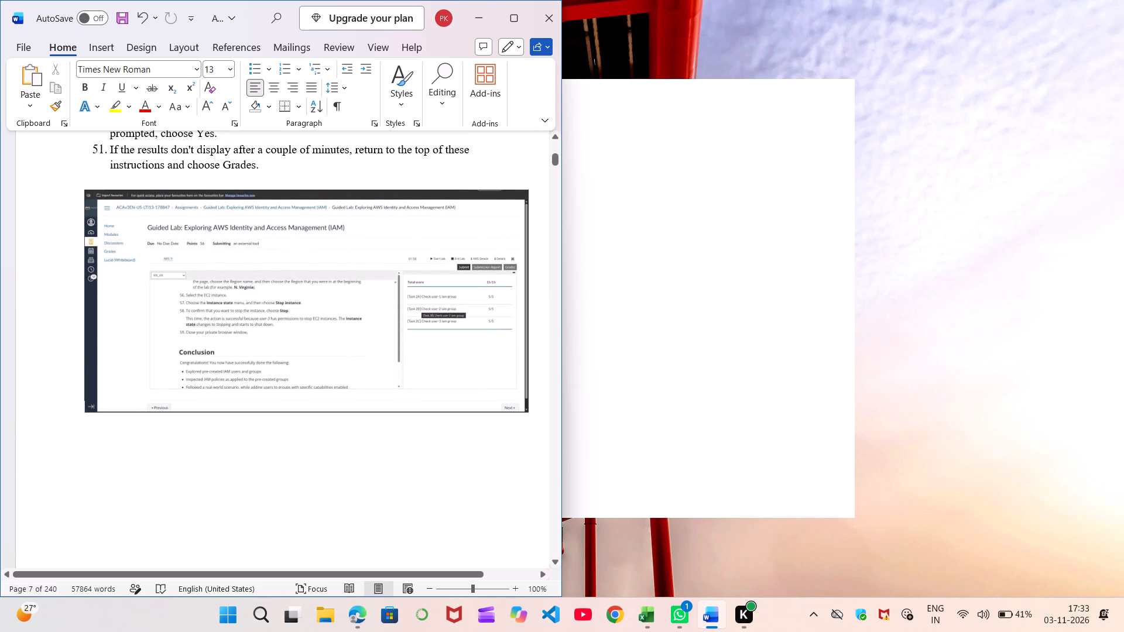
key(Down)
key(Up)
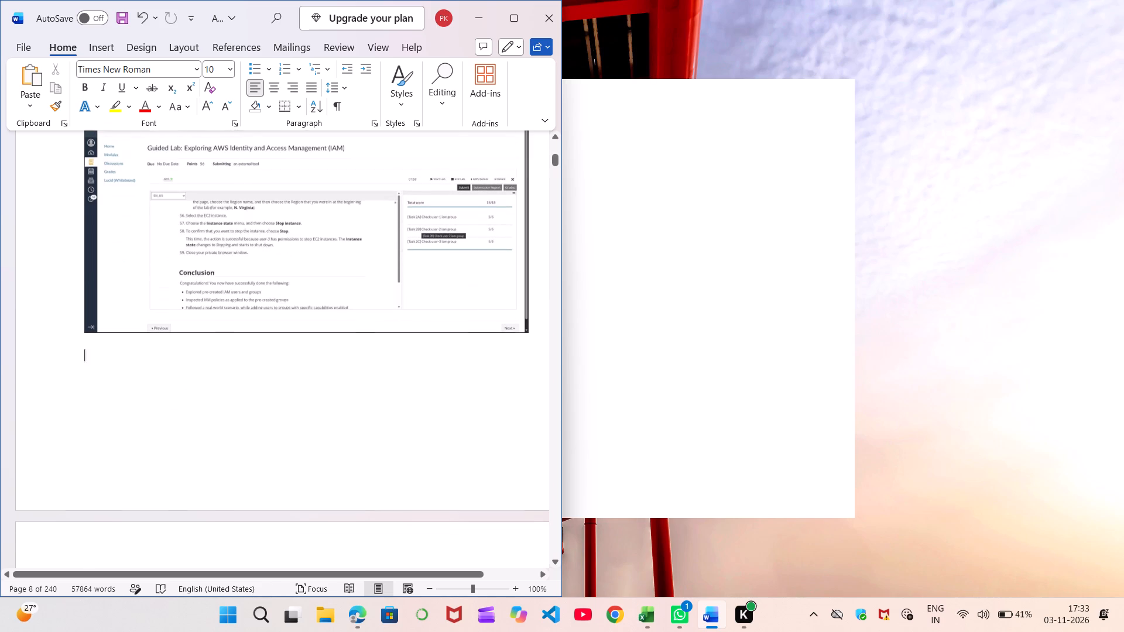
click(533, 347)
key(Return)
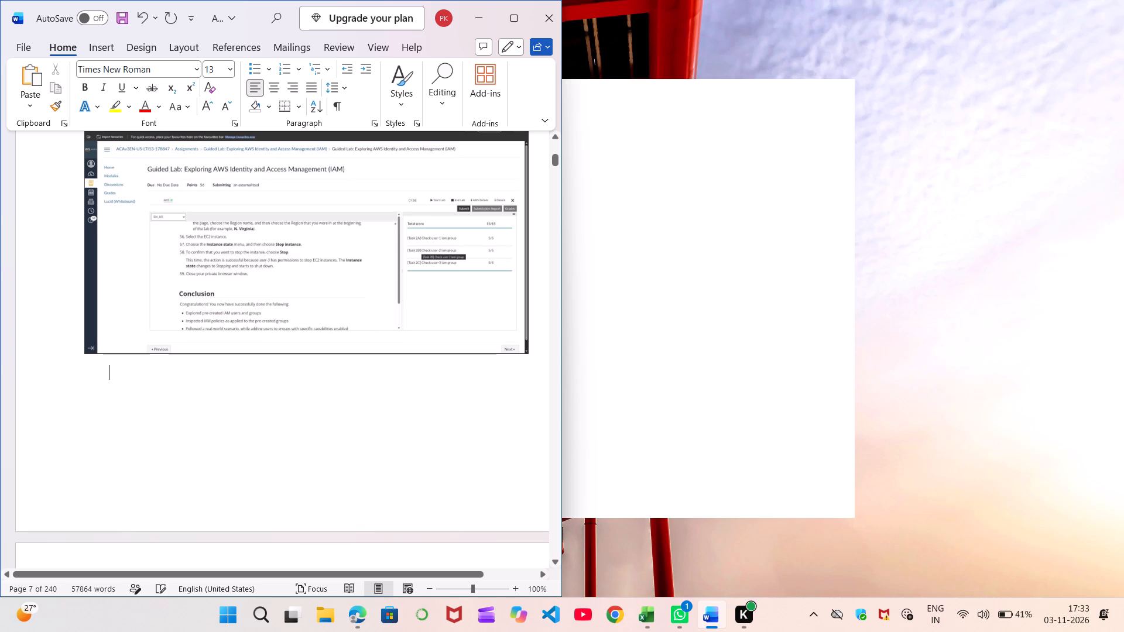
key(Return)
key(BackSpace)
key(BackSpace)
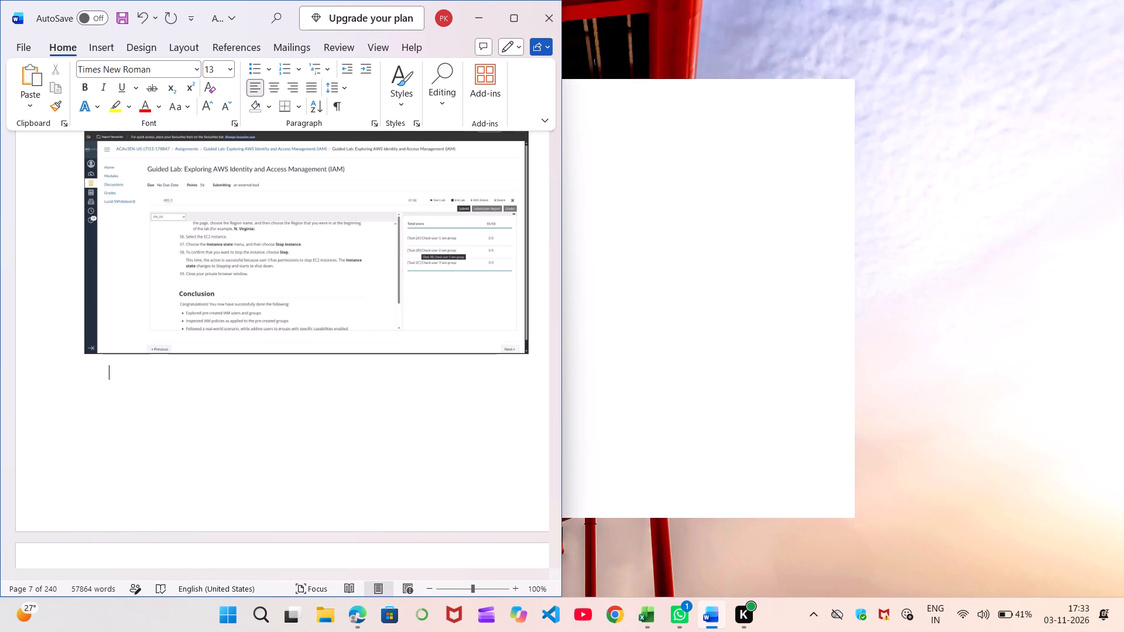
key(Return)
key(ctrl+v)
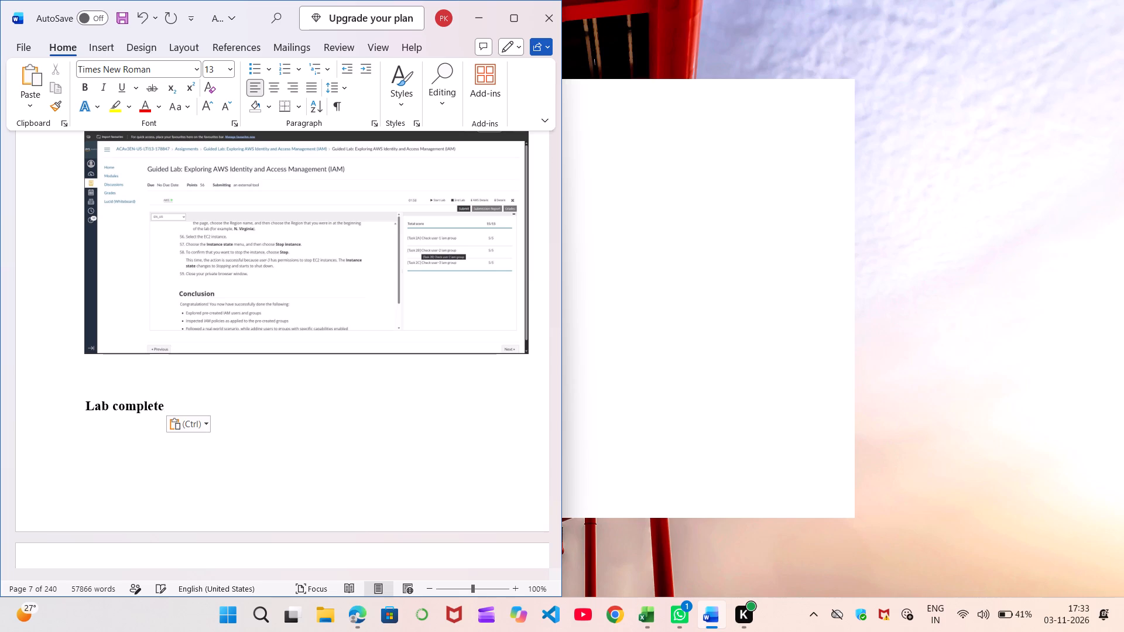
Delete the original "Lab complete" heading from the page after the pasted copy.
scroll(533, 347, down, 2)
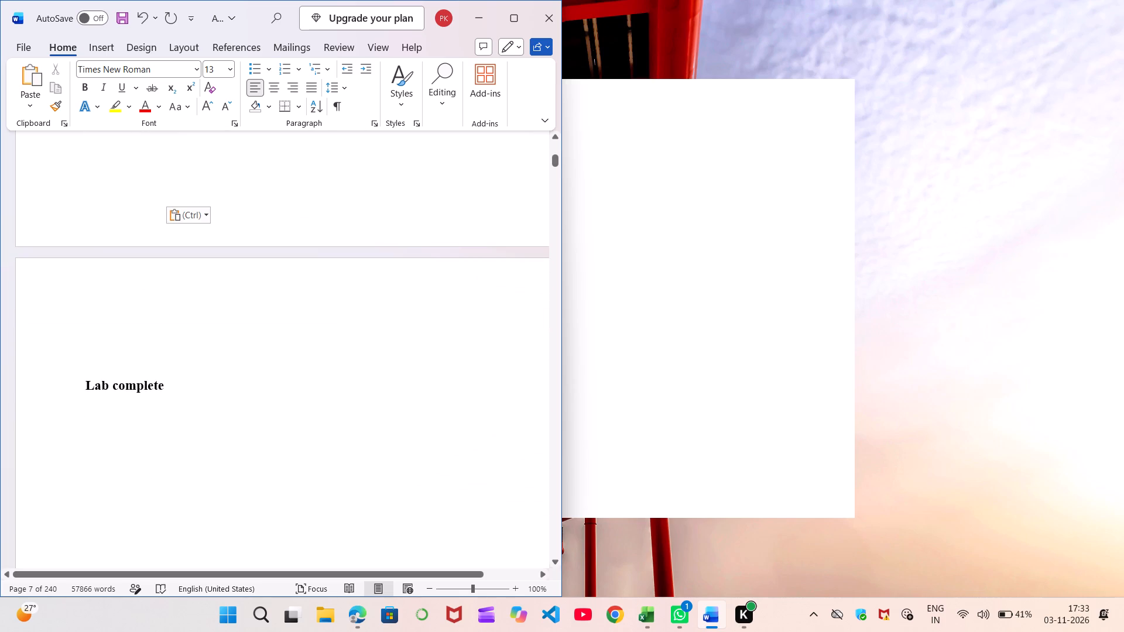
drag(167, 385, 71, 384)
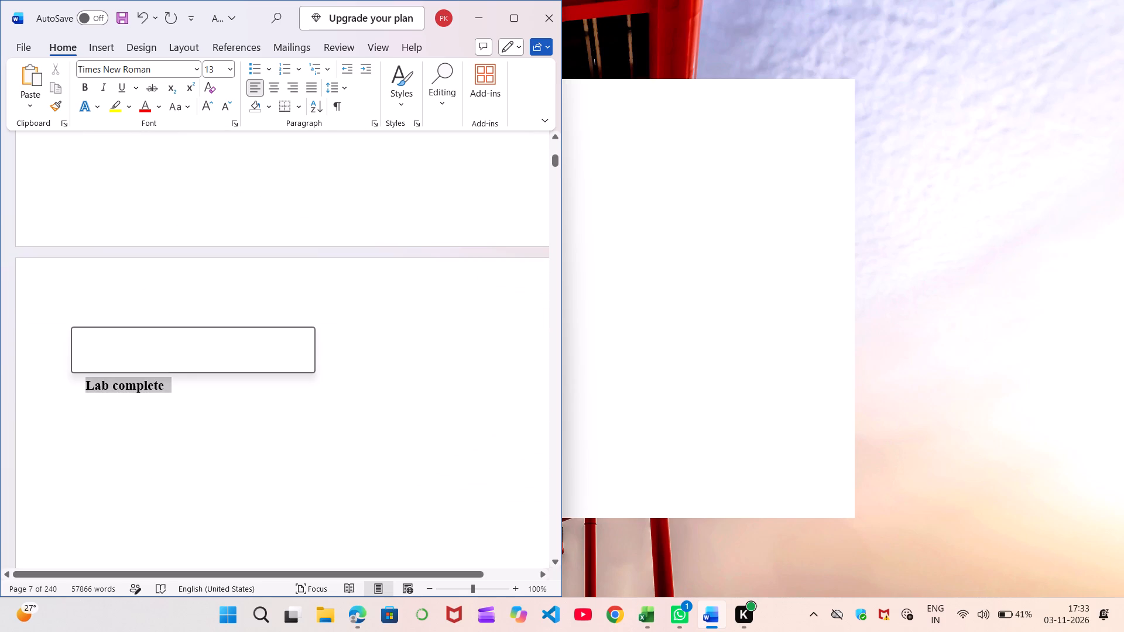
key(BackSpace)
key(BackSpace)
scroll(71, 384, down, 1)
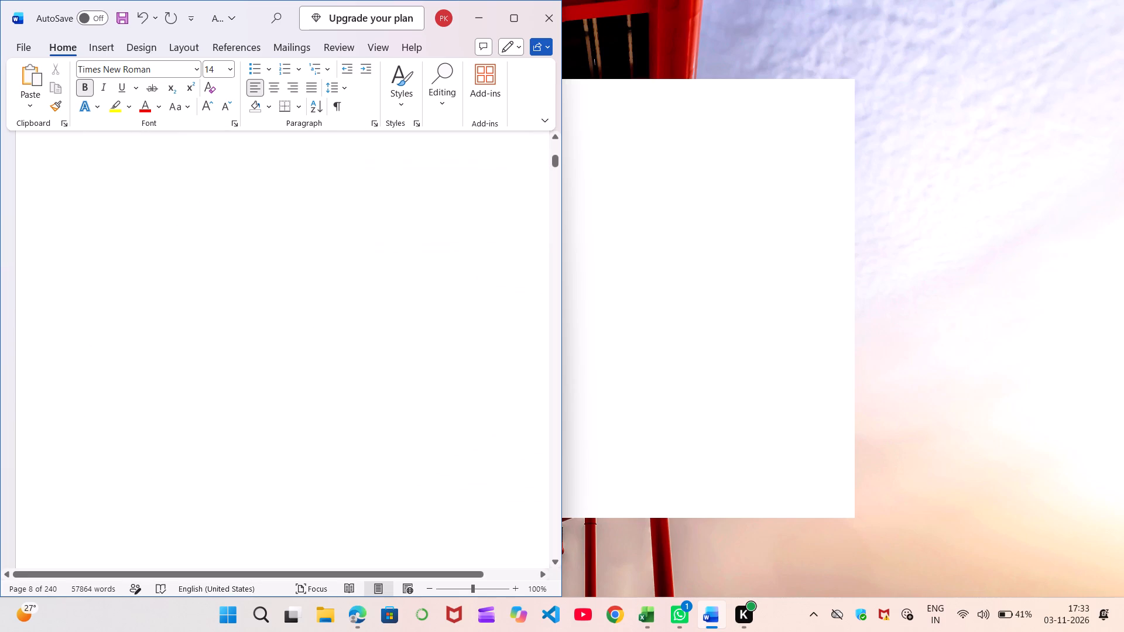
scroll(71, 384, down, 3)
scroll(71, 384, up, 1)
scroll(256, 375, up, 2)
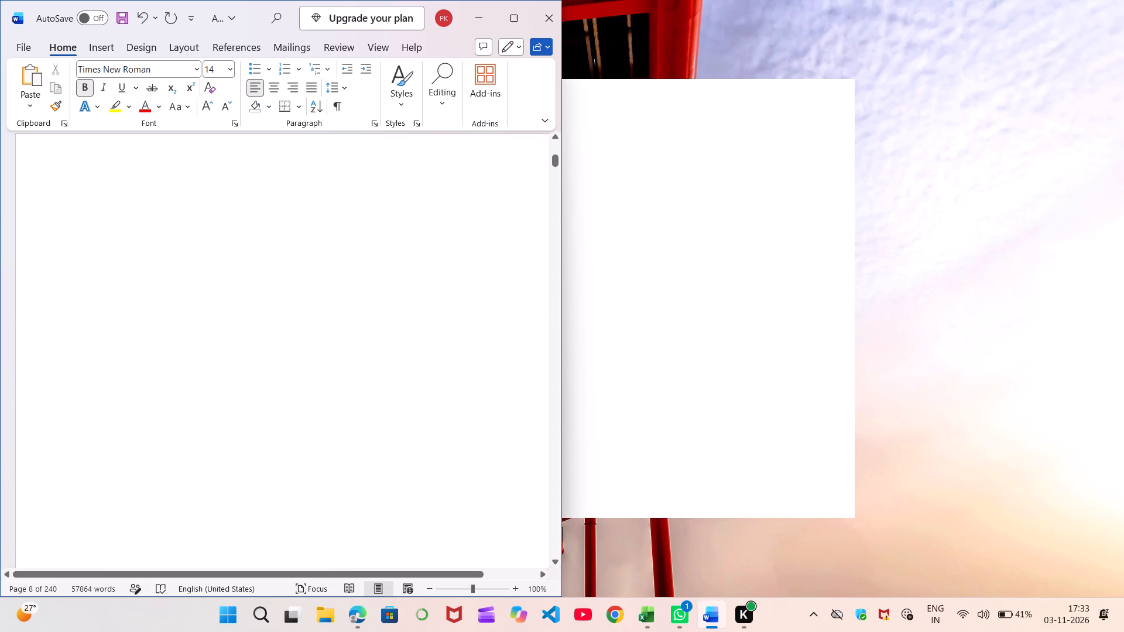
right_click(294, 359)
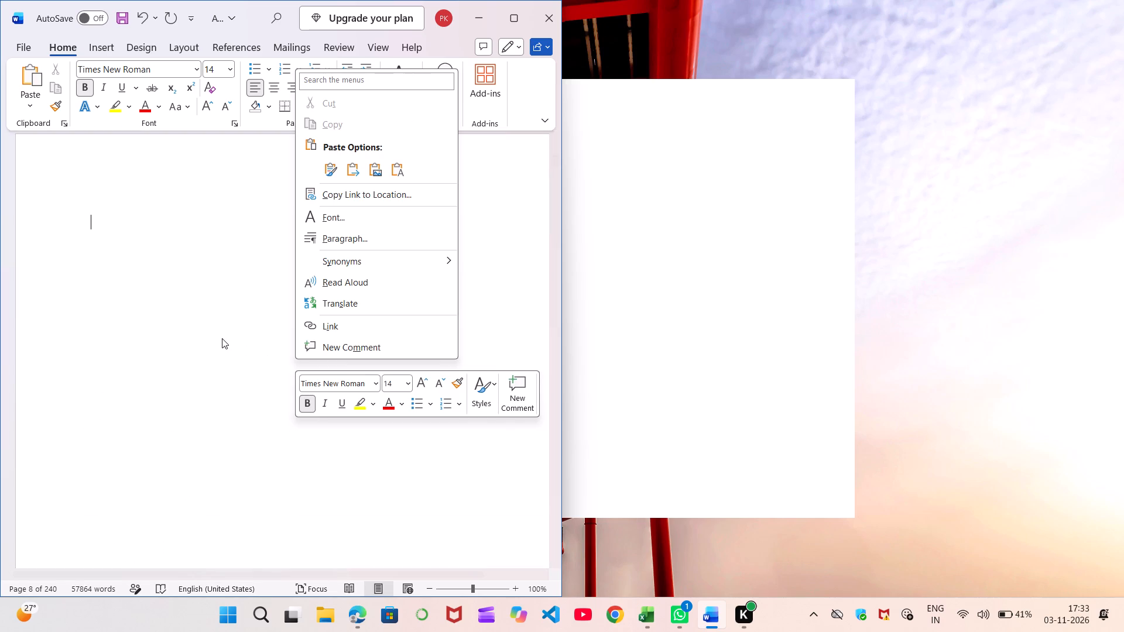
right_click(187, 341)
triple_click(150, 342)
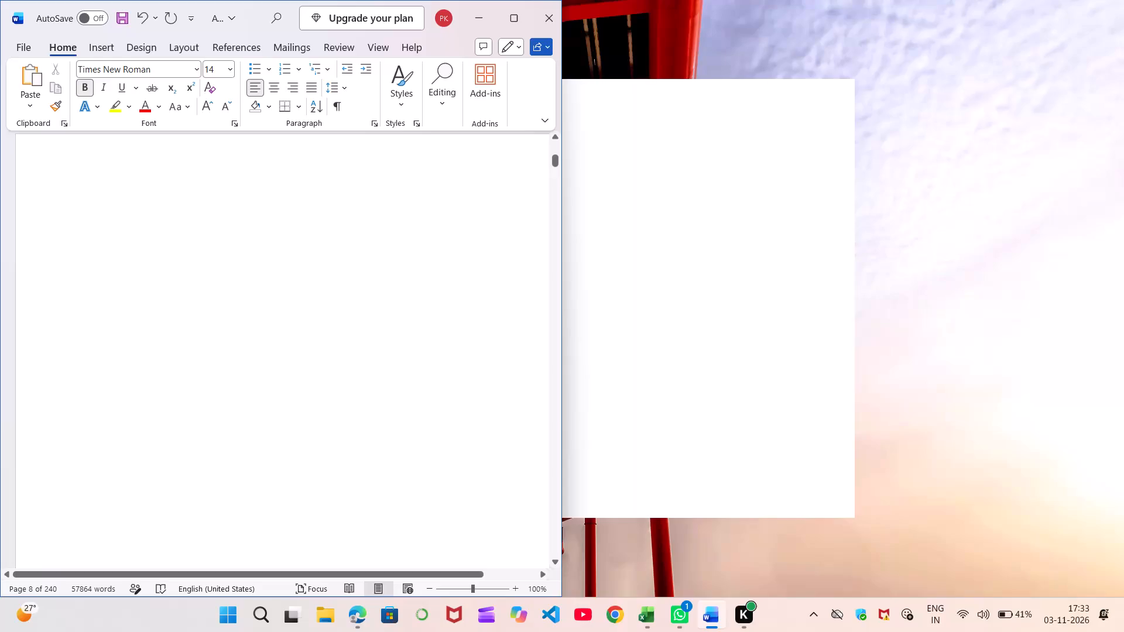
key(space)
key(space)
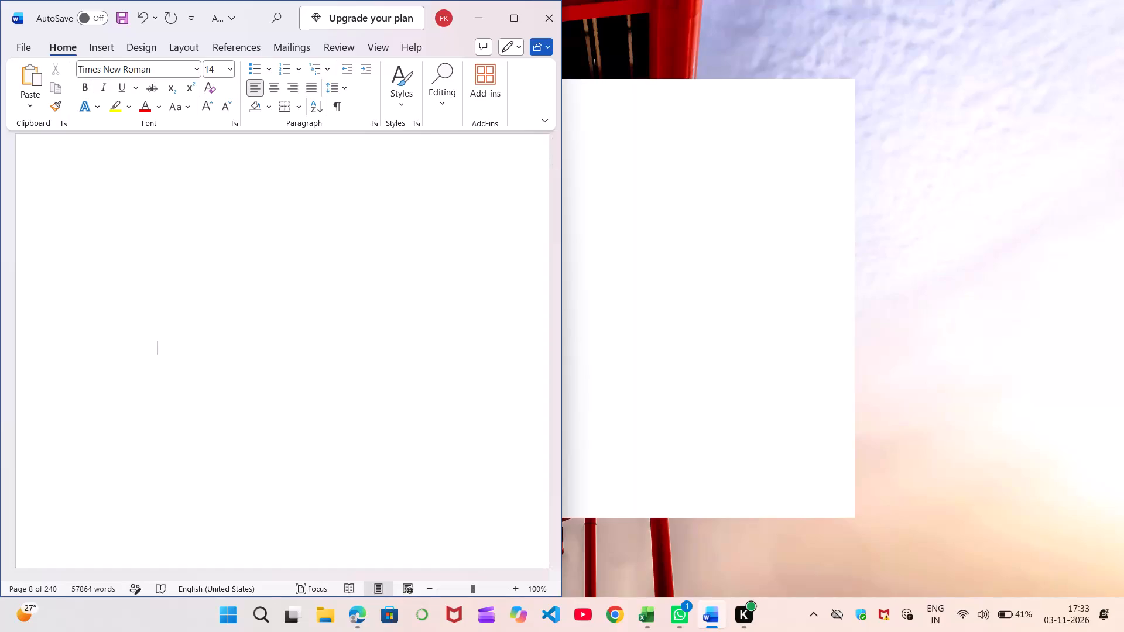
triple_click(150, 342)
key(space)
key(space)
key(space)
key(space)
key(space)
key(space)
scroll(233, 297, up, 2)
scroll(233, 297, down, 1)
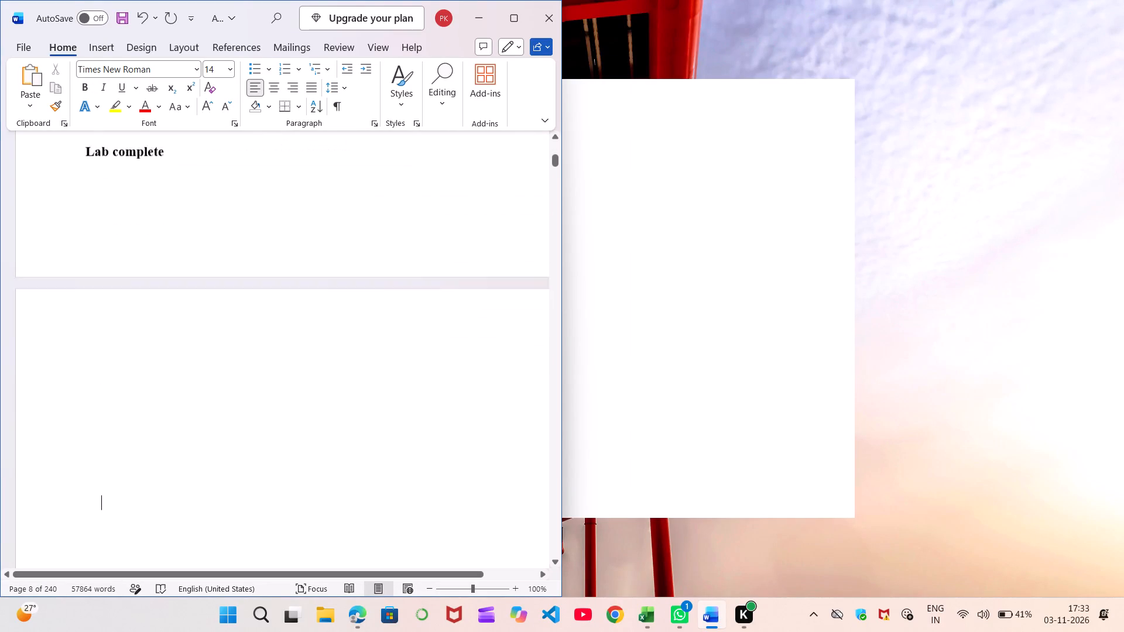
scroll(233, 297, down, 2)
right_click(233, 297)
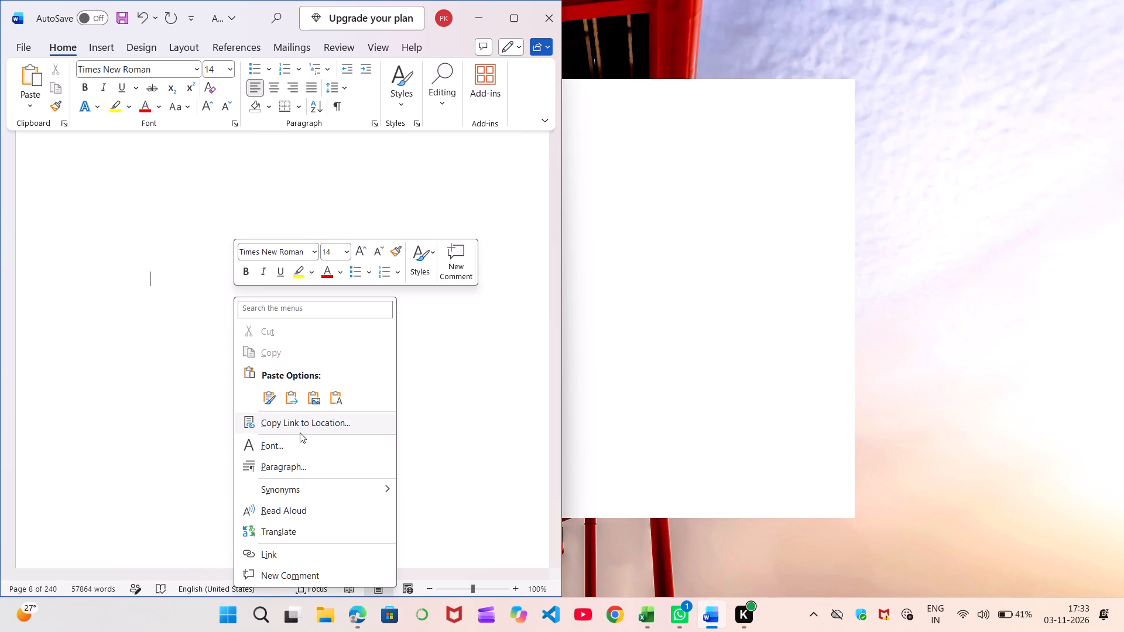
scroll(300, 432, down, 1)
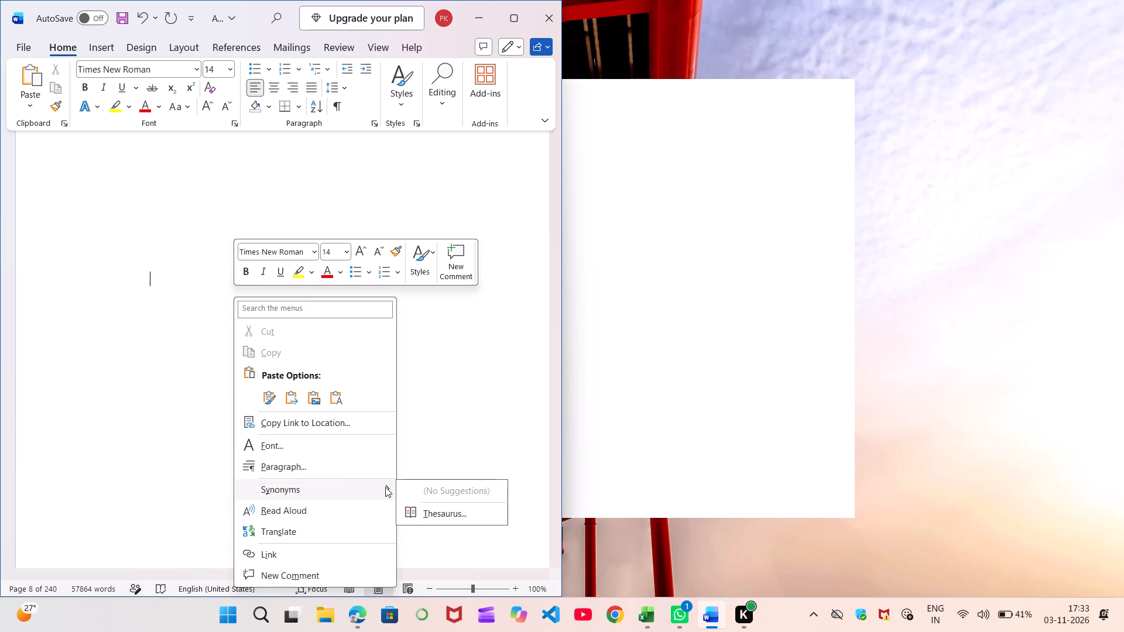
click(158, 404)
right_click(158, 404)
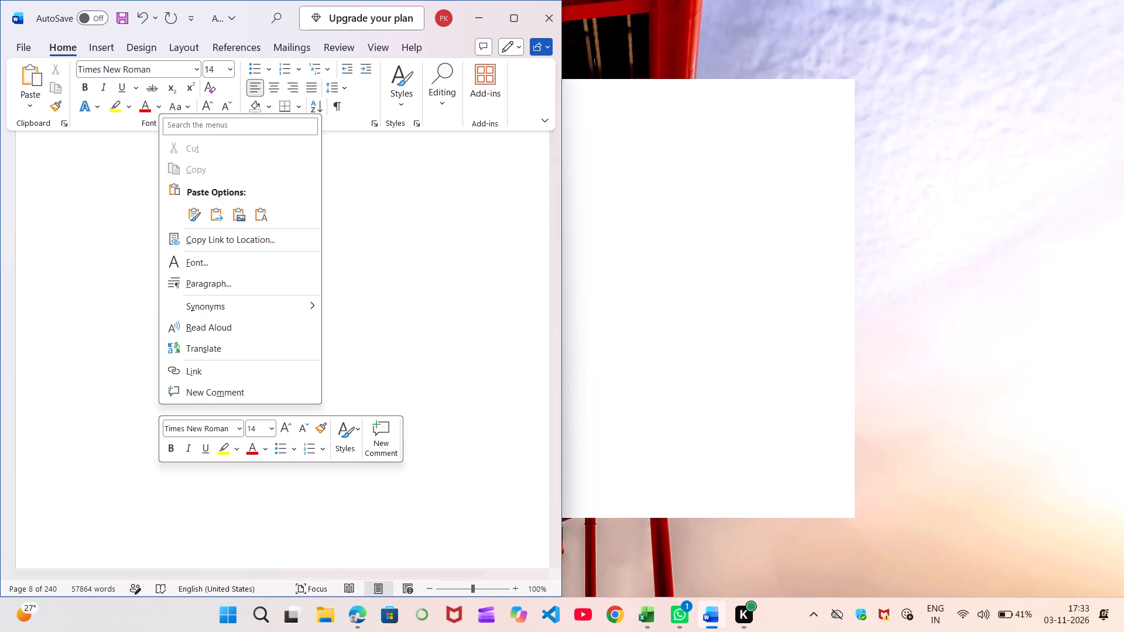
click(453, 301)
Review the Lab 1 pages and the transition to Lab 2 for remaining page gaps and layout problems.
scroll(453, 301, up, 1)
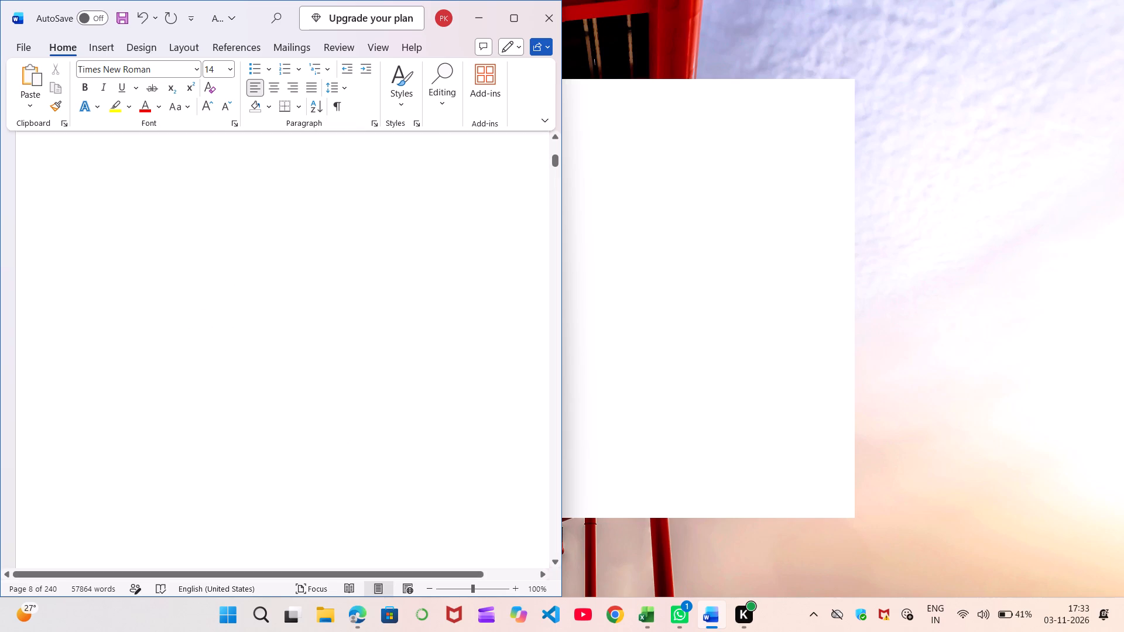
scroll(453, 301, up, 3)
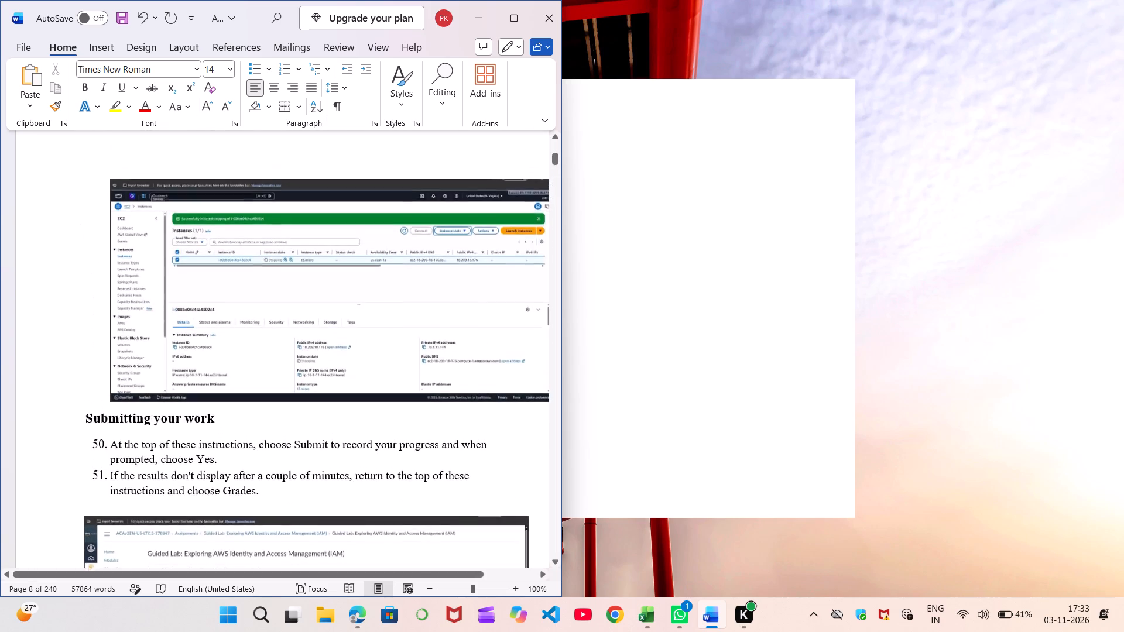
scroll(453, 301, down, 3)
click(345, 461)
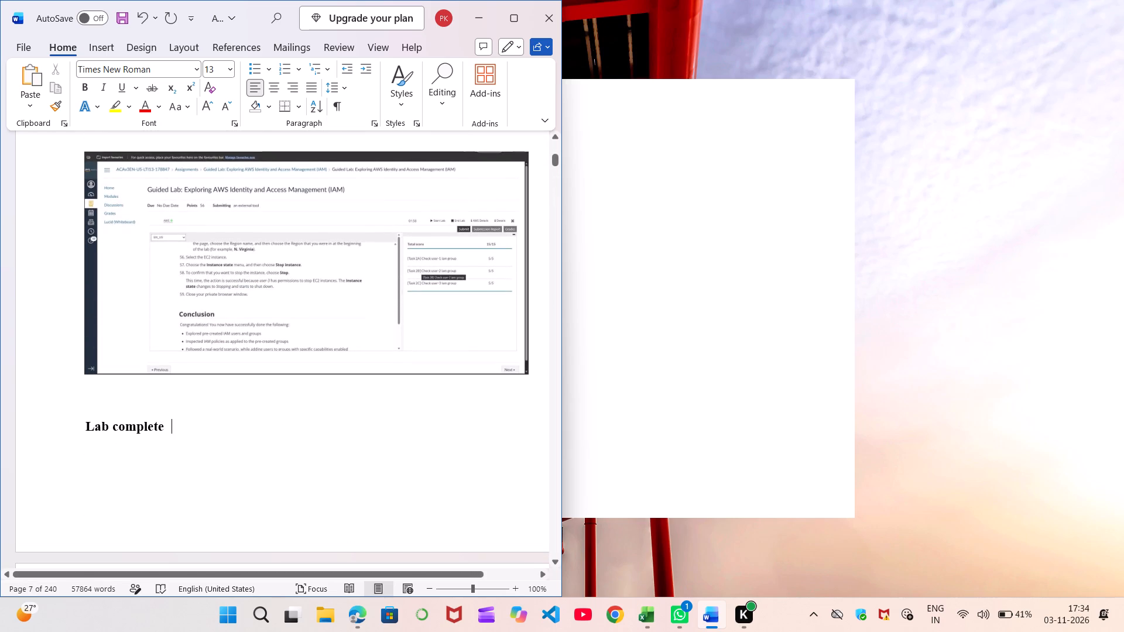
scroll(345, 461, down, 3)
click(330, 423)
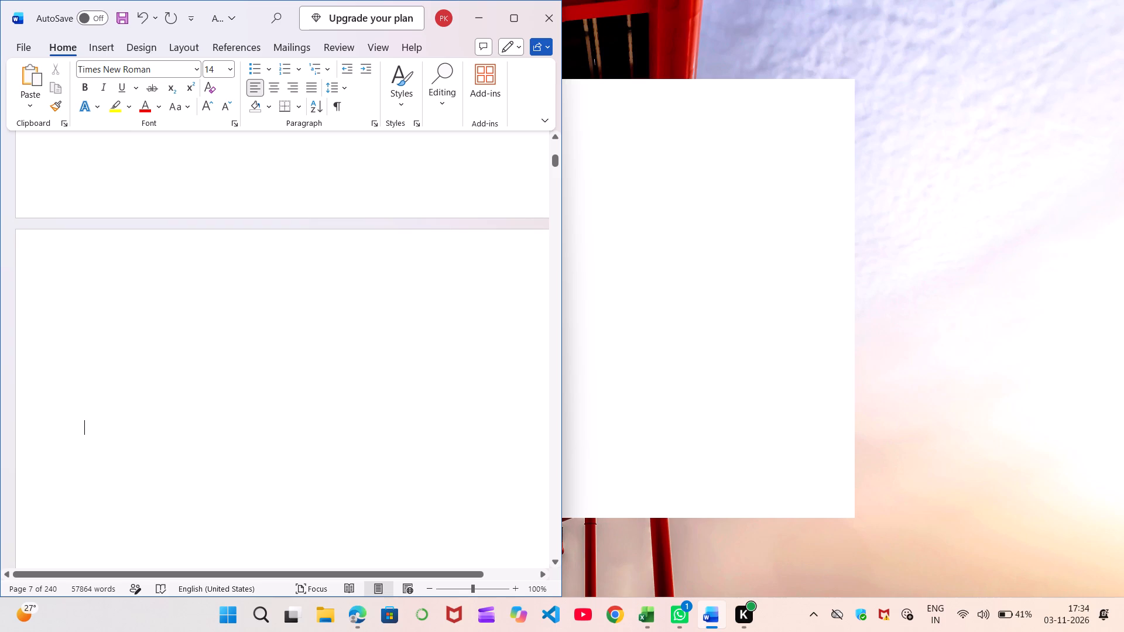
scroll(330, 423, down, 5)
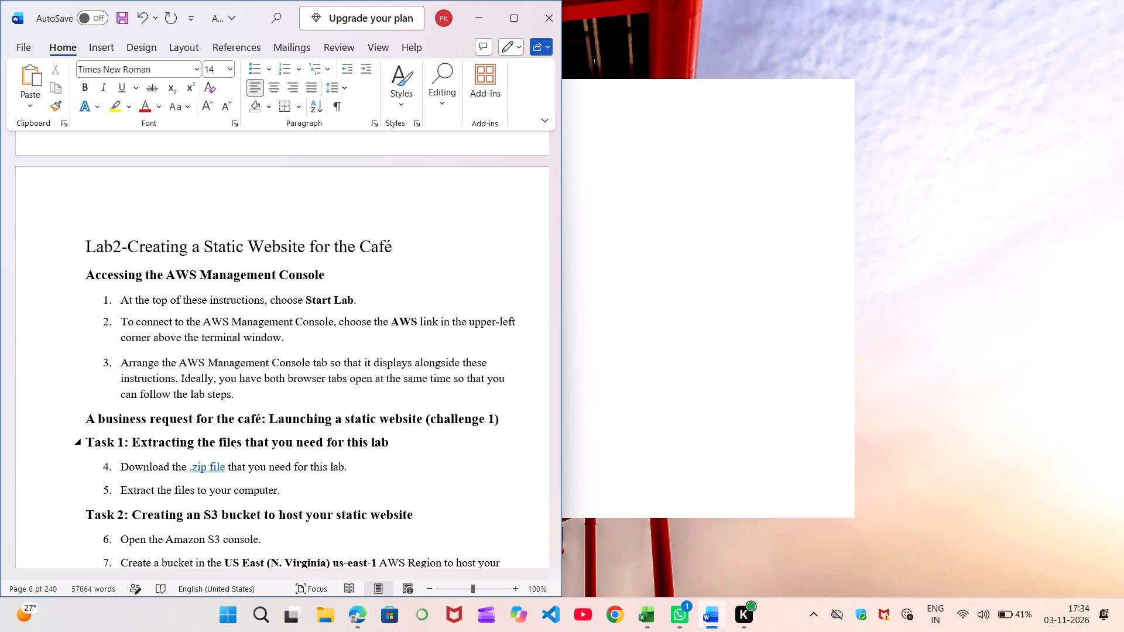
scroll(455, 446, up, 9)
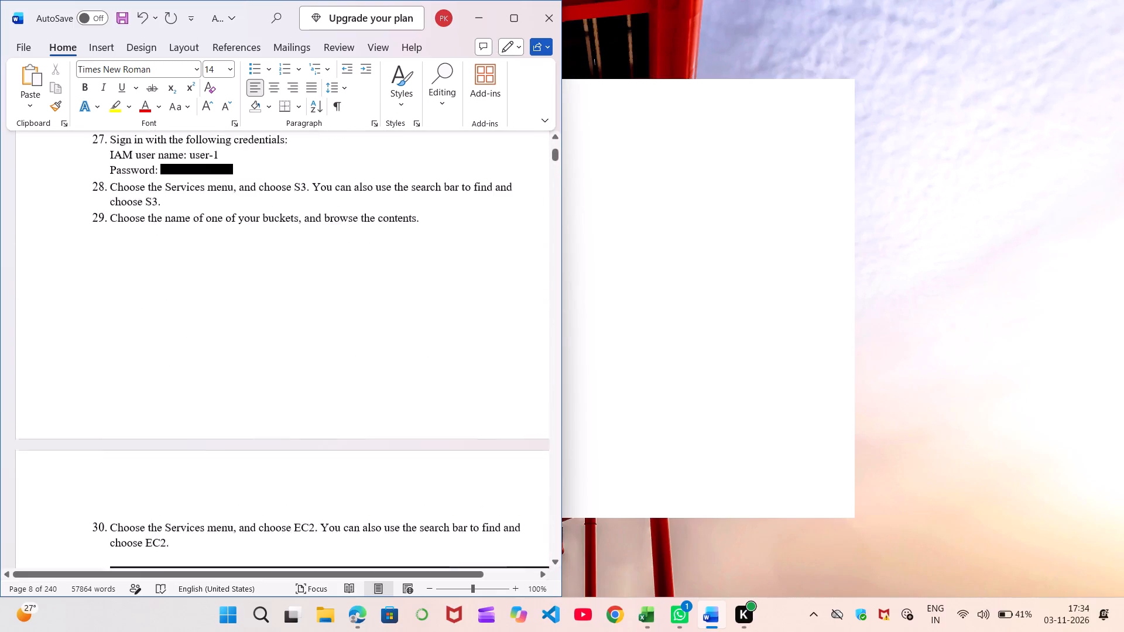
scroll(455, 446, up, 8)
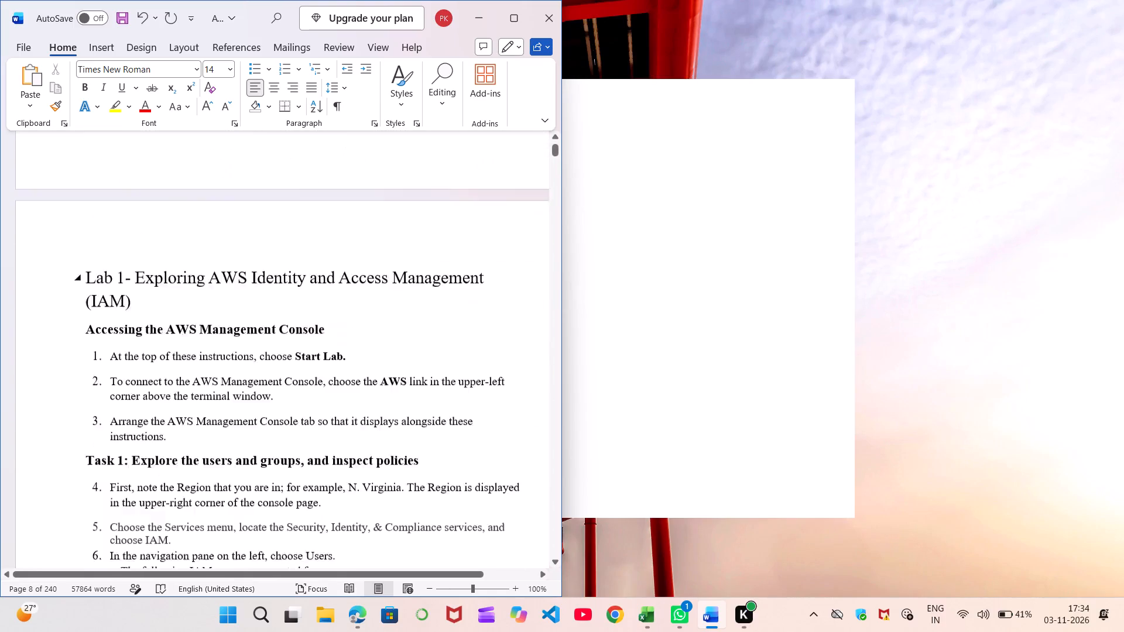
scroll(455, 446, up, 1)
scroll(455, 446, down, 1)
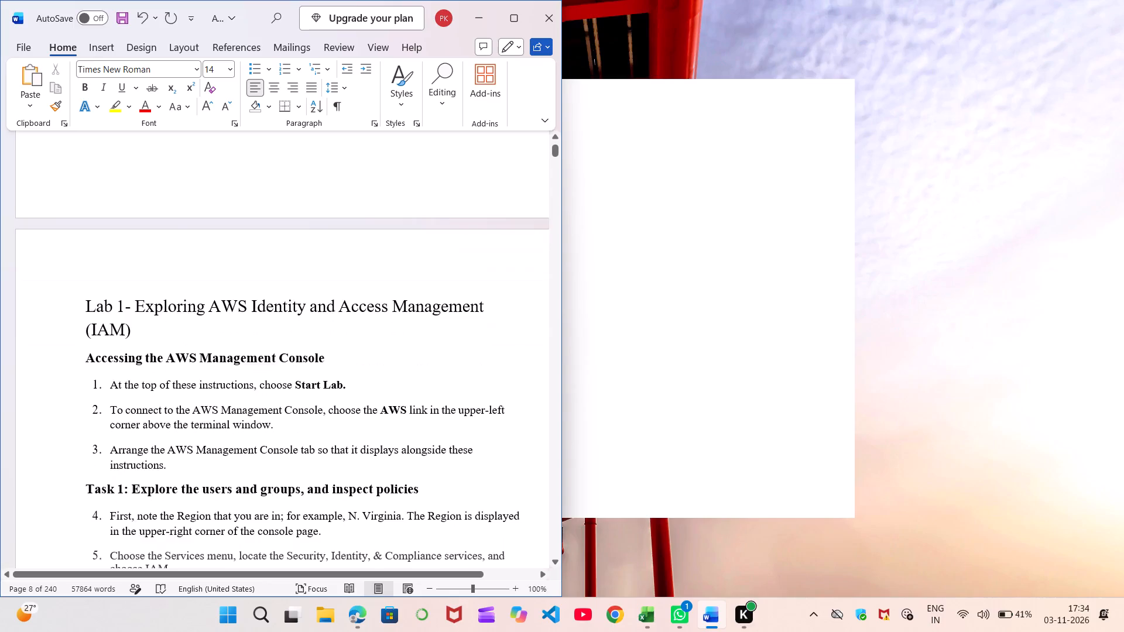
scroll(455, 446, down, 16)
scroll(455, 446, up, 1)
scroll(455, 446, down, 4)
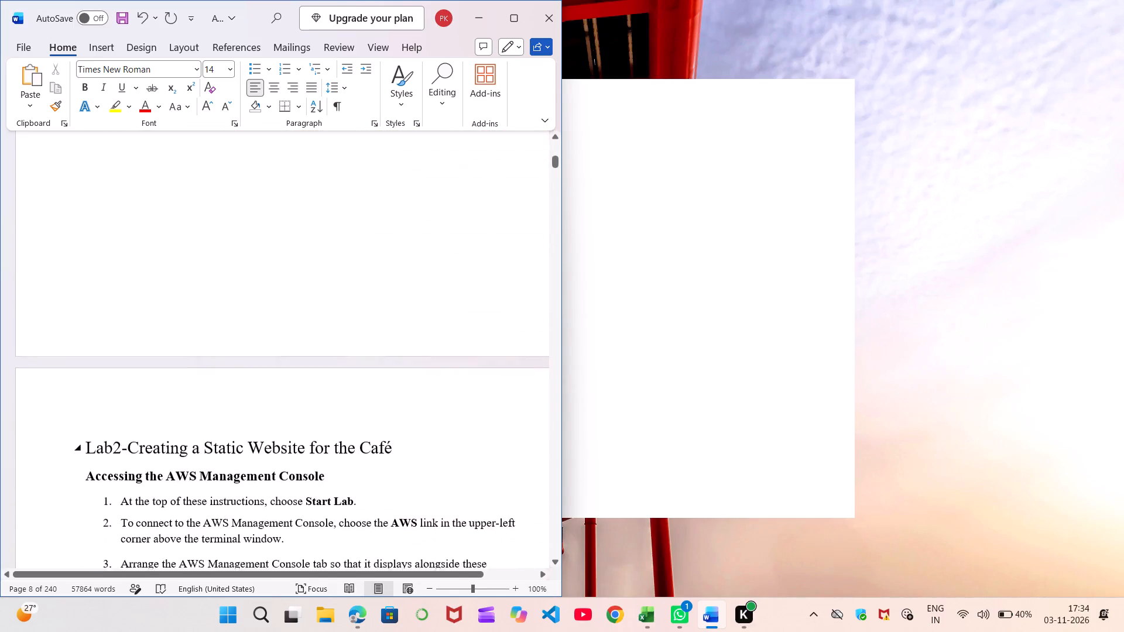
Cut the sourcebucket0114 bucket screenshot above the "Task 3: Uploading content to your S3 bucket" heading in Lab 2.
scroll(455, 446, down, 4)
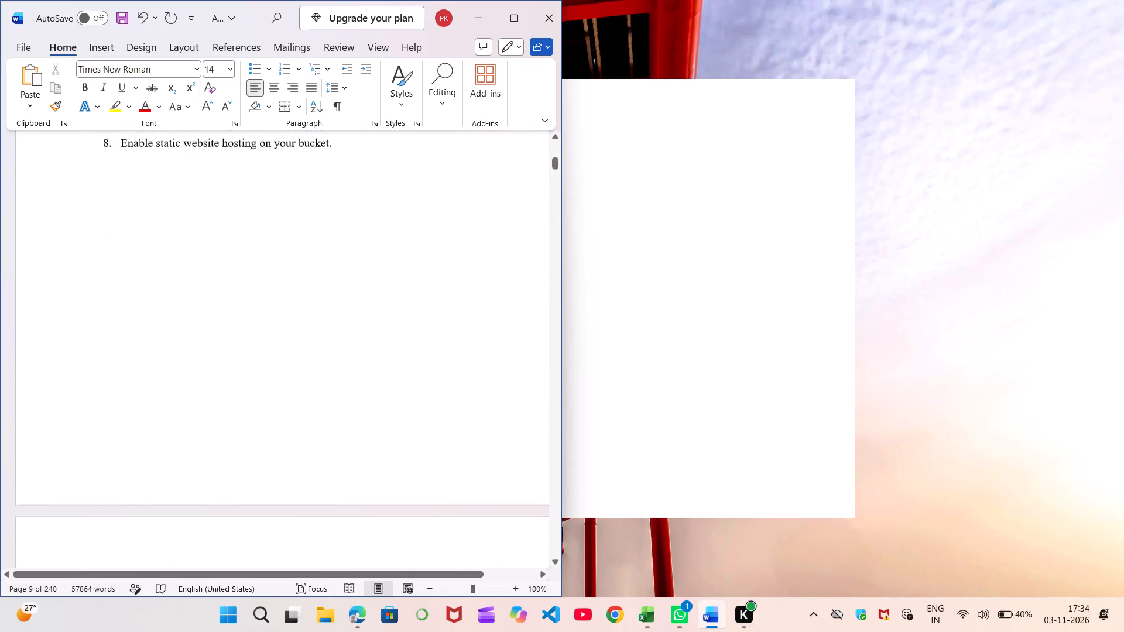
scroll(455, 446, down, 1)
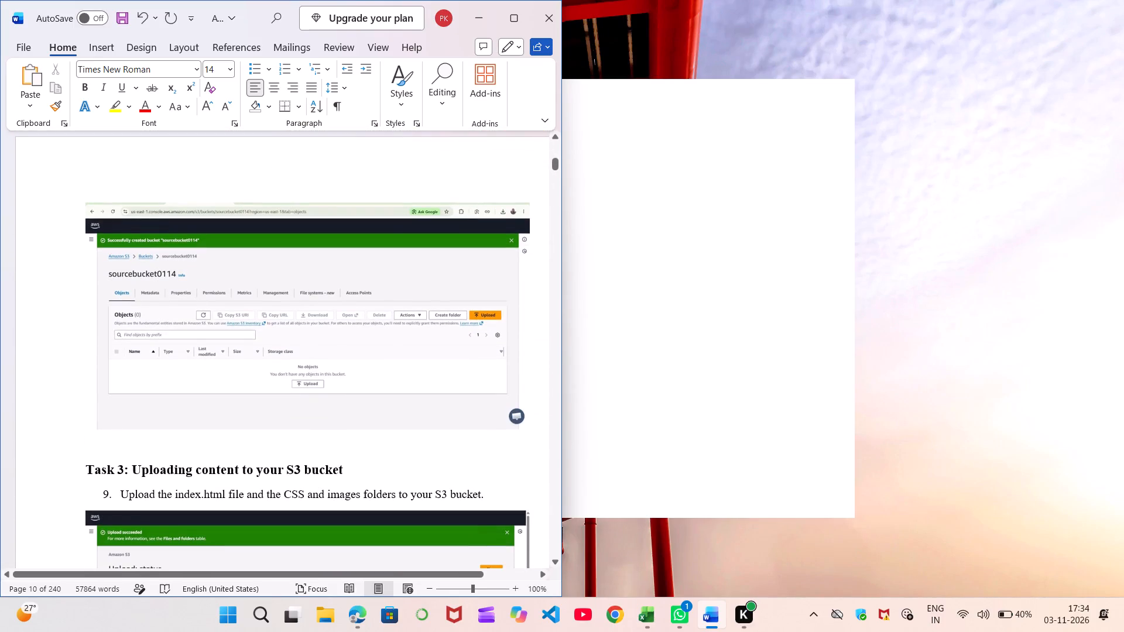
click(310, 361)
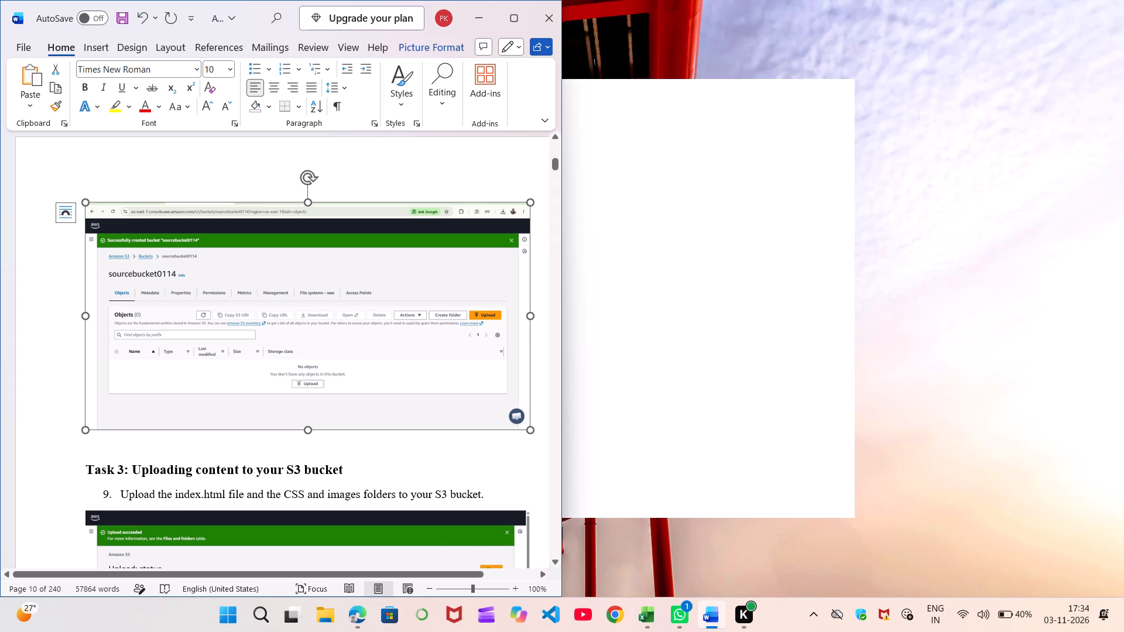
key(ctrl+x)
scroll(310, 361, up, 3)
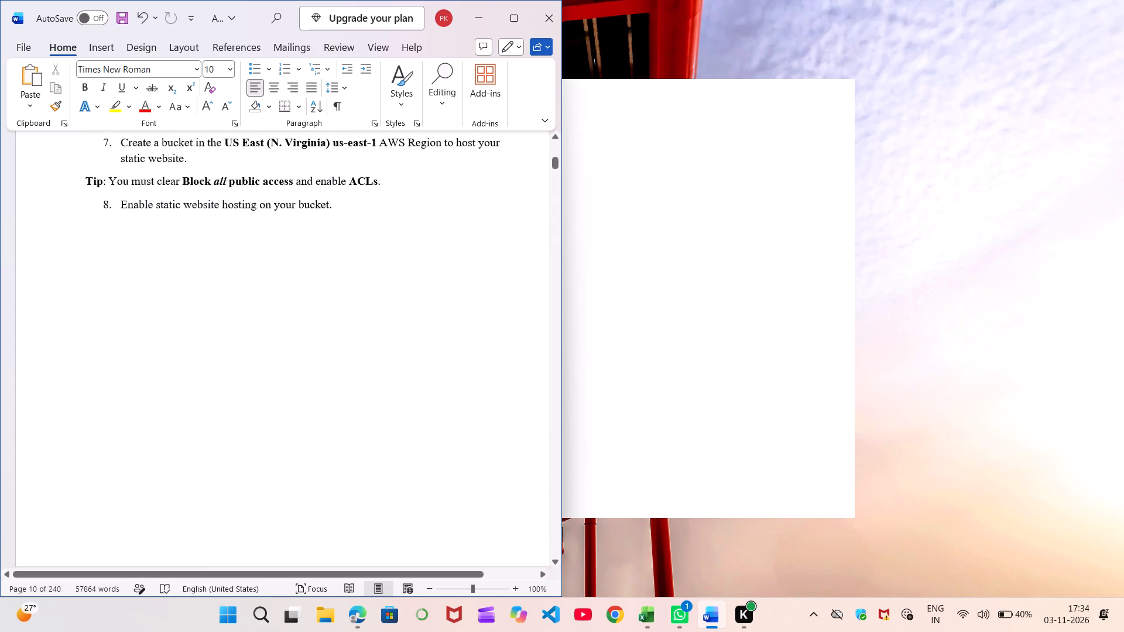
Remove the blank lines left by the cut and paste the sourcebucket0114 screenshot below step 8, "Enable static website hosting on your bucket.".
key(BackSpace)
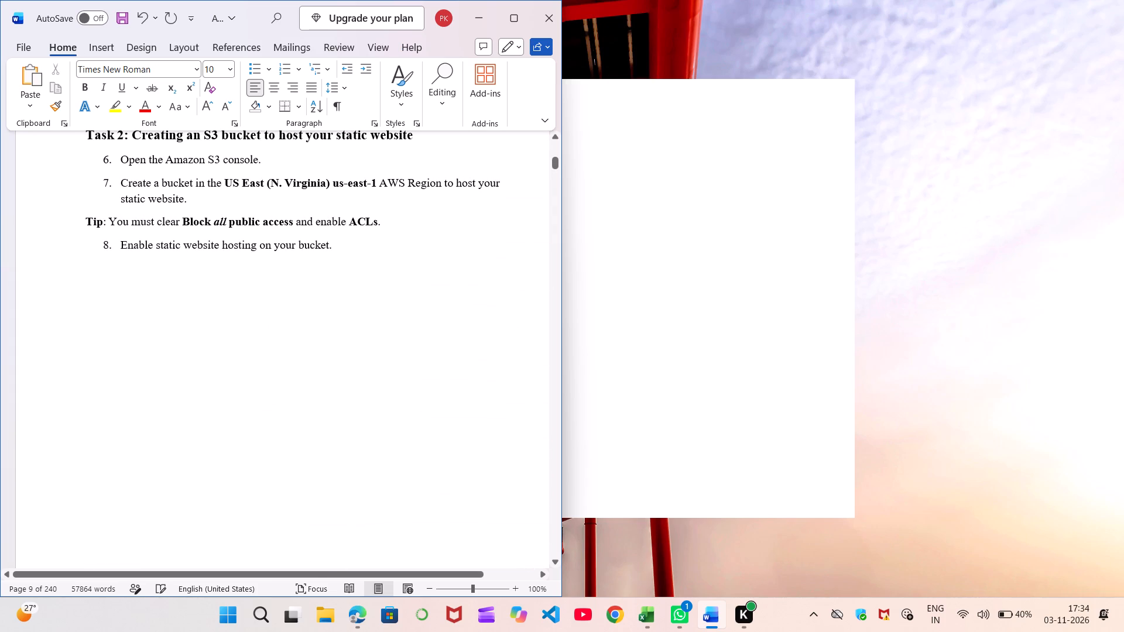
key(BackSpace)
key(Return)
key(Return)
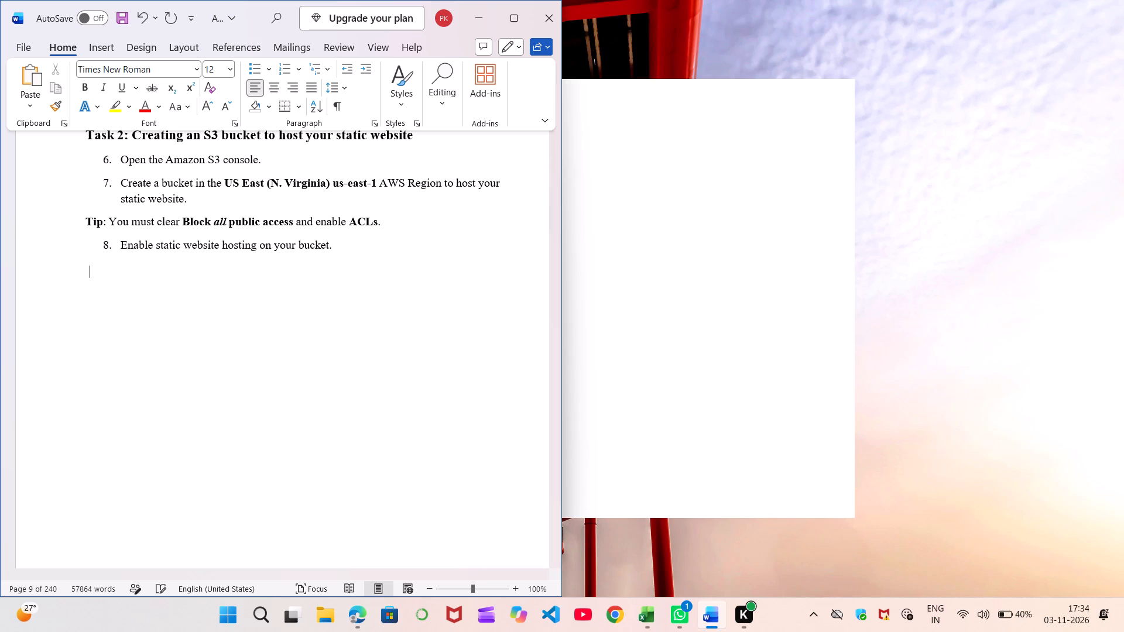
key(ctrl+v)
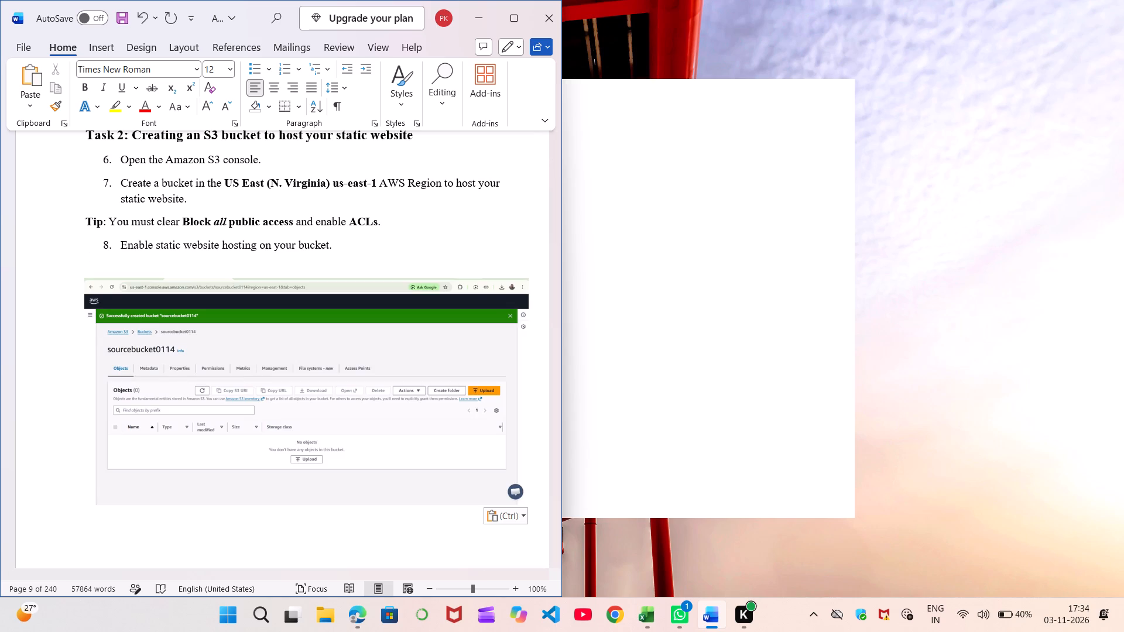
Remove the empty lines above the "Task 3: Uploading content to your S3 bucket" heading so it starts at the top of its page.
scroll(310, 361, down, 3)
click(110, 366)
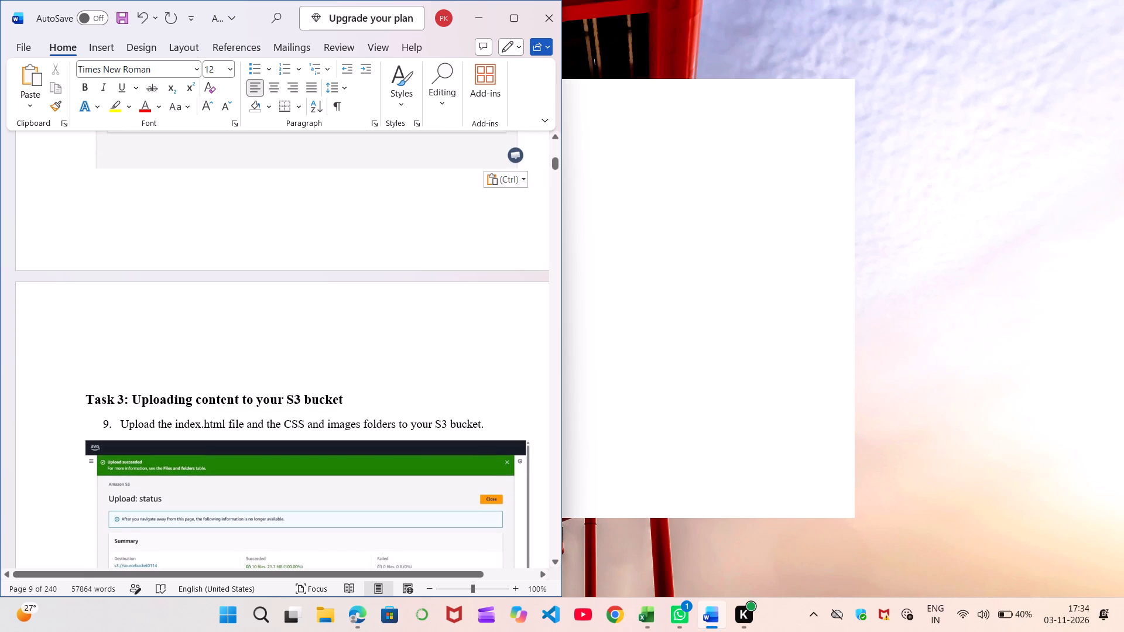
key(BackSpace)
key(BackSpace)
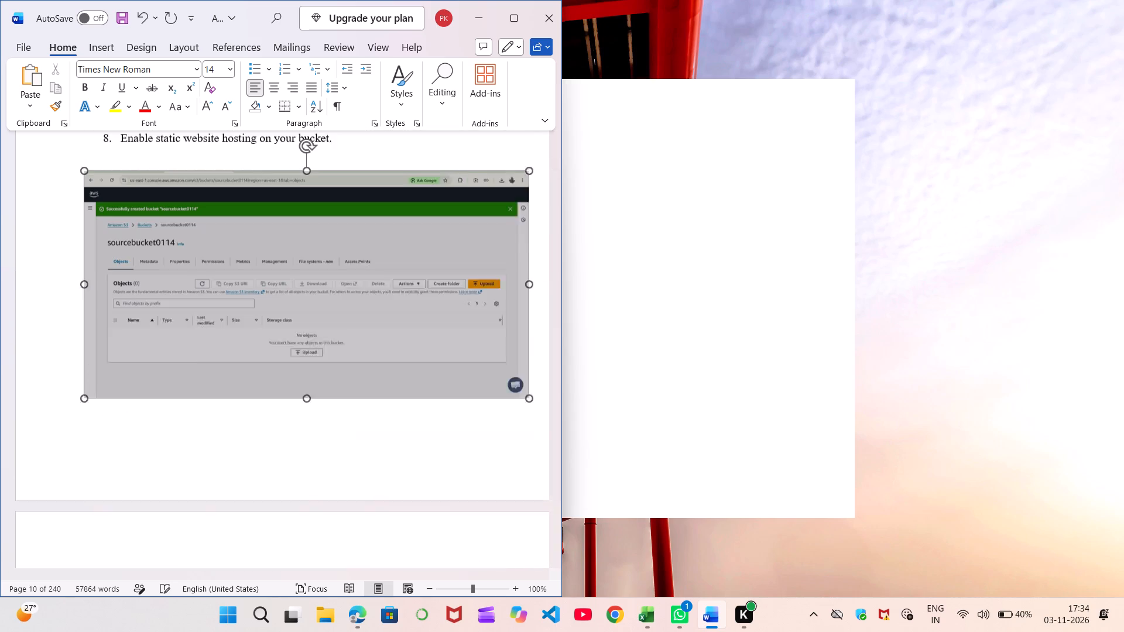
key(Down)
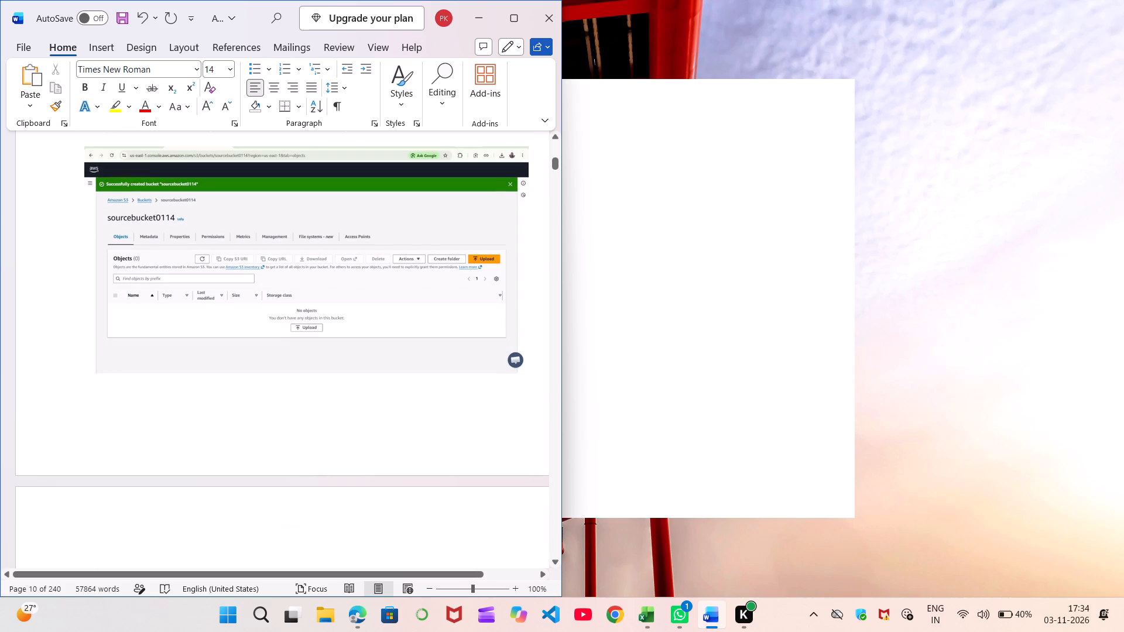
key(Down)
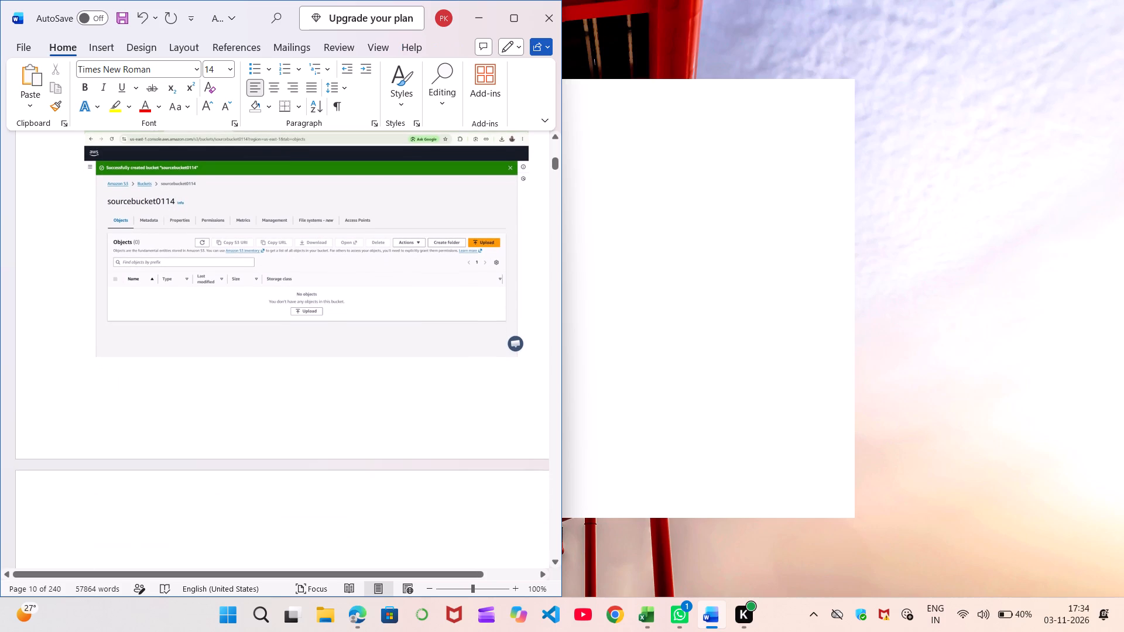
key(BackSpace)
key(BackSpace)
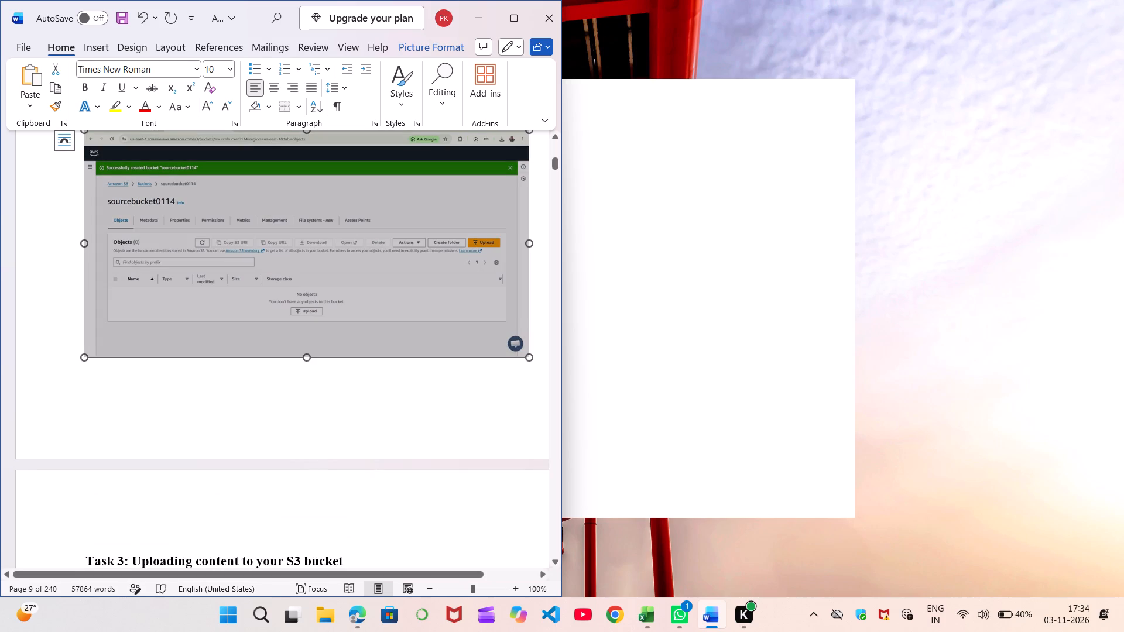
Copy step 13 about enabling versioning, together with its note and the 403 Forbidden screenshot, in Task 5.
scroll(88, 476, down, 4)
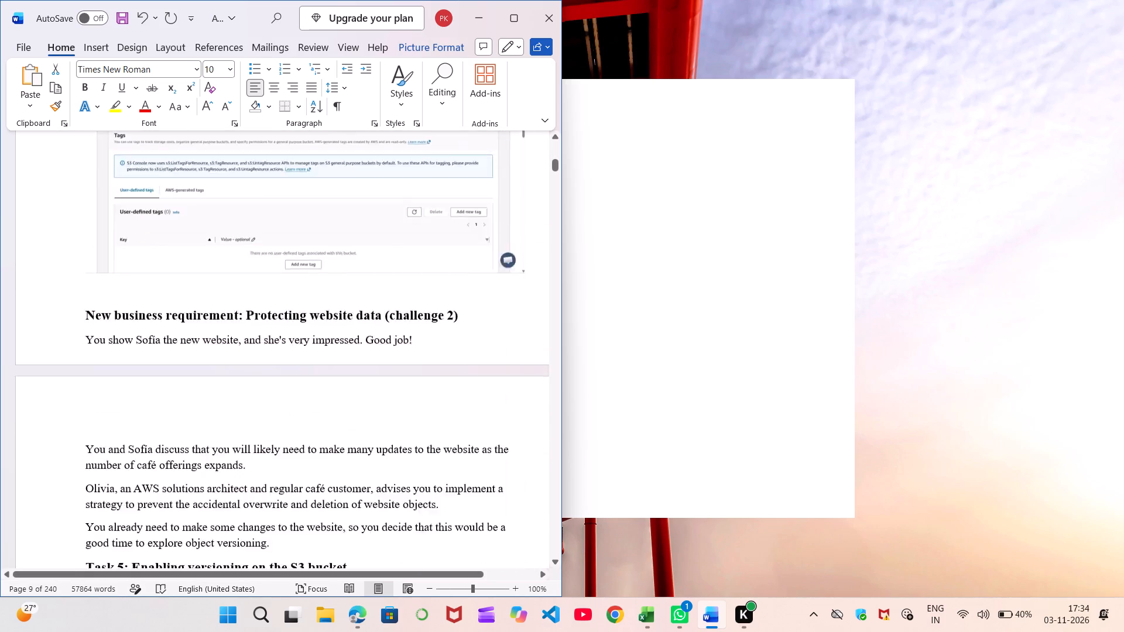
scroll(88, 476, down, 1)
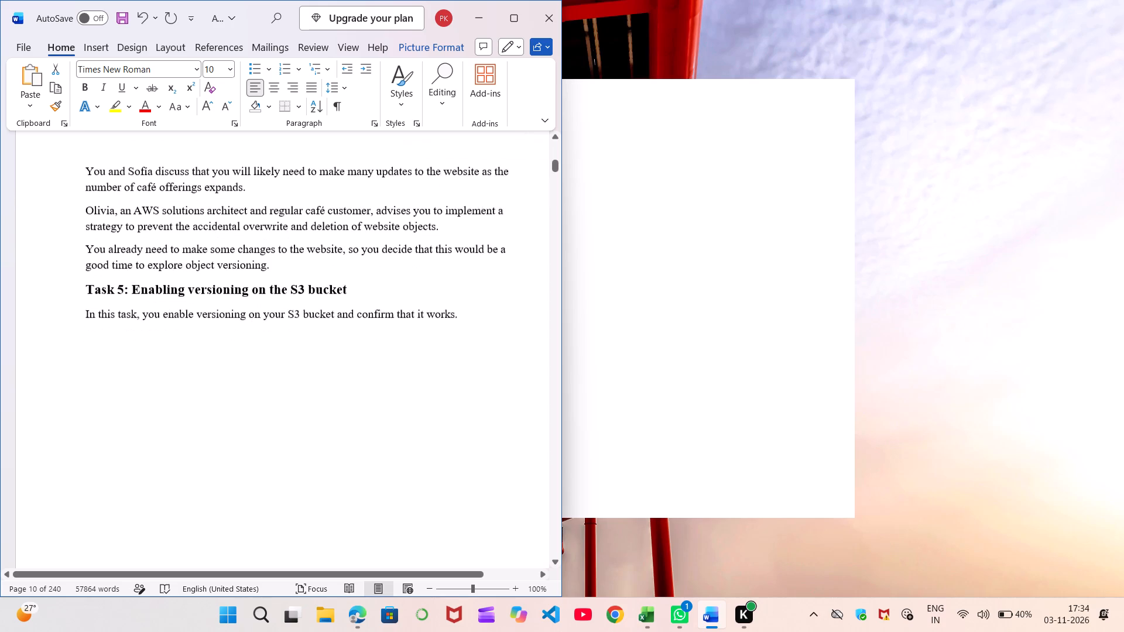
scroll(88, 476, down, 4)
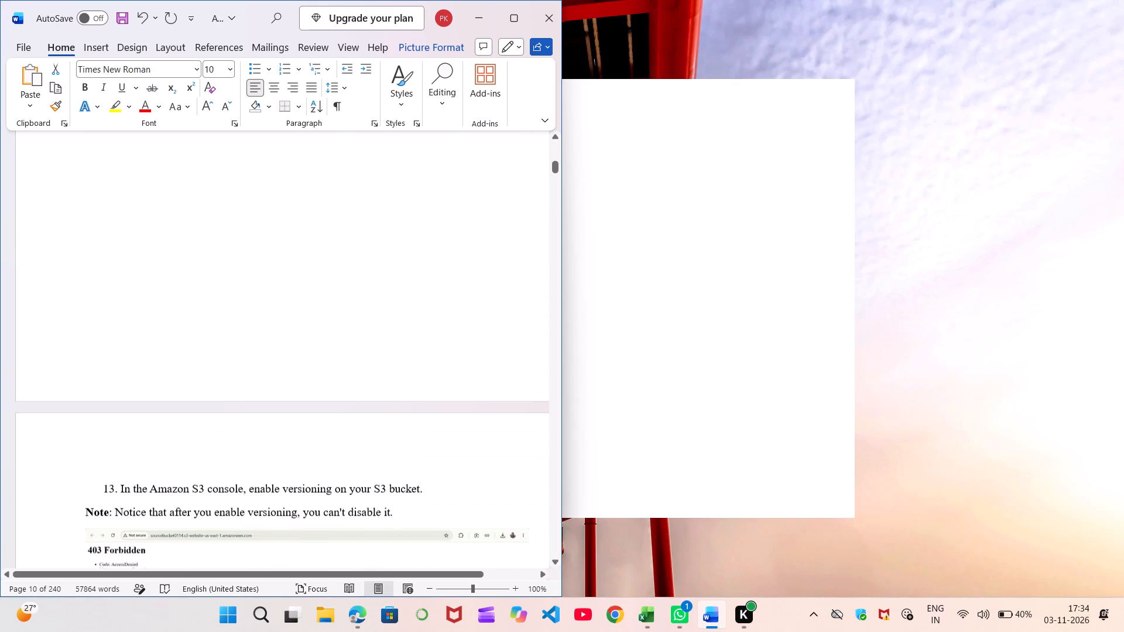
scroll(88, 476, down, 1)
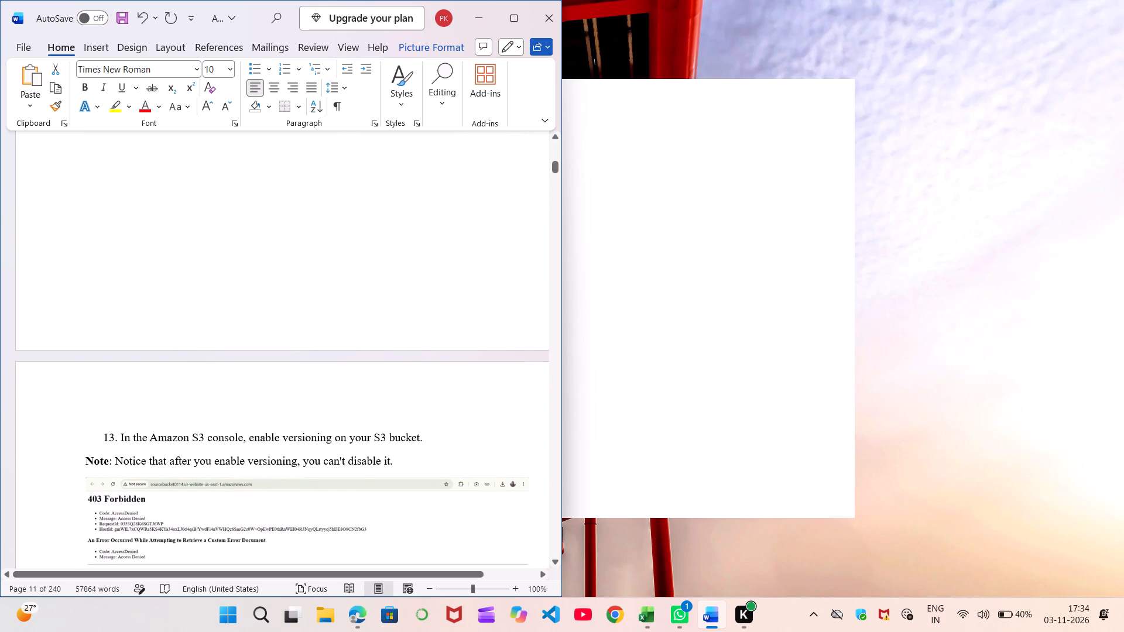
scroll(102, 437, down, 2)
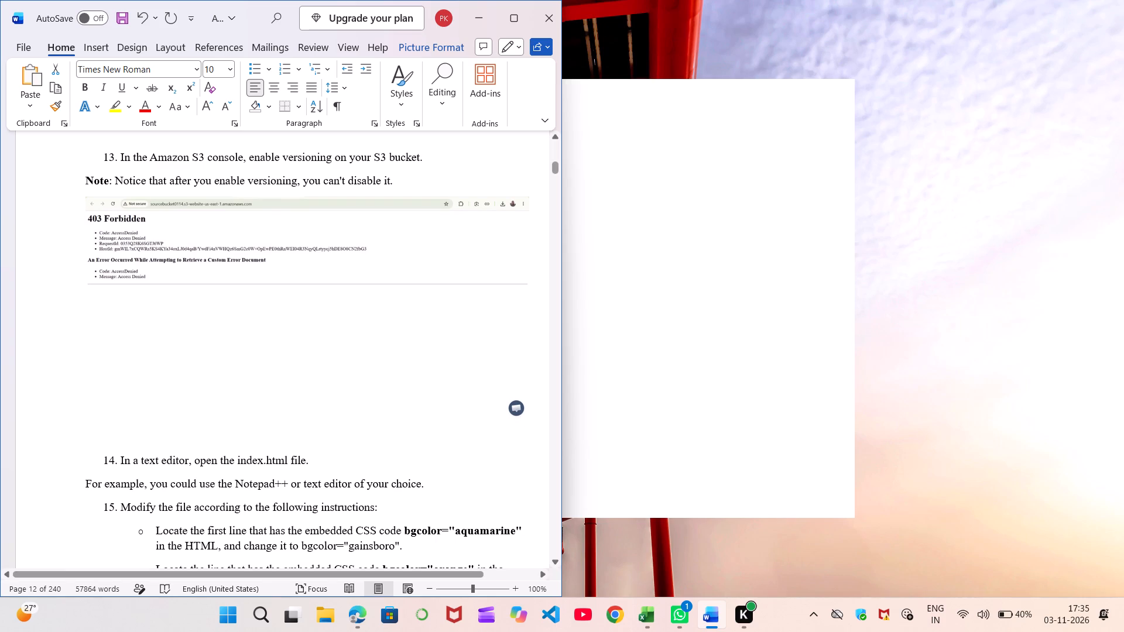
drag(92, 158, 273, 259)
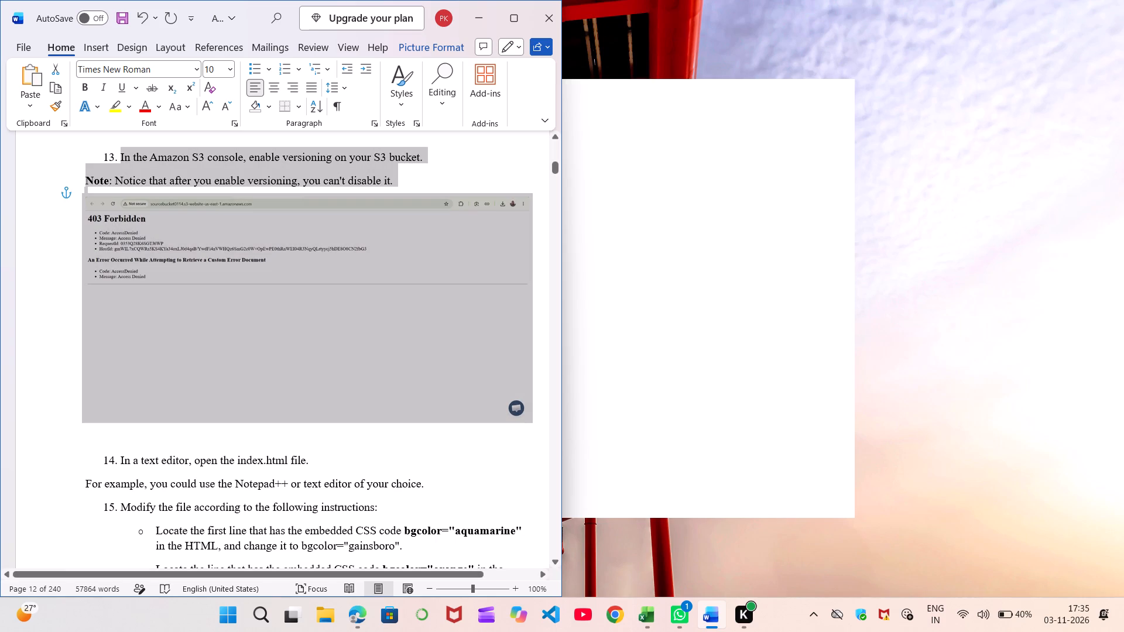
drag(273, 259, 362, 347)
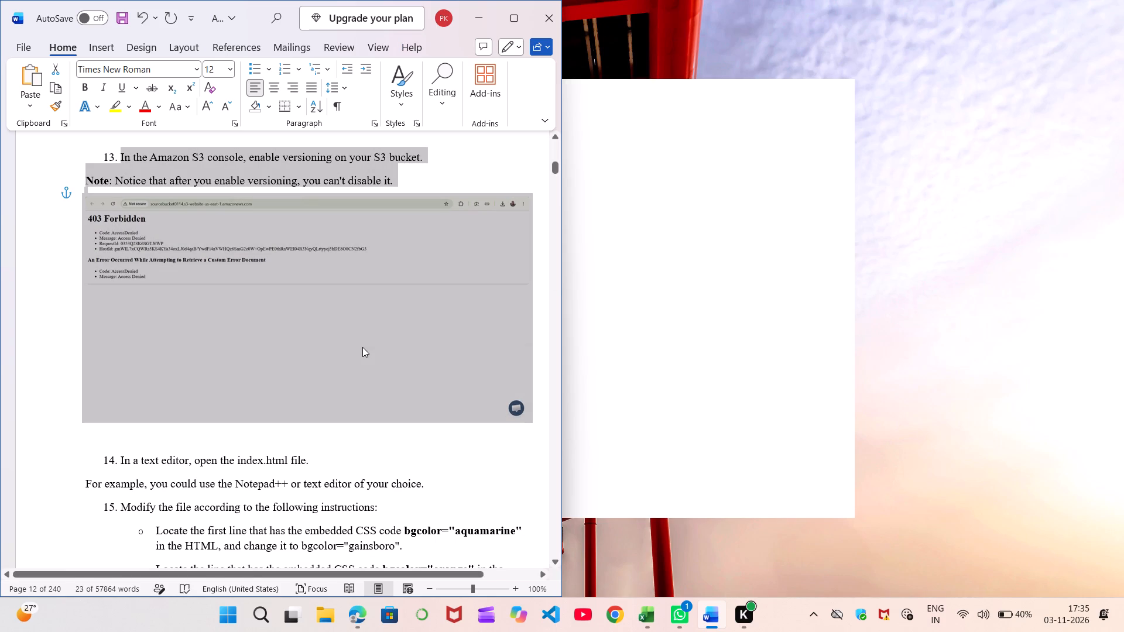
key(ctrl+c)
Delete the "New business requirement: Protecting website data (challenge 2)" heading and its paragraphs above the Task 5 heading.
scroll(362, 347, up, 4)
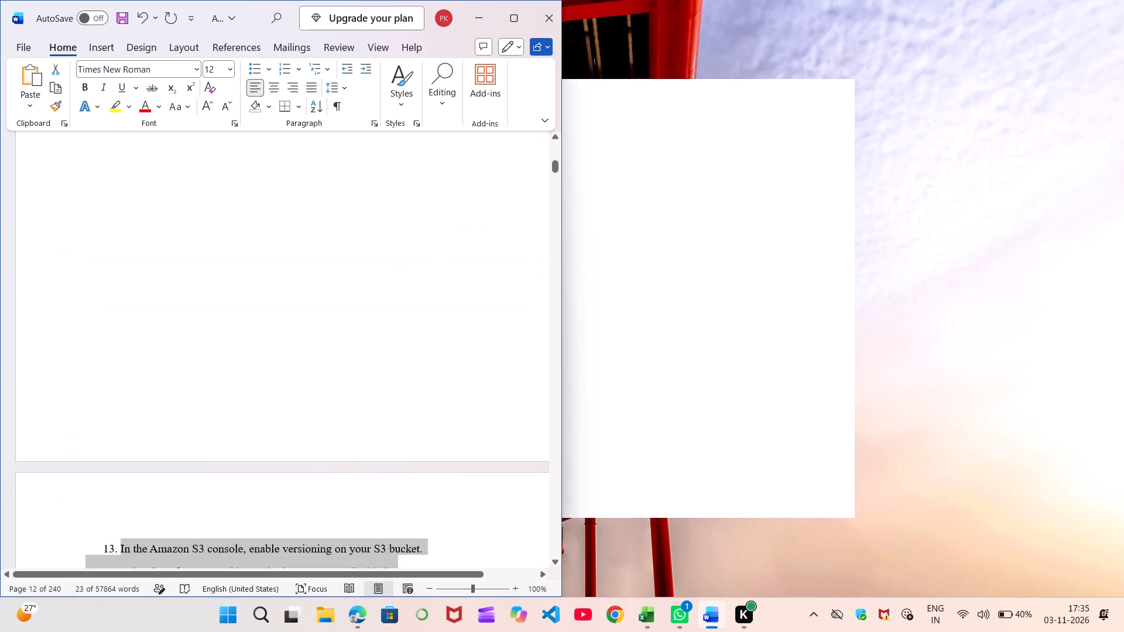
scroll(362, 347, up, 2)
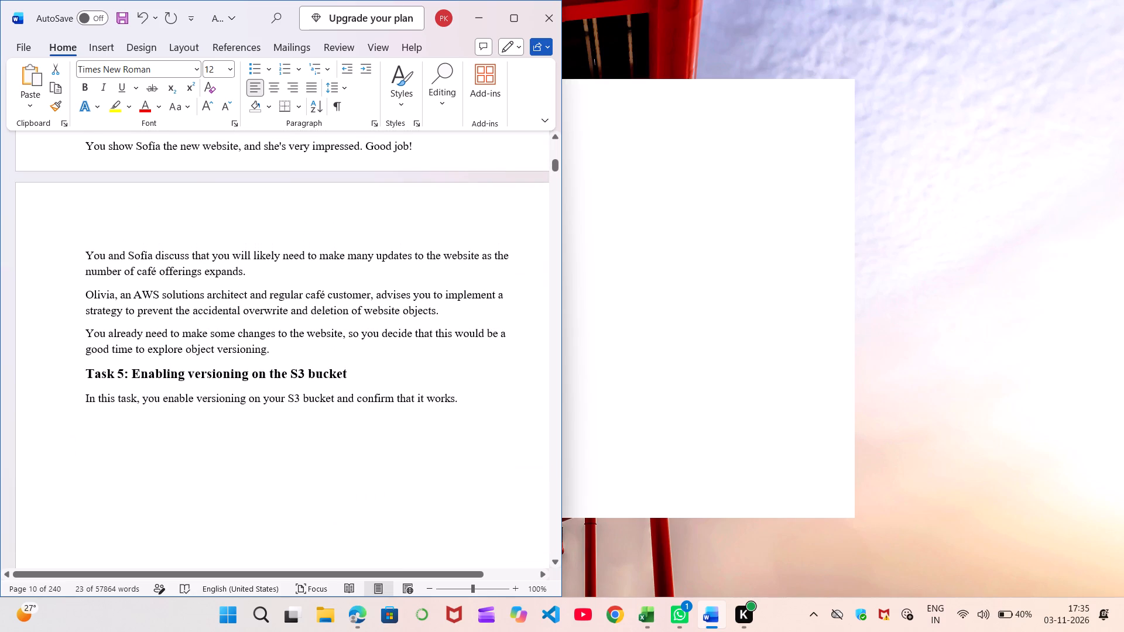
scroll(257, 401, up, 1)
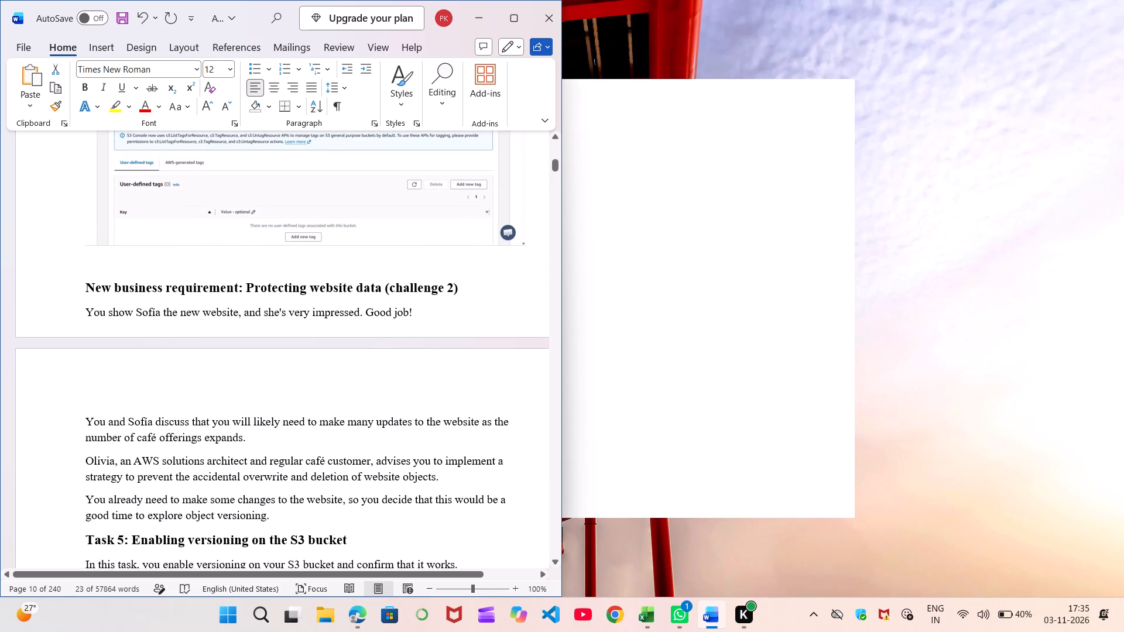
scroll(178, 354, down, 1)
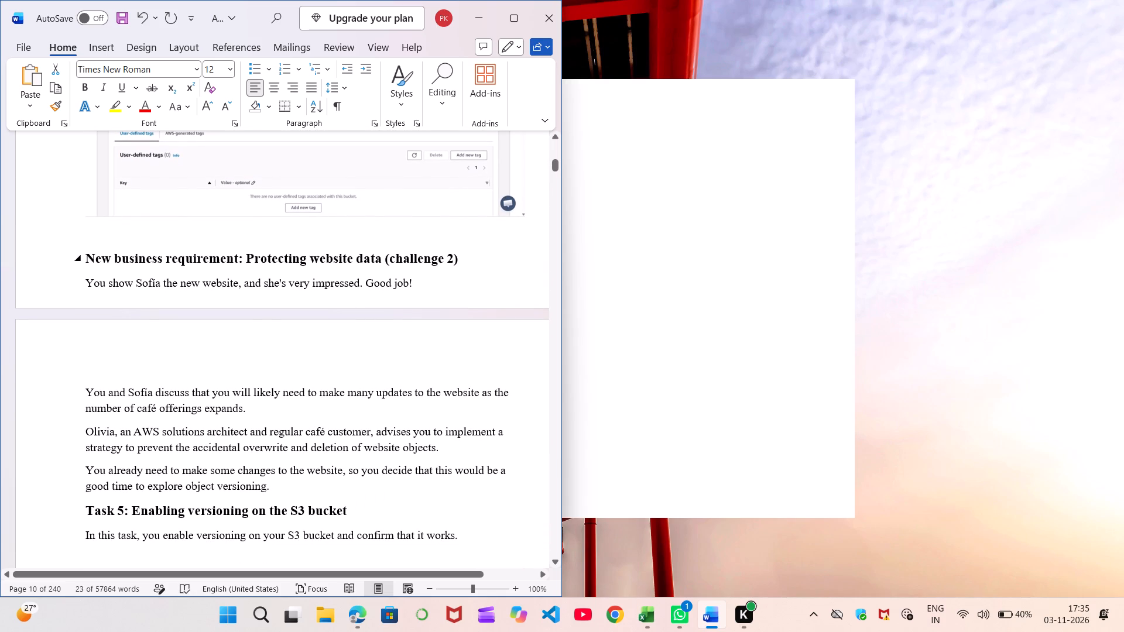
drag(84, 260, 291, 476)
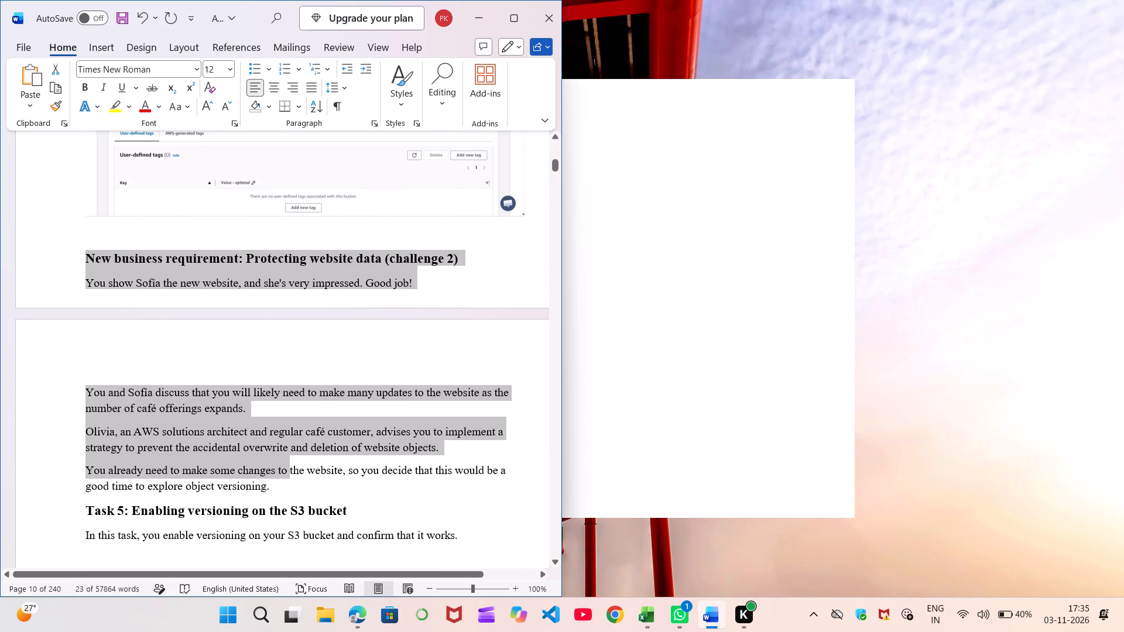
drag(291, 476, 284, 486)
key(BackSpace)
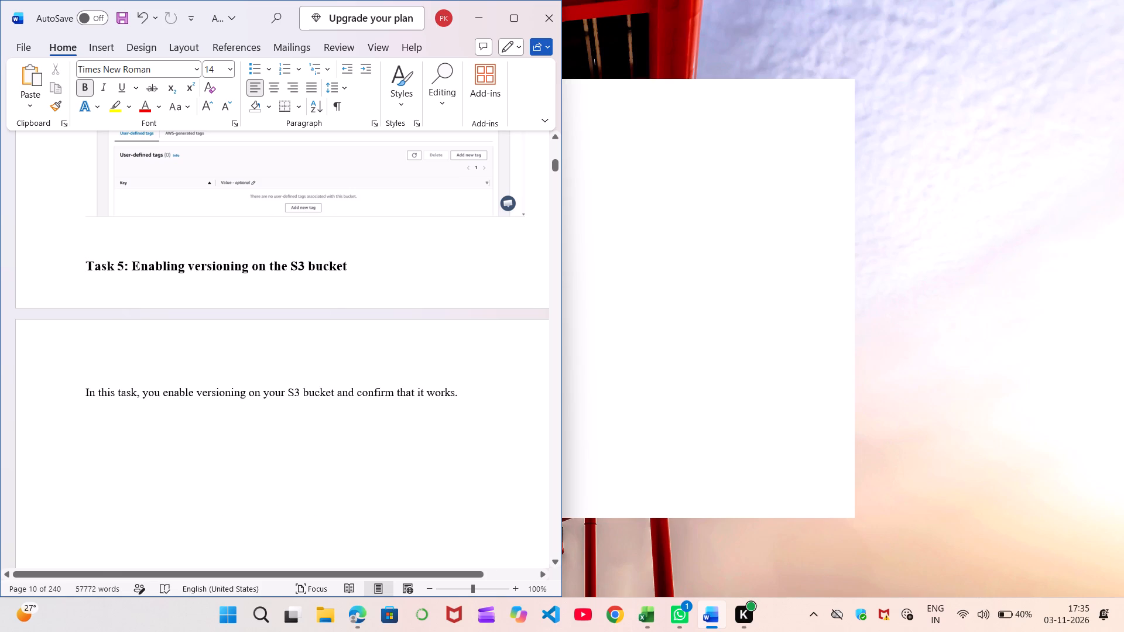
Delete the introductory sentence "In this task, you enable versioning on your S3 bucket..." and the blank page space below the Task 5 heading.
drag(86, 394, 505, 414)
key(BackSpace)
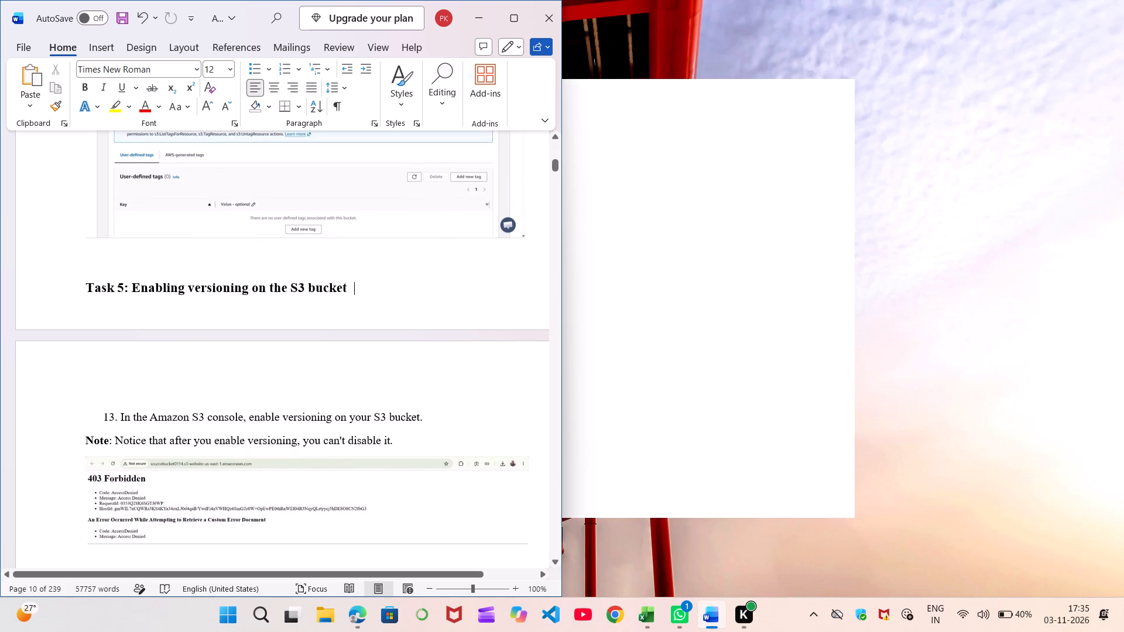
Maximize the document window and review the Lab 2 pages from Task 4 to Task 6 for page gaps and surplus text.
scroll(505, 414, down, 1)
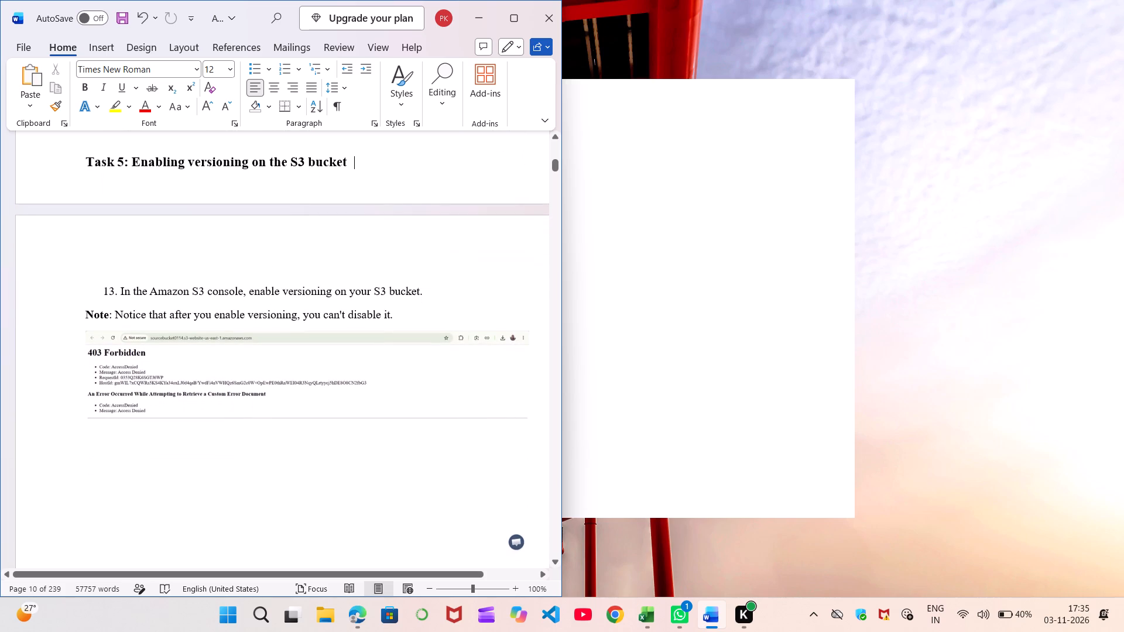
scroll(385, 463, down, 2)
scroll(385, 463, up, 3)
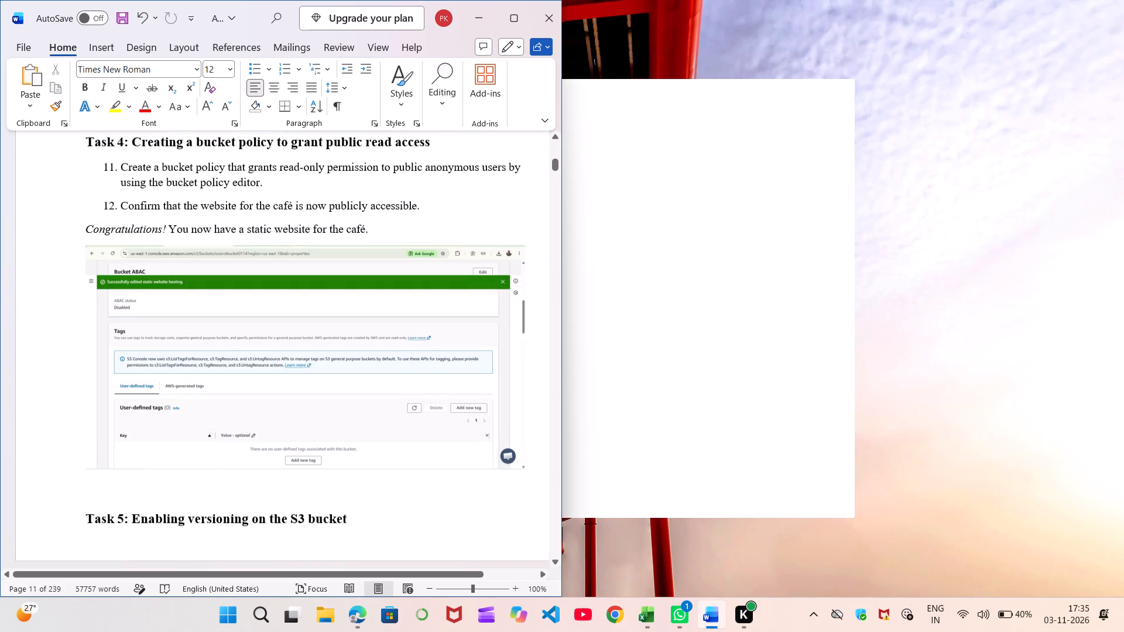
scroll(385, 463, up, 1)
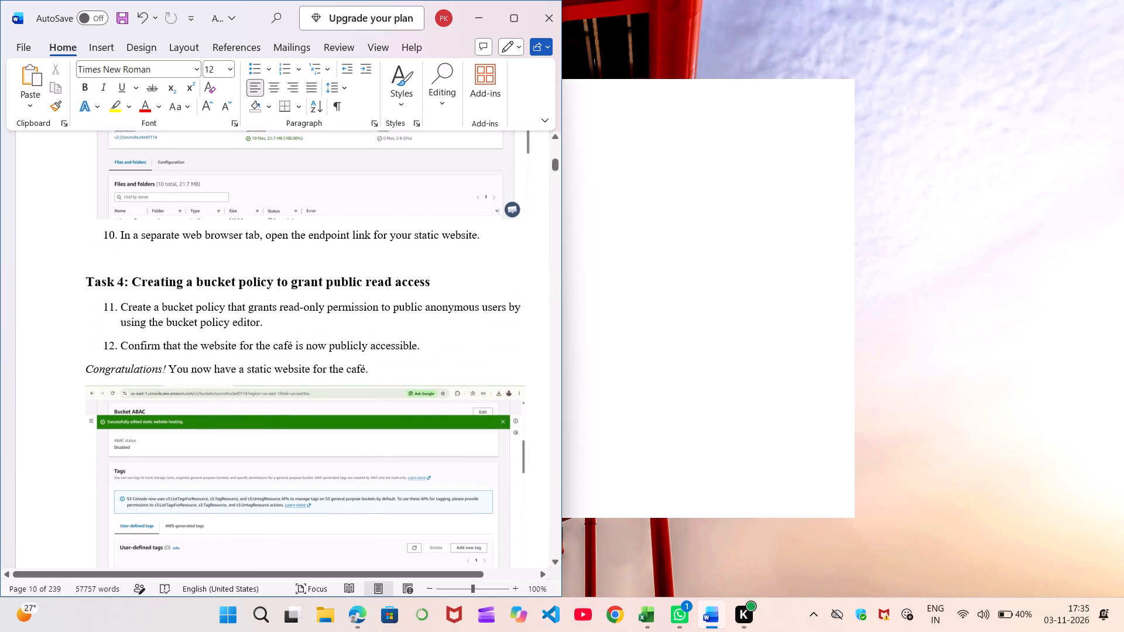
scroll(385, 463, down, 3)
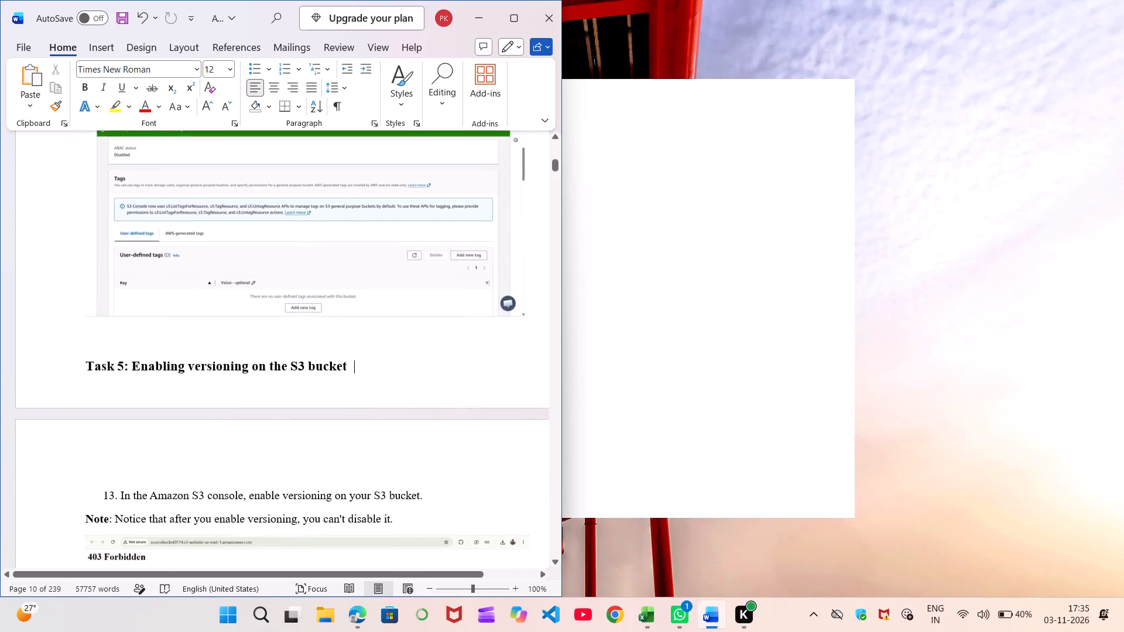
scroll(385, 463, down, 2)
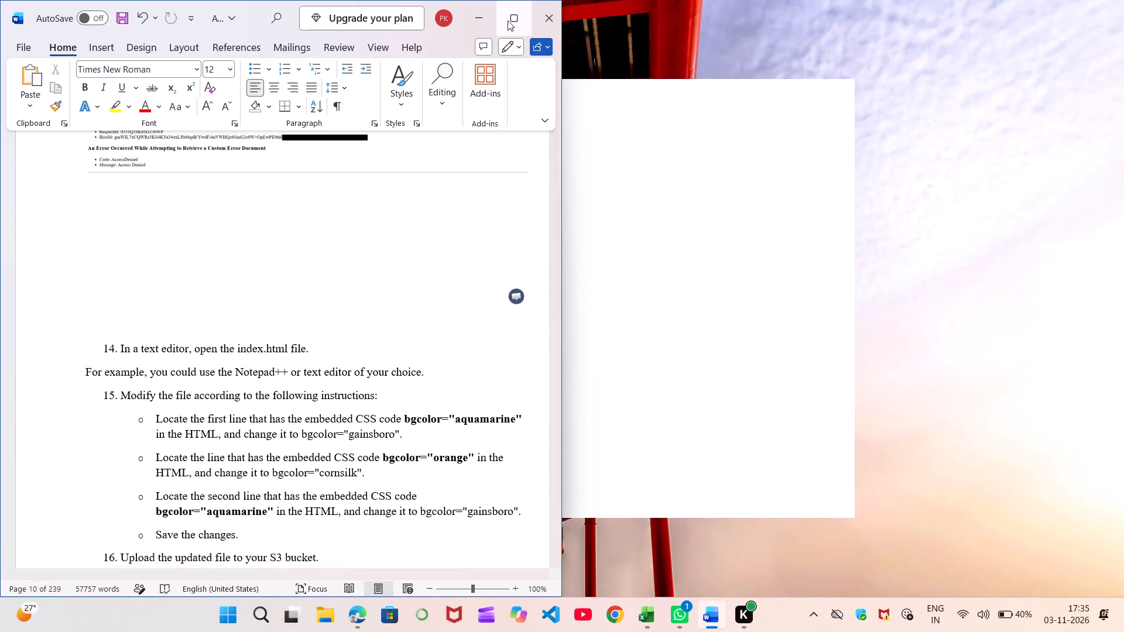
click(508, 20)
scroll(537, 267, down, 2)
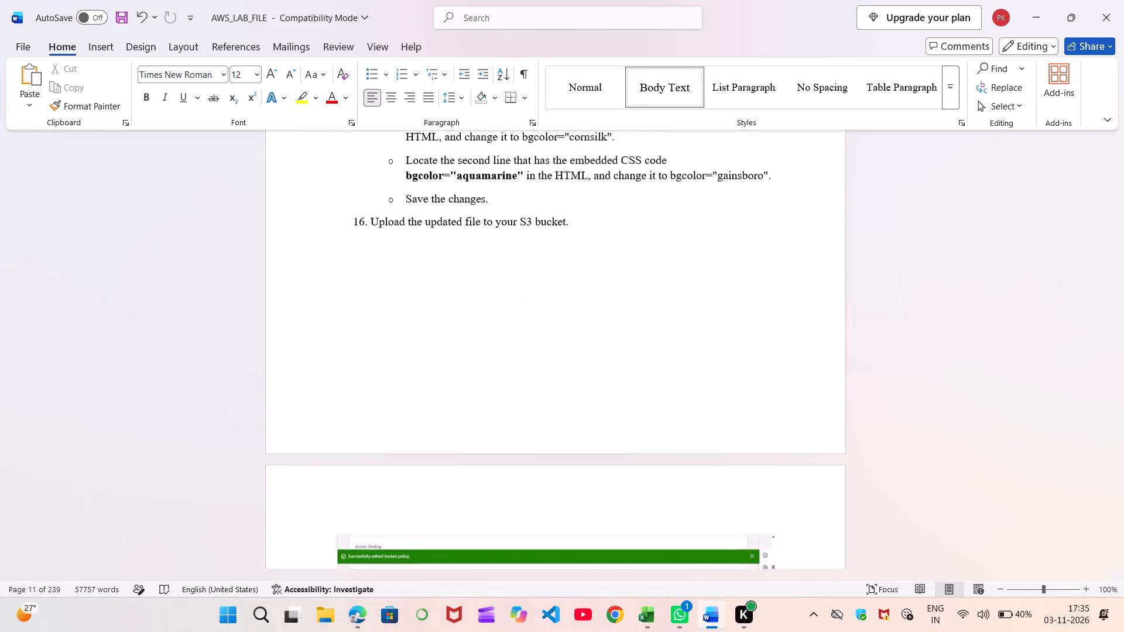
scroll(462, 369, down, 2)
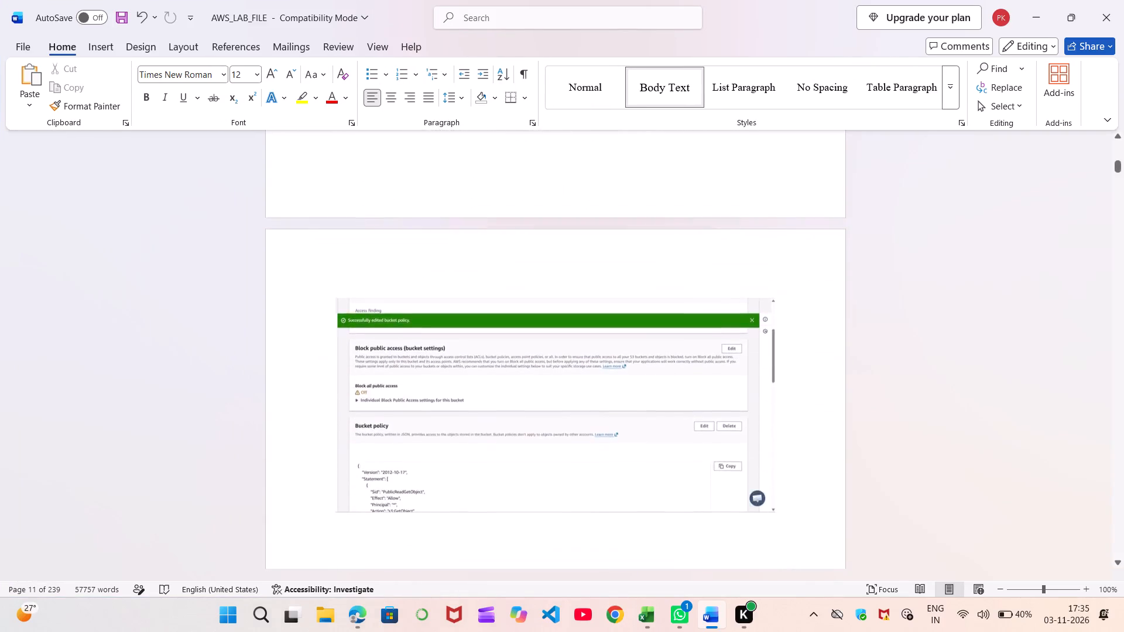
scroll(462, 369, down, 6)
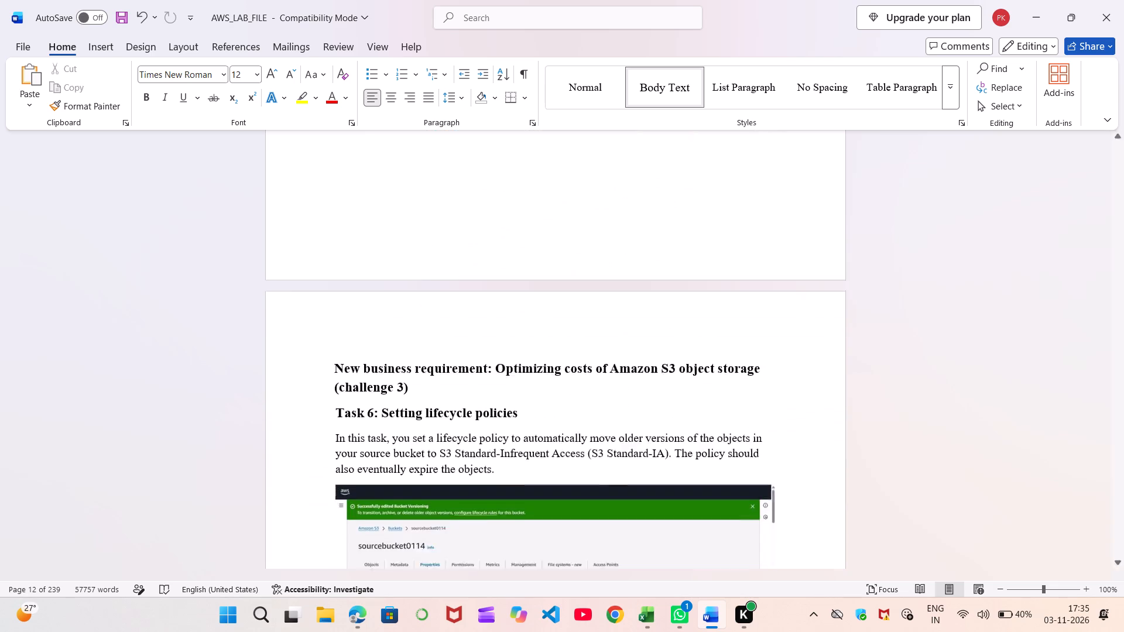
Delete the introductory lifecycle policy paragraph between the "Task 6: Setting lifecycle policies" heading and its screenshot.
scroll(462, 369, down, 1)
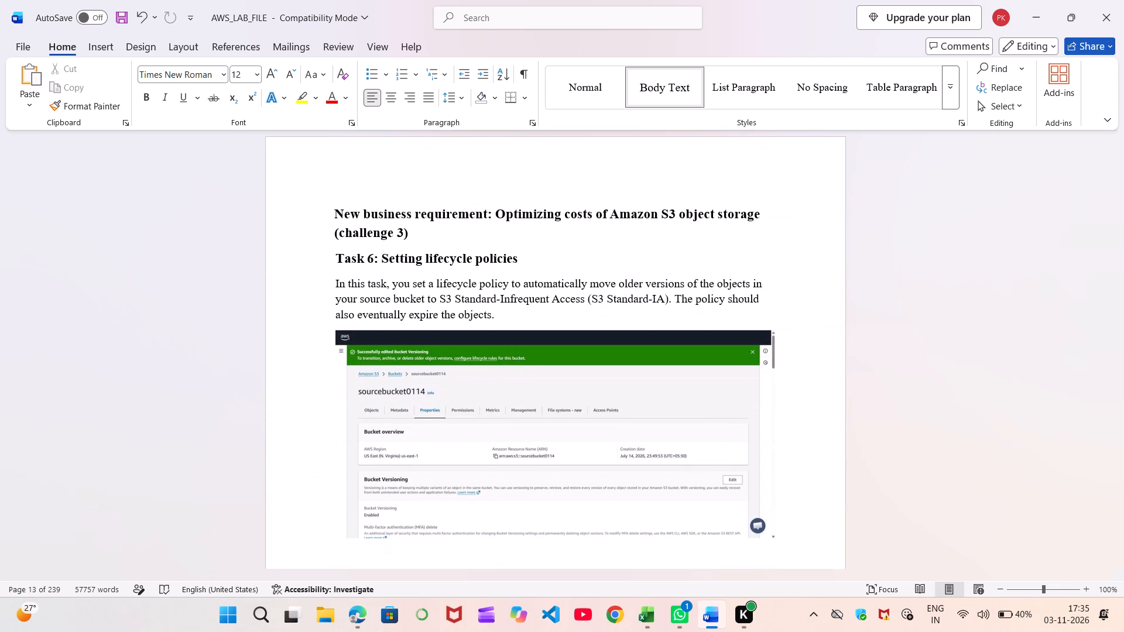
scroll(462, 369, down, 1)
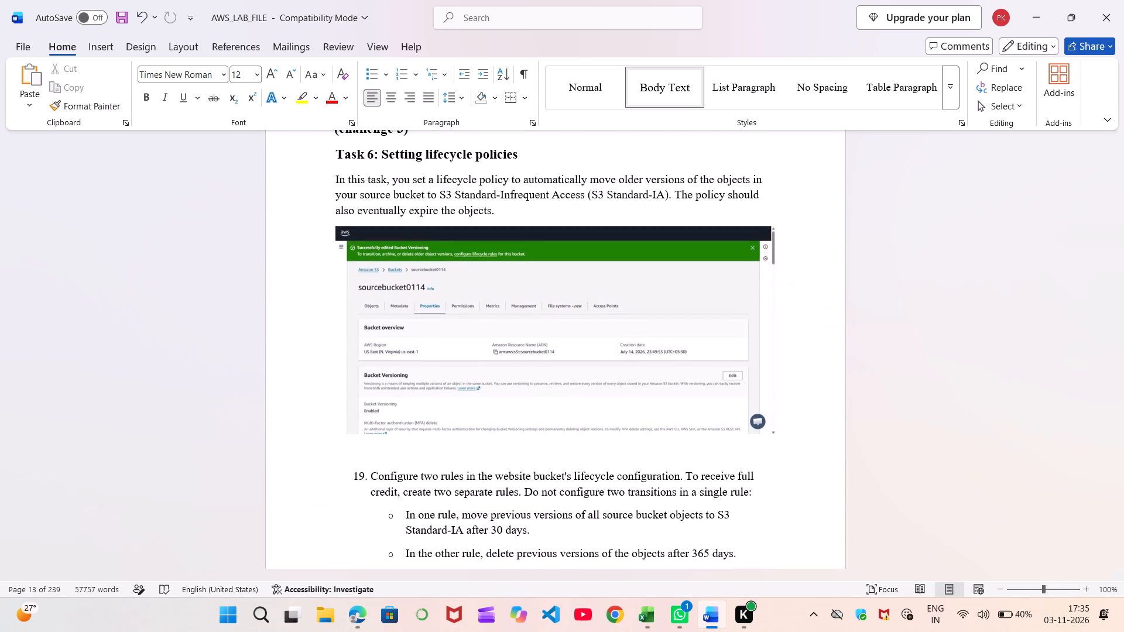
drag(334, 180, 408, 194)
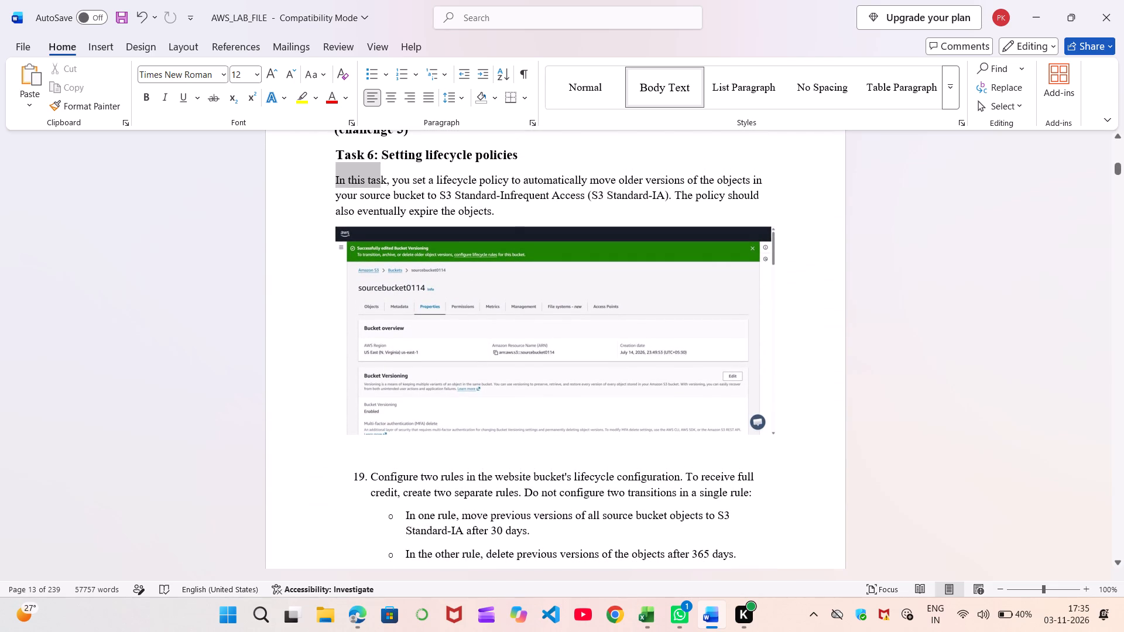
drag(408, 194, 513, 217)
key(BackSpace)
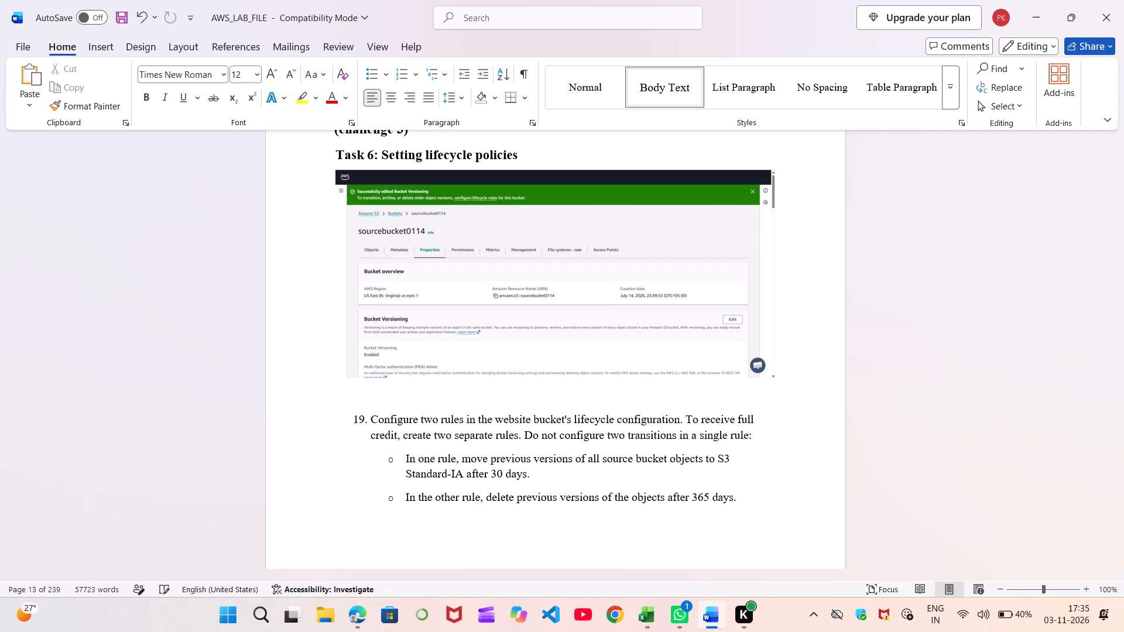
Move the "after30days" lifecycle configuration screenshot up to the previous page, below the bullet about deleting previous versions after 365 days.
scroll(513, 217, down, 4)
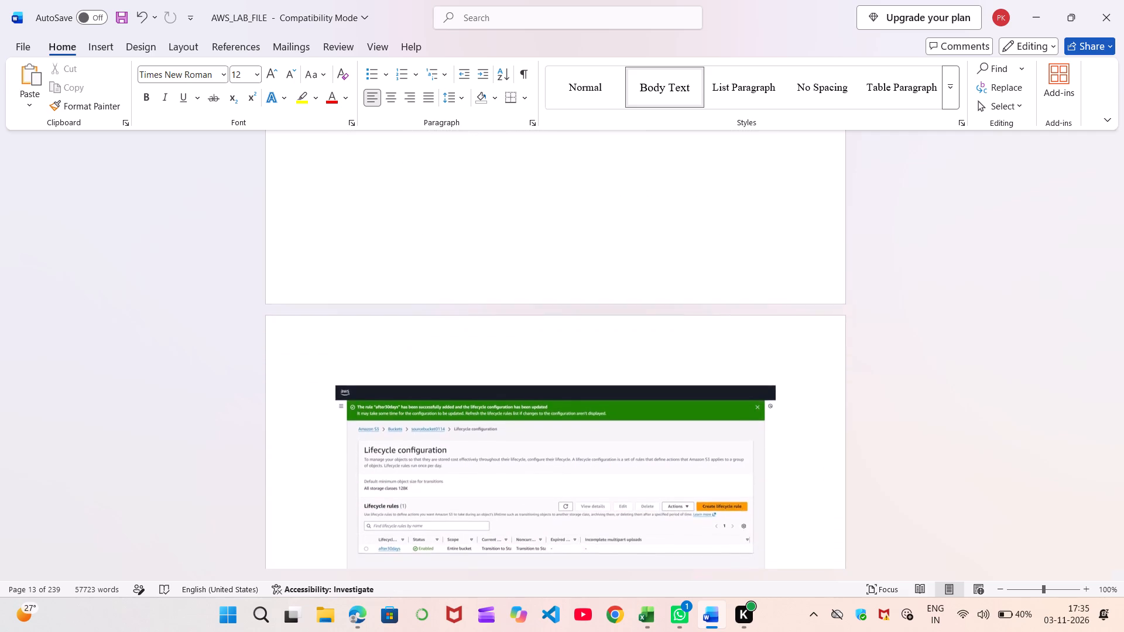
scroll(513, 217, down, 2)
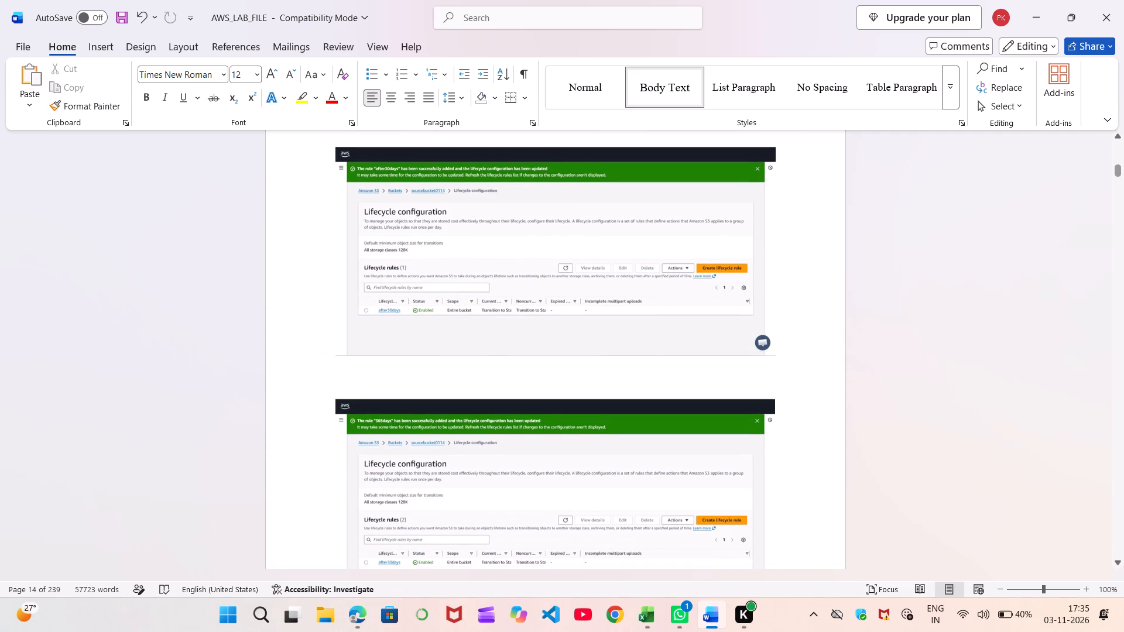
scroll(429, 230, up, 1)
click(468, 355)
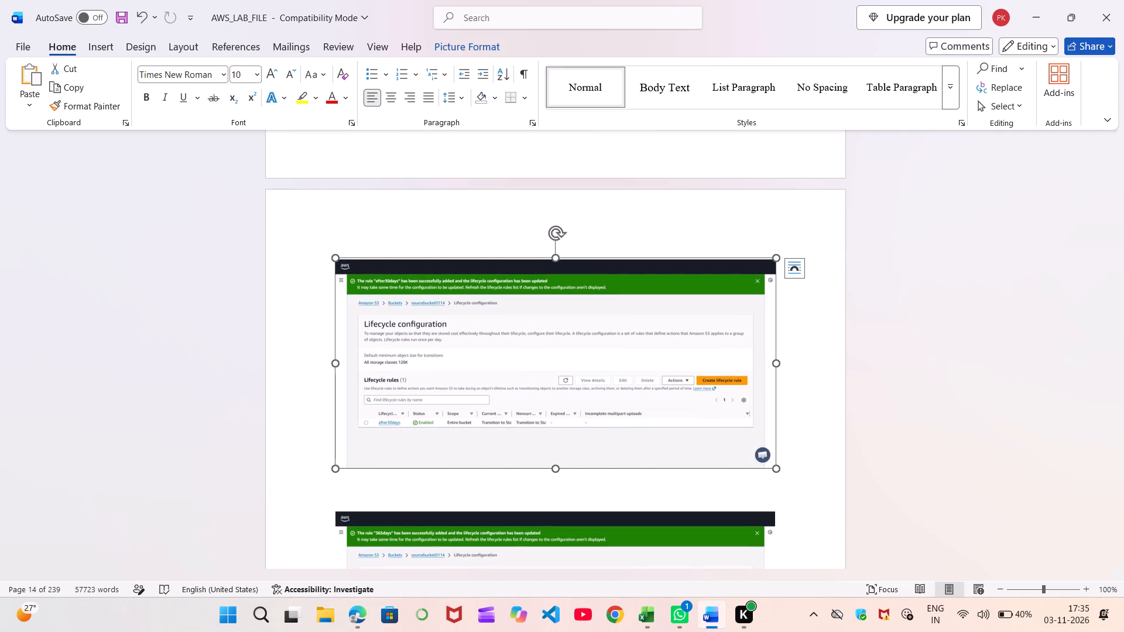
key(ctrl+x)
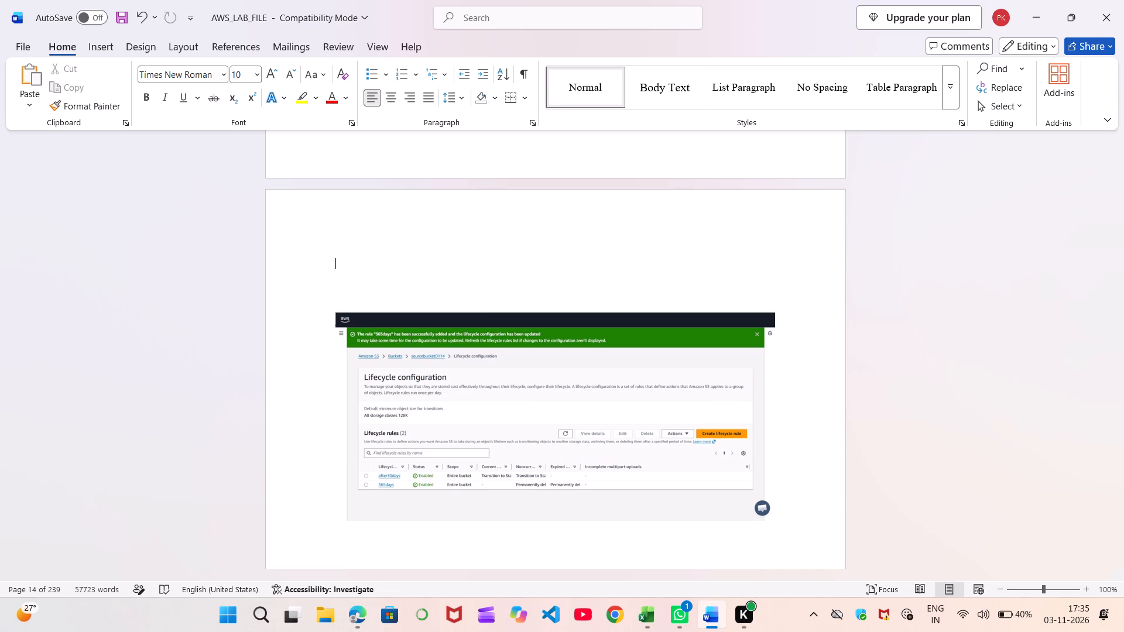
key(Down)
key(Down)
key(Down)
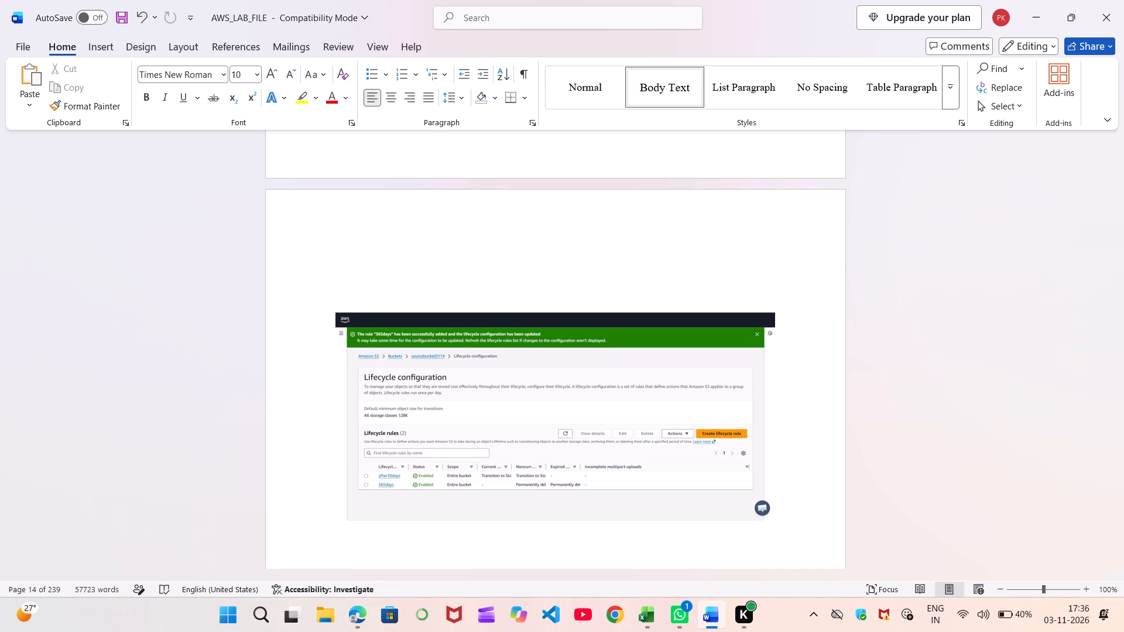
key(BackSpace)
key(BackSpace)
key(BackSpace)
key(BackSpace)
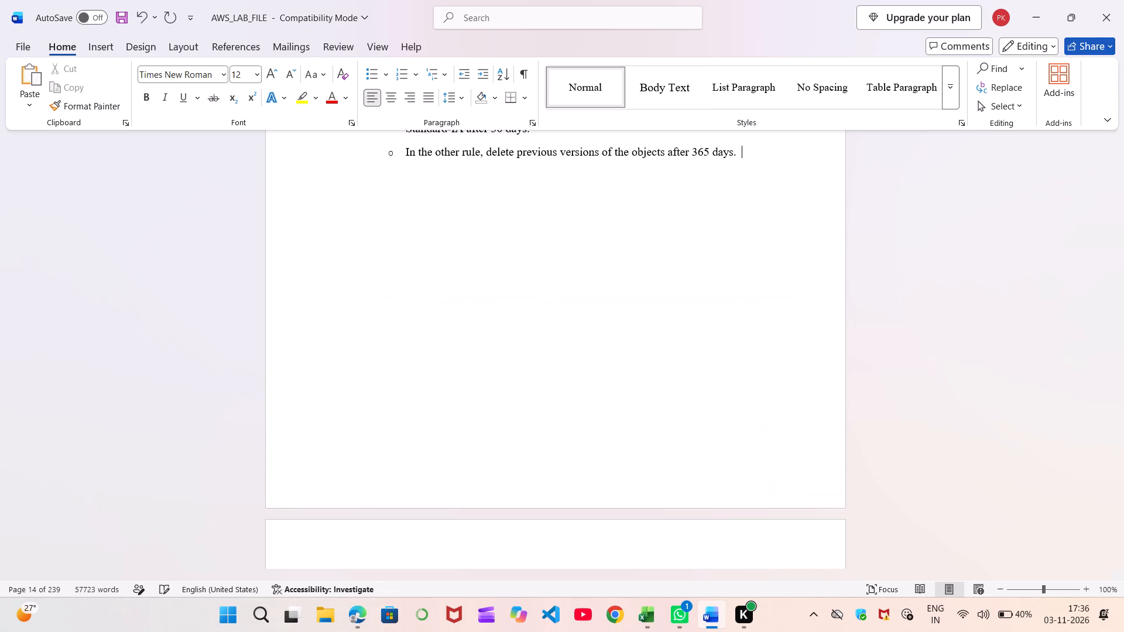
key(Return)
scroll(468, 355, up, 1)
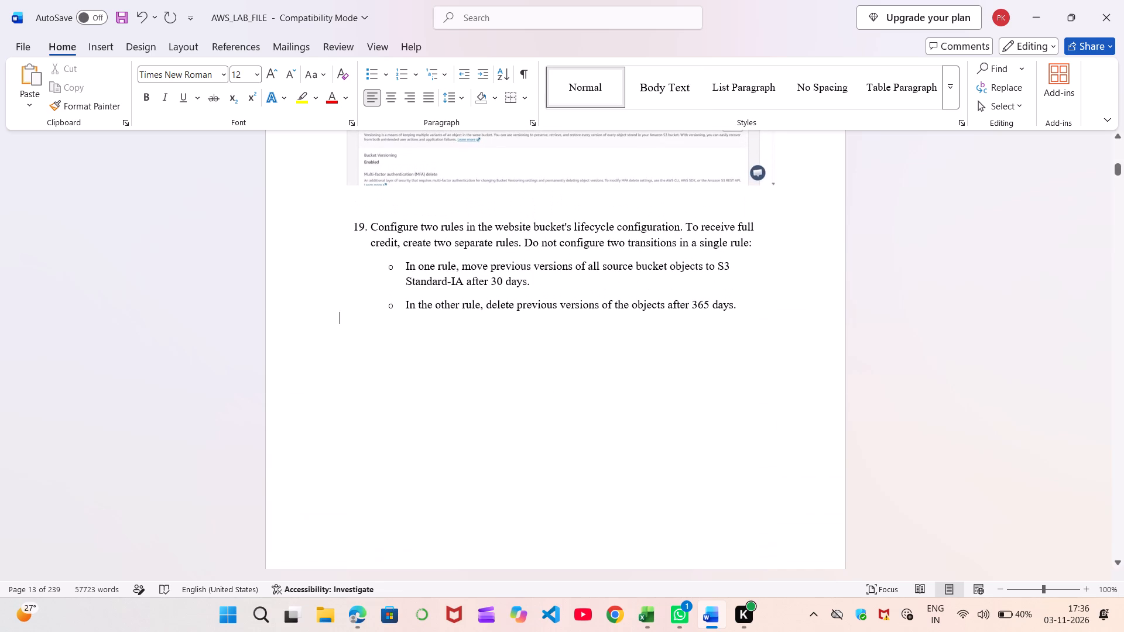
key(Return)
key(ctrl+v)
Remove the blank lines between the "365days" lifecycle screenshot and the "New business requirement: Enhancing durability and planning for DR (challenge 4)" heading.
scroll(468, 355, down, 2)
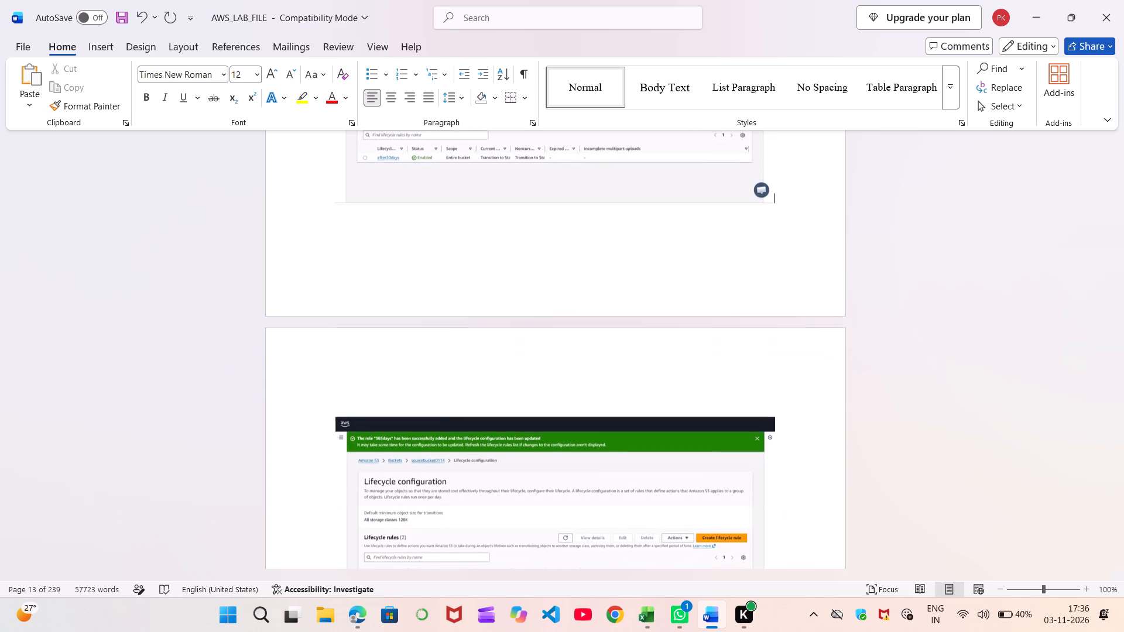
scroll(468, 355, down, 3)
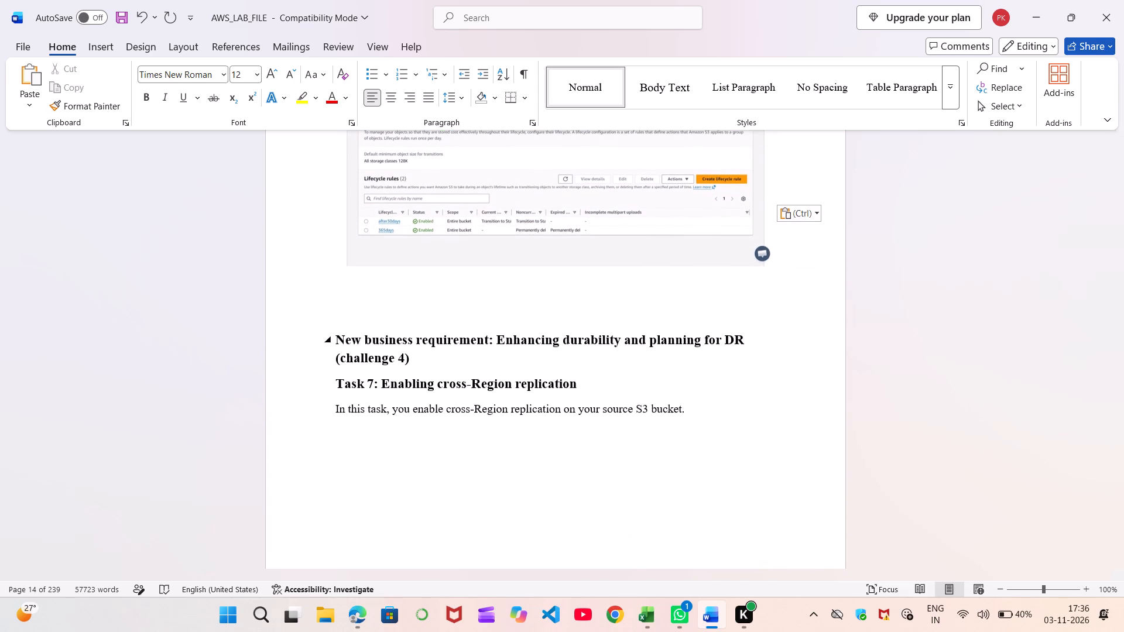
click(336, 331)
key(BackSpace)
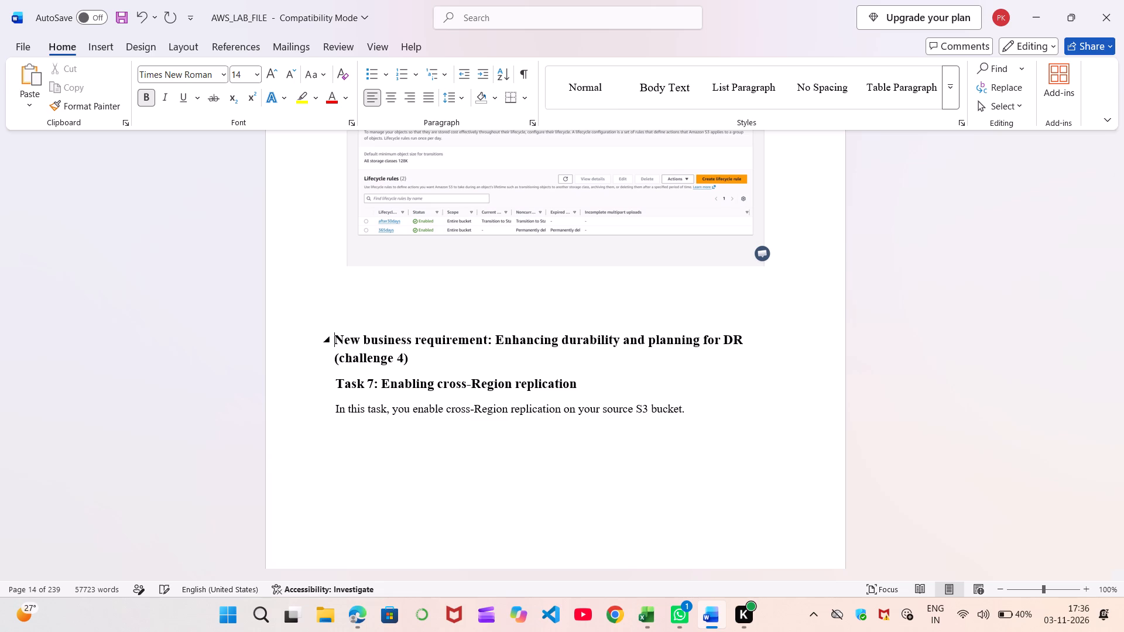
key(BackSpace)
key(BackSpace)
key(BackSpace)
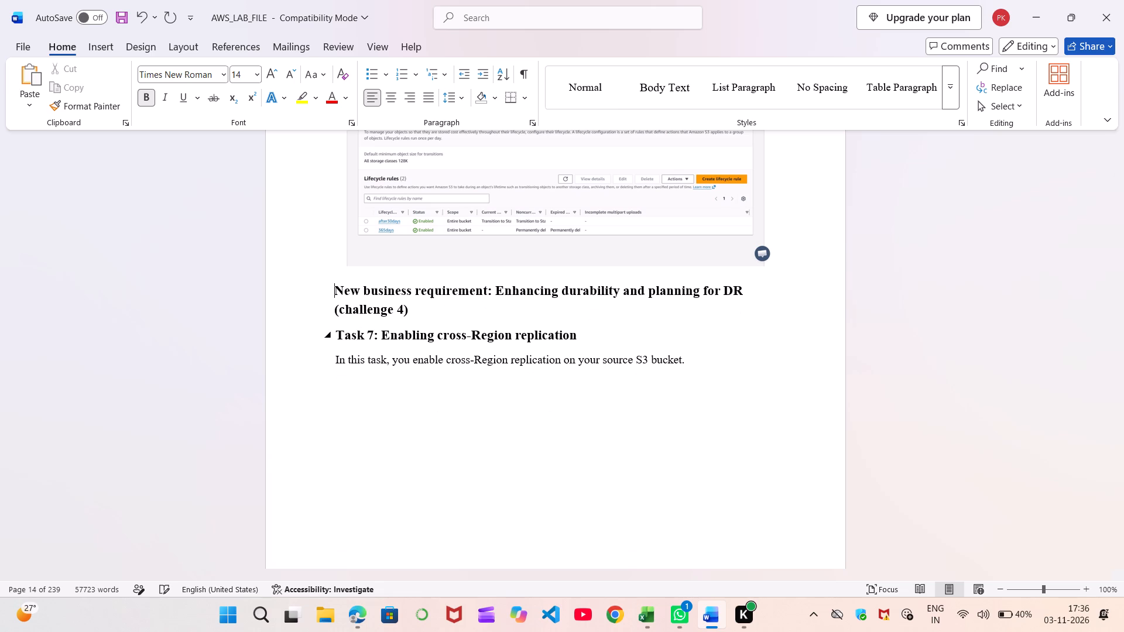
Review the Task 7 cross-Region replication pages, including items 20 and 21 and the CafeRole permissions, for page gaps and surplus text.
scroll(336, 331, down, 1)
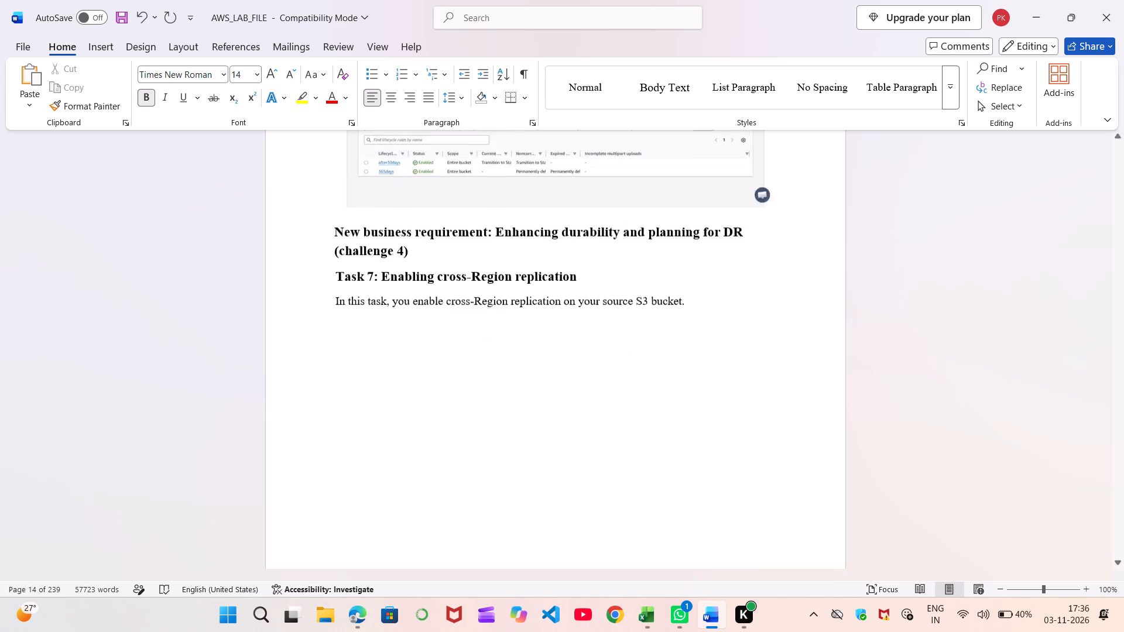
scroll(336, 331, down, 3)
scroll(336, 331, up, 1)
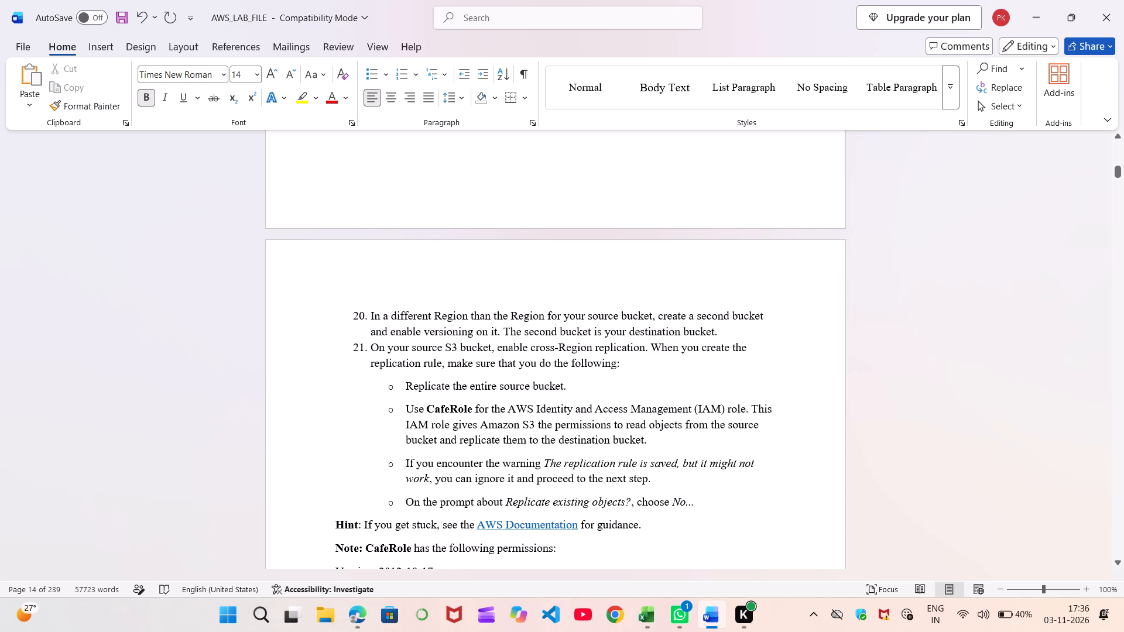
drag(338, 310, 341, 318)
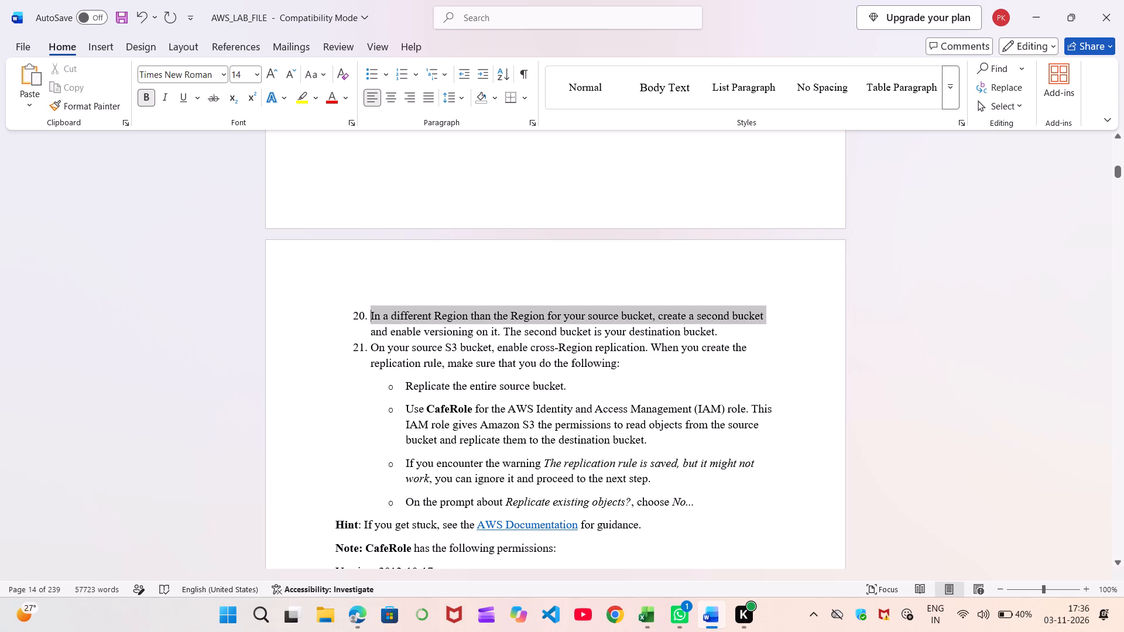
drag(341, 318, 334, 315)
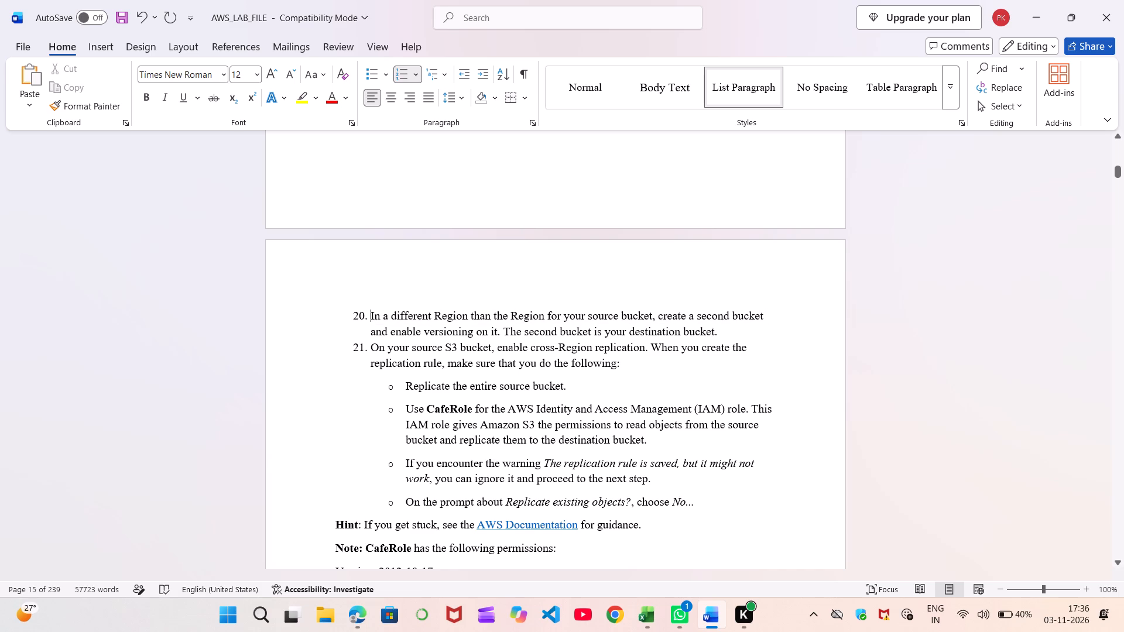
scroll(375, 444, down, 3)
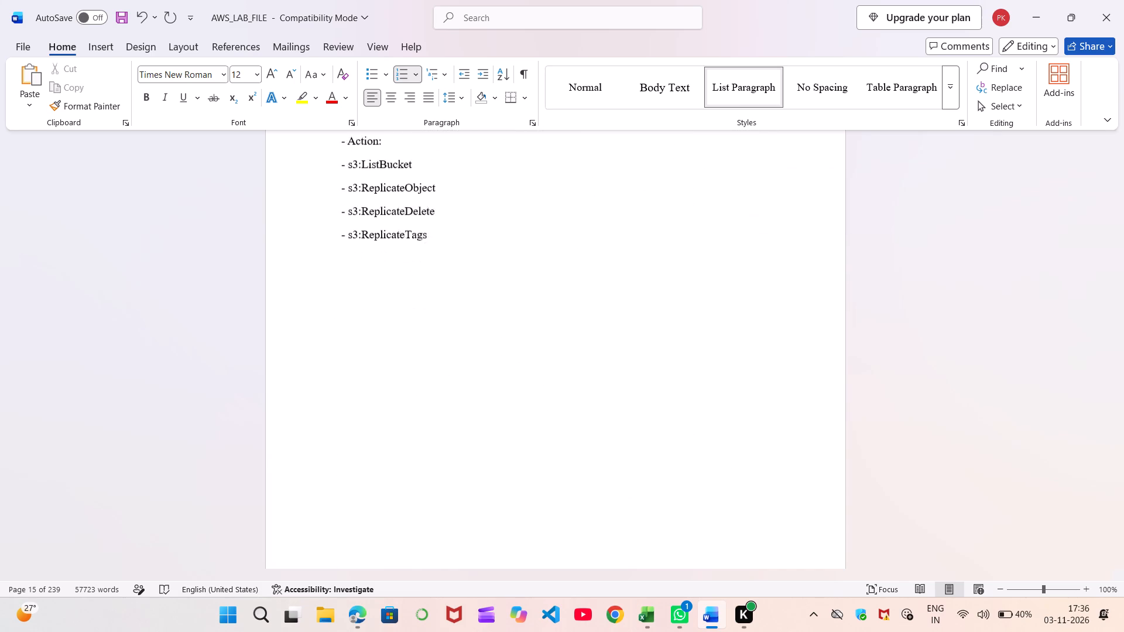
scroll(375, 444, down, 3)
scroll(375, 444, up, 5)
scroll(375, 444, down, 1)
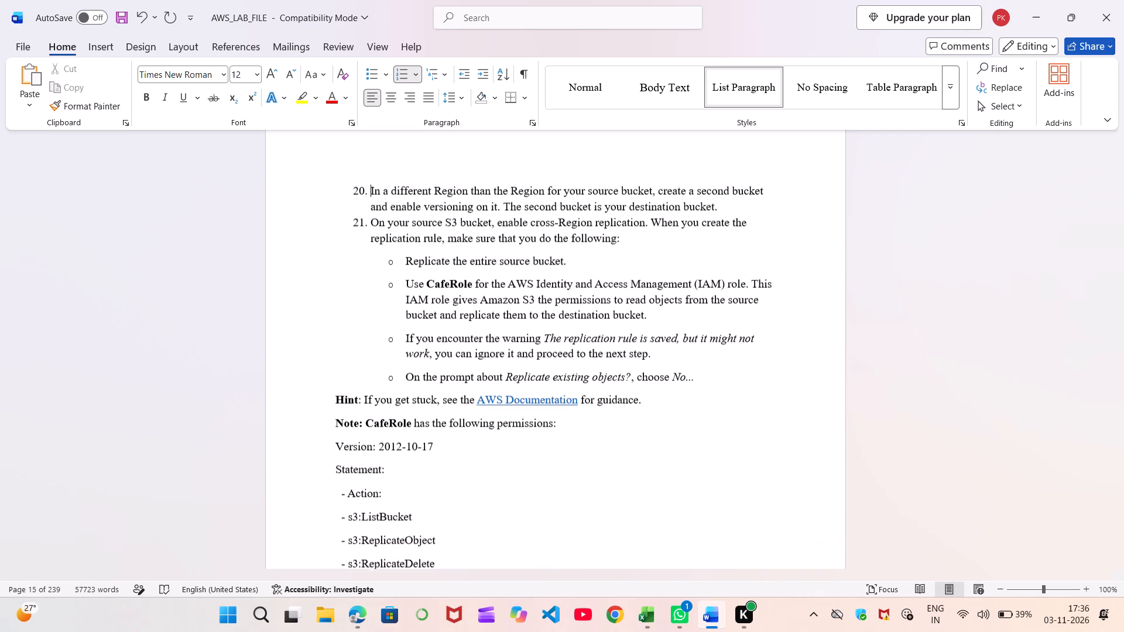
scroll(375, 444, down, 1)
scroll(377, 301, up, 1)
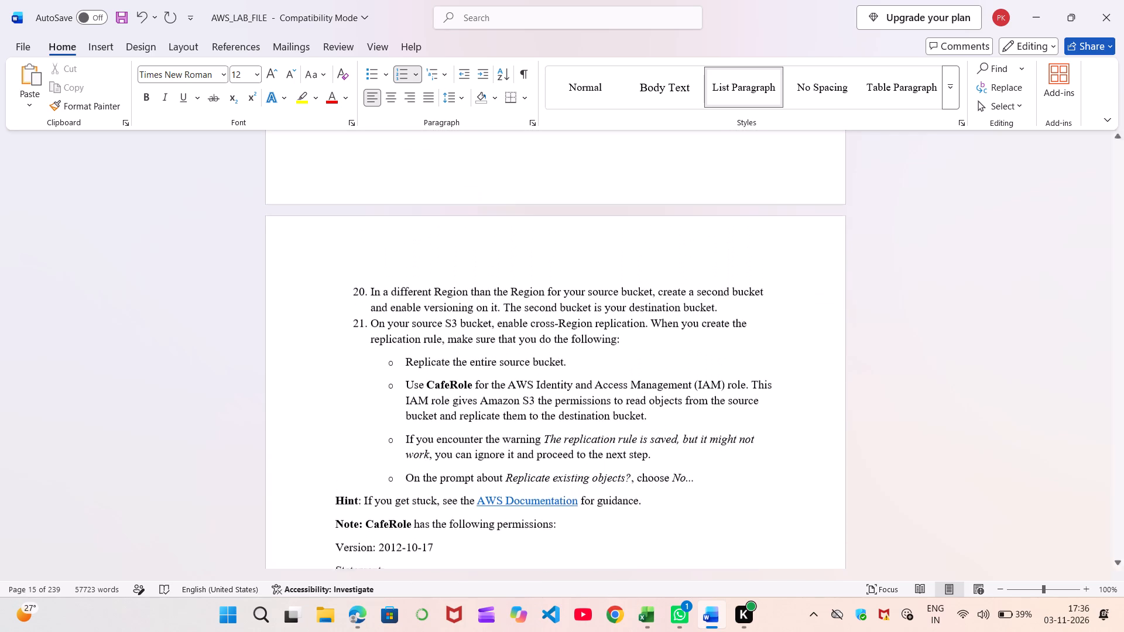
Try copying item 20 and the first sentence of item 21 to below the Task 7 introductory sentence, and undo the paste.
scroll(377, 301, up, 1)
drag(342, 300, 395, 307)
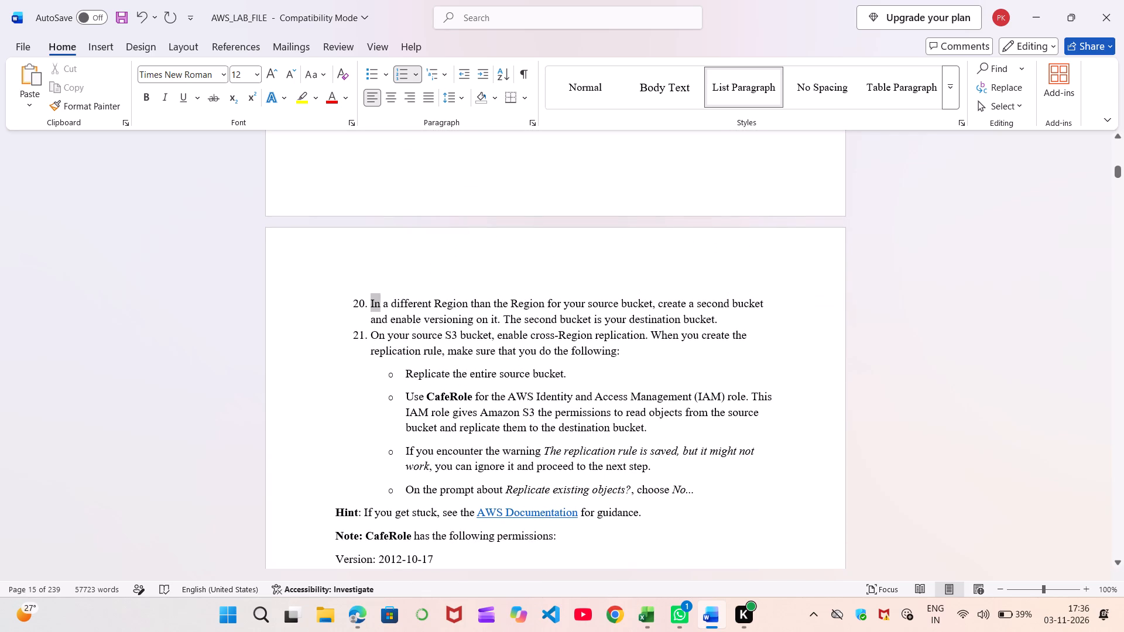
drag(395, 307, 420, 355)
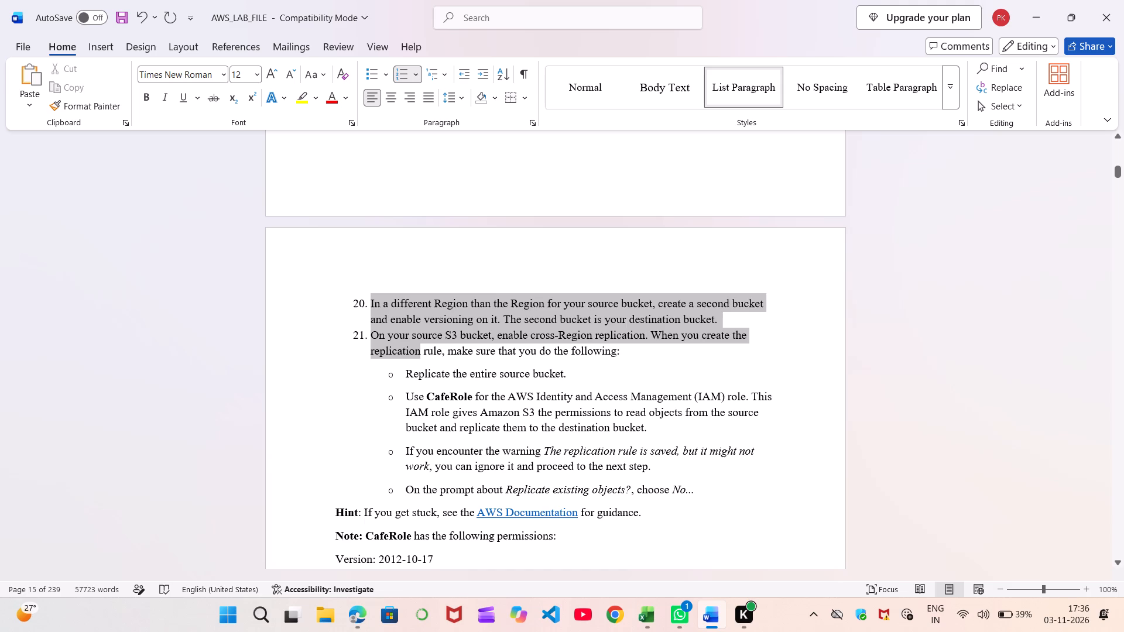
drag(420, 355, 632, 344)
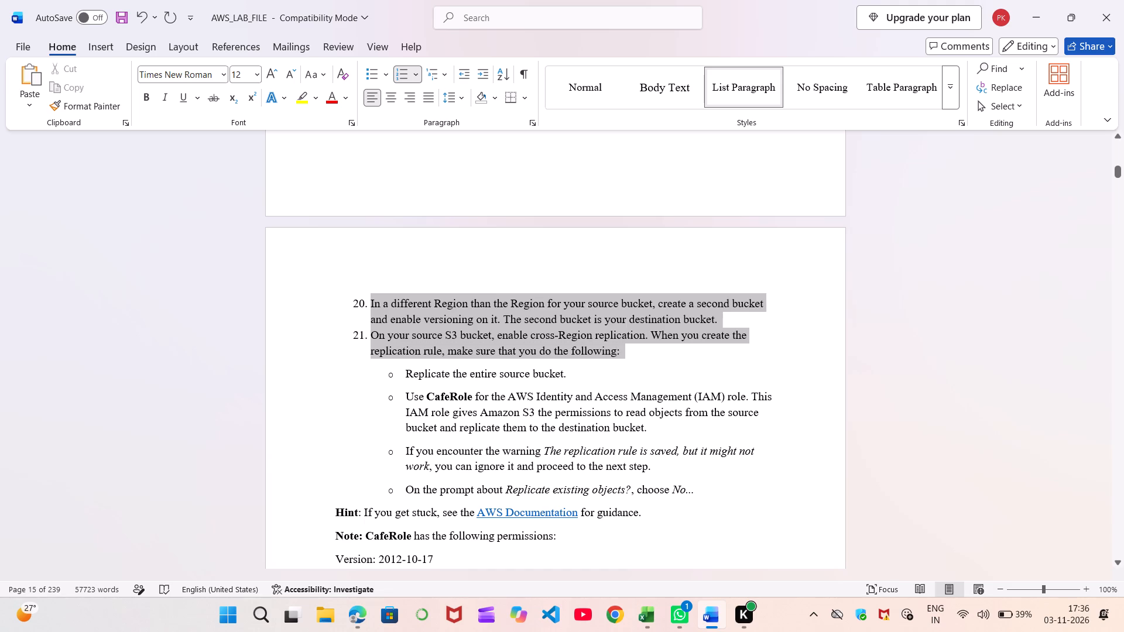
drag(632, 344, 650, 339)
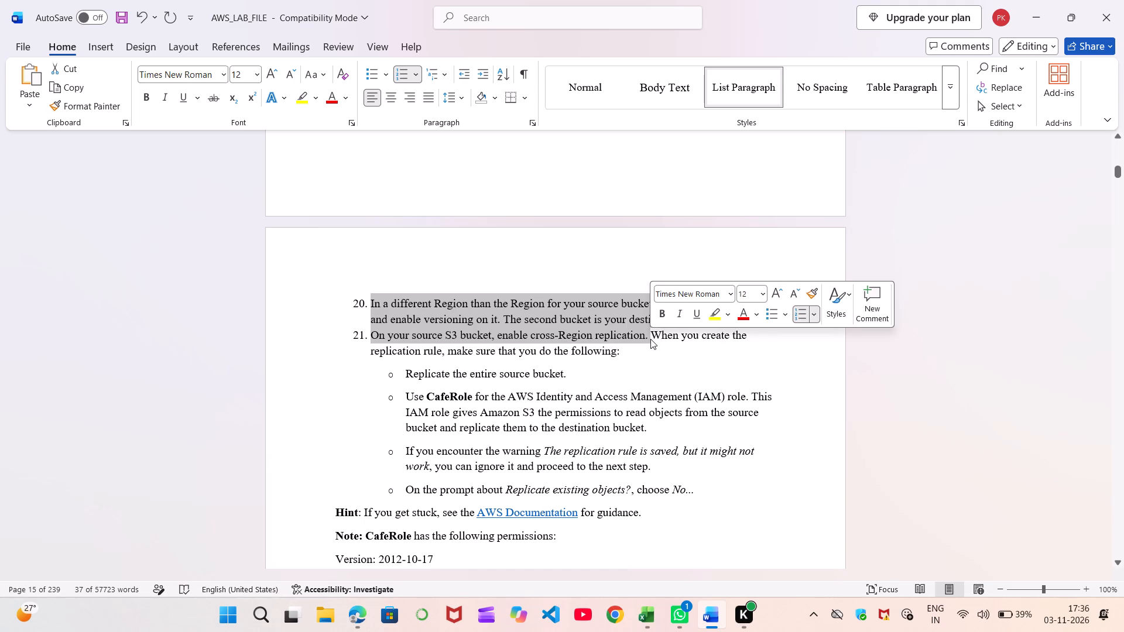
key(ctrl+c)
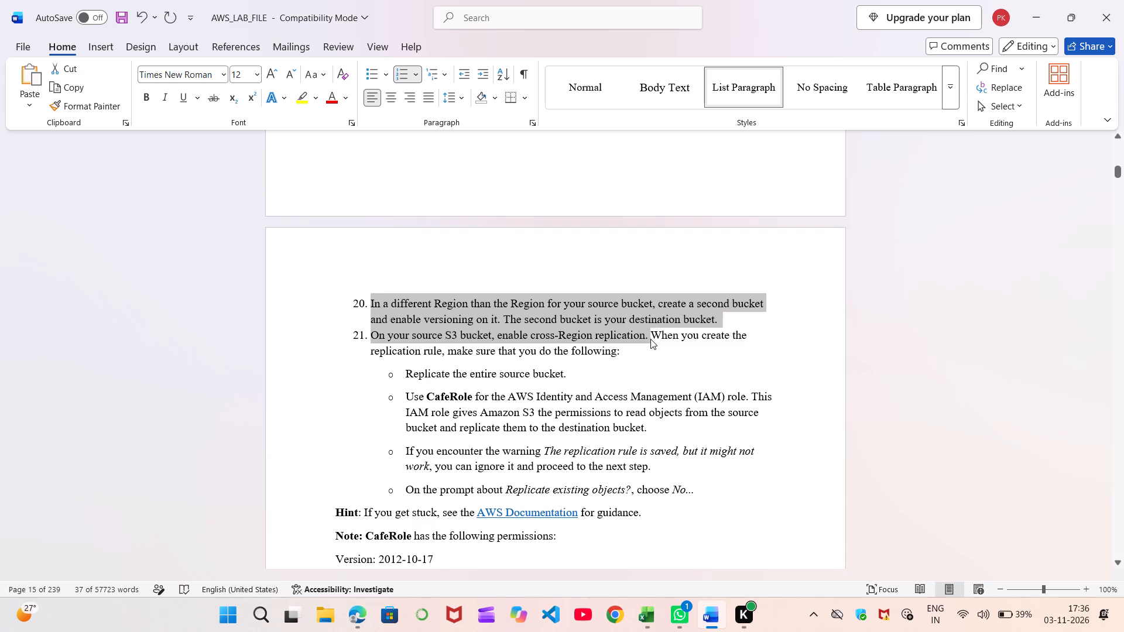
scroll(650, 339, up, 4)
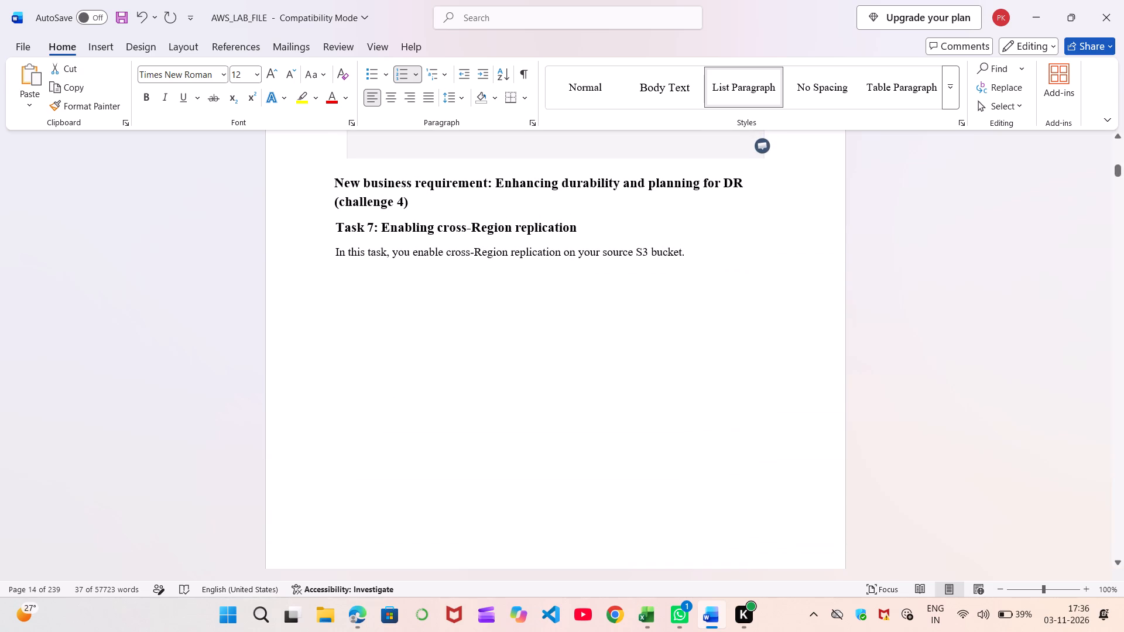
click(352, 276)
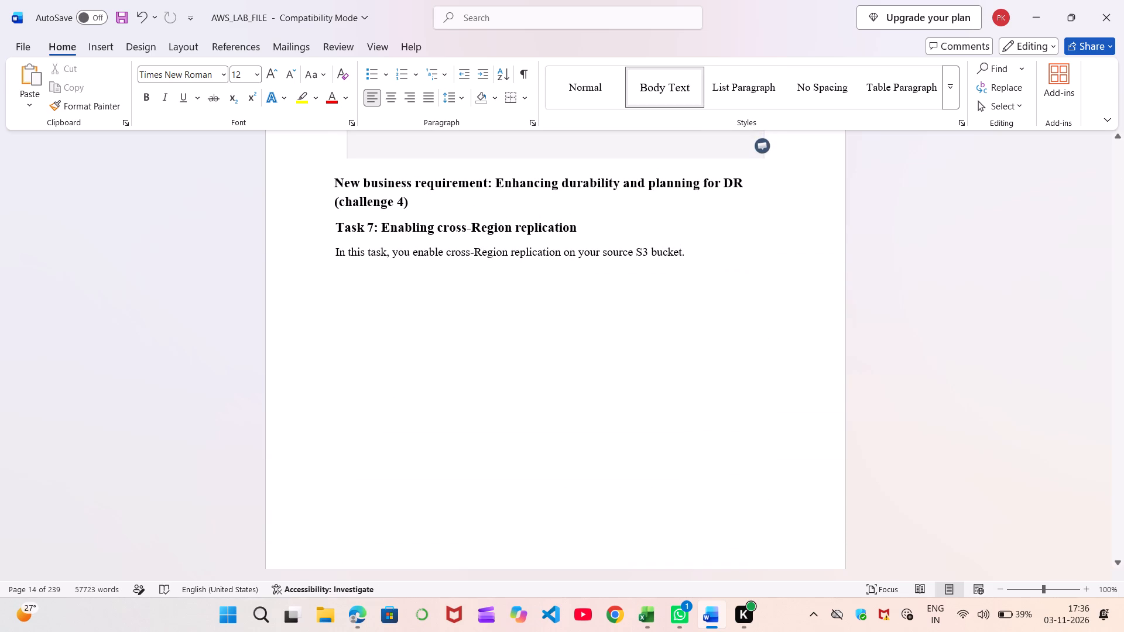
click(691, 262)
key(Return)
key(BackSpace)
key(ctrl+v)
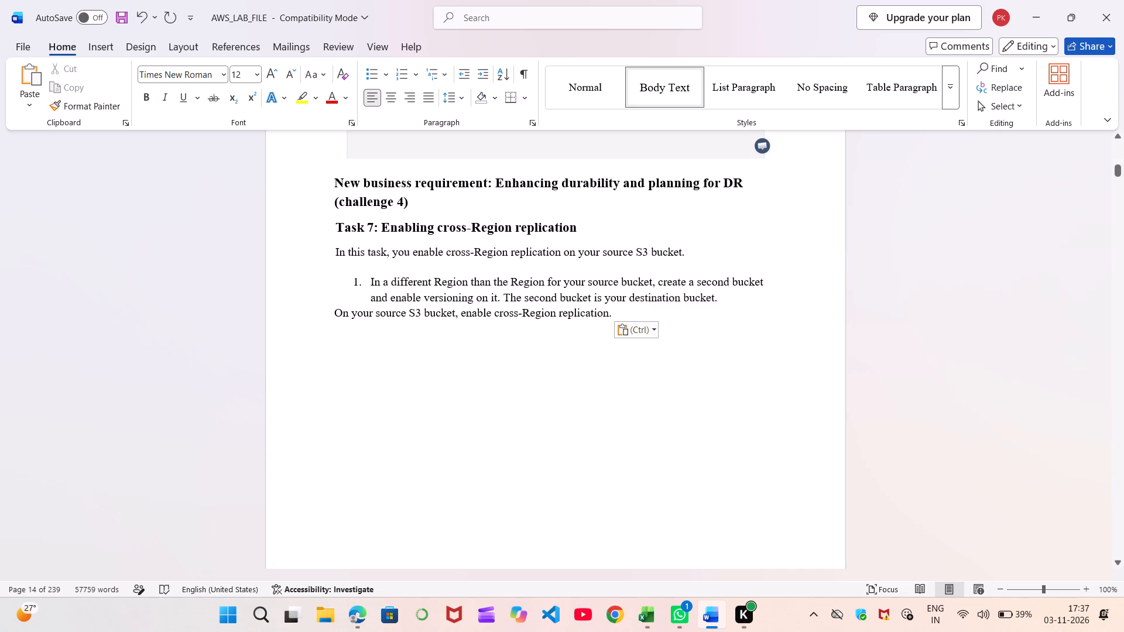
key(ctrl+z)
Move items 20 and 21, with the "Replicate the entire source bucket" bullet, up to below the Task 7 introductory sentence.
scroll(367, 285, down, 4)
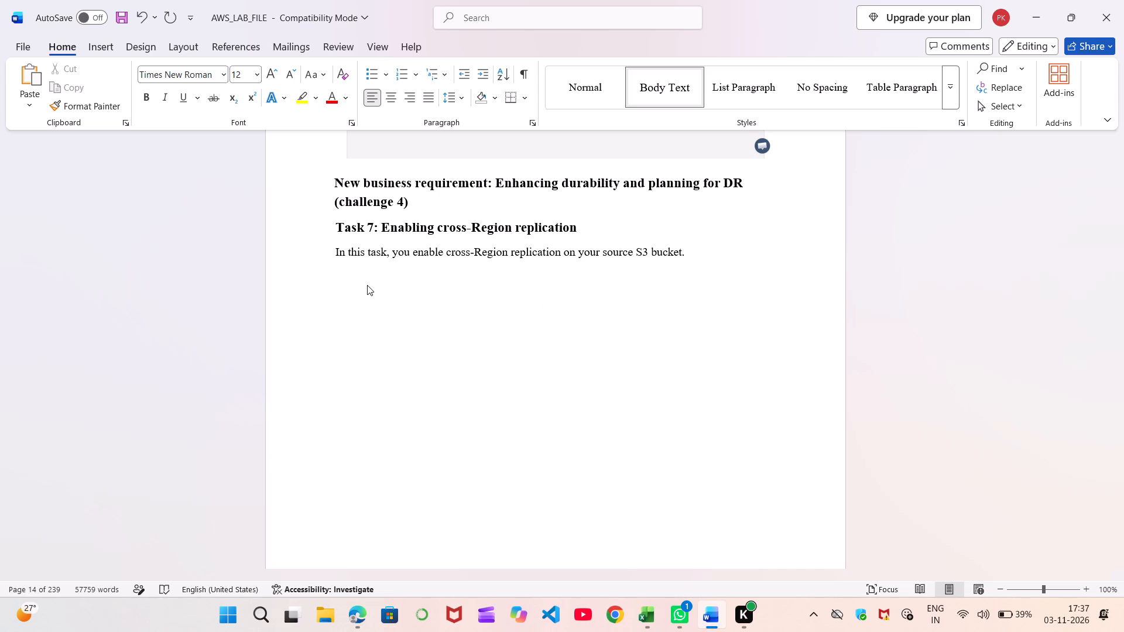
scroll(441, 336, down, 16)
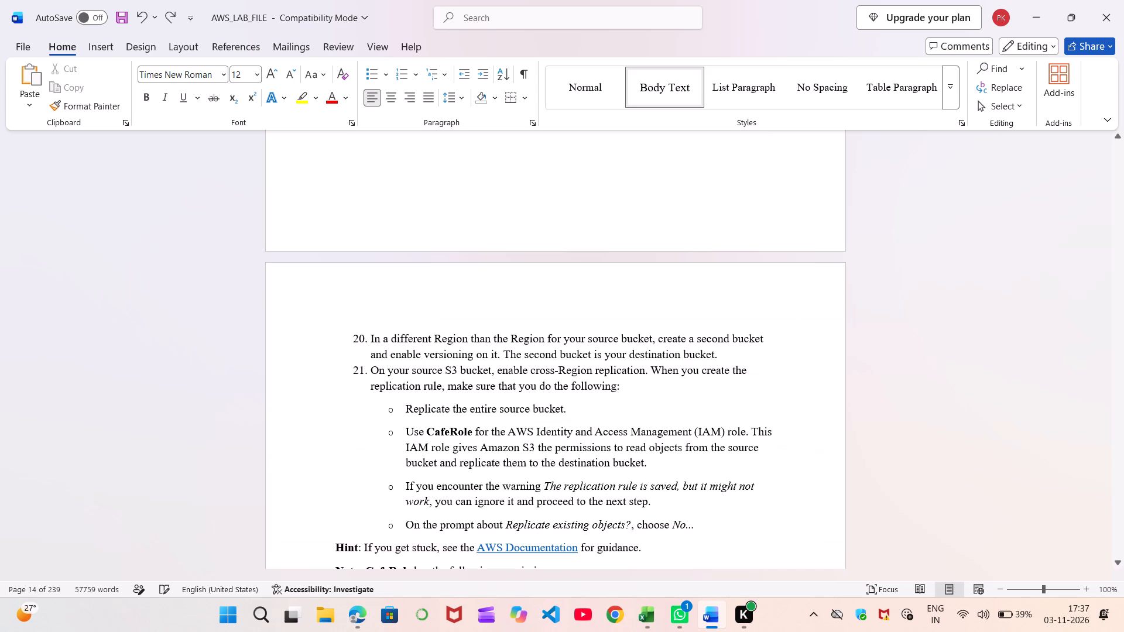
drag(347, 336, 439, 359)
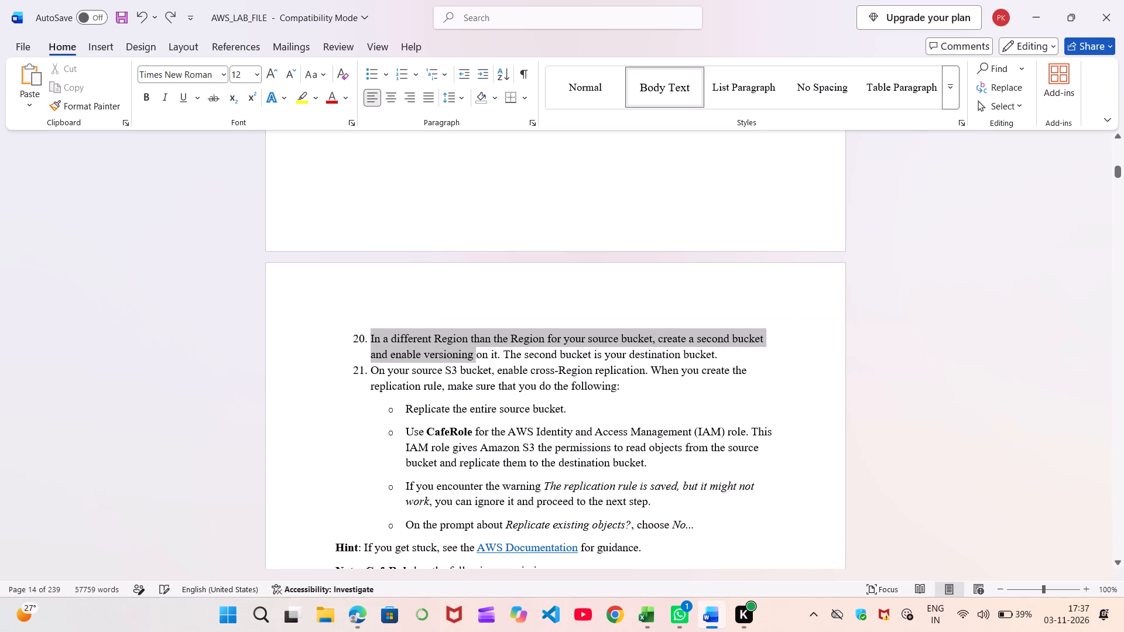
drag(439, 359, 615, 395)
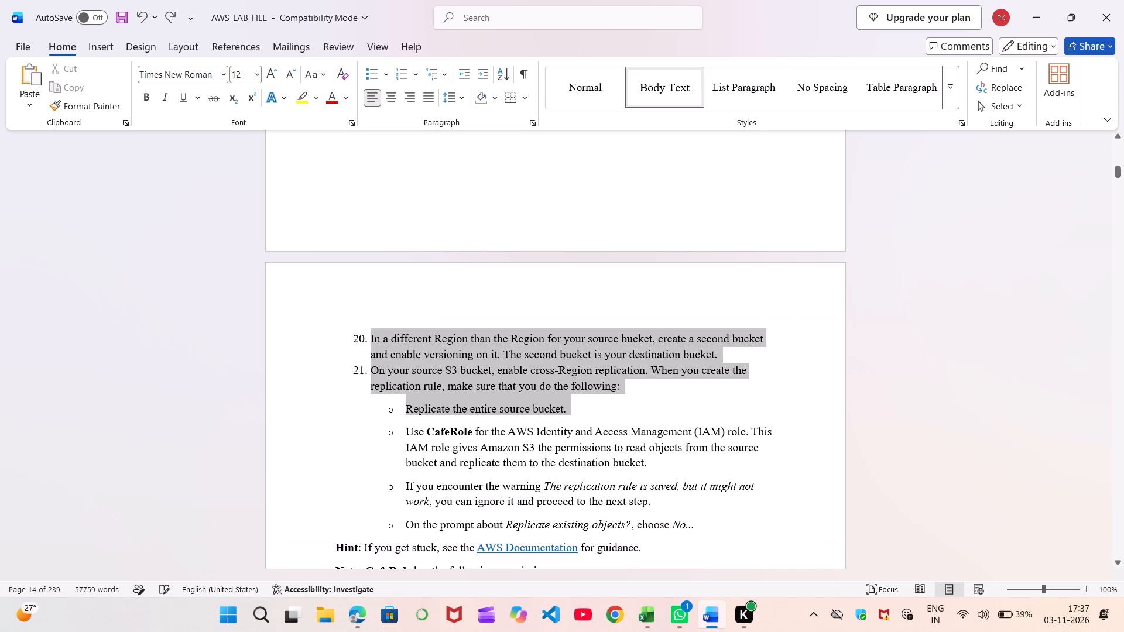
drag(615, 395, 626, 400)
drag(626, 400, 633, 394)
drag(633, 394, 633, 394)
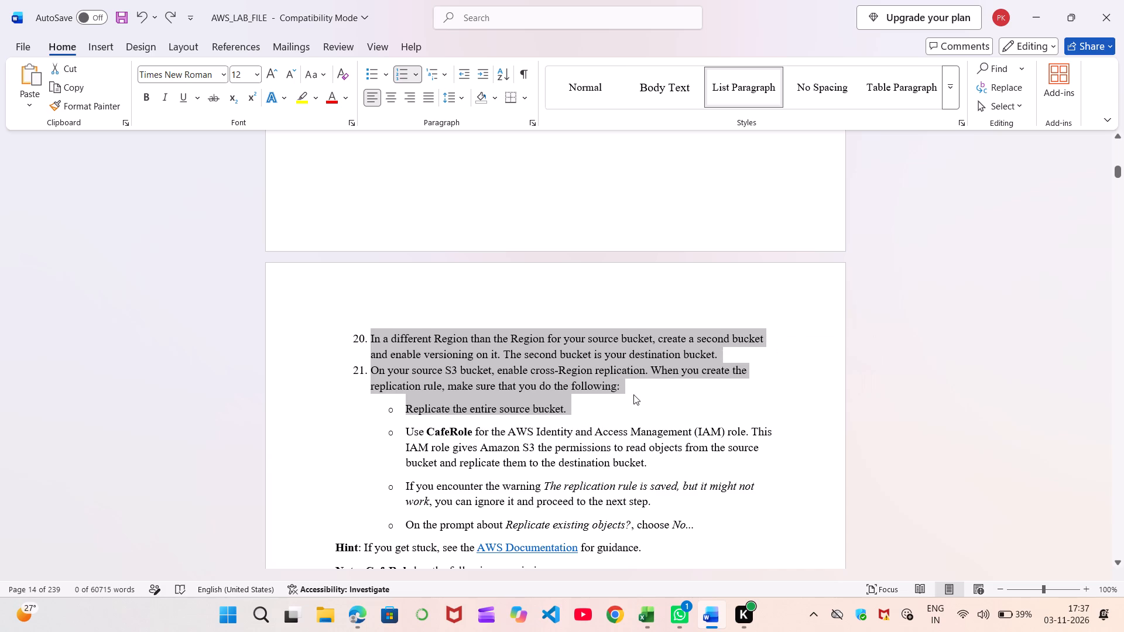
key(ctrl+x)
scroll(633, 394, down, 4)
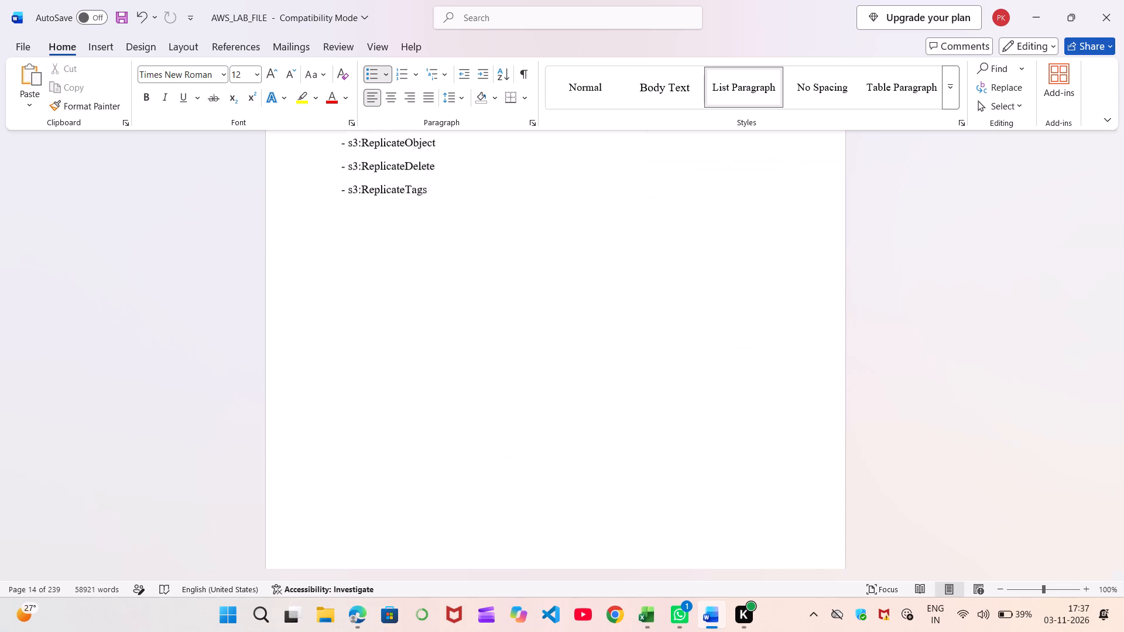
scroll(633, 394, down, 3)
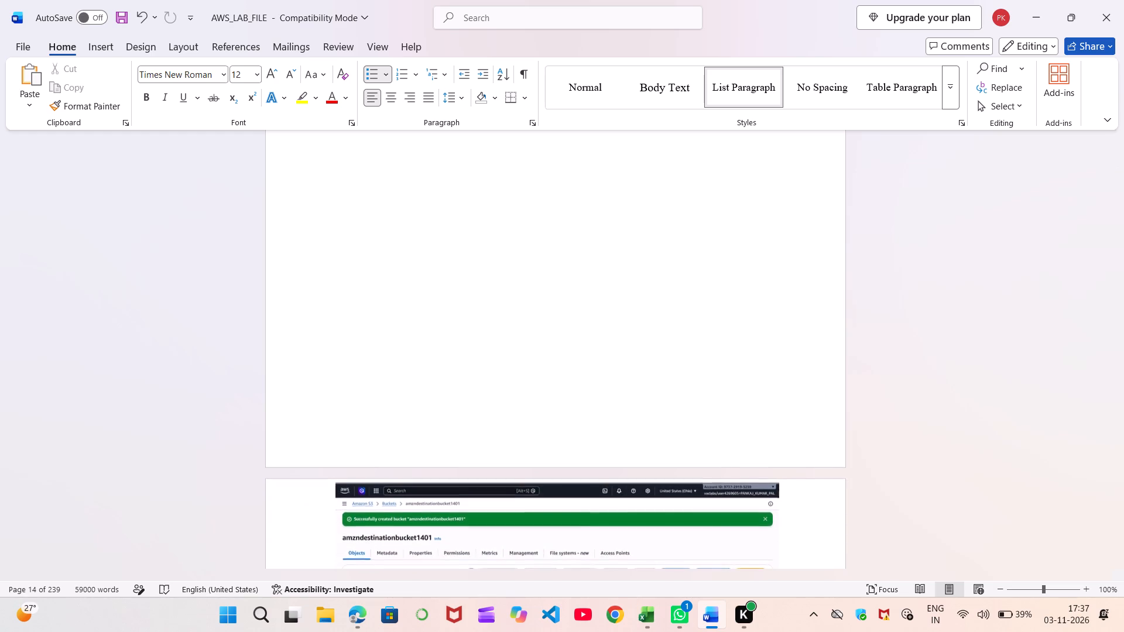
scroll(633, 394, down, 1)
scroll(633, 394, up, 1)
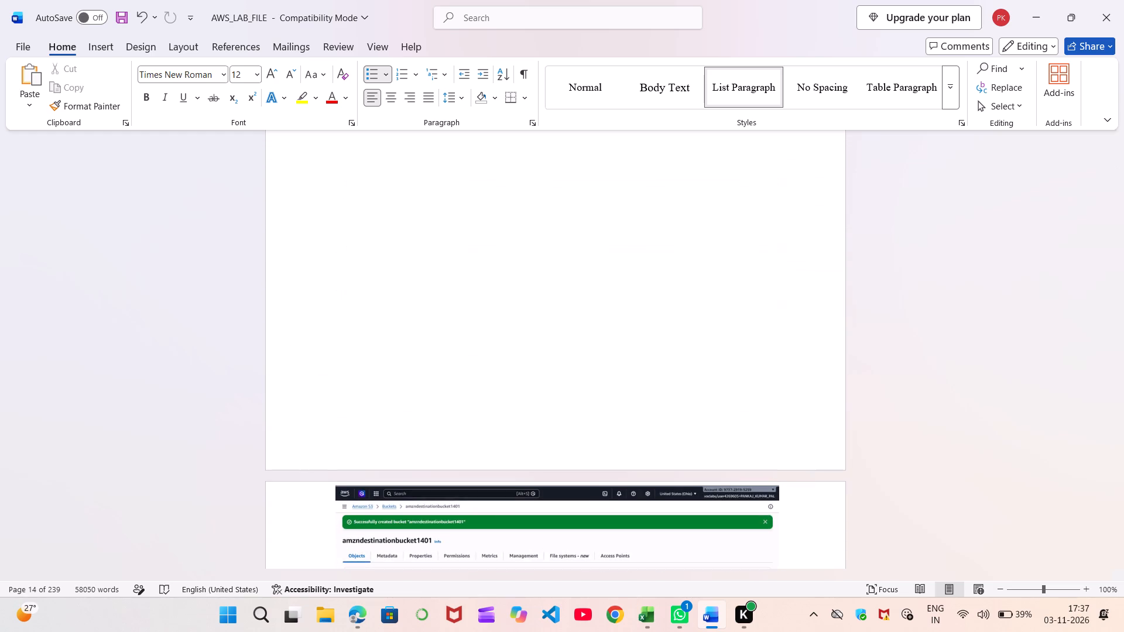
scroll(633, 394, up, 3)
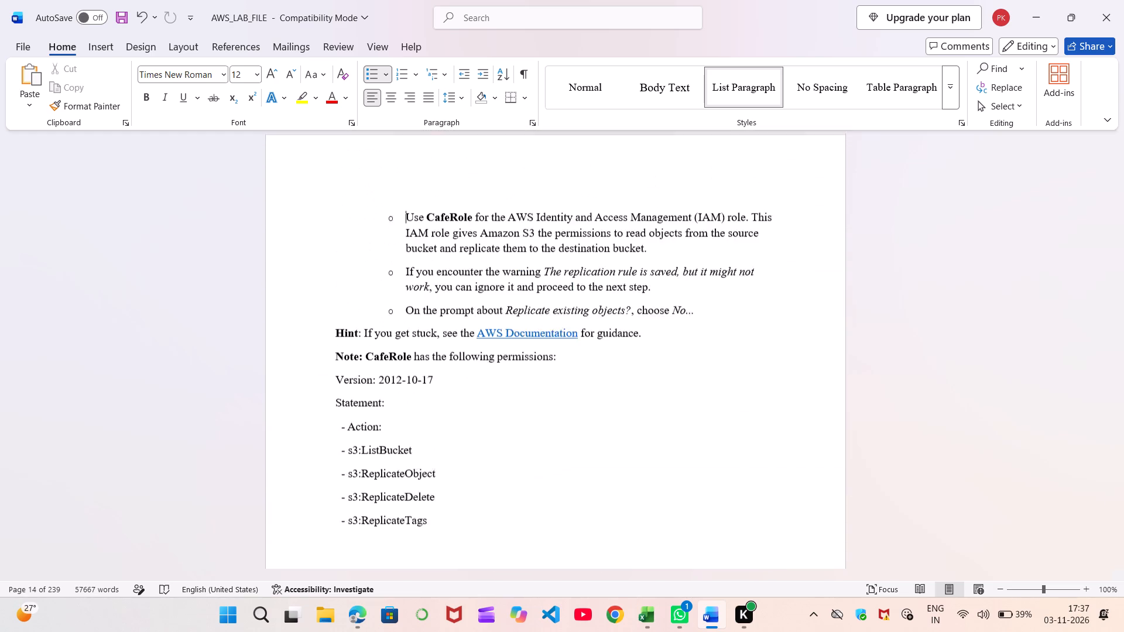
scroll(633, 394, up, 4)
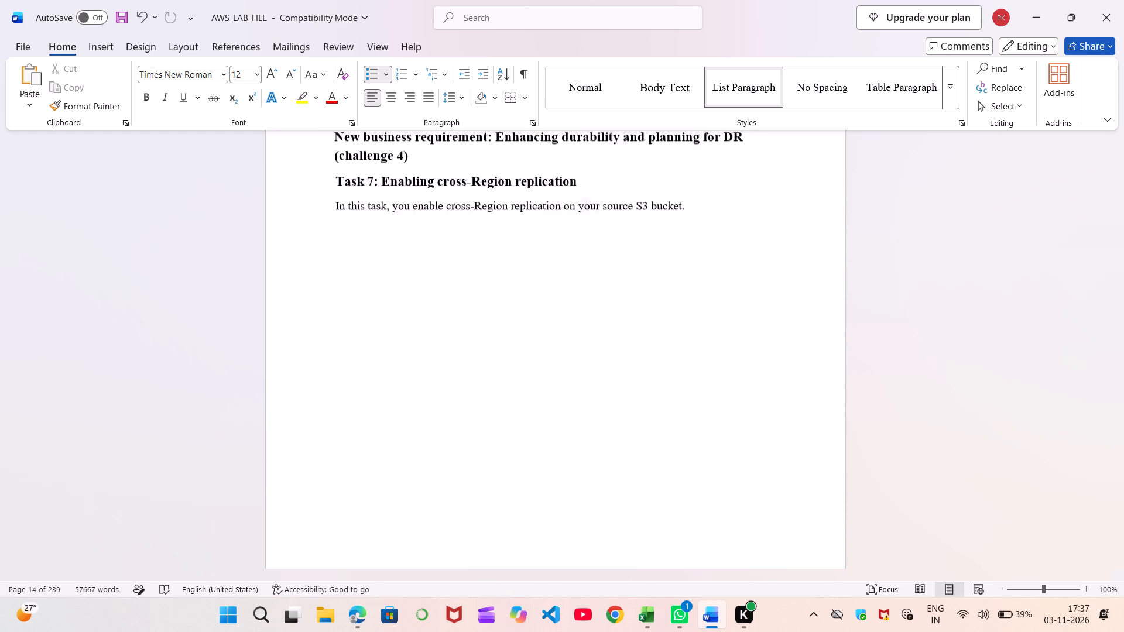
scroll(633, 394, up, 1)
click(348, 485)
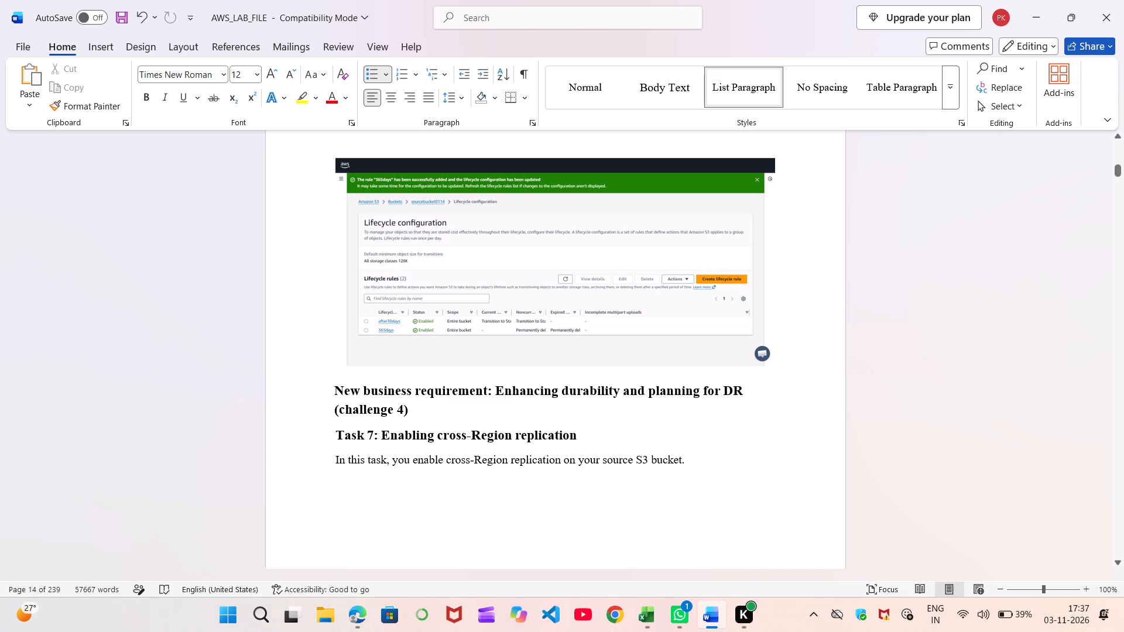
key(ctrl+v)
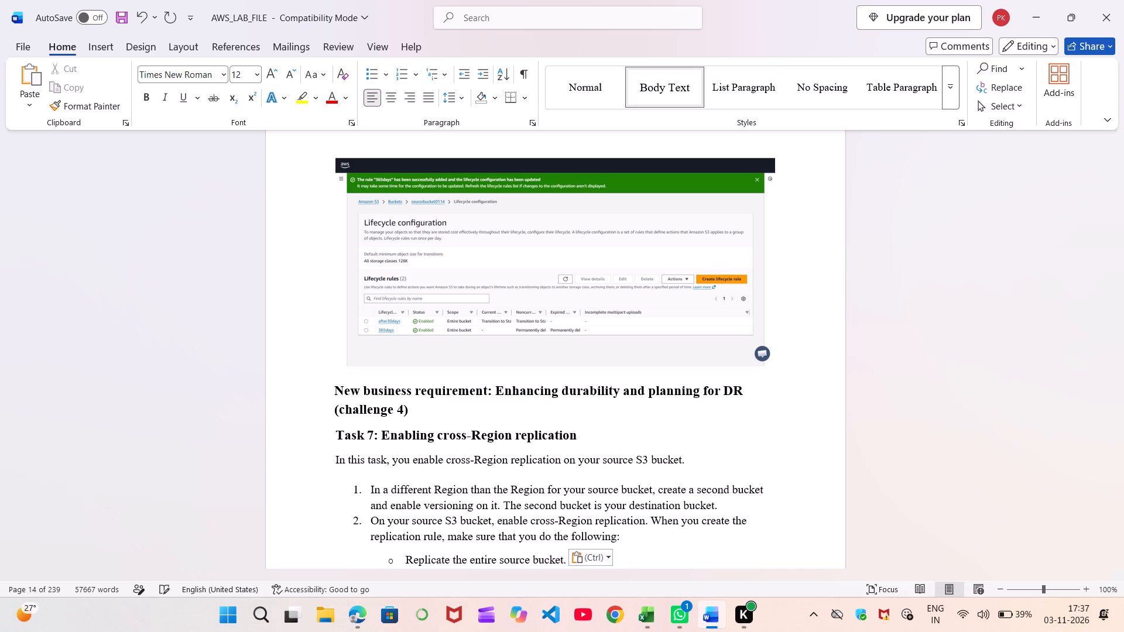
Renumber the moved Task 7 list so that its first item is 20.
scroll(348, 485, down, 1)
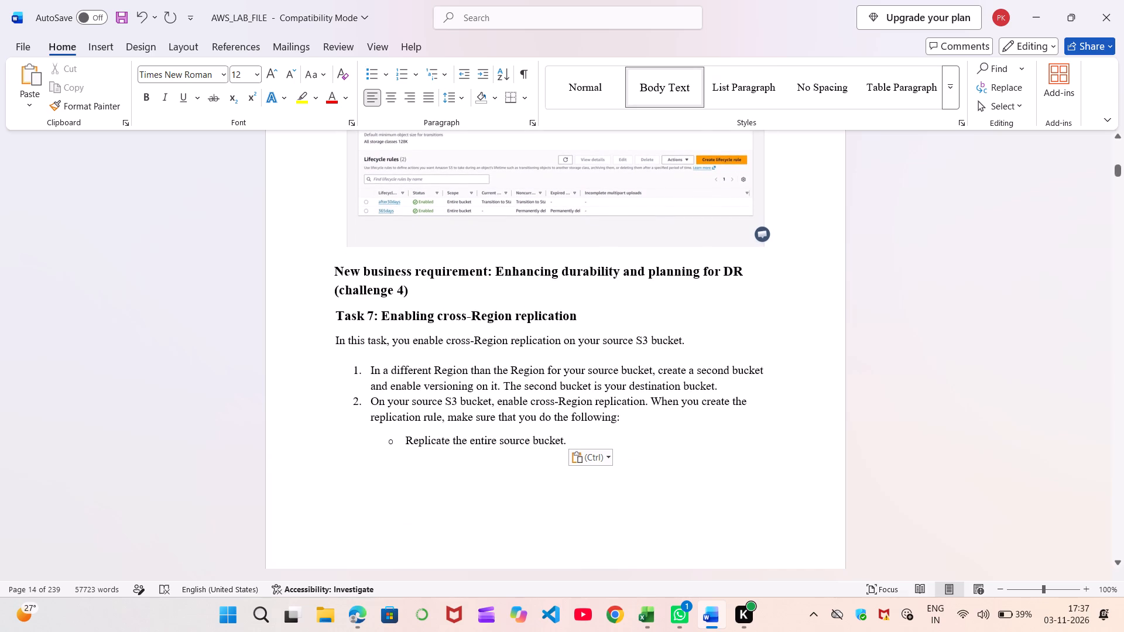
scroll(361, 379, up, 4)
scroll(361, 379, down, 1)
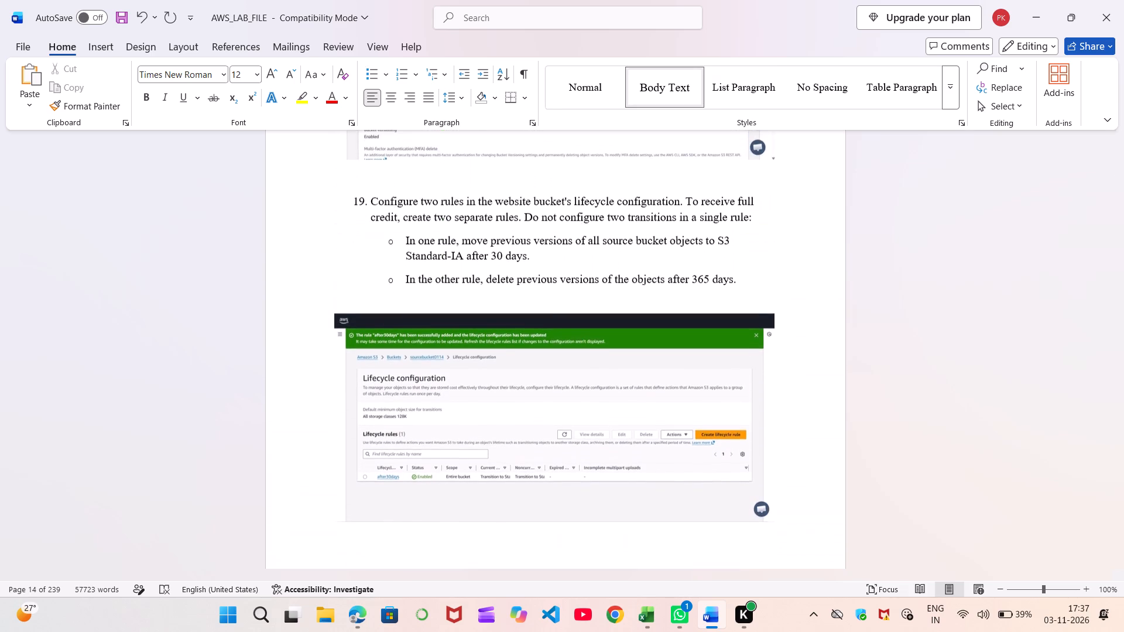
scroll(361, 379, down, 2)
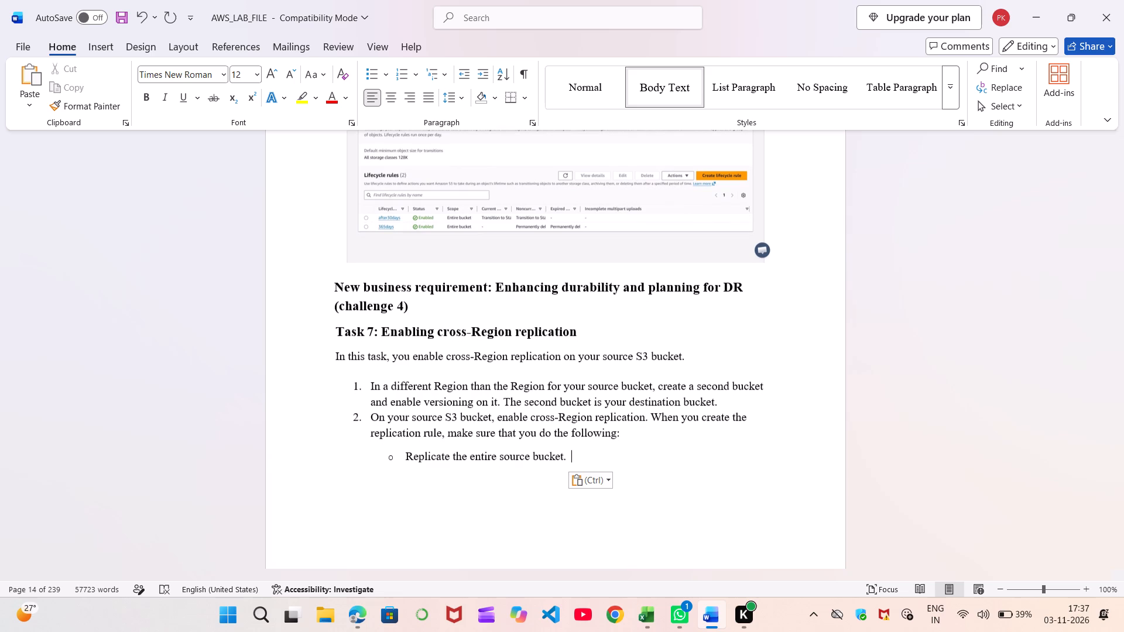
click(357, 384)
text(20)
text(.)
key(space)
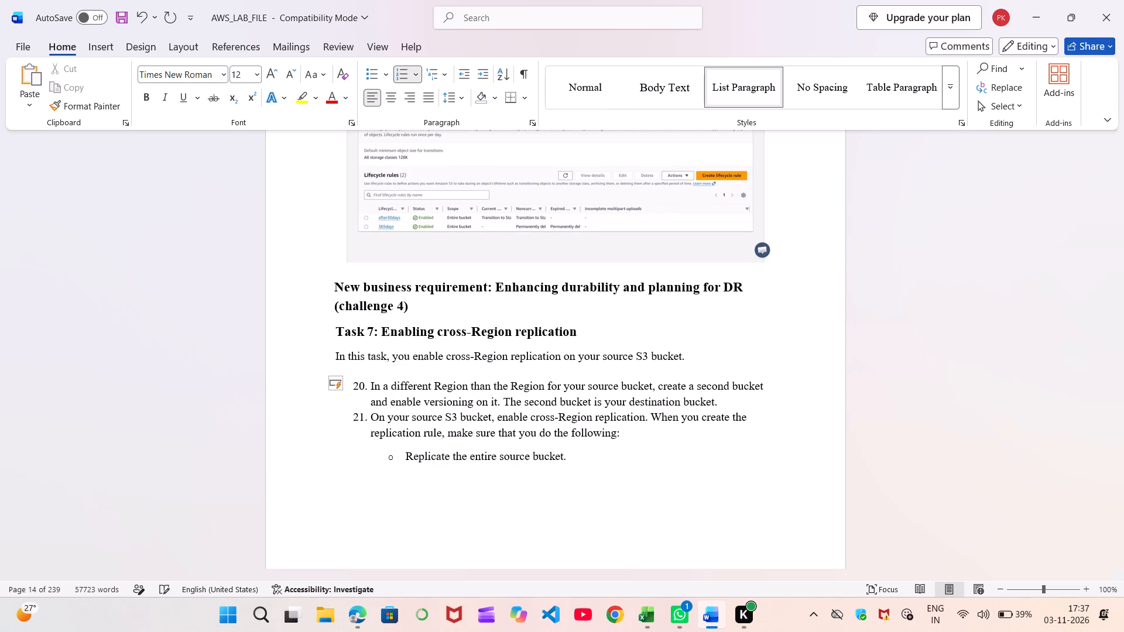
Delete the Hint line and the CafeRole permissions note, from "Hint" through "s3:ReplicateTags", below the replication bullets.
scroll(357, 384, down, 4)
scroll(357, 384, up, 2)
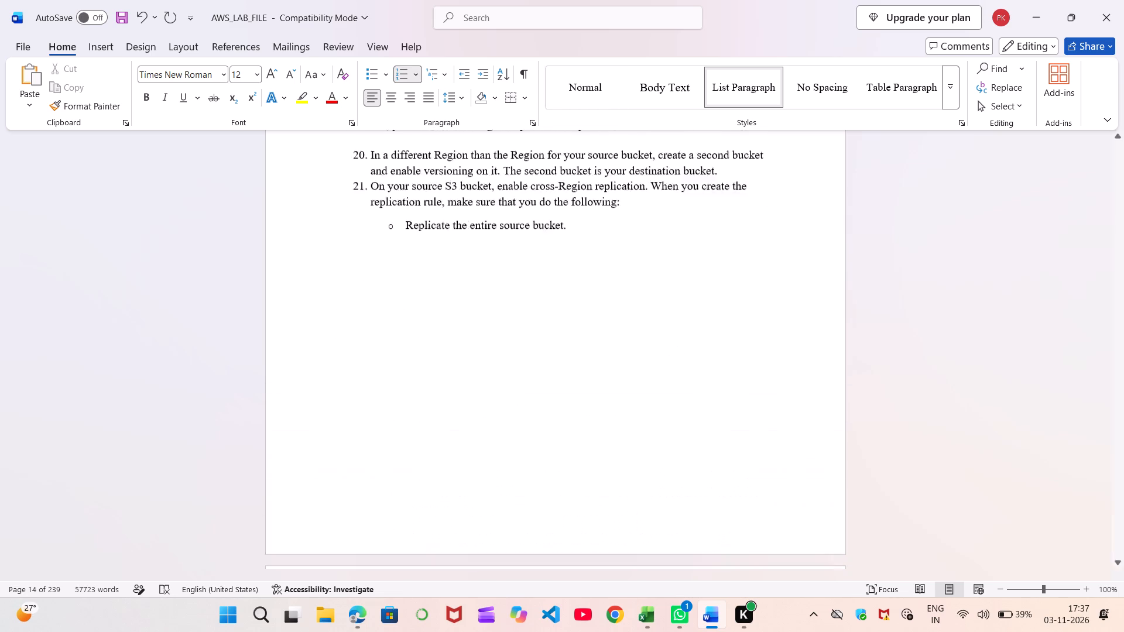
scroll(357, 384, up, 1)
scroll(357, 384, down, 1)
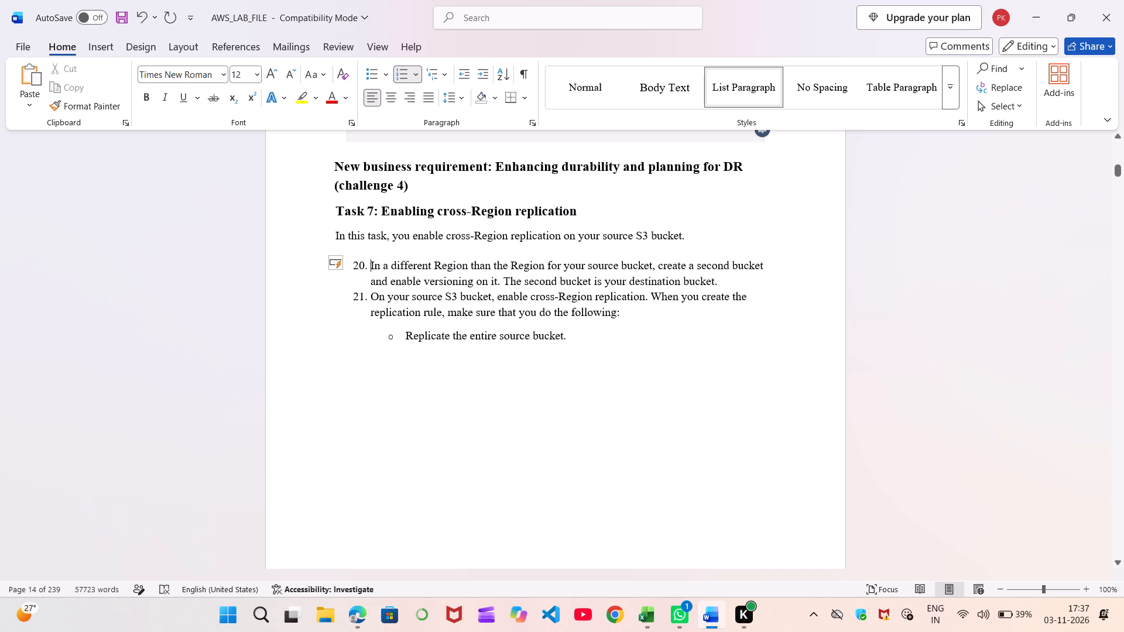
scroll(383, 331, down, 3)
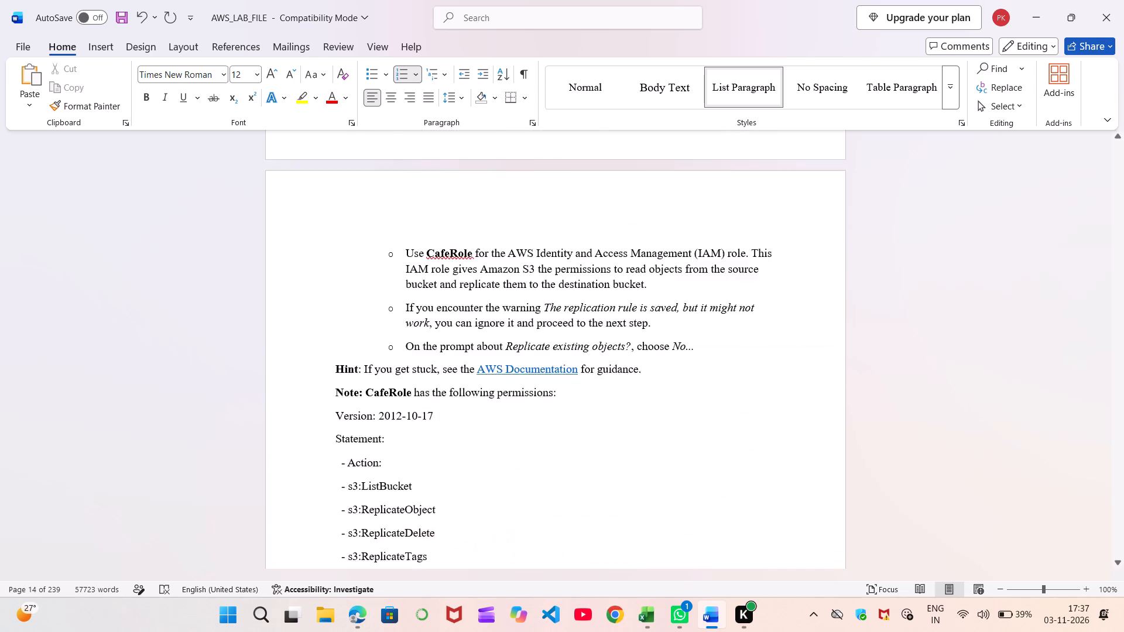
scroll(383, 331, down, 1)
scroll(383, 331, up, 1)
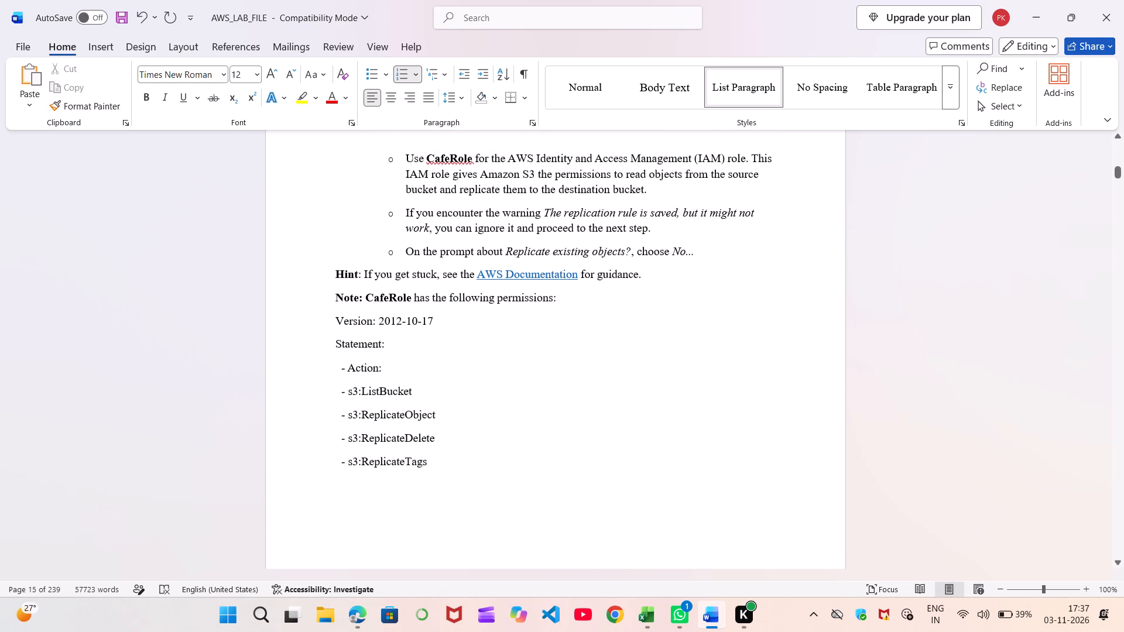
drag(336, 269, 437, 455)
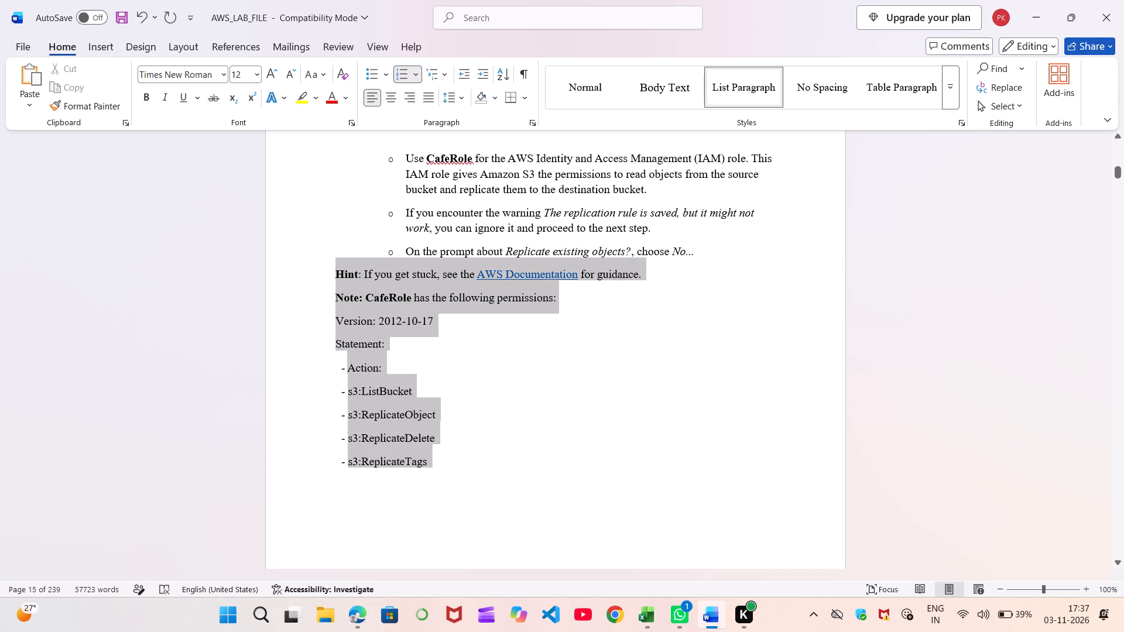
drag(437, 455, 437, 460)
key(BackSpace)
Copy the three remaining replication bullets, from "Use CafeRole" to "choose No...", to below the "Replicate the entire source bucket" bullet.
scroll(437, 460, down, 2)
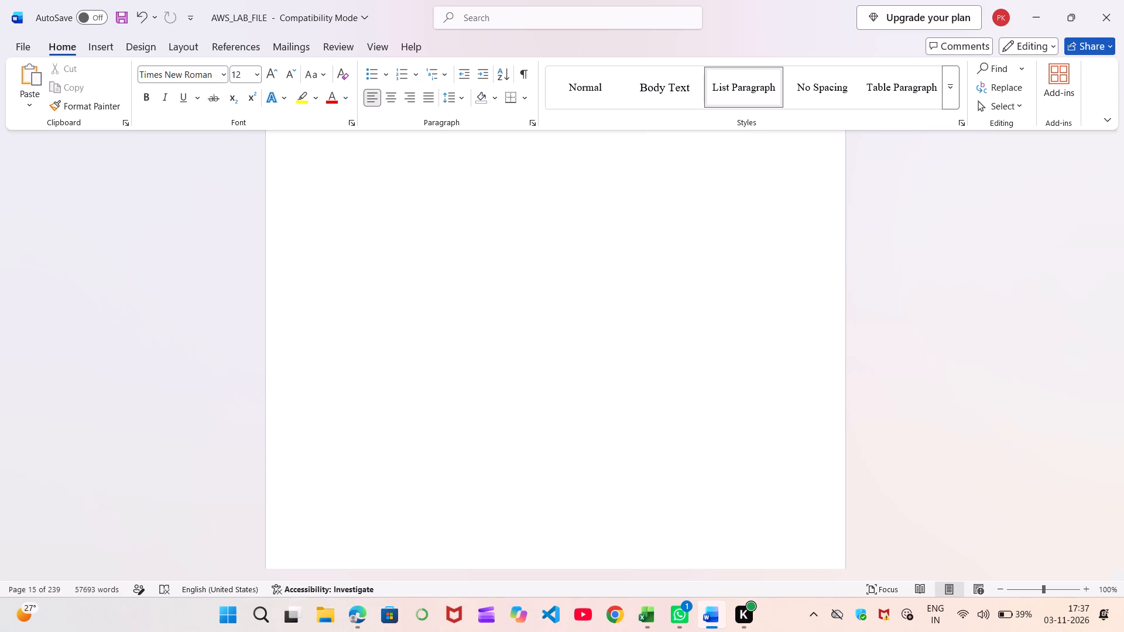
scroll(437, 460, up, 2)
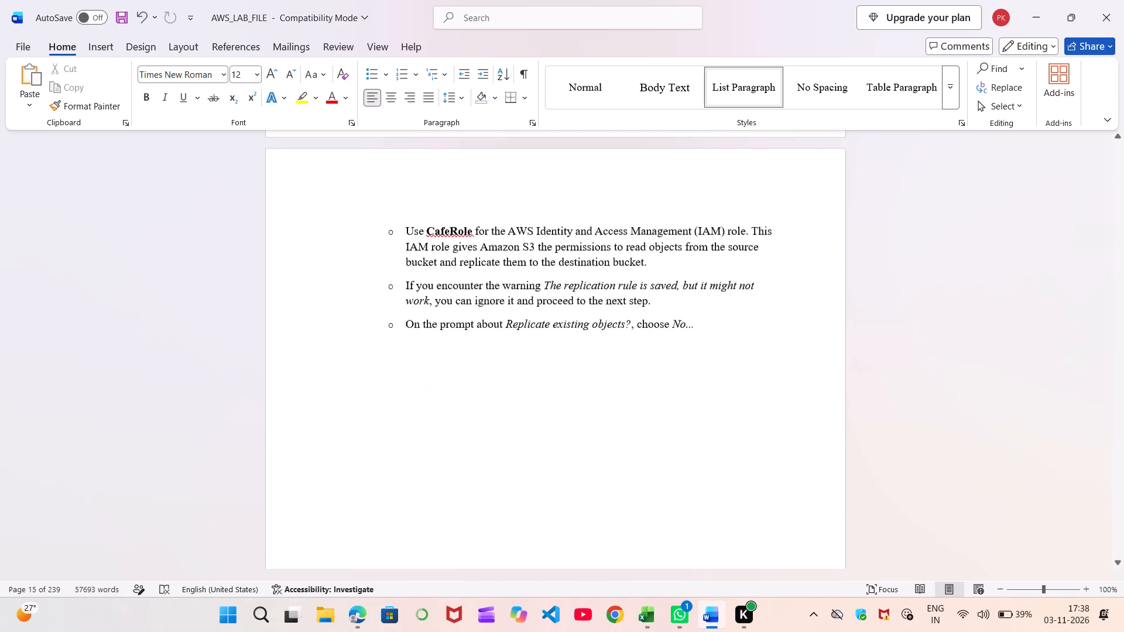
scroll(437, 460, up, 1)
scroll(687, 374, up, 1)
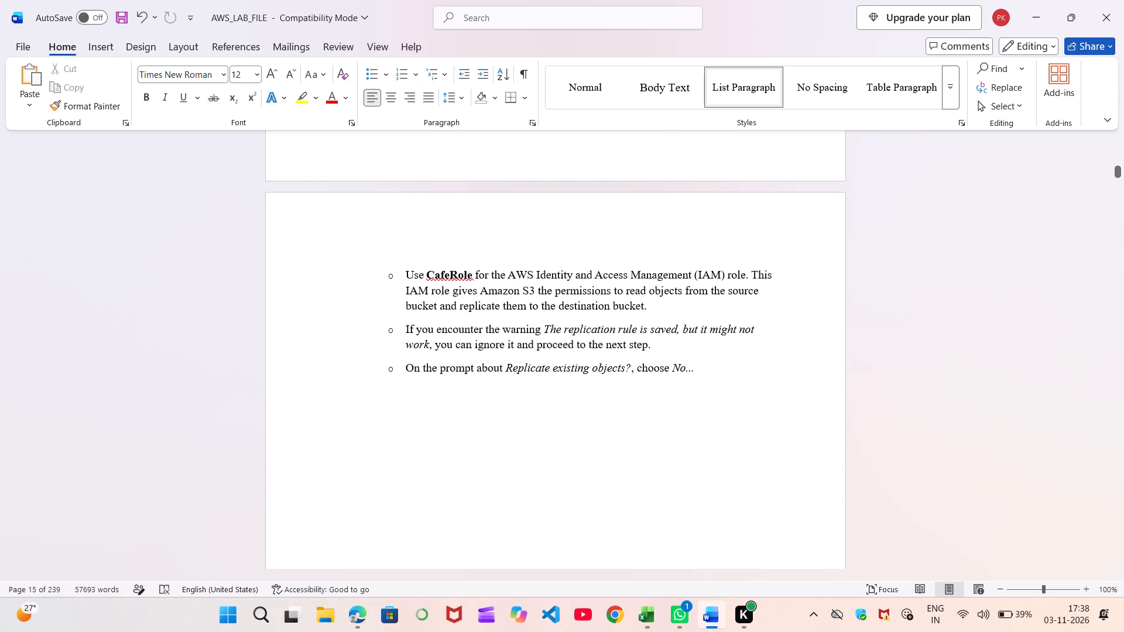
scroll(687, 374, up, 1)
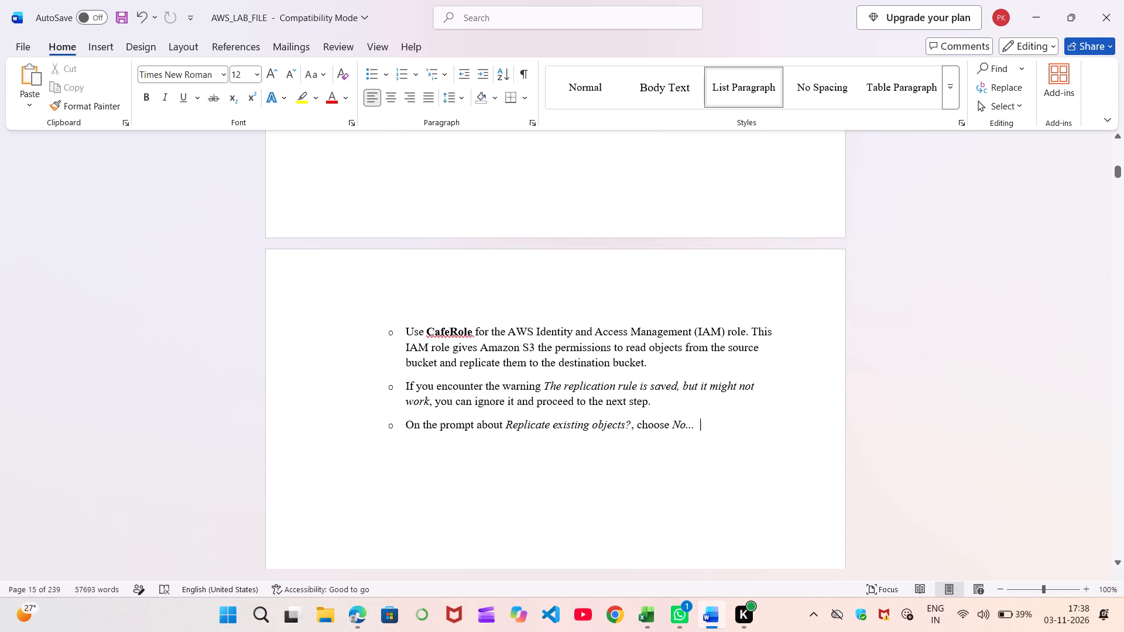
drag(713, 428, 375, 328)
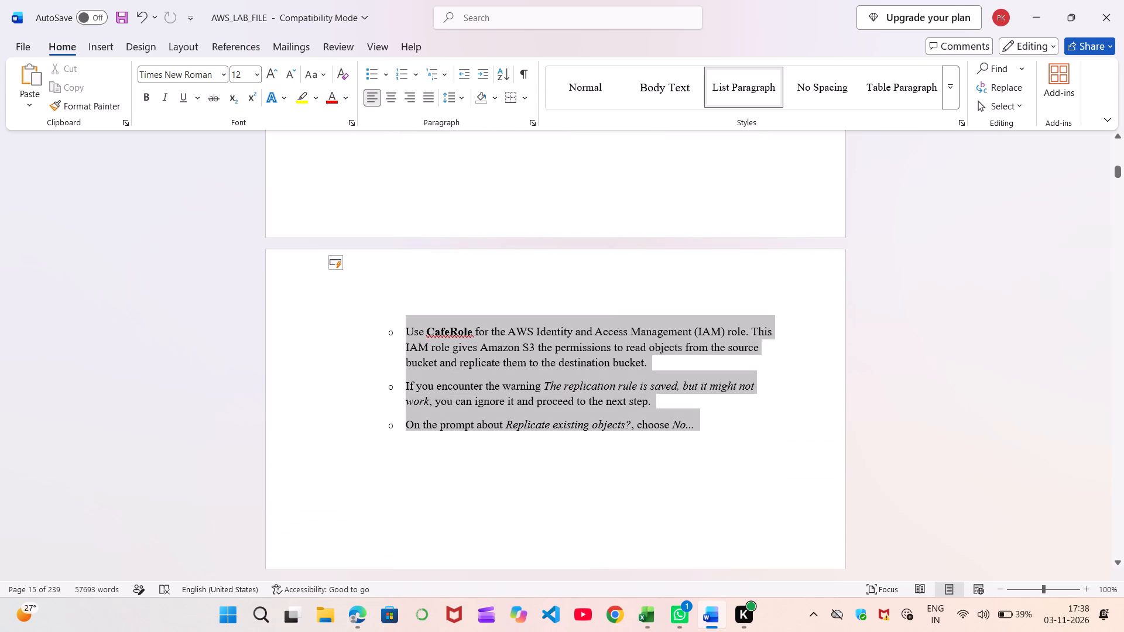
drag(375, 328, 375, 324)
key(ctrl+c)
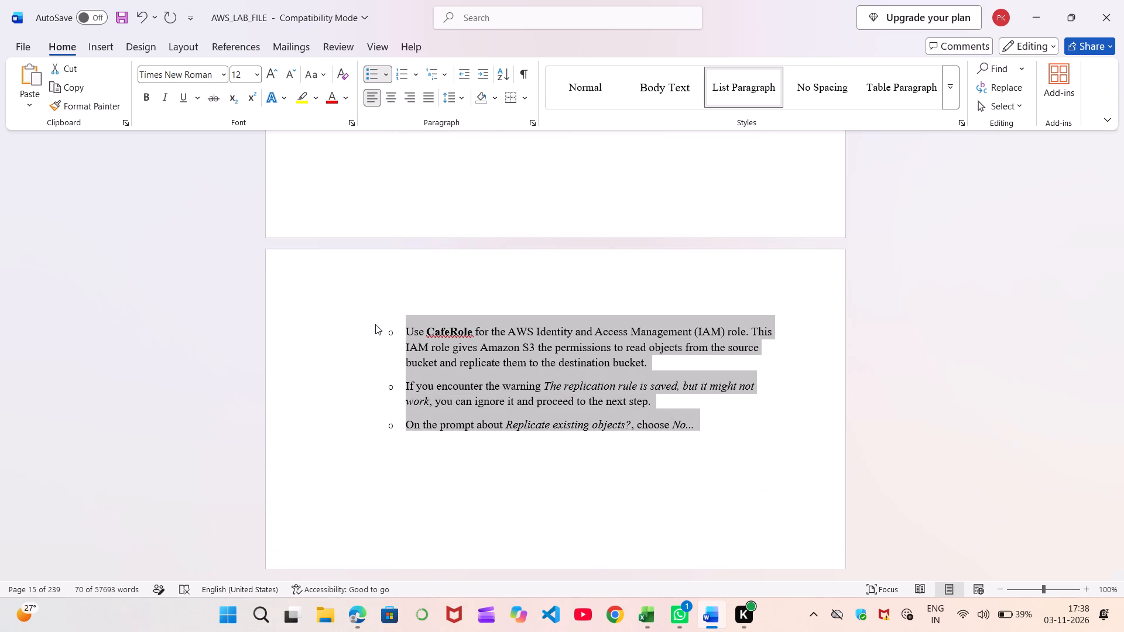
scroll(375, 324, up, 3)
click(414, 307)
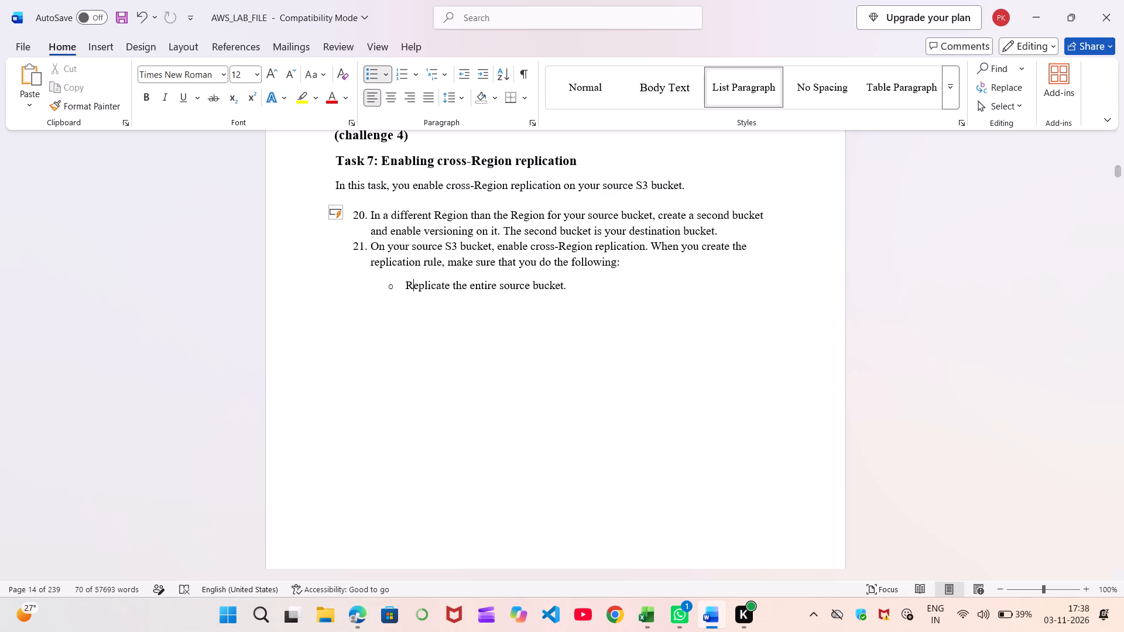
click(575, 287)
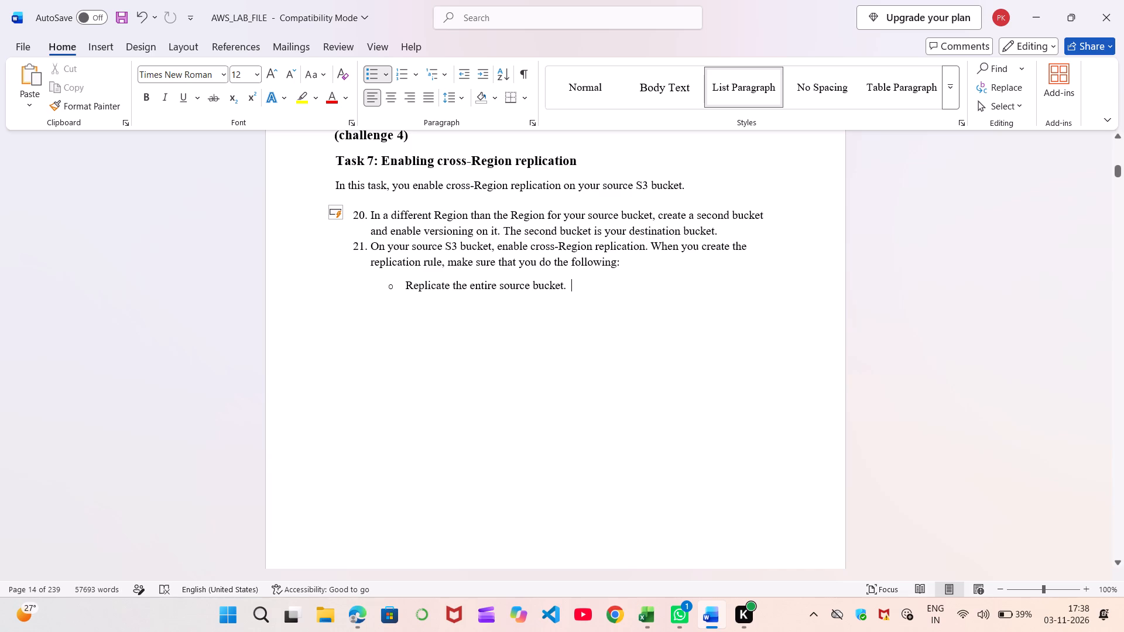
key(Return)
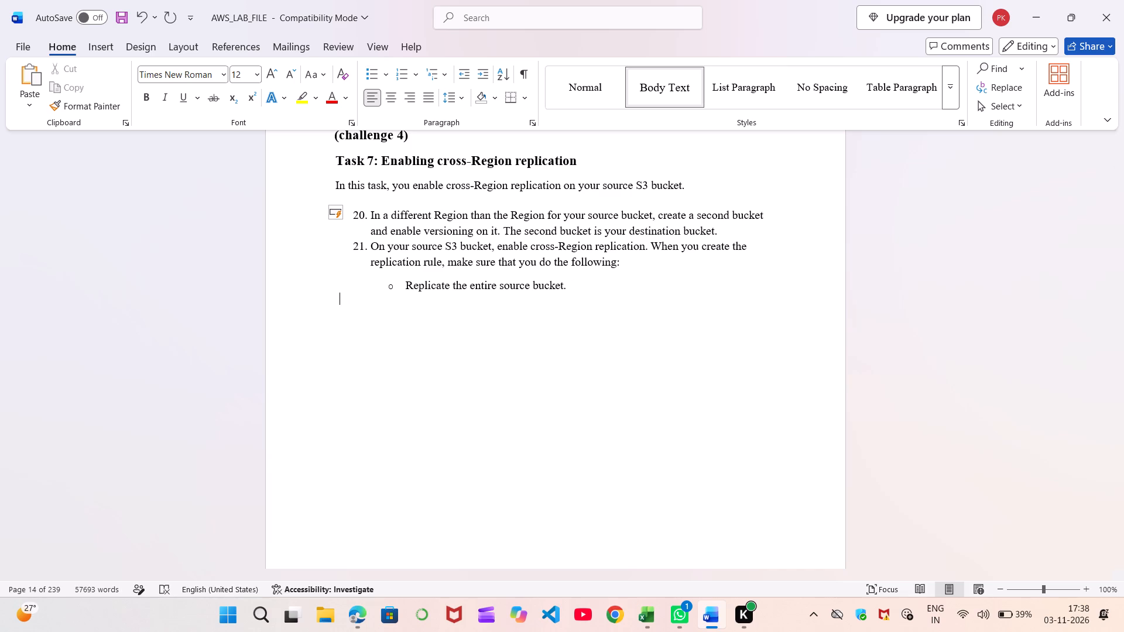
key(Tab)
key(Tab)
key(ctrl+v)
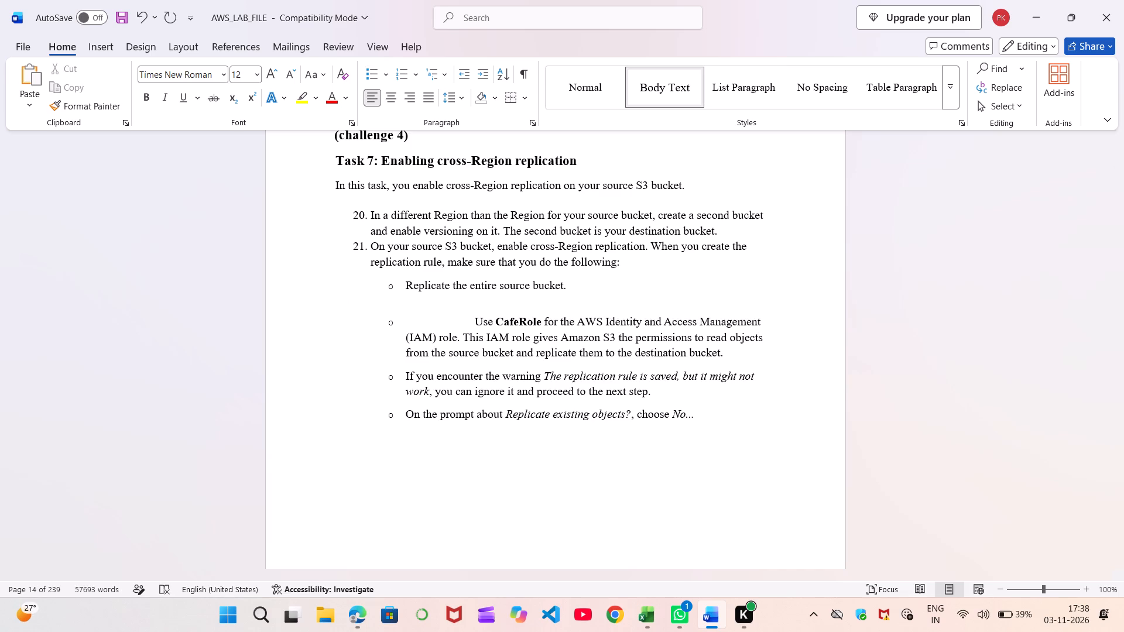
Remove the extra indentation before "Use CafeRole" in the pasted bullet.
click(475, 321)
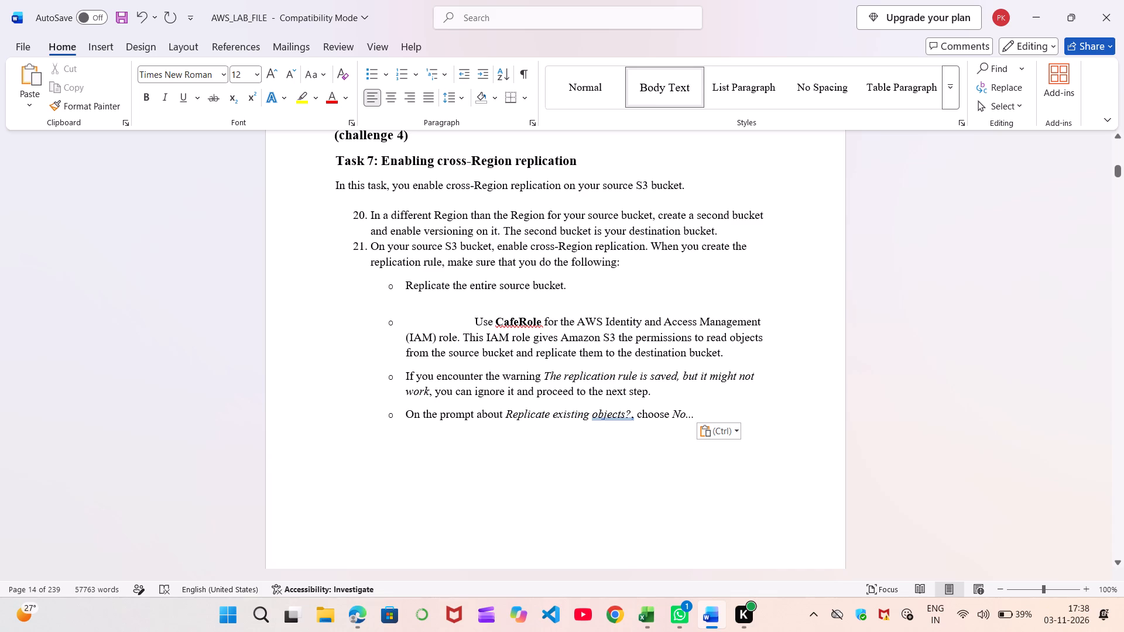
key(BackSpace)
key(BackSpace)
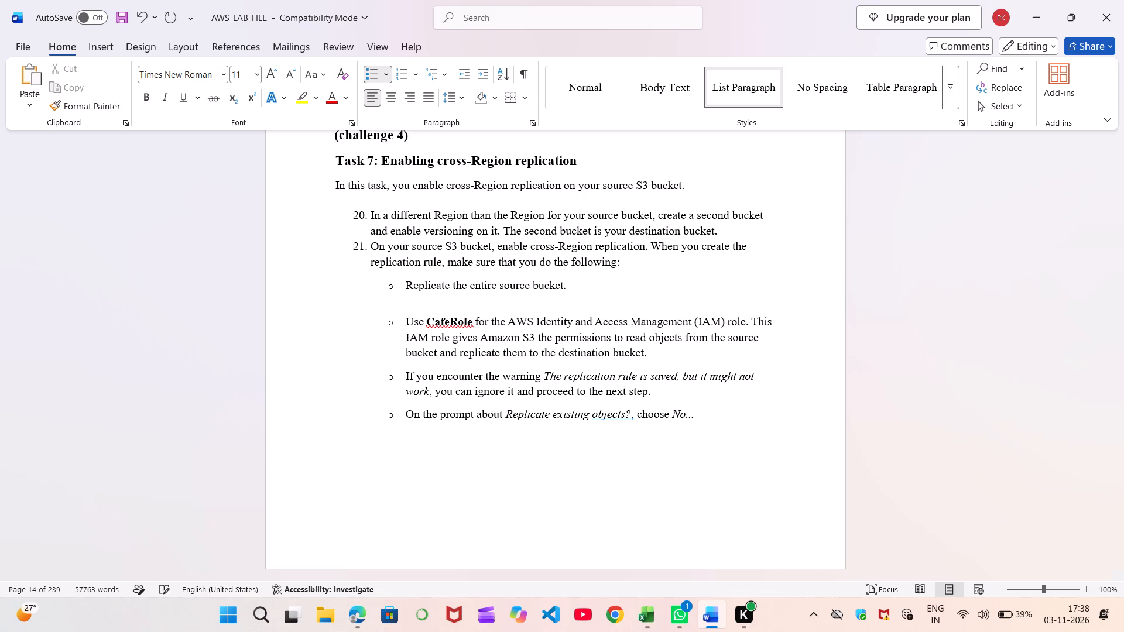
Delete the "On the prompt about Replicate existing objects?, choose No..." bullet from the pasted copy on page 14.
scroll(522, 391, down, 2)
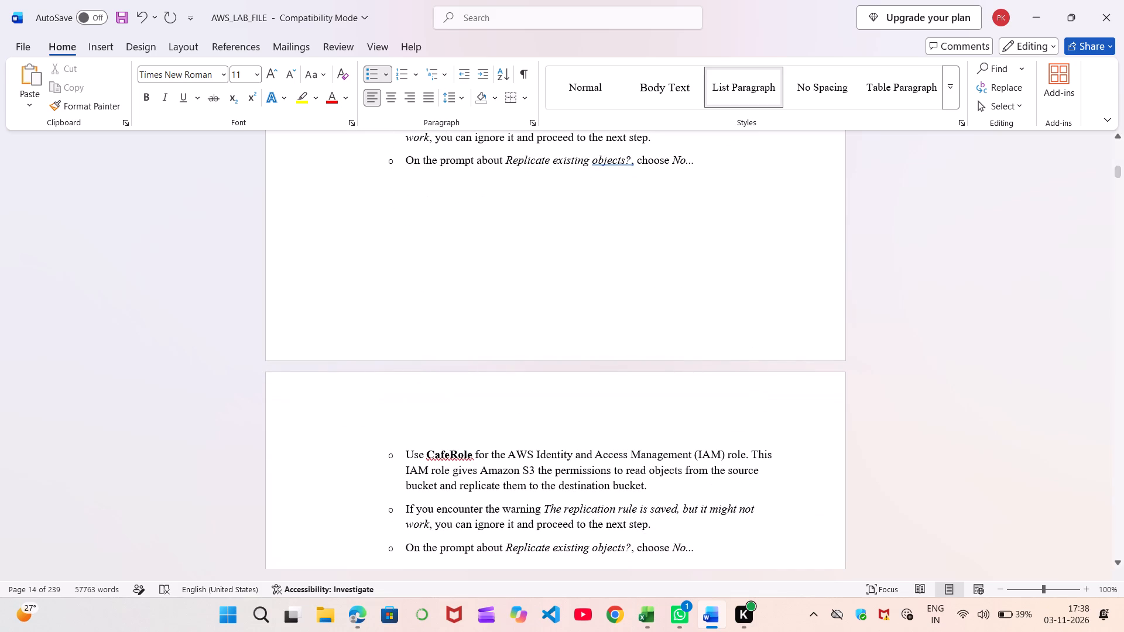
drag(700, 162, 372, 173)
key(BackSpace)
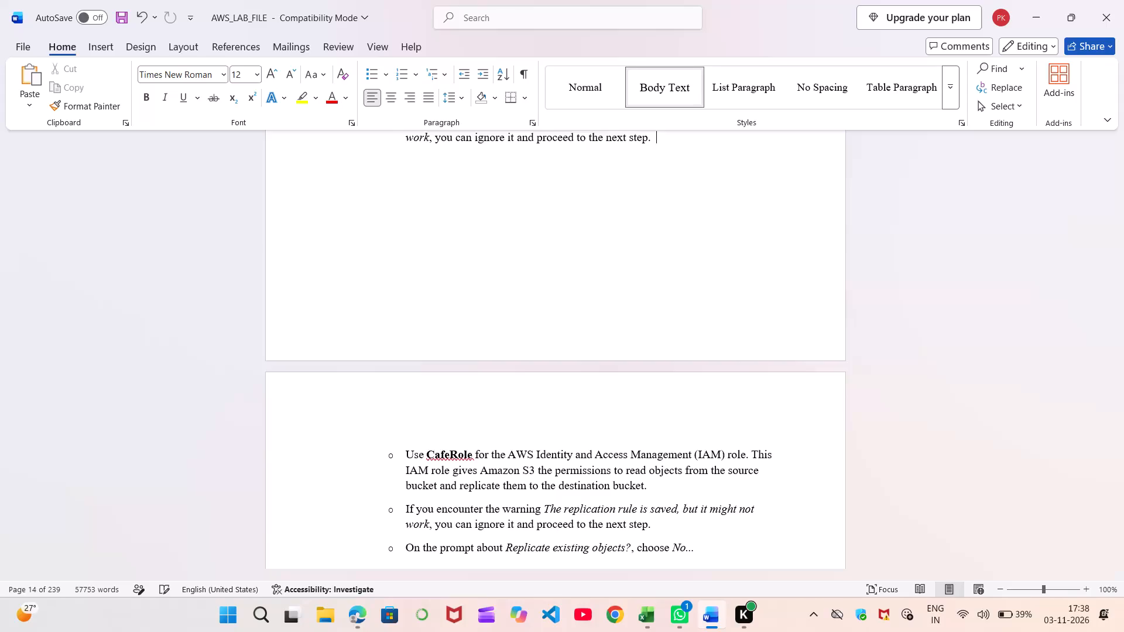
Review the Task 7 bullets and the empty space across pages 14 to 16.
scroll(372, 173, up, 4)
scroll(372, 173, down, 6)
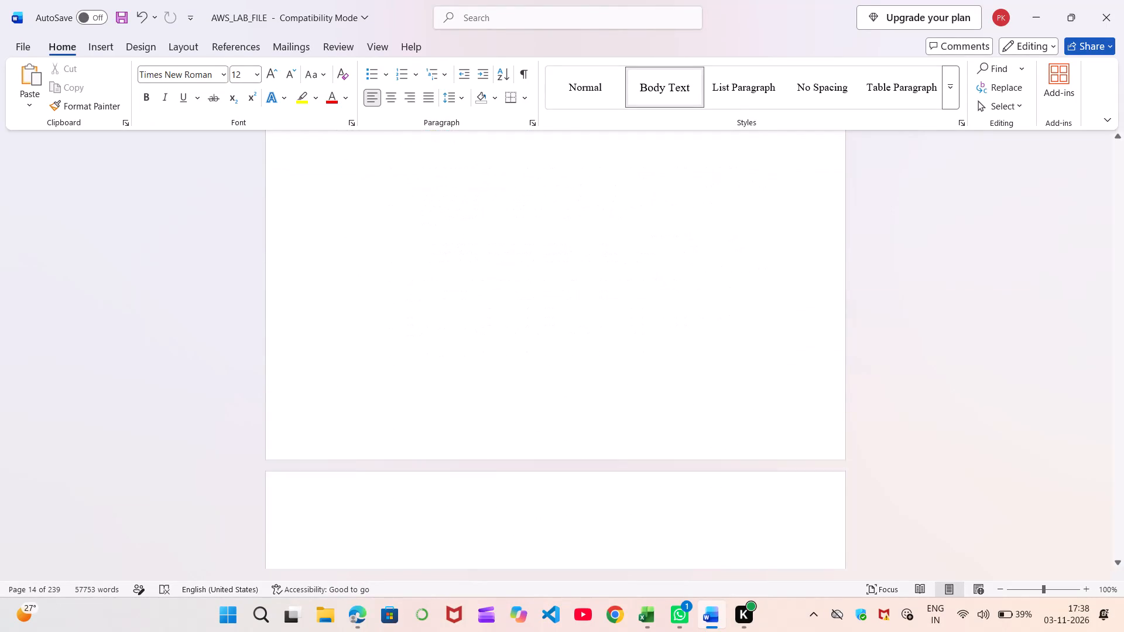
scroll(372, 173, down, 1)
scroll(372, 173, up, 6)
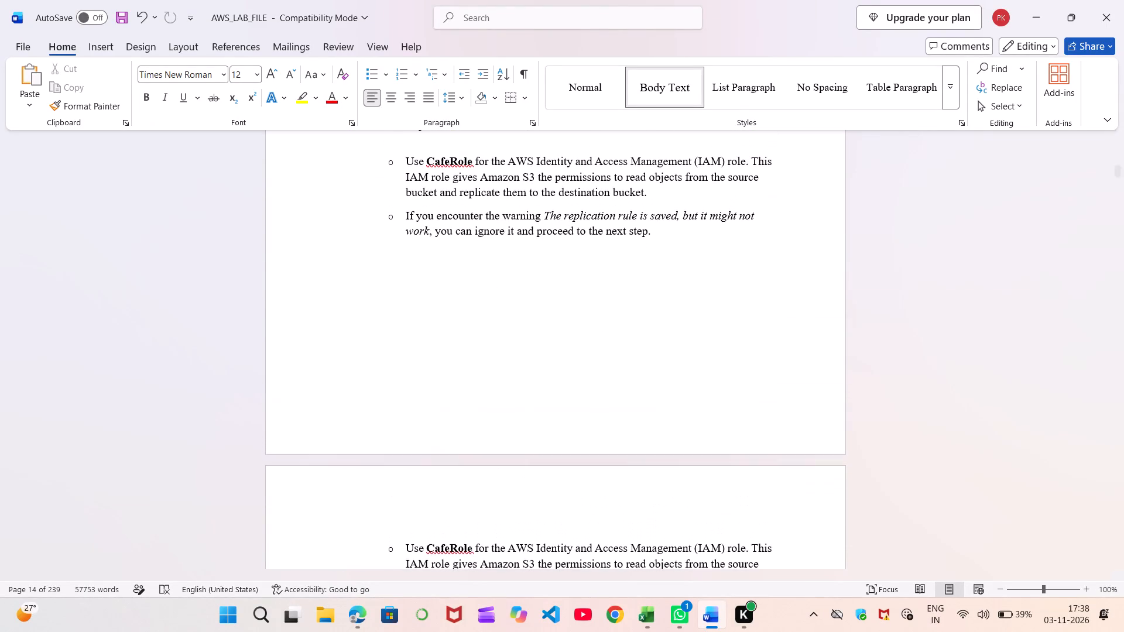
scroll(438, 283, up, 1)
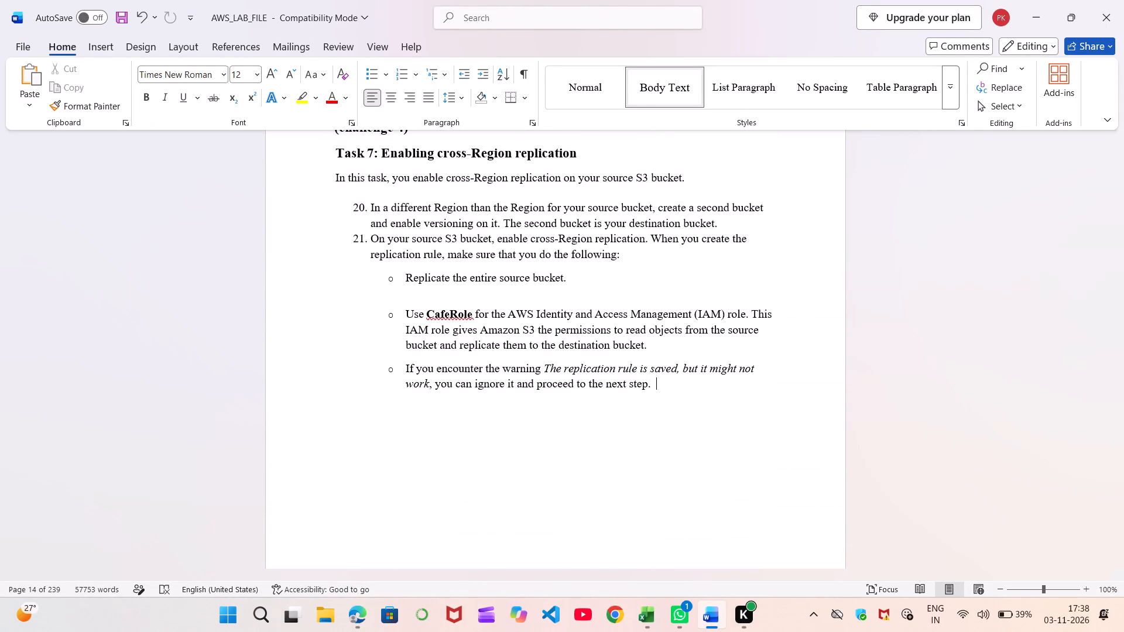
scroll(438, 283, down, 2)
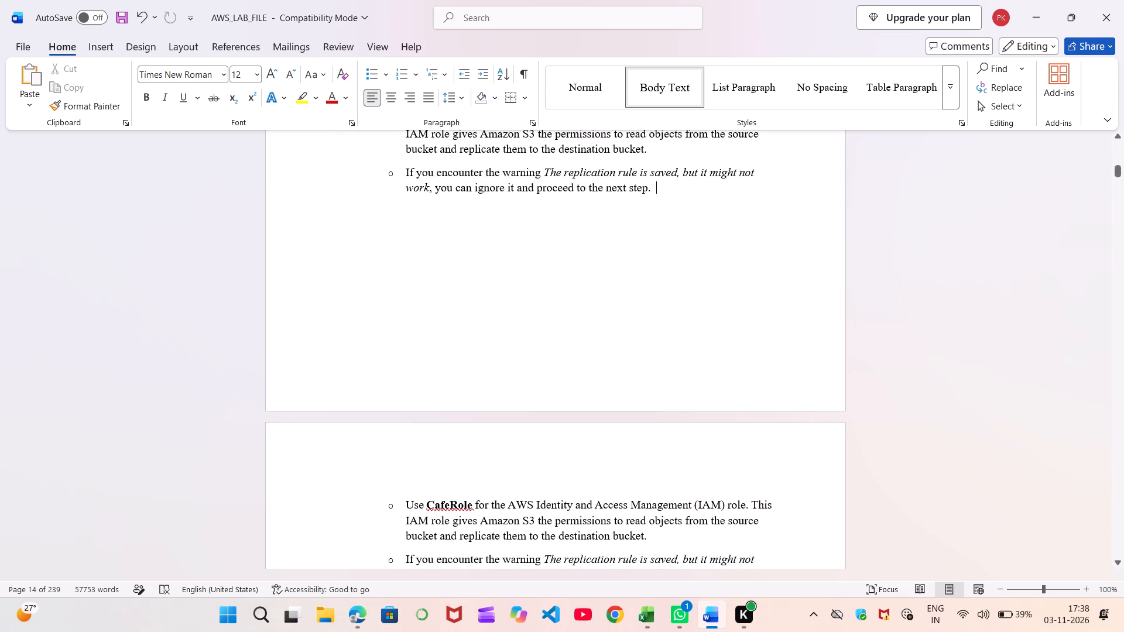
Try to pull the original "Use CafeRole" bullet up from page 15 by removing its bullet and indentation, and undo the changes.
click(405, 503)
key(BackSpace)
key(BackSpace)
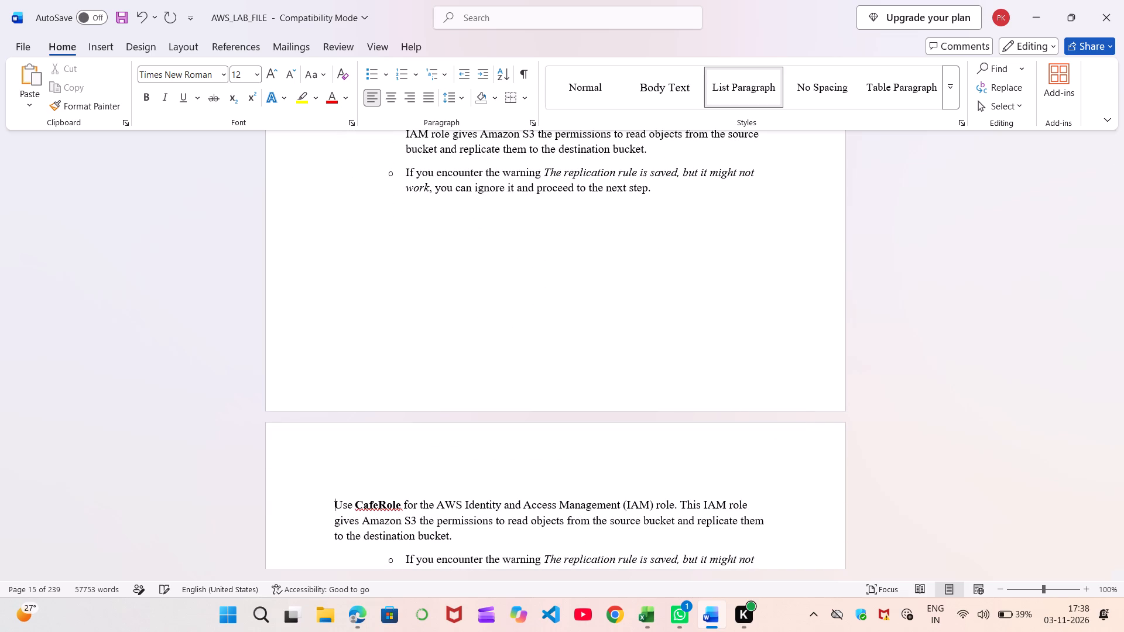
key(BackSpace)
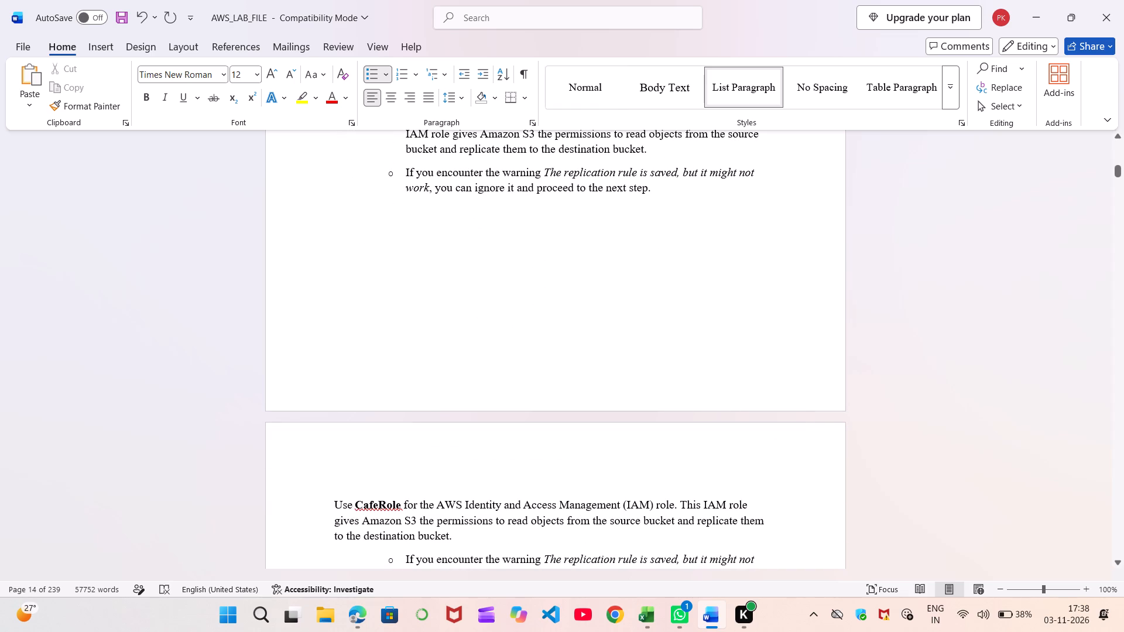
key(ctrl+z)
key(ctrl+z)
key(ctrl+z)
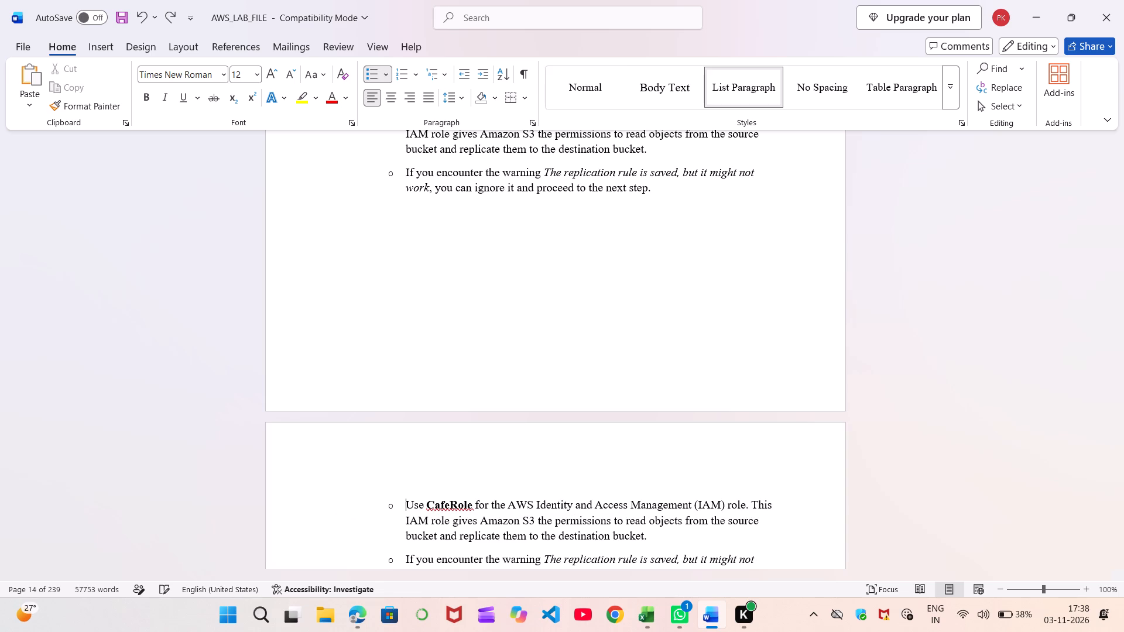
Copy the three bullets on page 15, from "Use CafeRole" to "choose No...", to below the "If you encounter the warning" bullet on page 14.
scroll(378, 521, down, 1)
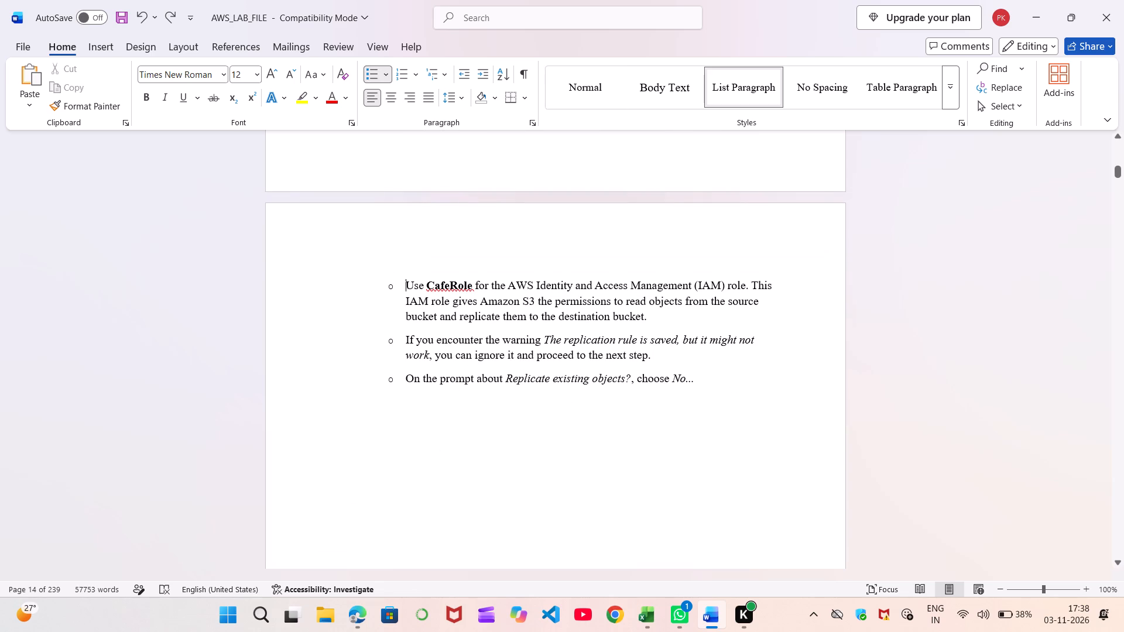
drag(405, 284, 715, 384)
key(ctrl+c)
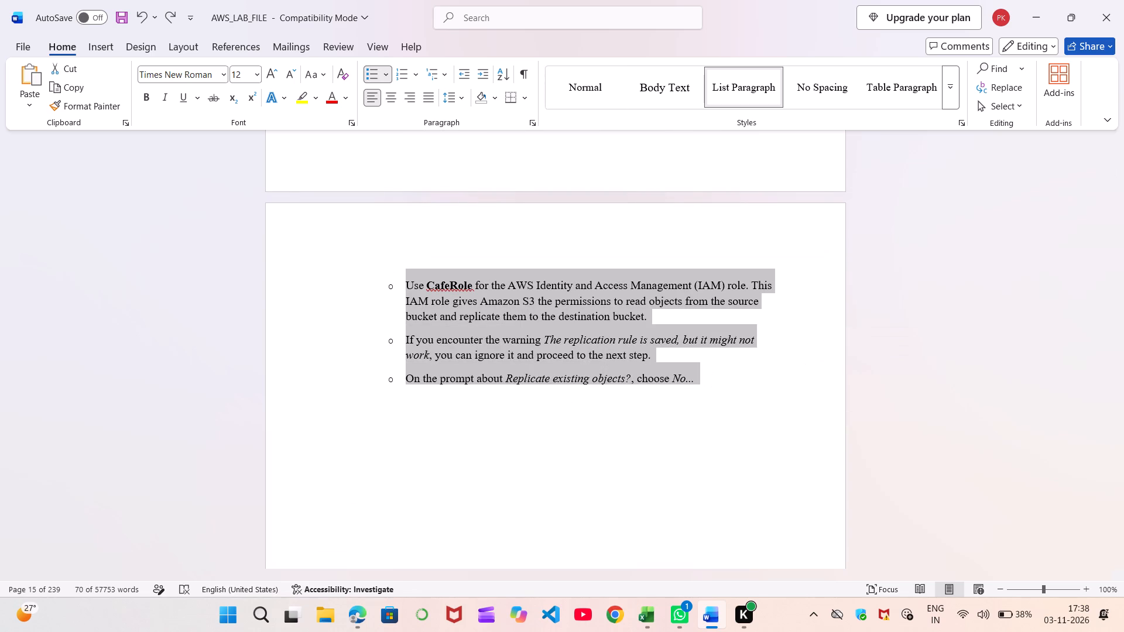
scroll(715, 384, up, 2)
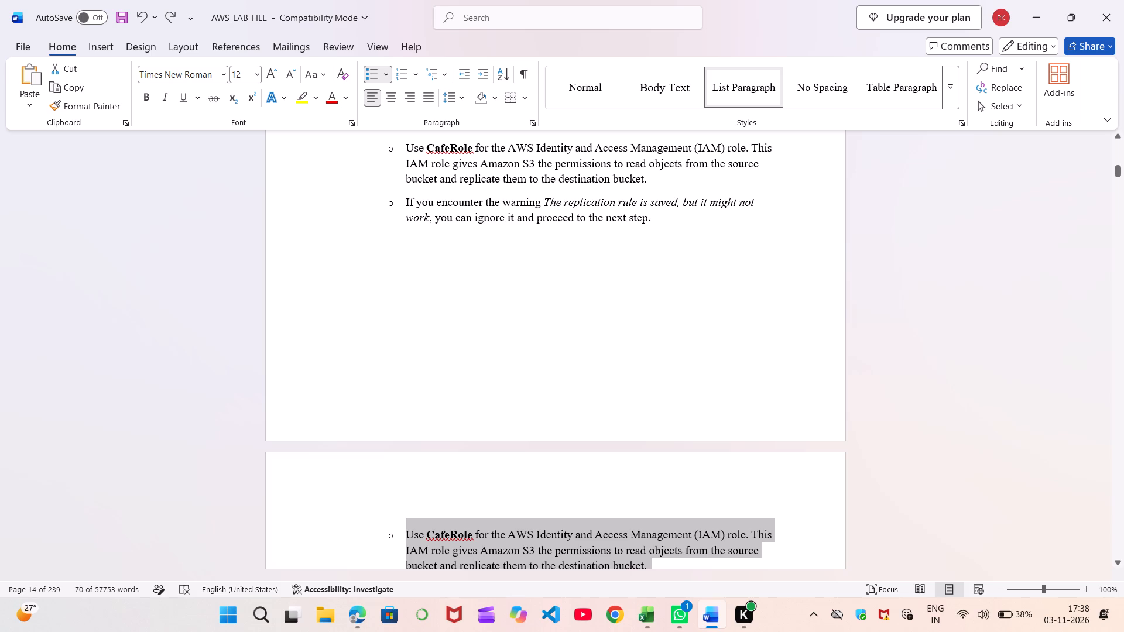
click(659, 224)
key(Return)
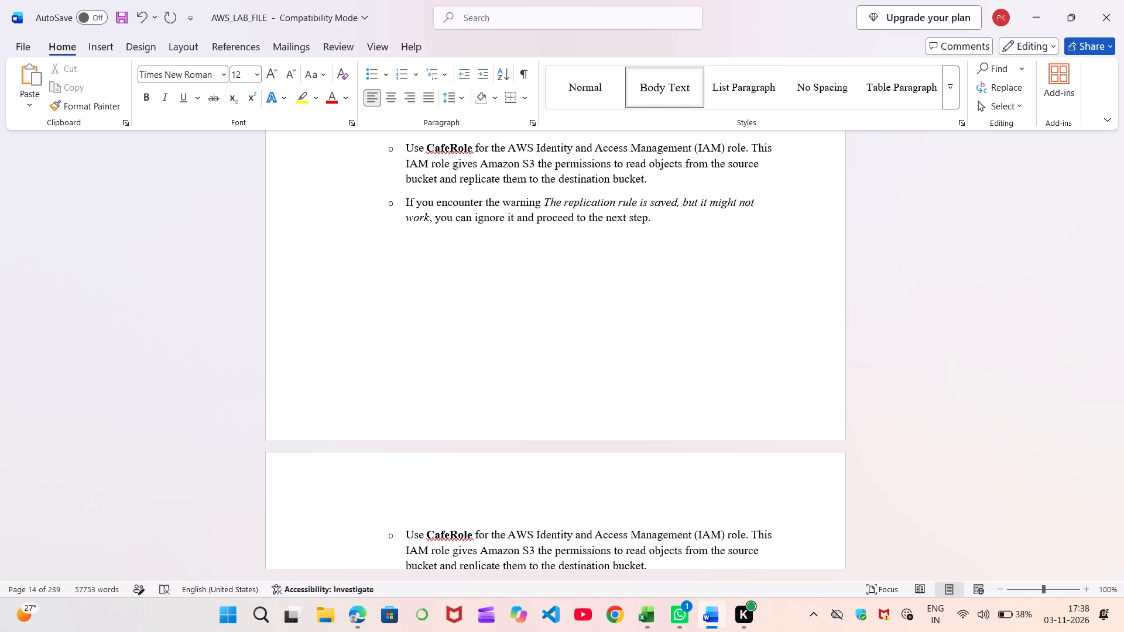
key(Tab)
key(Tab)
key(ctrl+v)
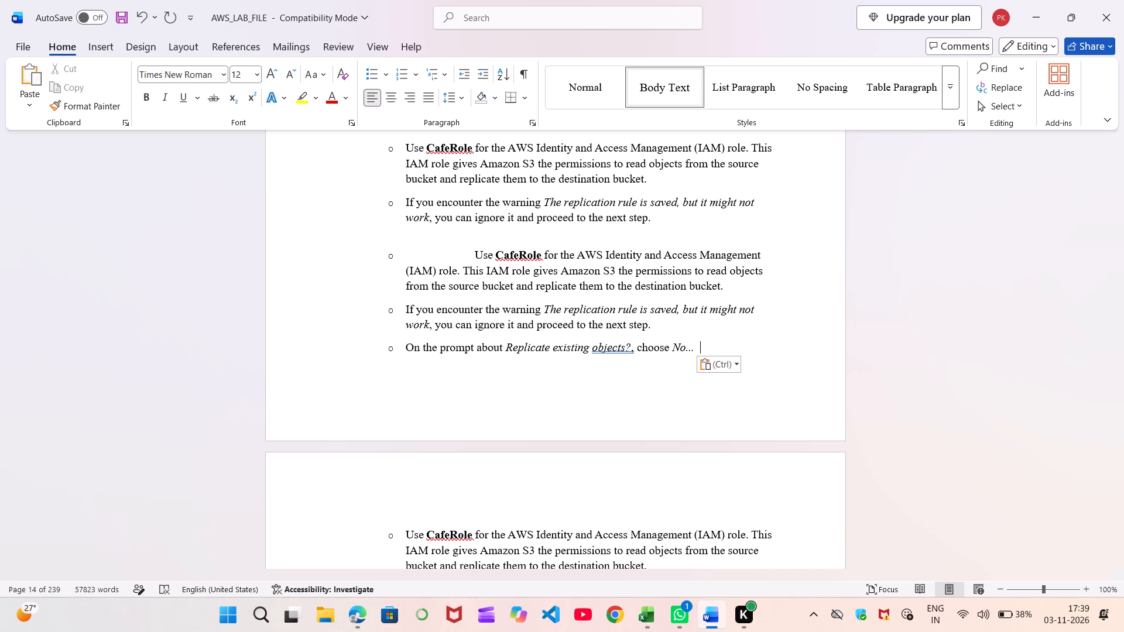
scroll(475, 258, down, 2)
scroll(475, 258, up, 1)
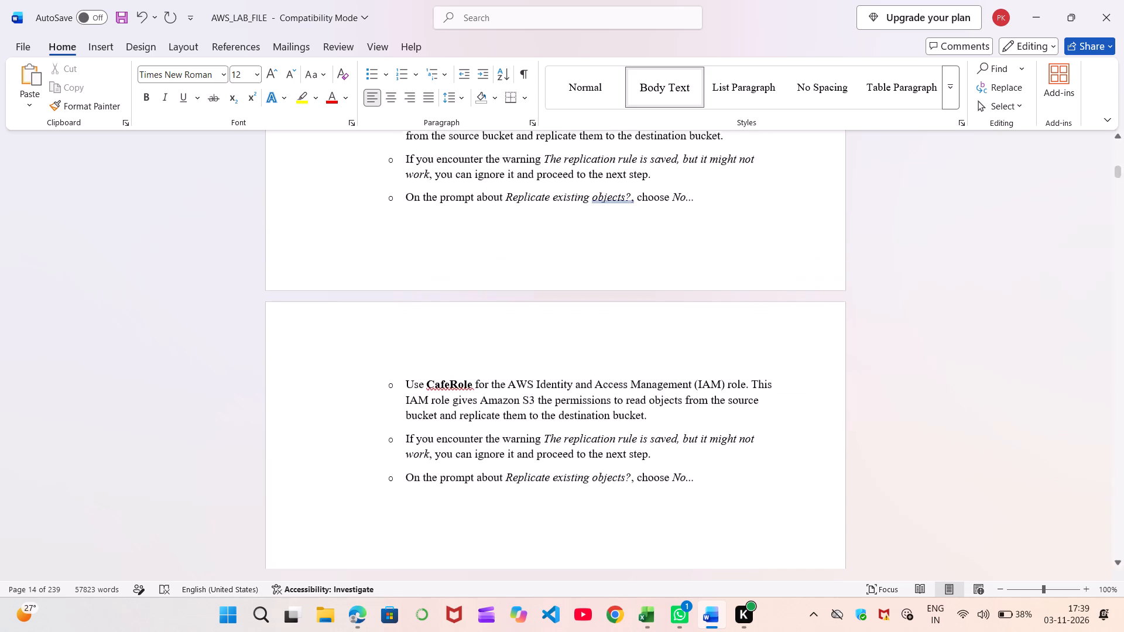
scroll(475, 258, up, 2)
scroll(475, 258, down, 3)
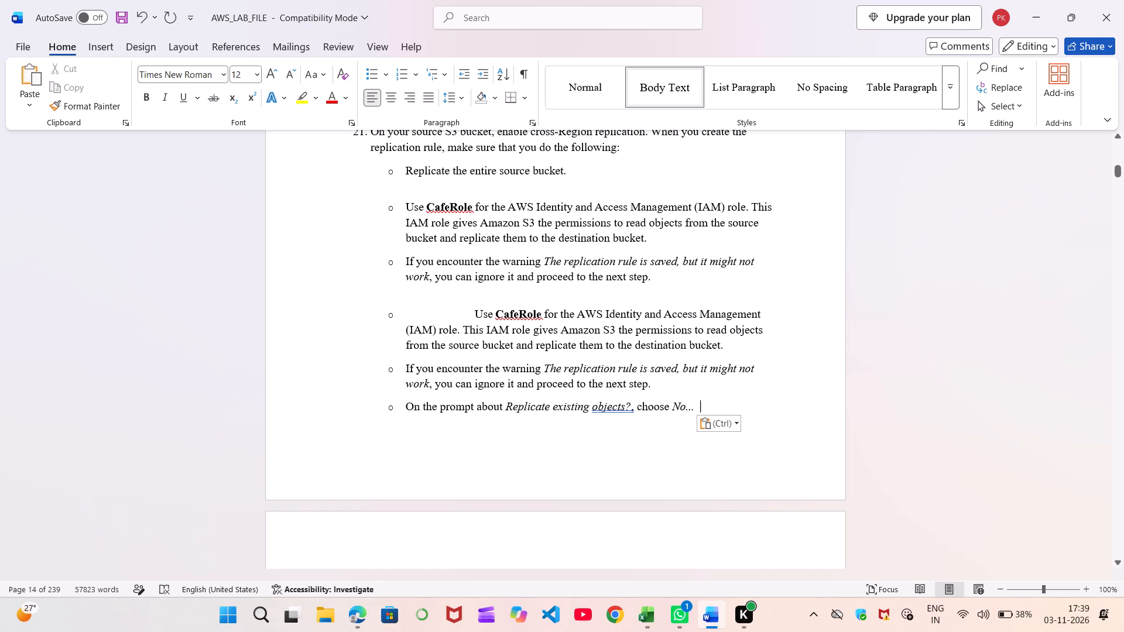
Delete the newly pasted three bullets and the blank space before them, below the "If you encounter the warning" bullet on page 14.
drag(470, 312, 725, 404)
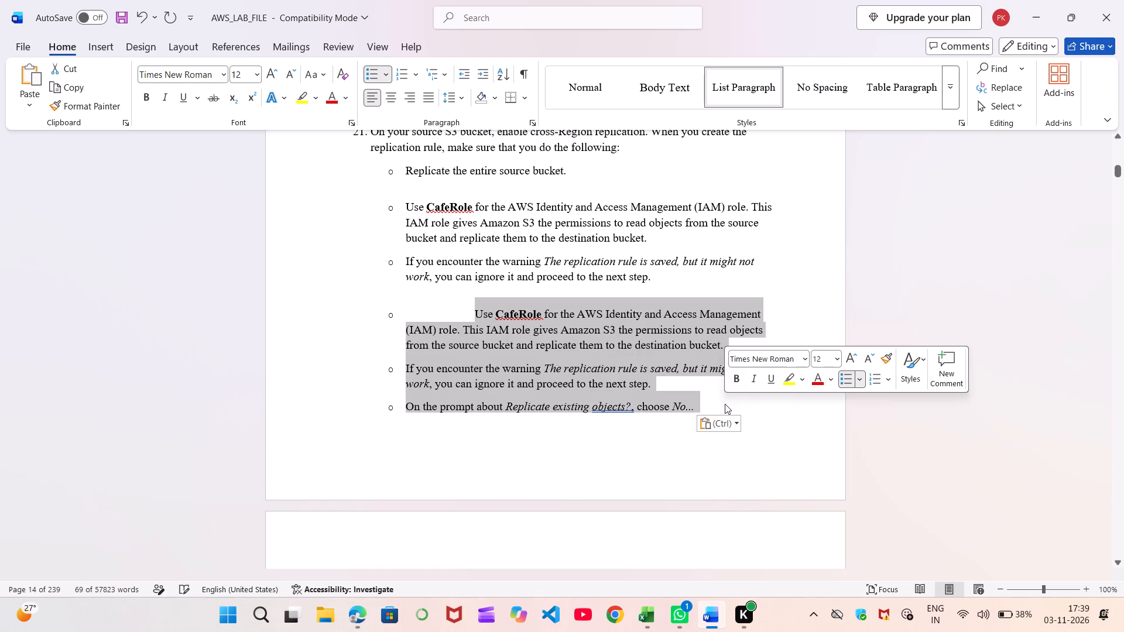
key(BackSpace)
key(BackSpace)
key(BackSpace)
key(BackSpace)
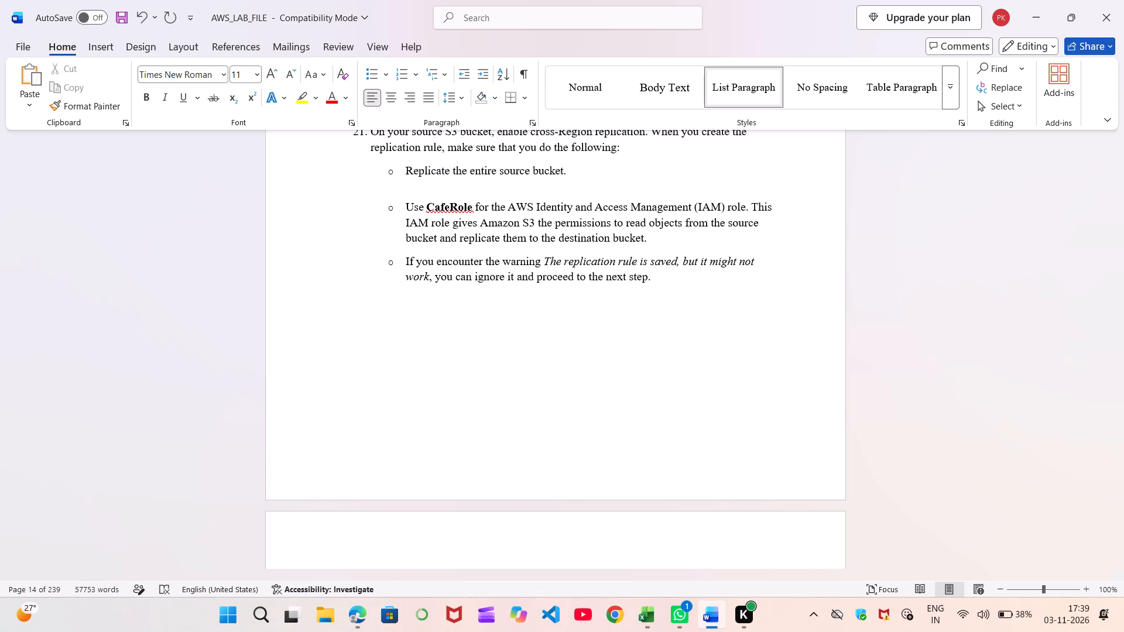
Delete the three original replication bullets on page 15, from "Use CafeRole" to "choose No...".
scroll(725, 404, down, 3)
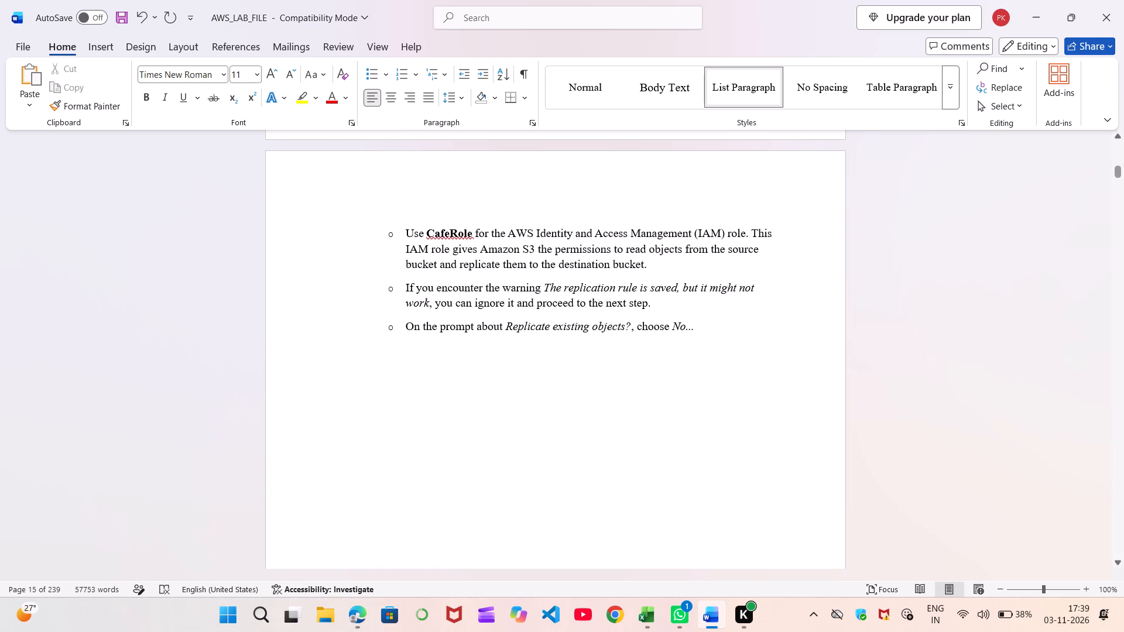
drag(385, 232, 808, 335)
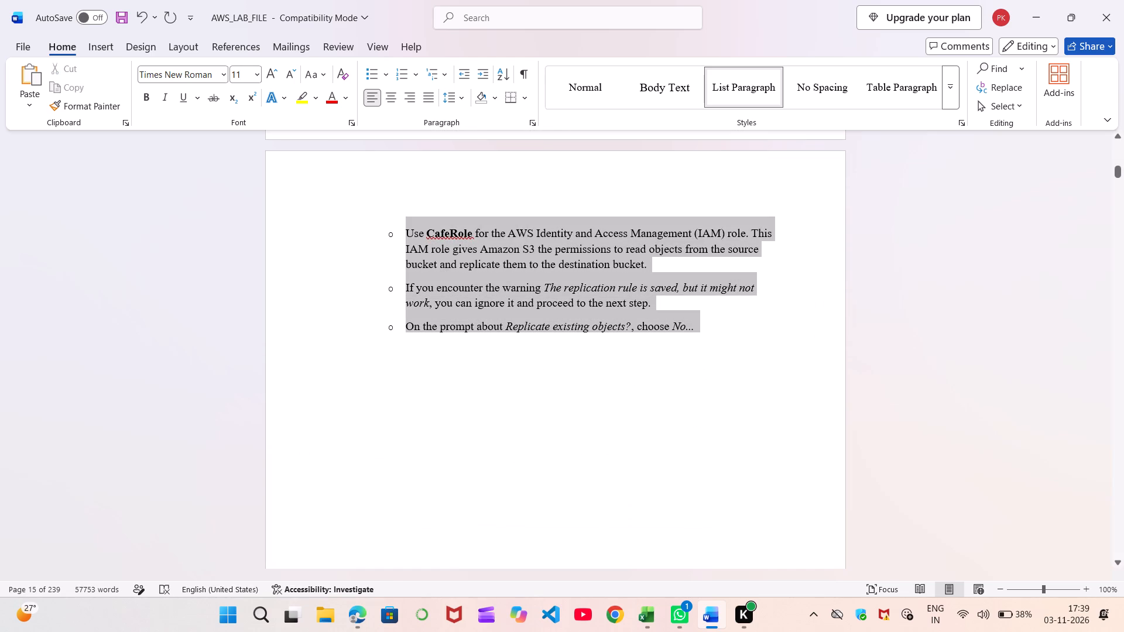
drag(808, 335, 801, 351)
key(BackSpace)
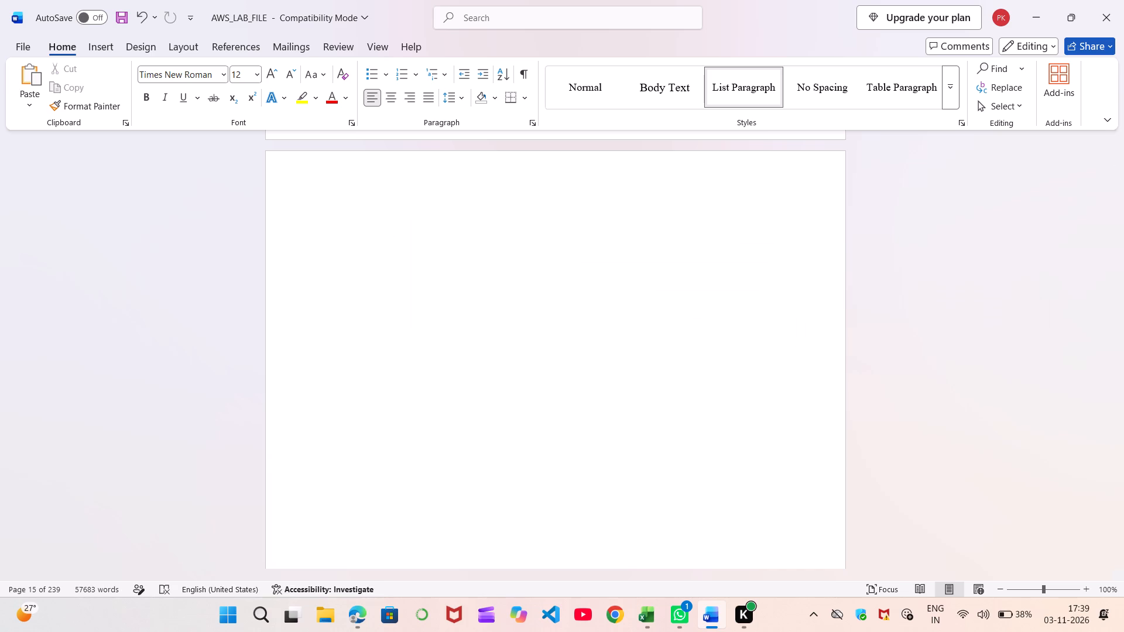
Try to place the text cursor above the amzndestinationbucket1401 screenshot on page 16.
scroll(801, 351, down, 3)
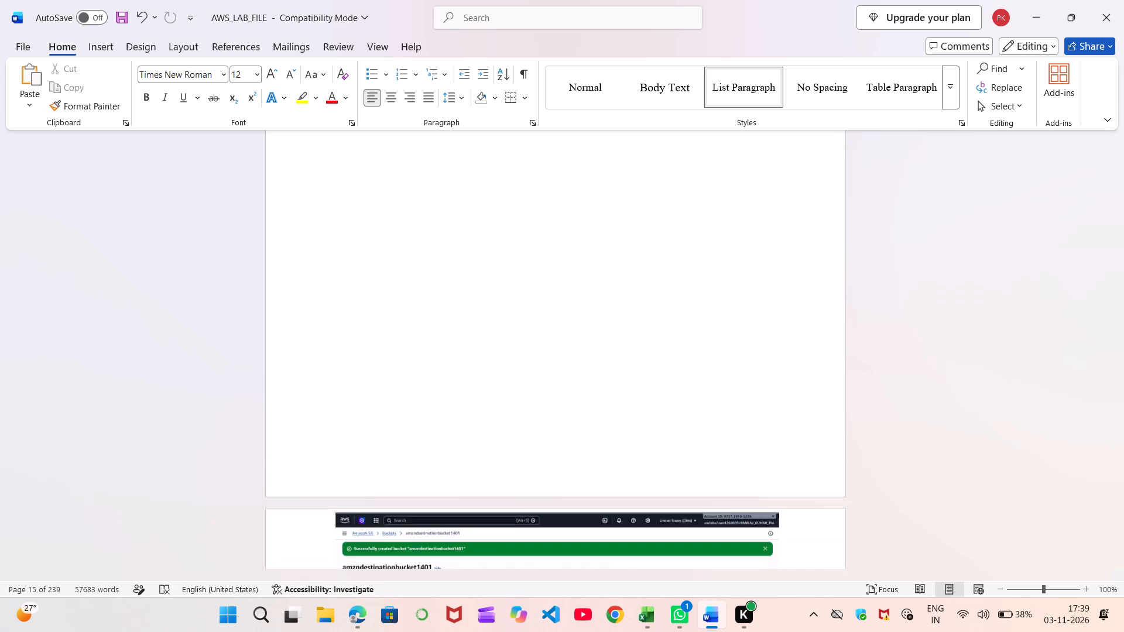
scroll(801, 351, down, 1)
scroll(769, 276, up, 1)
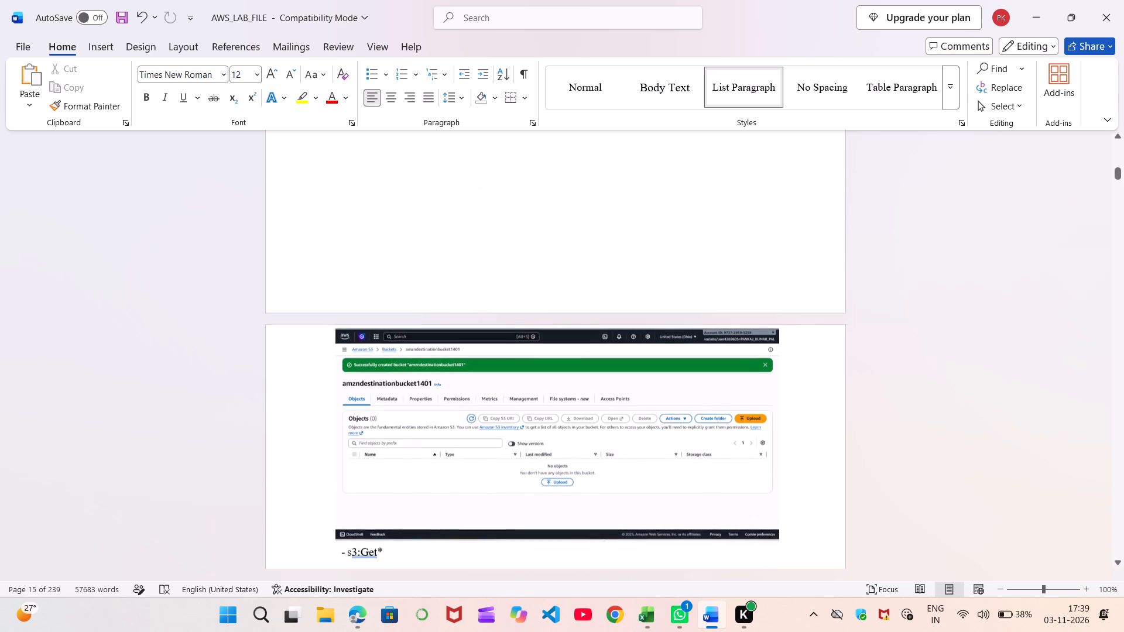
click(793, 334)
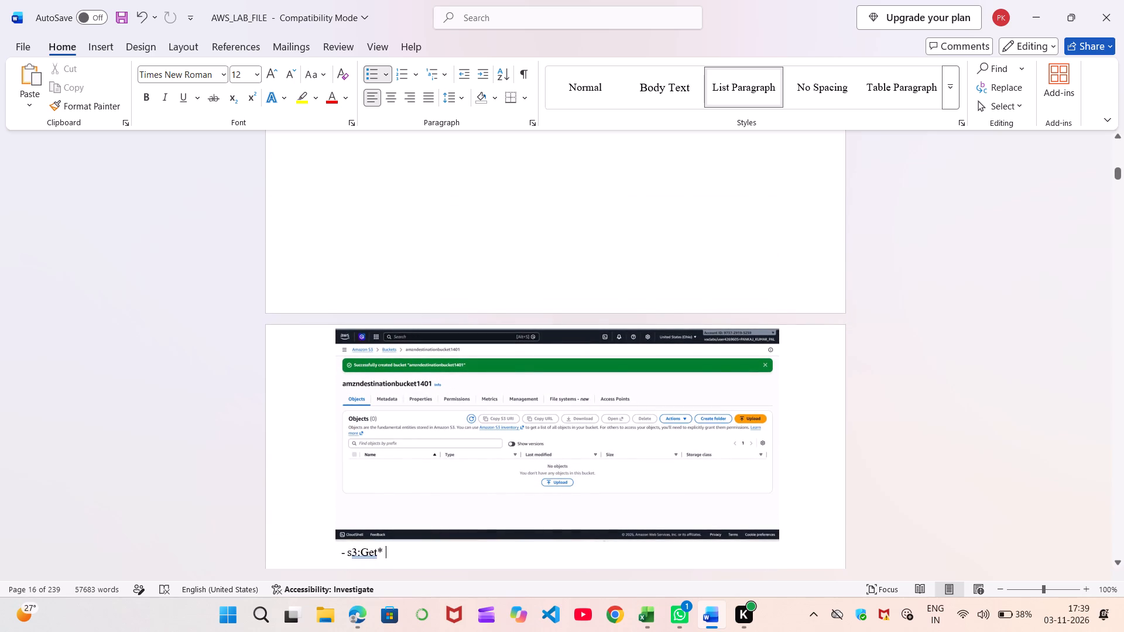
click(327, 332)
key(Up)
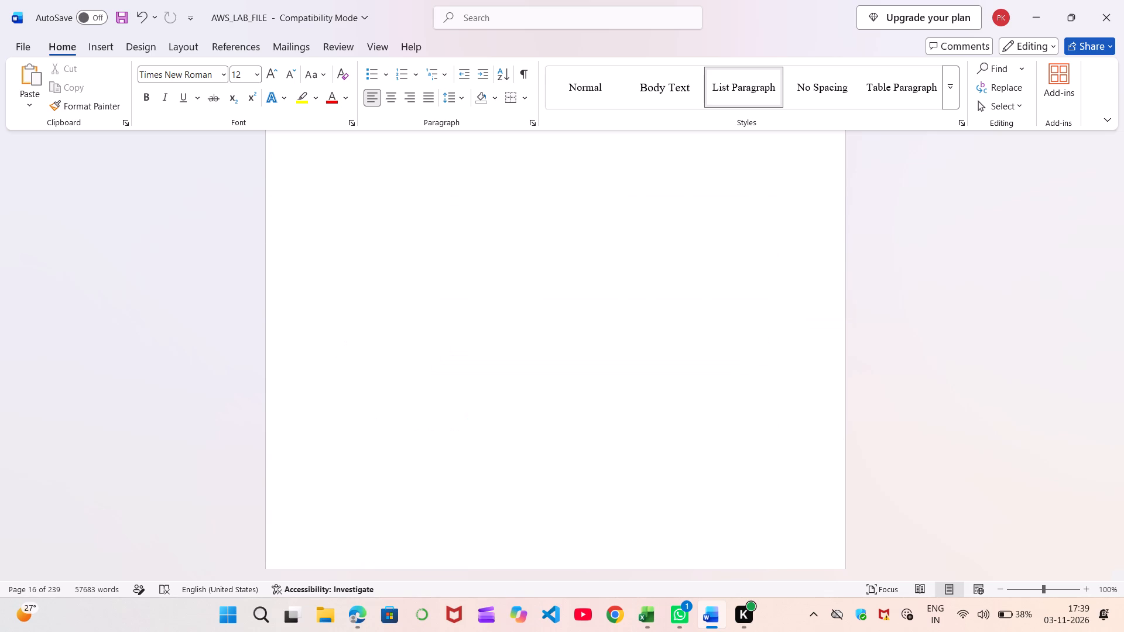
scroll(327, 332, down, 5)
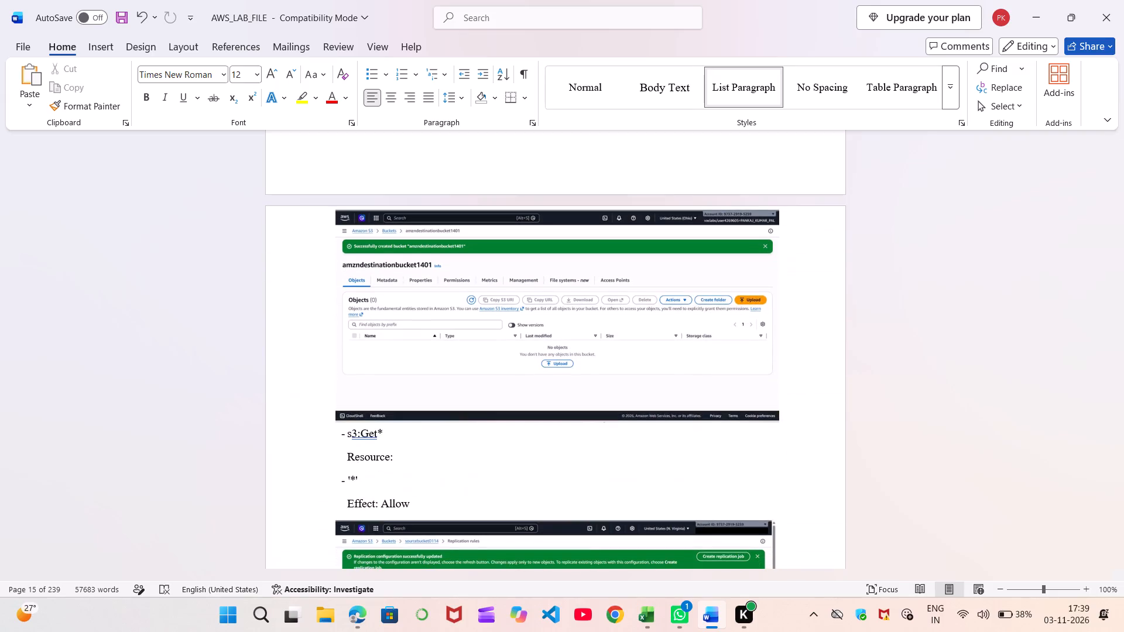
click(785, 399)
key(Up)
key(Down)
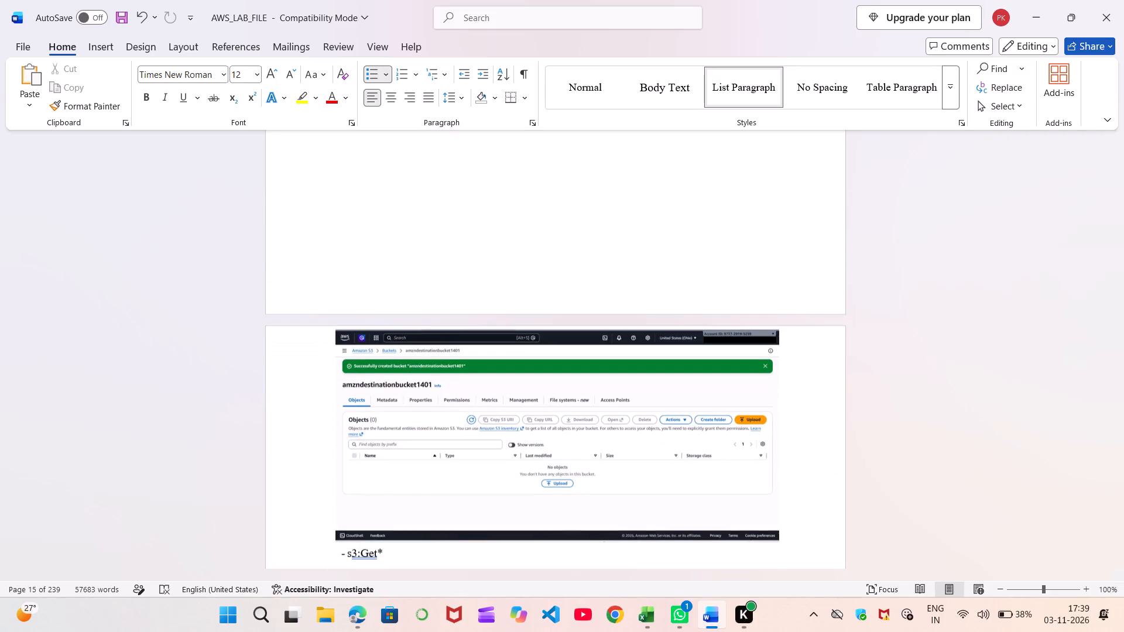
Move the amzndestinationbucket1401 screenshot down, away from the top edge of page 16 and aligned with the text margin.
click(496, 437)
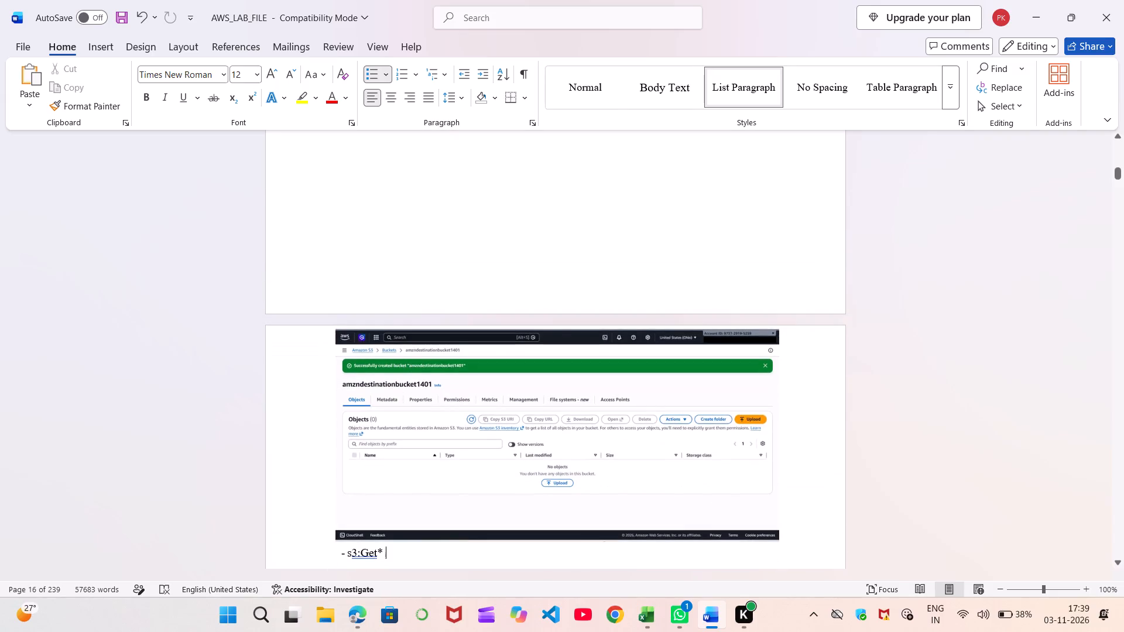
drag(496, 437, 495, 458)
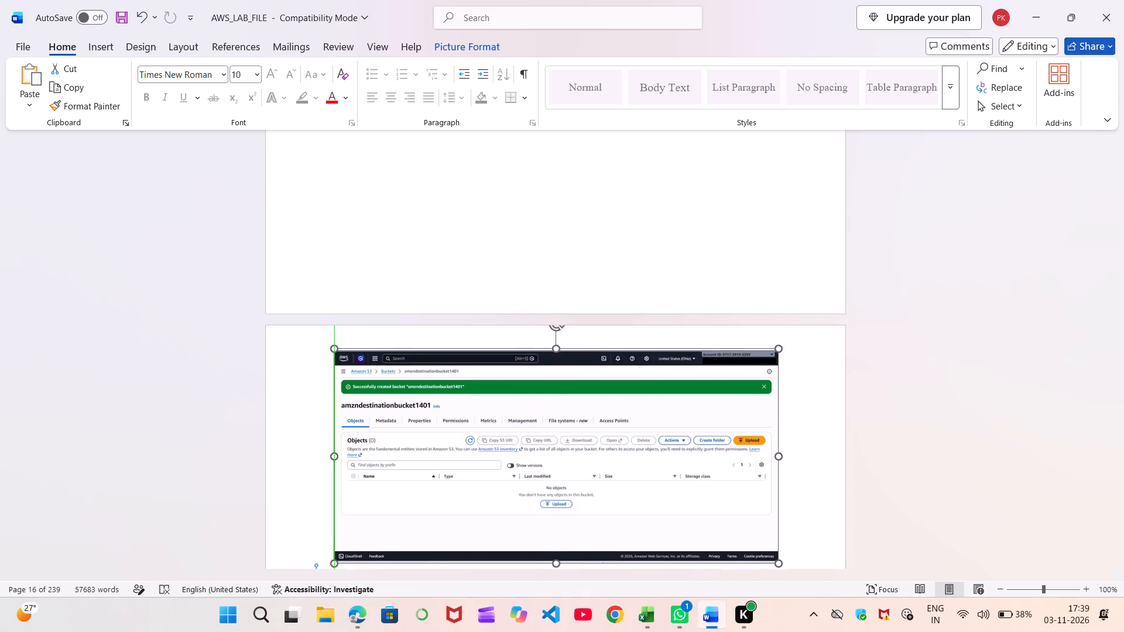
drag(495, 458, 494, 486)
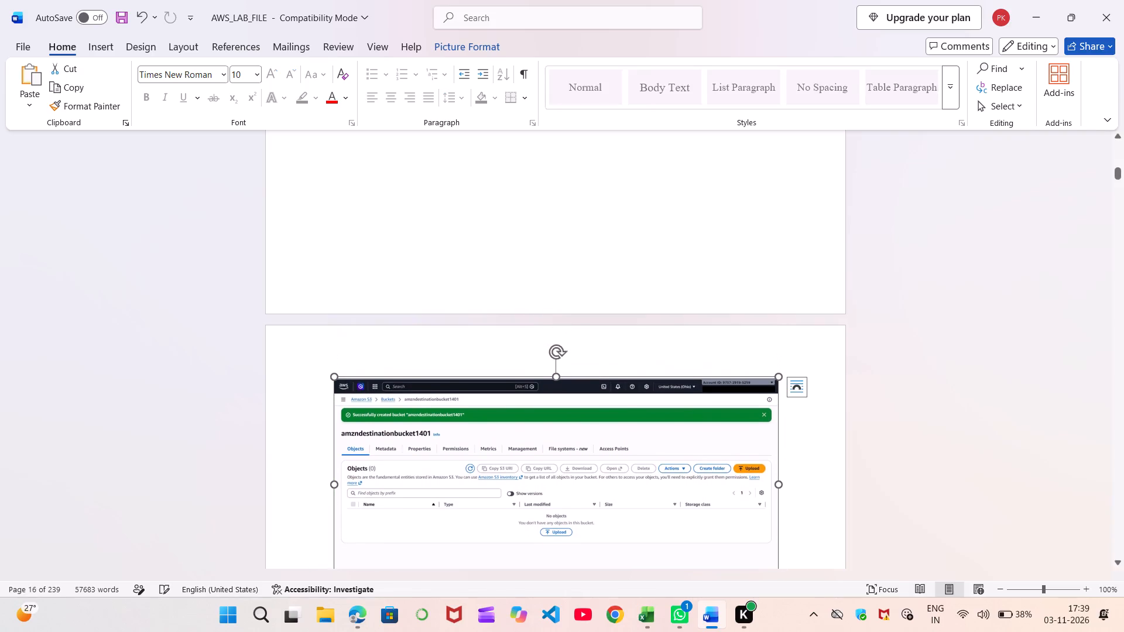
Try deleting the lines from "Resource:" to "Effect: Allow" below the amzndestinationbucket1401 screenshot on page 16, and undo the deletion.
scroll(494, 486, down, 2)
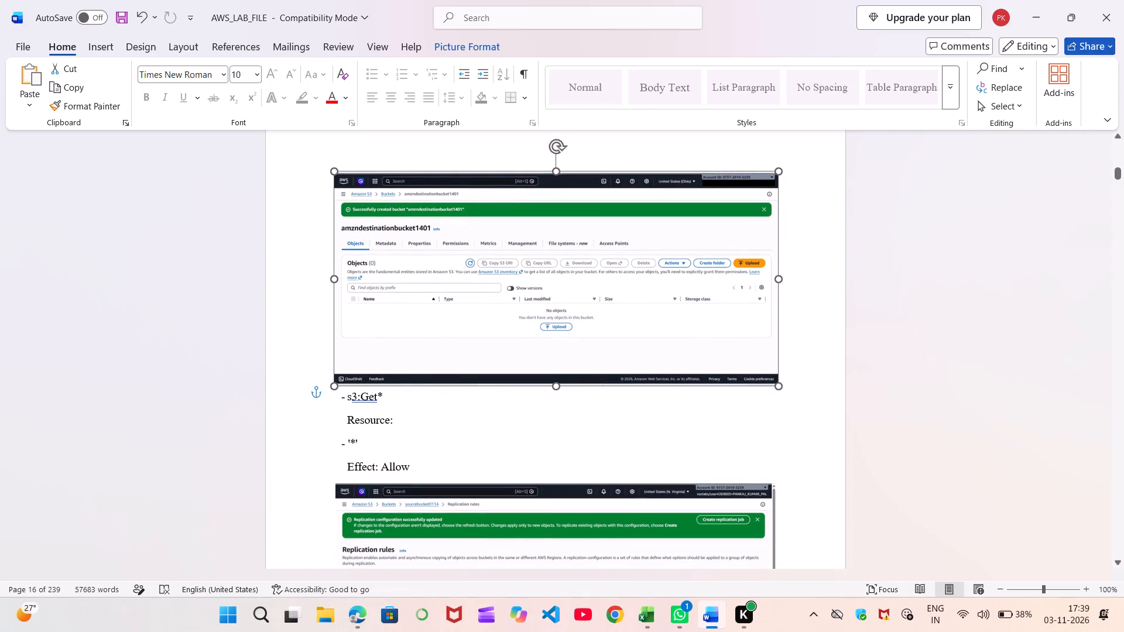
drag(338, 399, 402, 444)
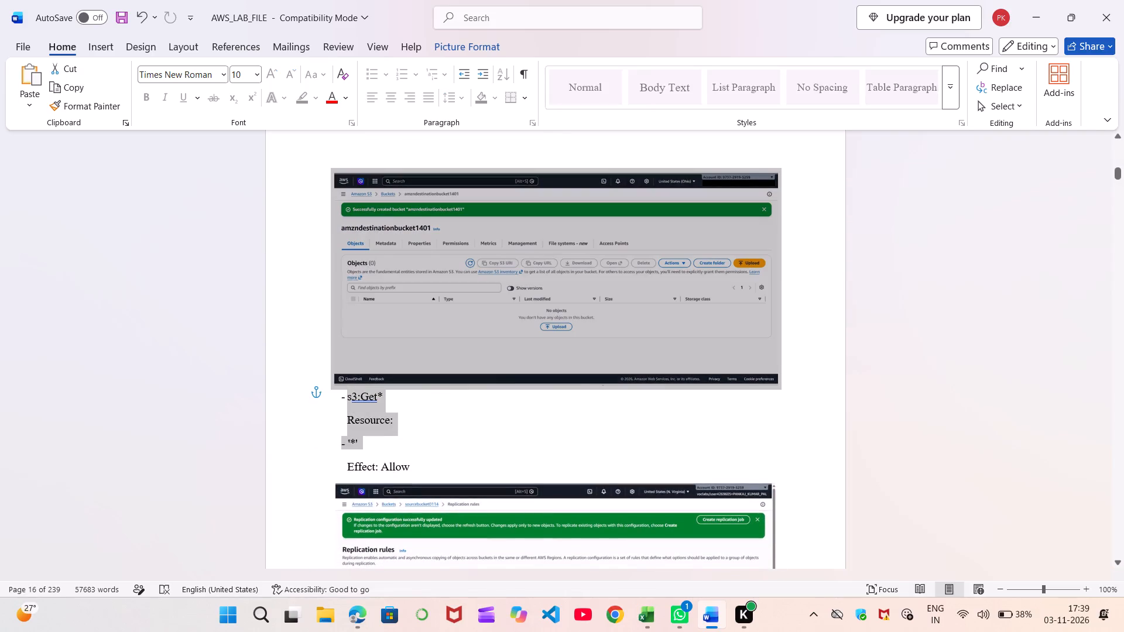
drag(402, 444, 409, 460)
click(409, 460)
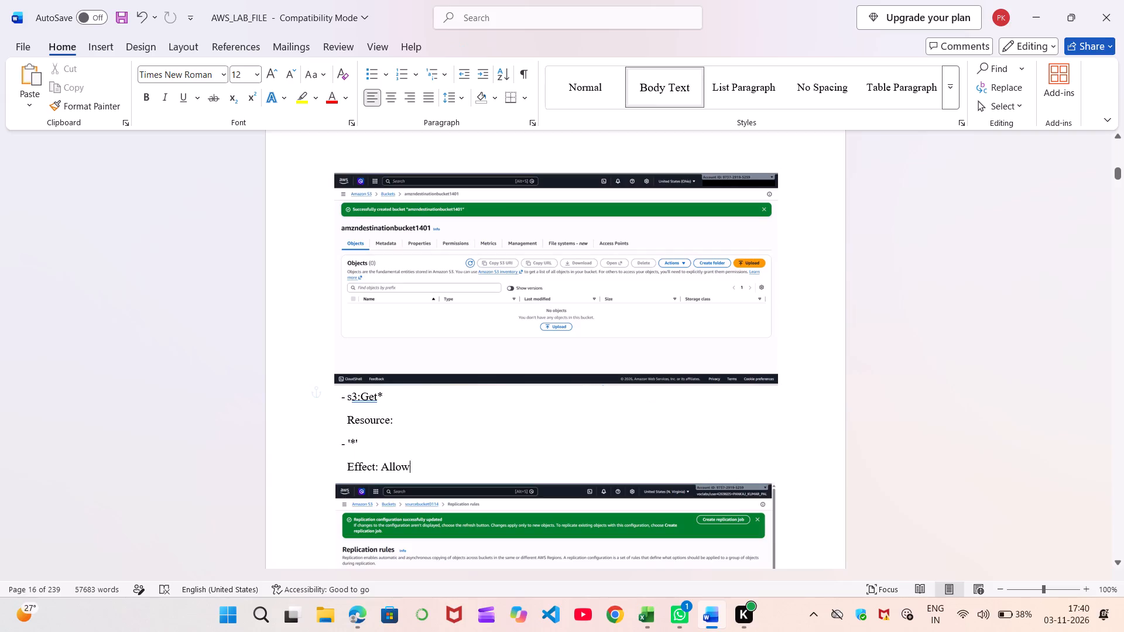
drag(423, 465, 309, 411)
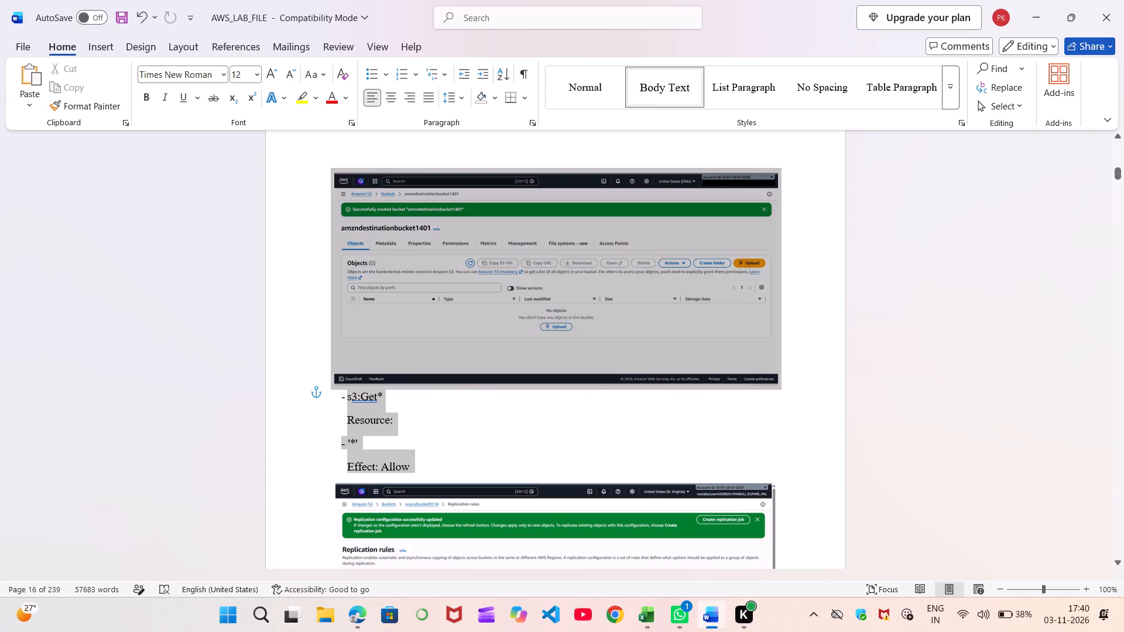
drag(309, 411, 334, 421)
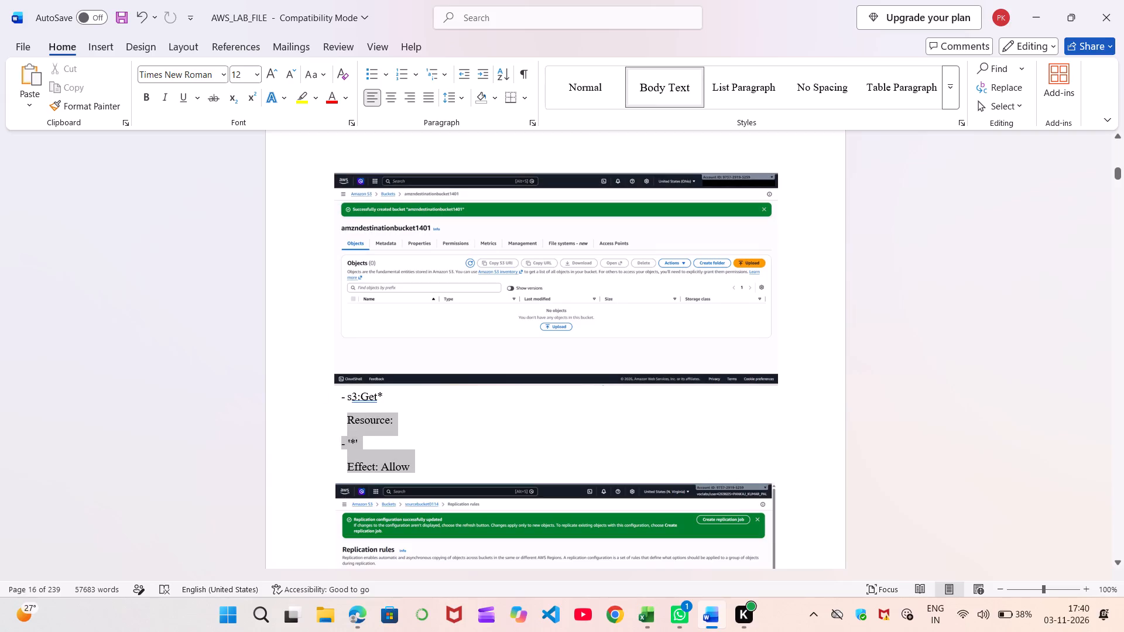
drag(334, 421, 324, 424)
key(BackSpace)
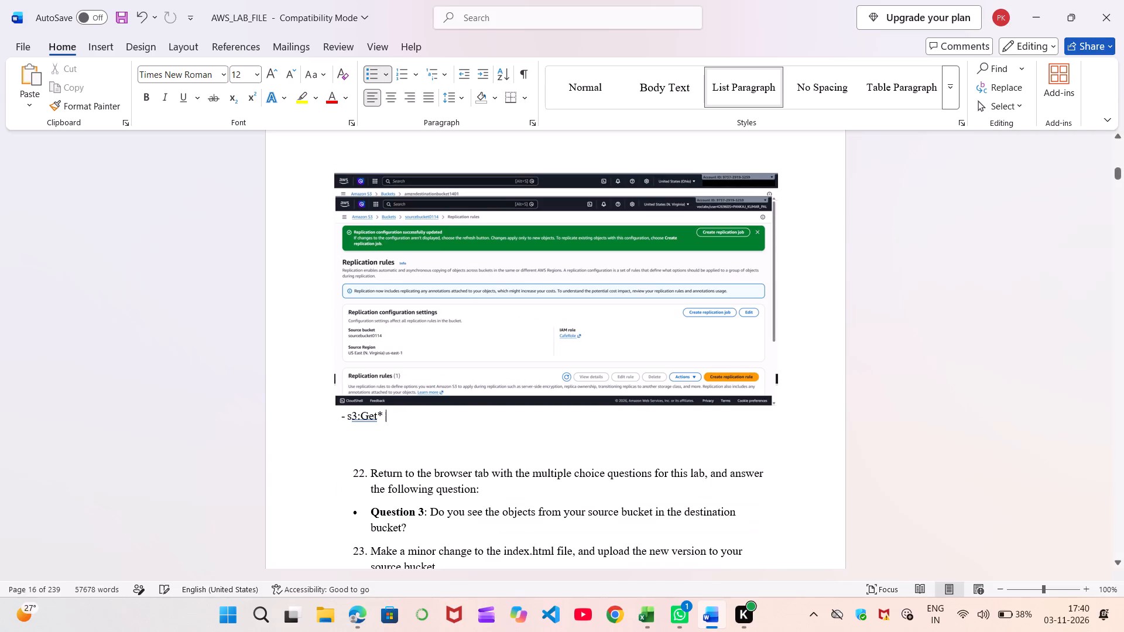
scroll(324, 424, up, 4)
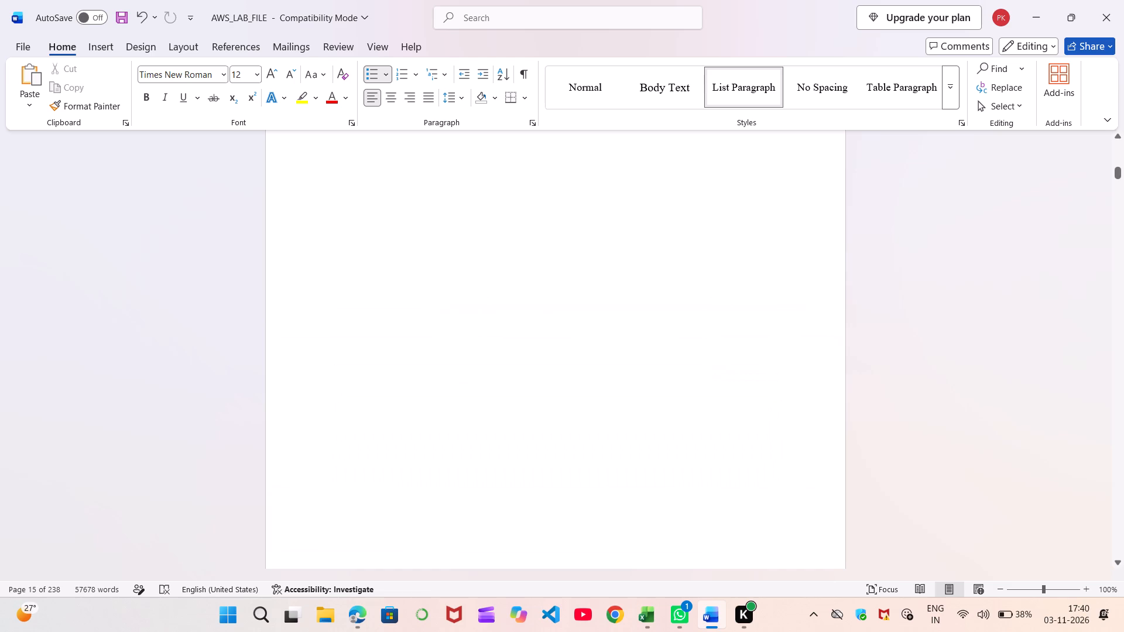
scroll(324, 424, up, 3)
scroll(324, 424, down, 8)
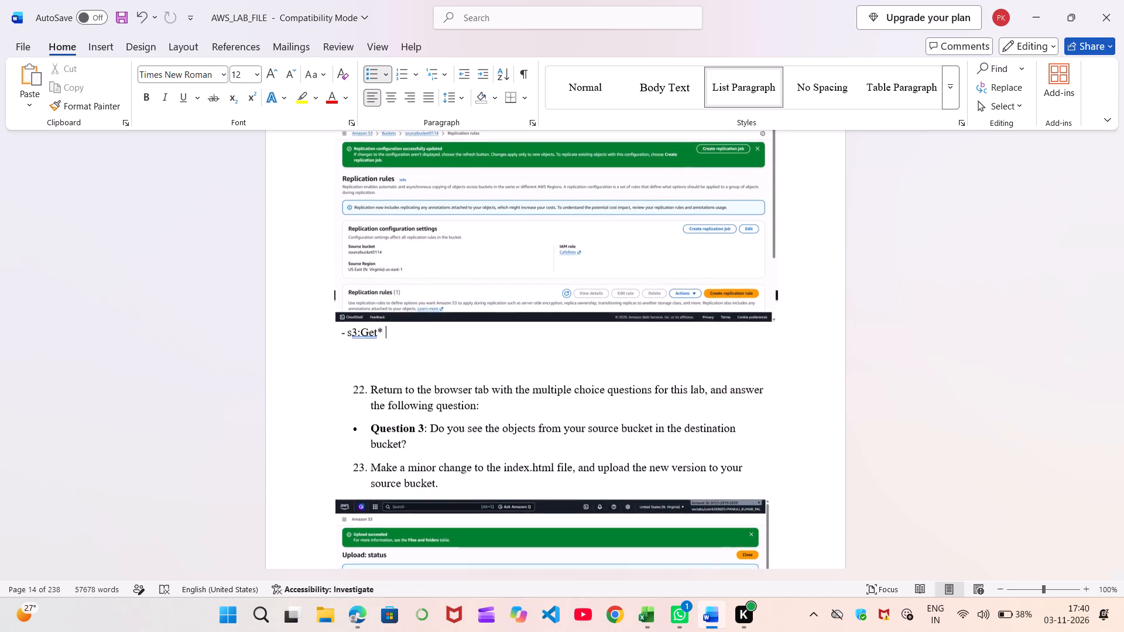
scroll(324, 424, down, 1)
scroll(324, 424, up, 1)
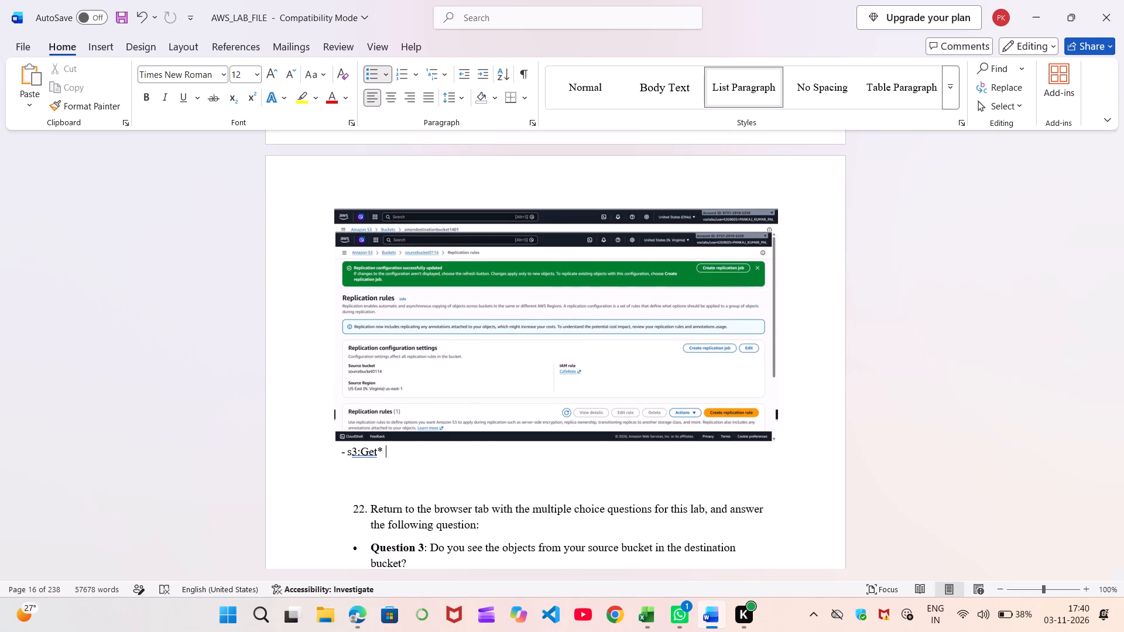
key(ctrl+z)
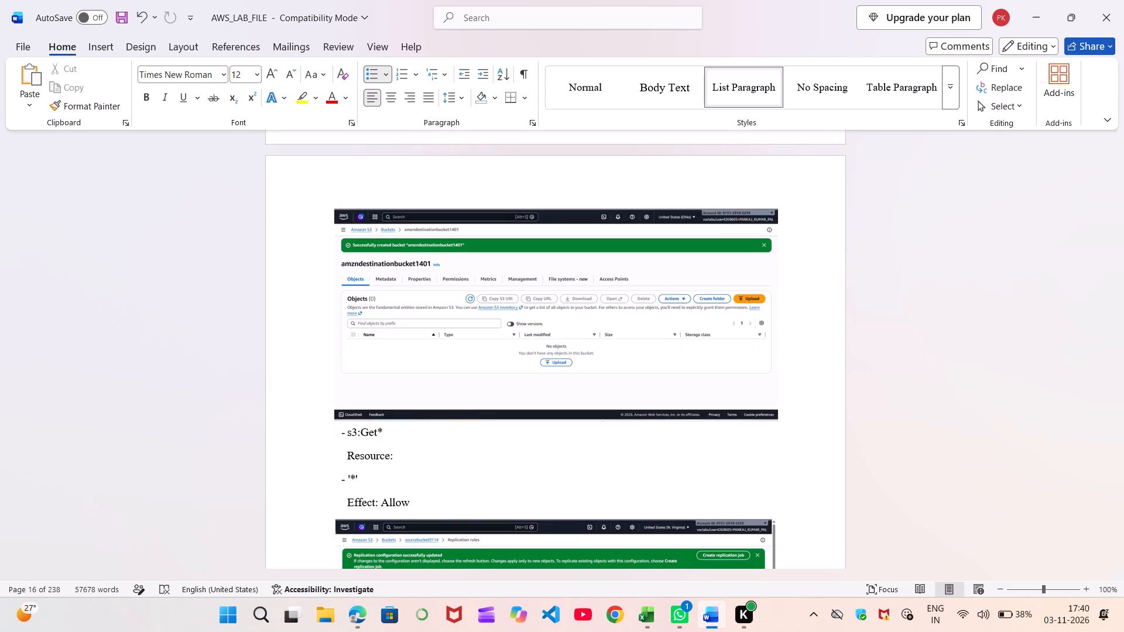
Delete the leftover policy text between the two screenshots on page 16, from "Effect: Allow" back through "- s3:Get*".
scroll(324, 424, right, 1)
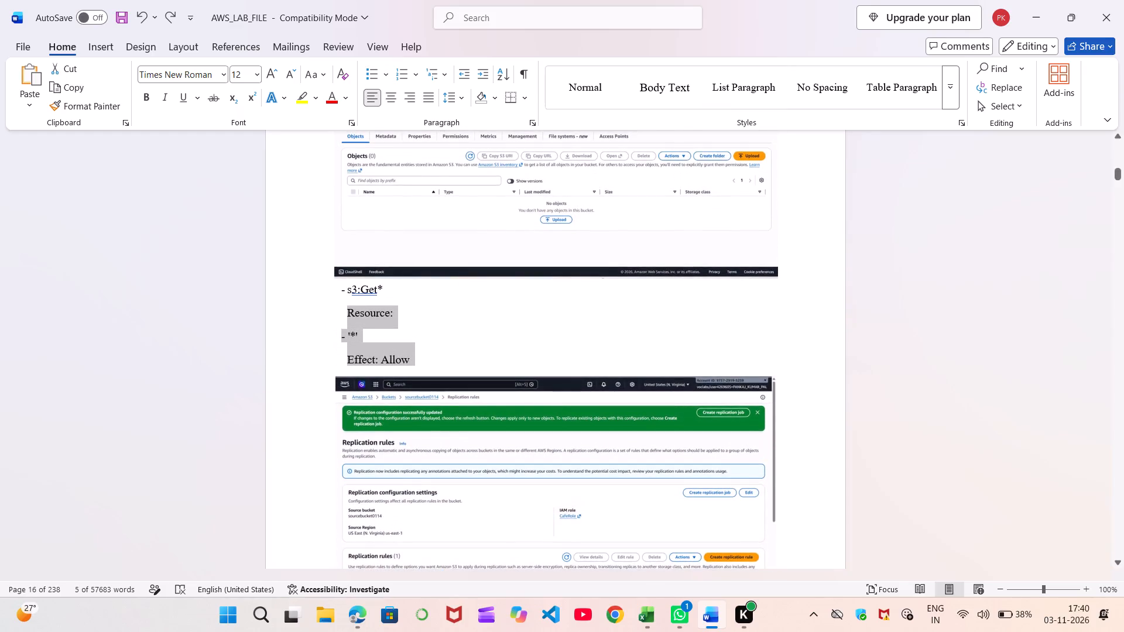
scroll(324, 424, up, 1)
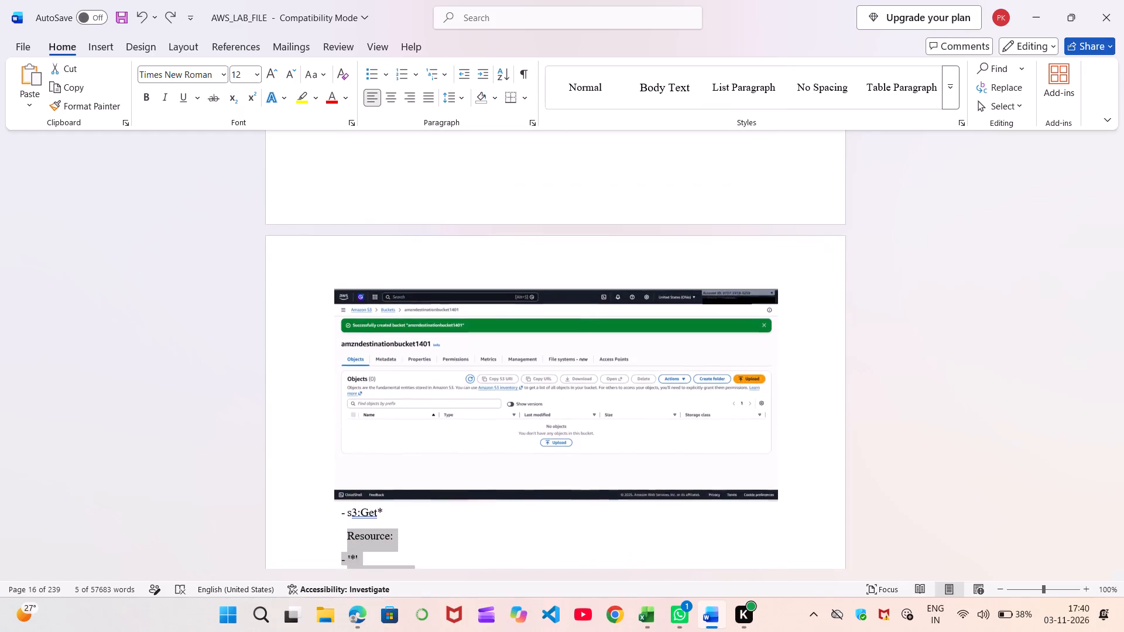
scroll(324, 424, up, 1)
scroll(324, 424, down, 2)
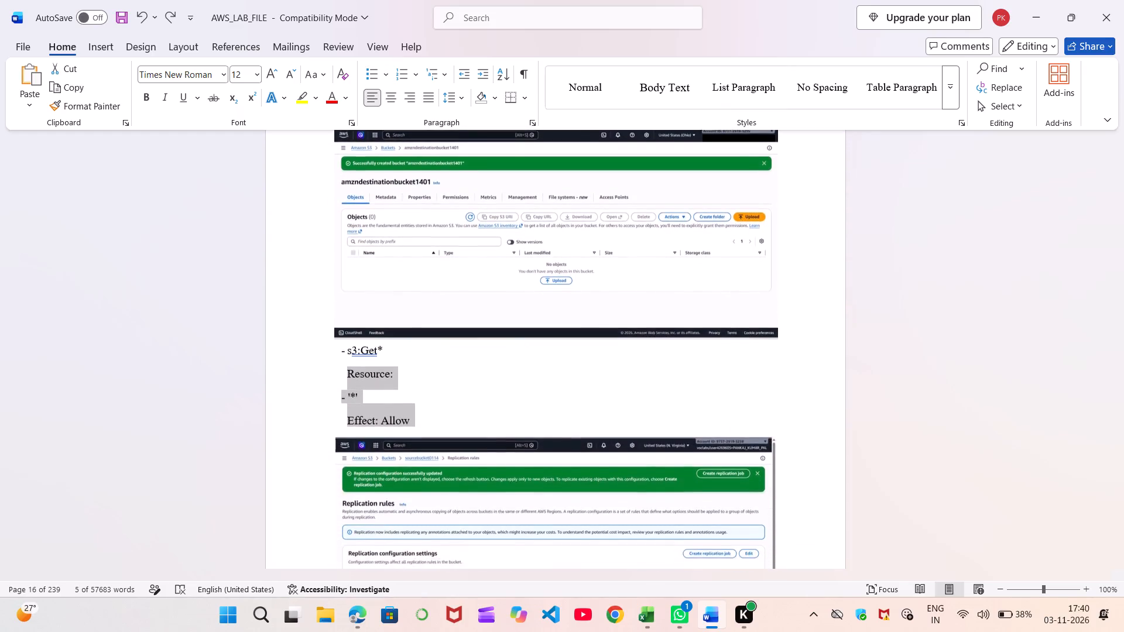
click(421, 420)
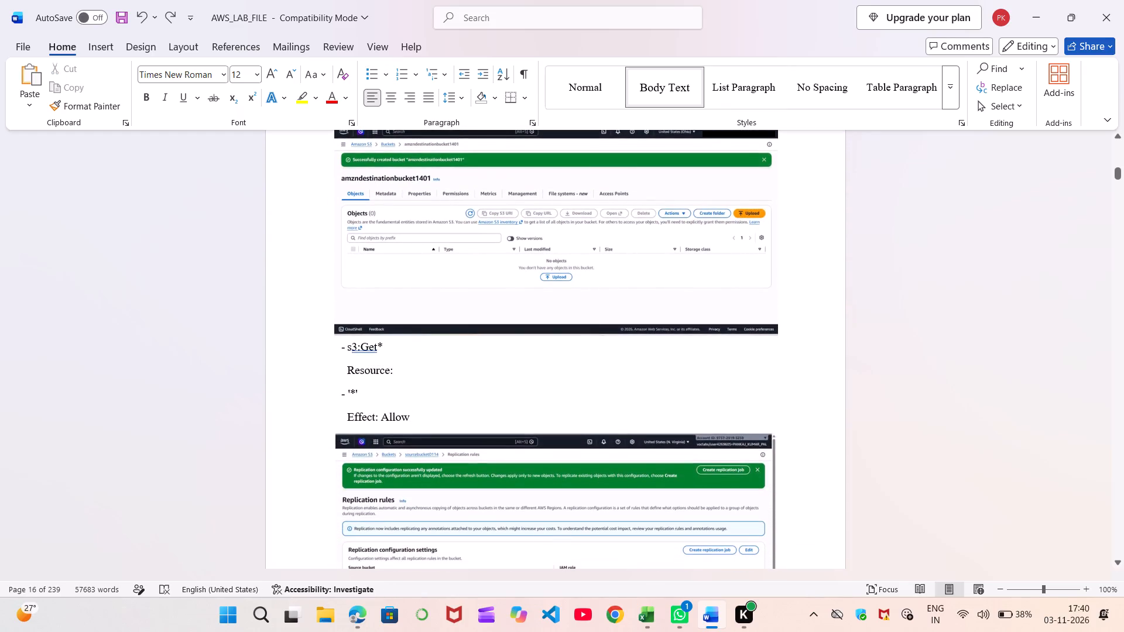
key(BackSpace)
key(BackSpace)
key(BackSpace)
key(BackSpace)
key(BackSpace)
key(BackSpace)
key(BackSpace)
key(BackSpace)
key(BackSpace)
key(BackSpace)
key(BackSpace)
key(BackSpace)
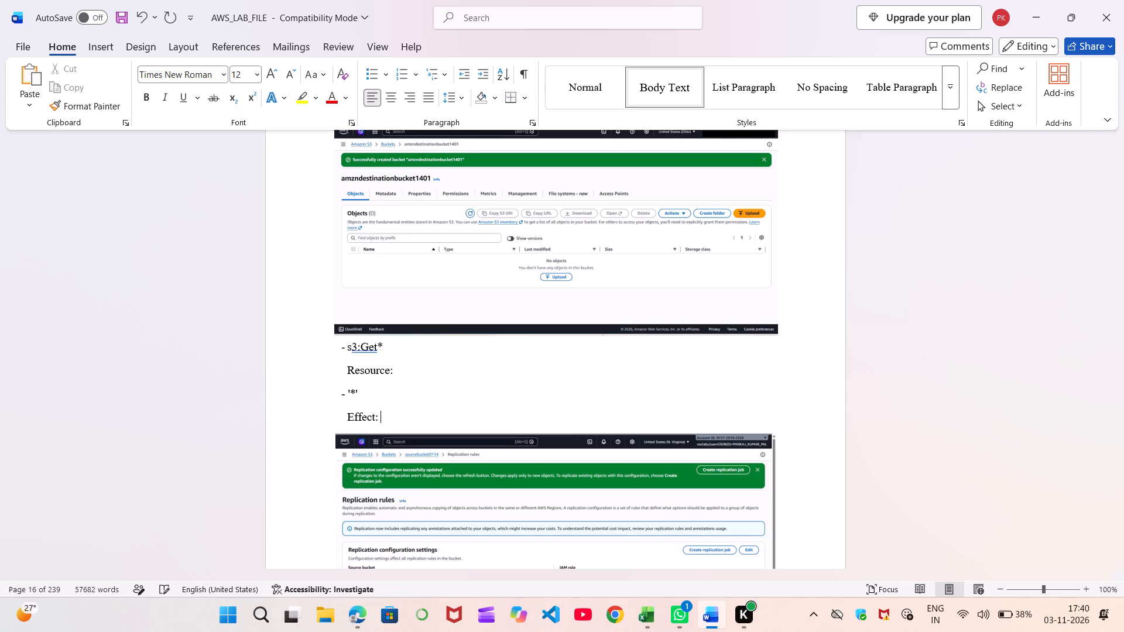
key(BackSpace)
key(BackSpace)
key(BackSpace)
key(BackSpace)
key(BackSpace)
key(BackSpace)
key(BackSpace)
key(BackSpace)
key(BackSpace)
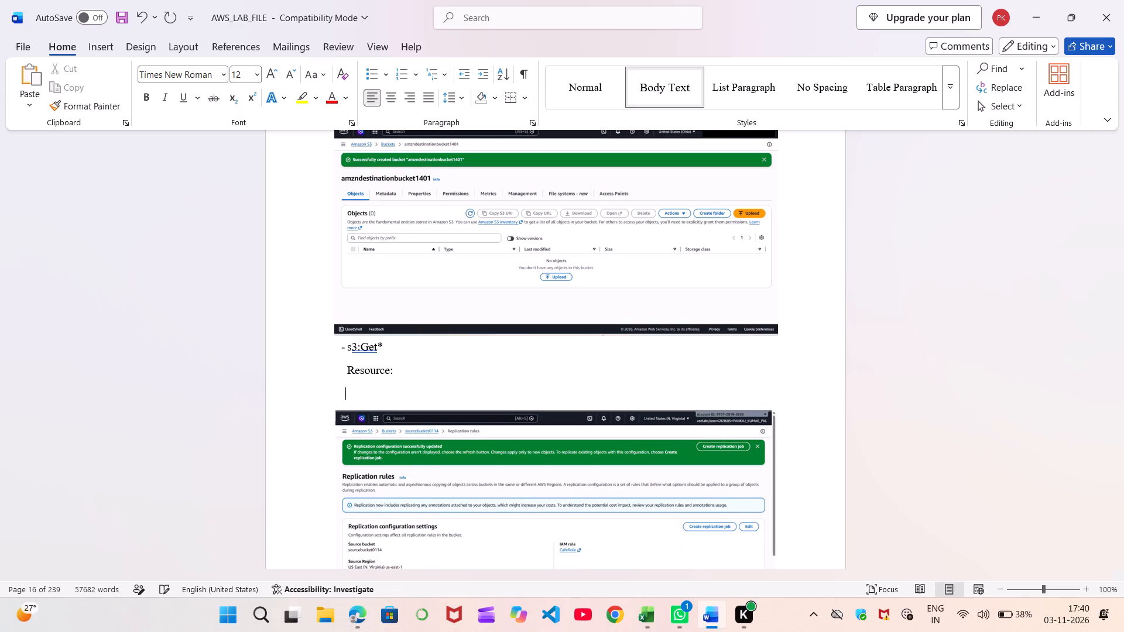
key(BackSpace)
key(BackSpace)
key(BackSpace)
key(BackSpace)
key(BackSpace)
key(BackSpace)
key(BackSpace)
key(BackSpace)
key(BackSpace)
key(BackSpace)
key(BackSpace)
key(BackSpace)
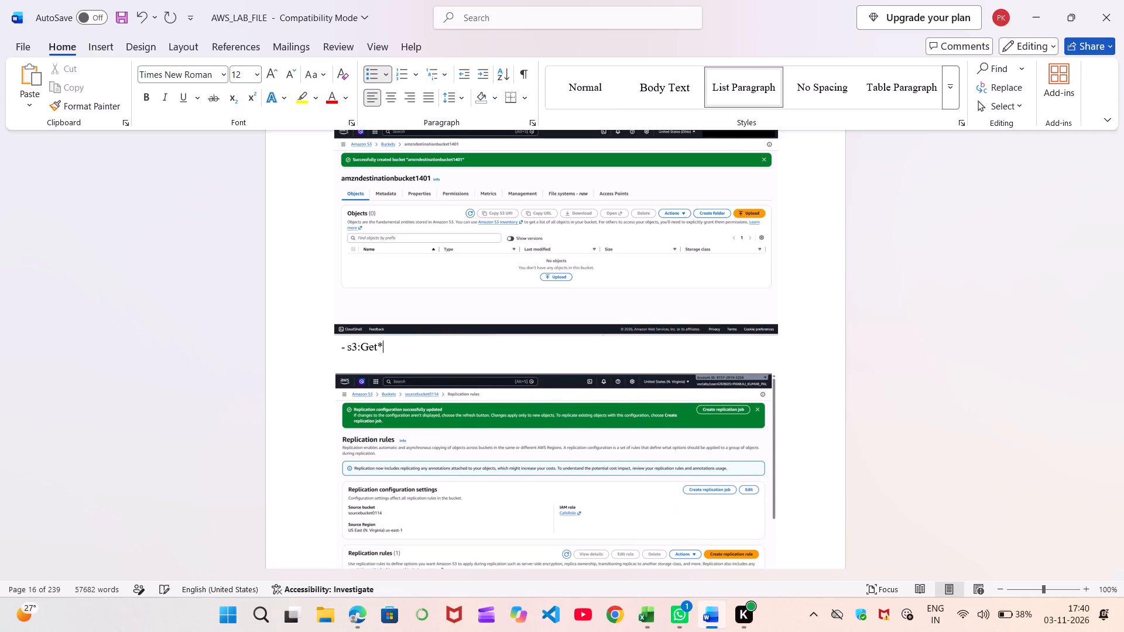
key(BackSpace)
key(BackSpace)
key(BackSpace)
key(BackSpace)
key(BackSpace)
key(BackSpace)
key(BackSpace)
key(BackSpace)
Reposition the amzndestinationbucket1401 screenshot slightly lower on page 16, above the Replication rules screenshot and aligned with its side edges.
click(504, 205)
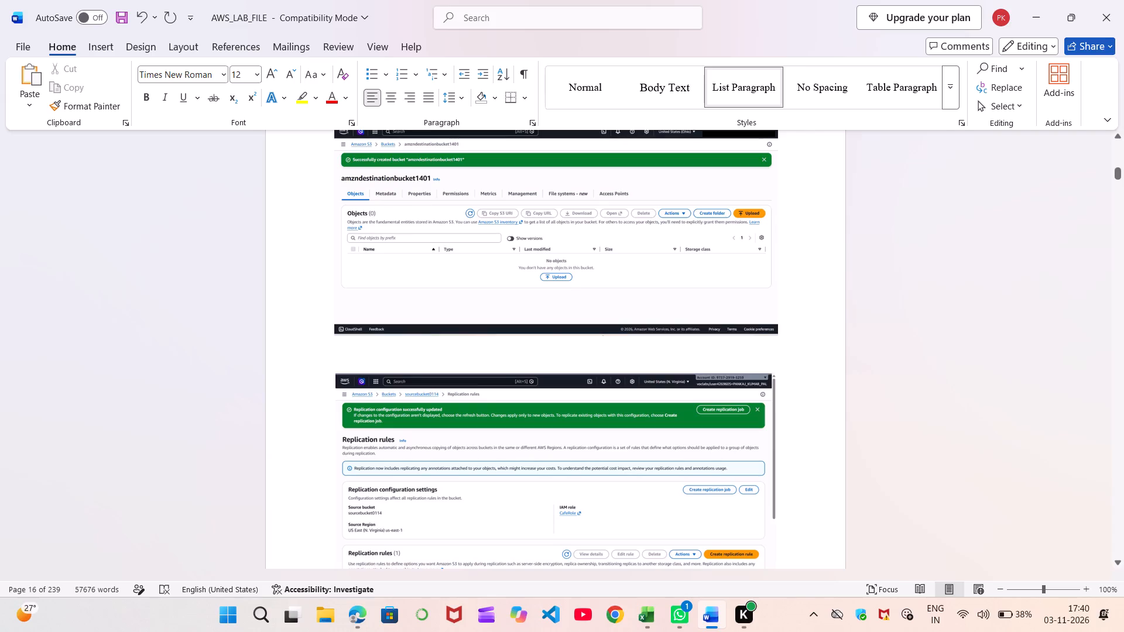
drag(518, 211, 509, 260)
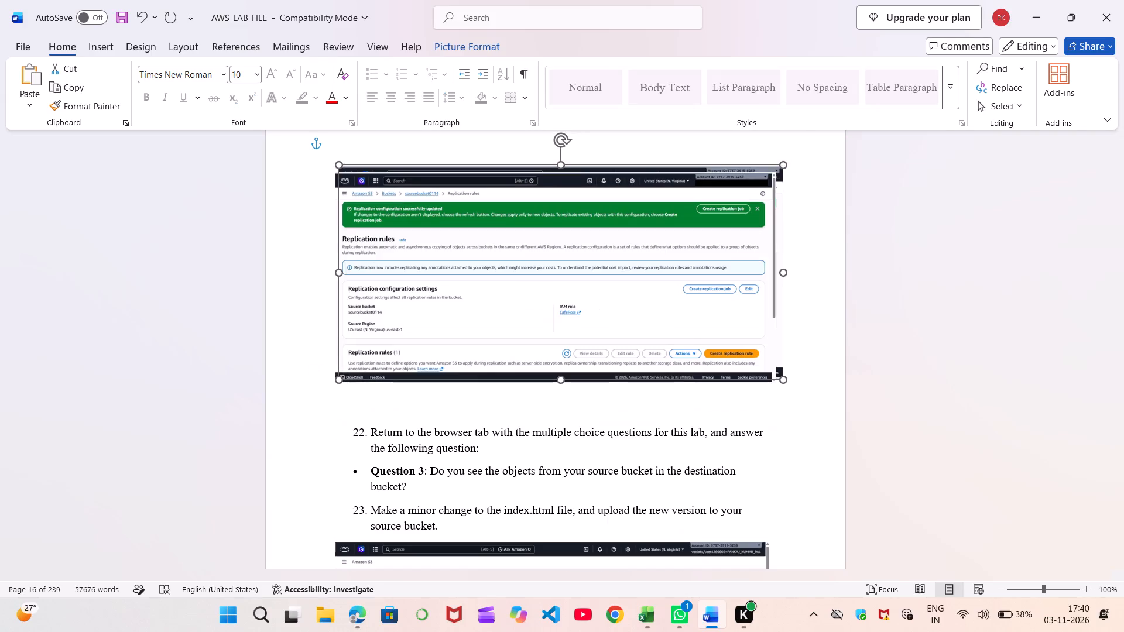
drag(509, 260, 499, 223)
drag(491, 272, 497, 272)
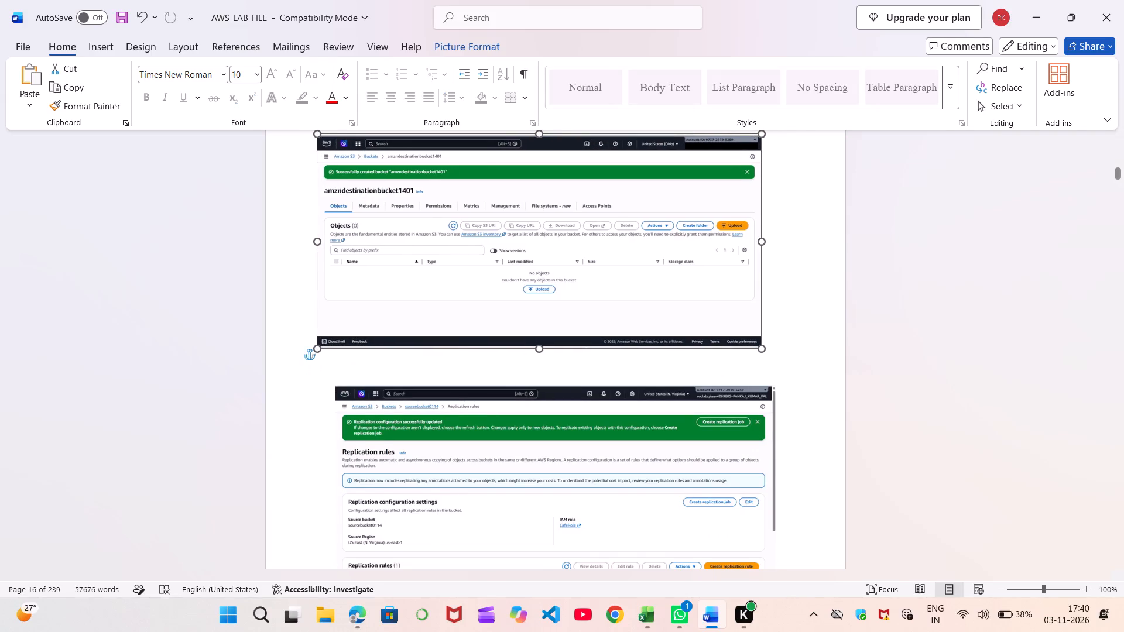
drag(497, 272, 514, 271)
Examine the page layout from page 15 through steps 22 to 25, checking the screenshots and the gaps around them.
scroll(488, 353, up, 1)
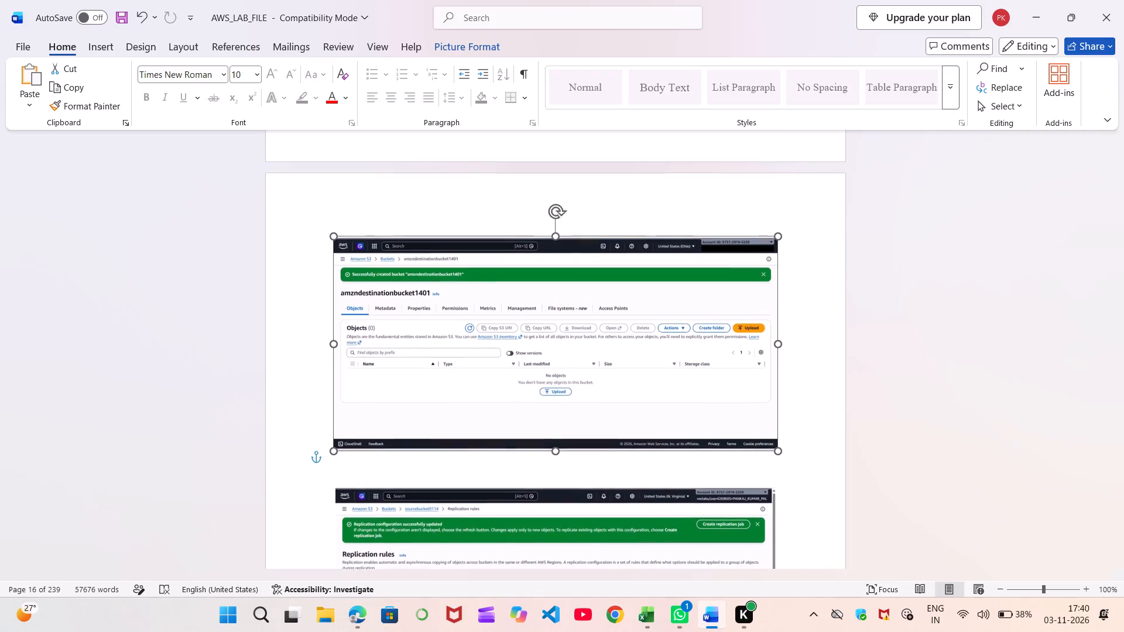
scroll(488, 353, up, 2)
scroll(488, 353, down, 5)
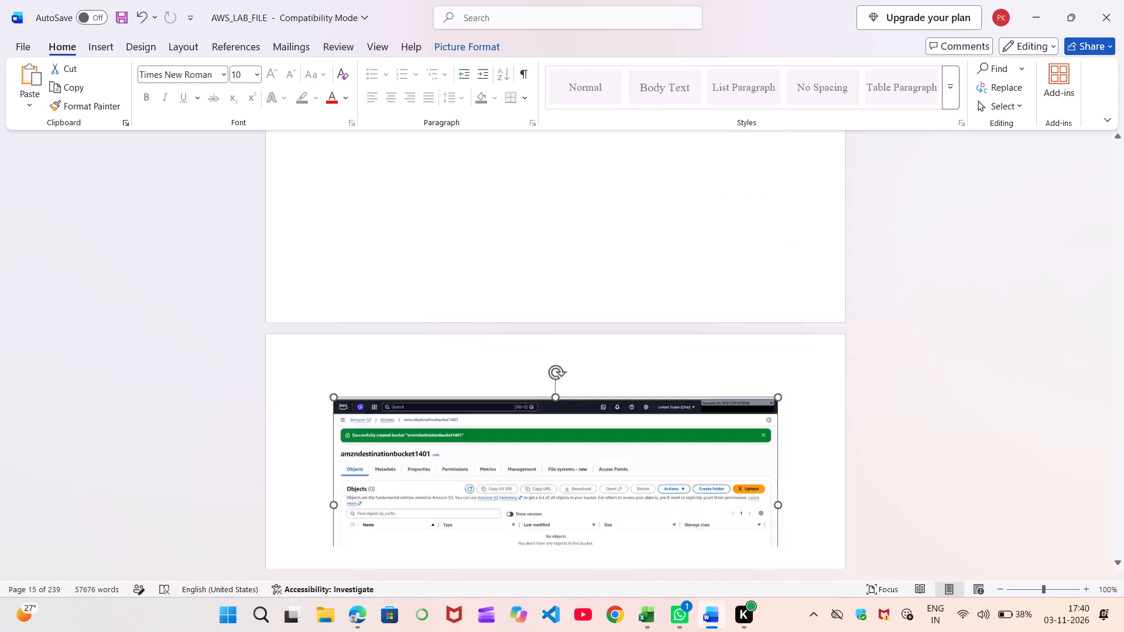
scroll(488, 353, down, 3)
scroll(488, 353, up, 6)
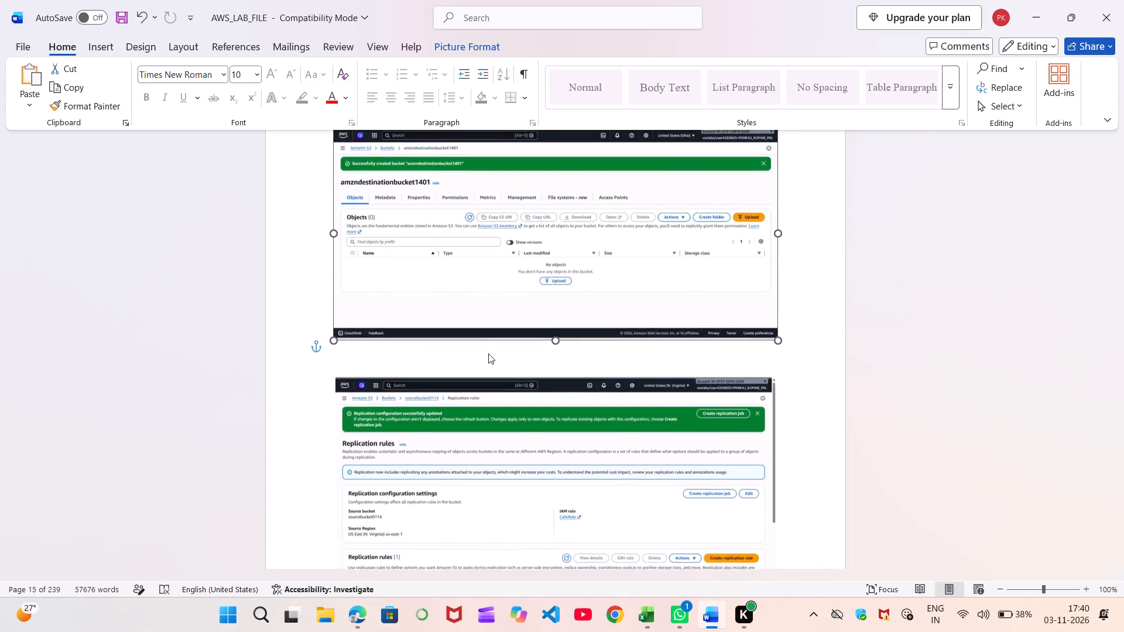
scroll(488, 353, up, 1)
scroll(488, 353, down, 3)
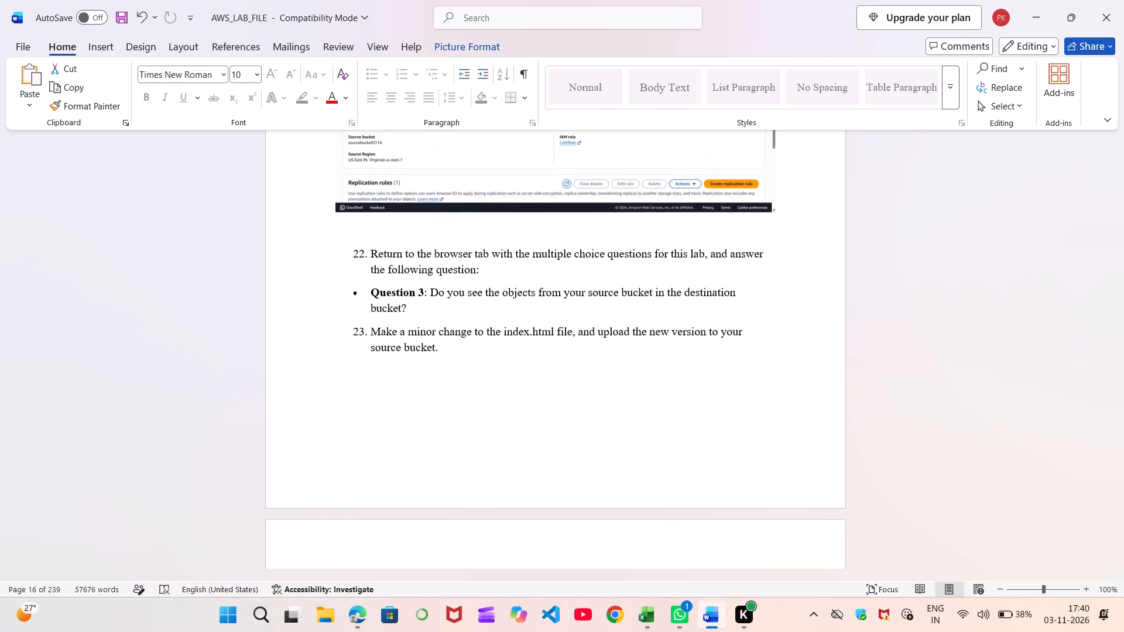
scroll(488, 353, down, 3)
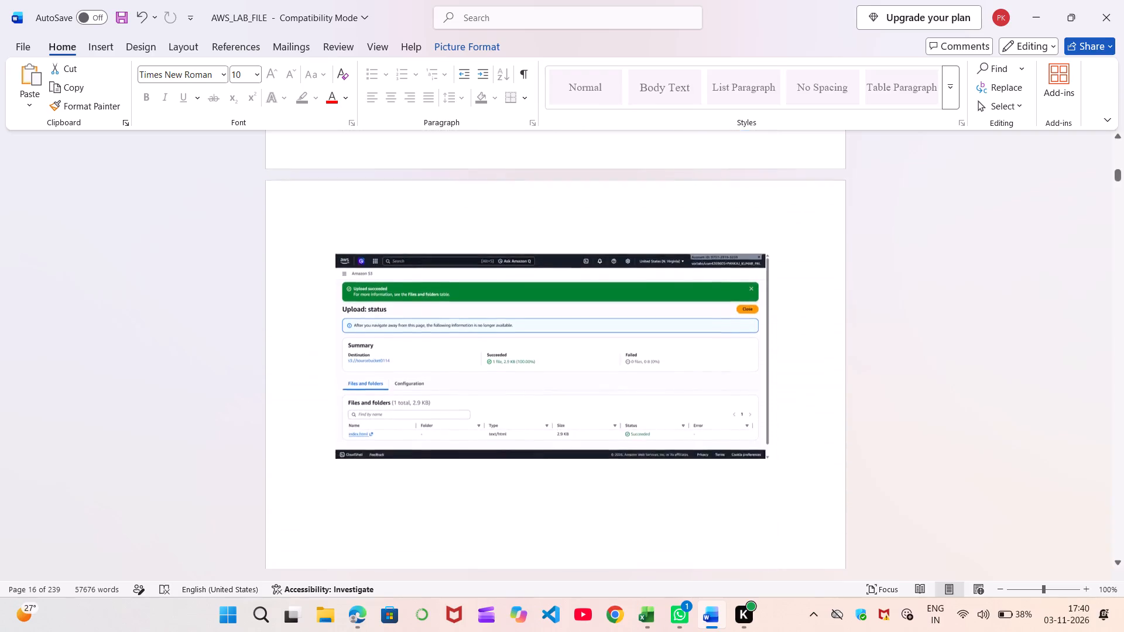
scroll(488, 353, down, 2)
scroll(488, 353, up, 1)
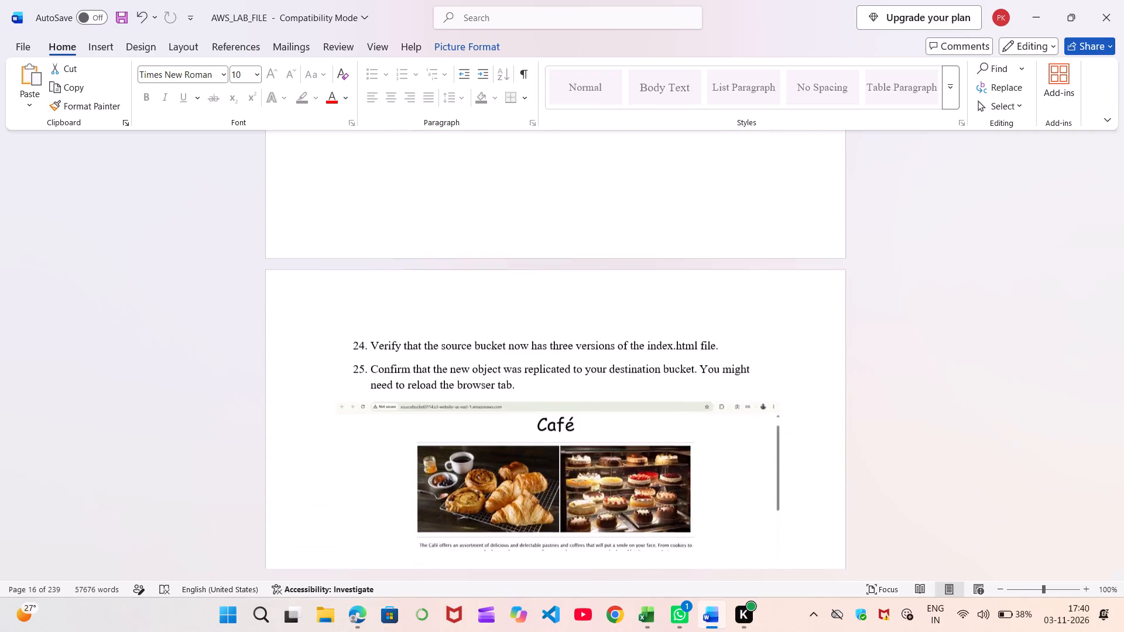
scroll(488, 353, up, 1)
scroll(488, 353, down, 1)
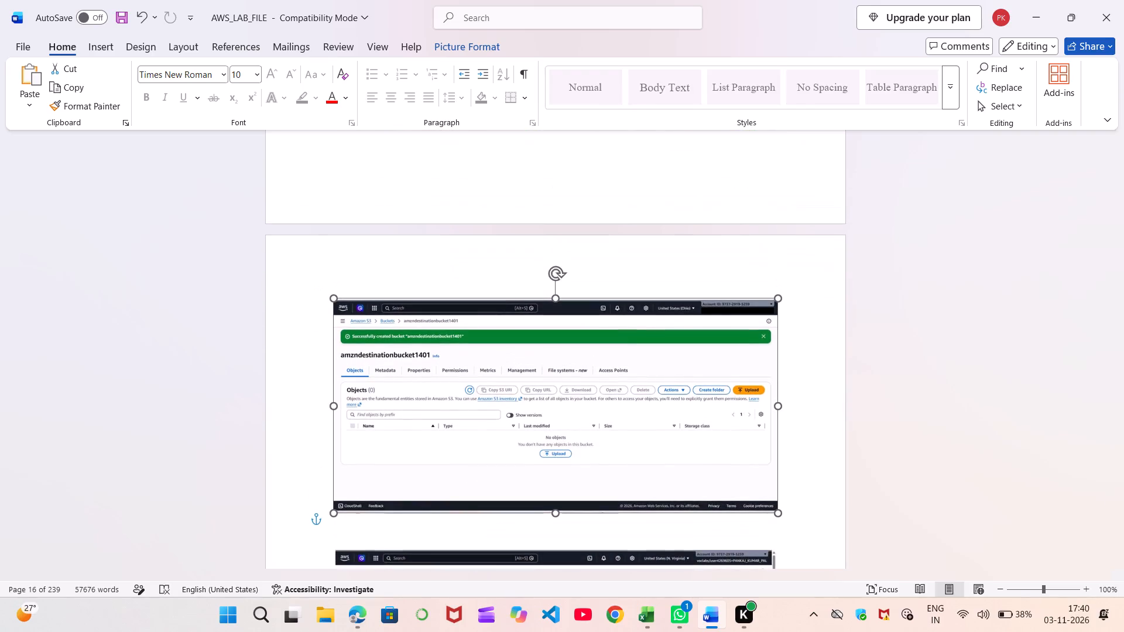
scroll(488, 353, down, 1)
Move the amzndestinationbucket1401 screenshot slightly up on page 16, keeping it horizontally centred on the page.
click(511, 366)
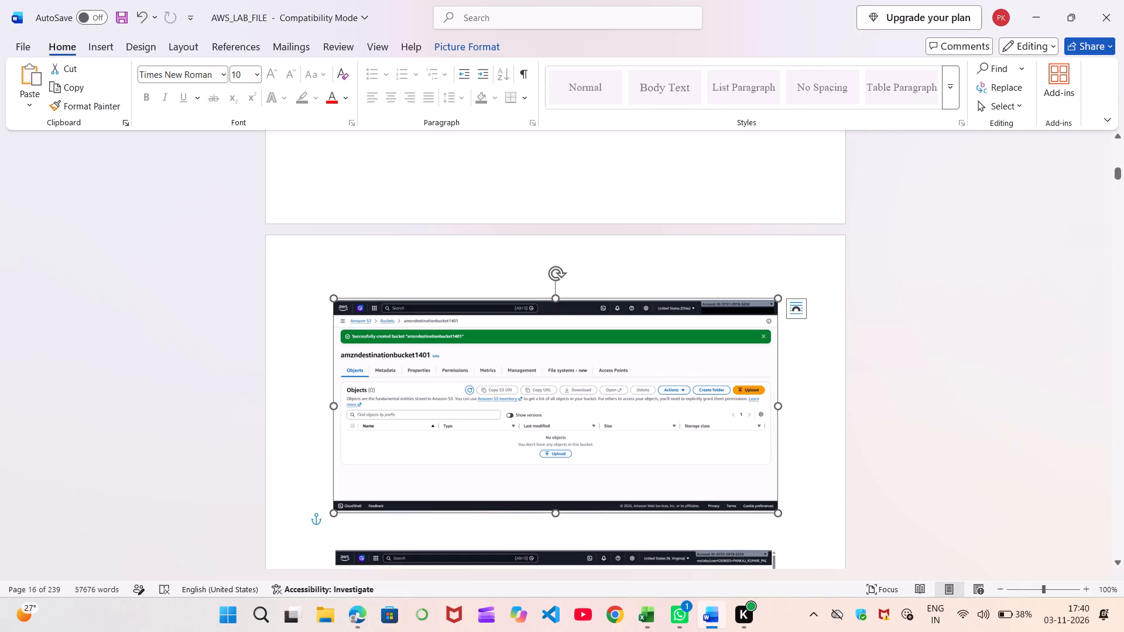
drag(554, 378, 553, 339)
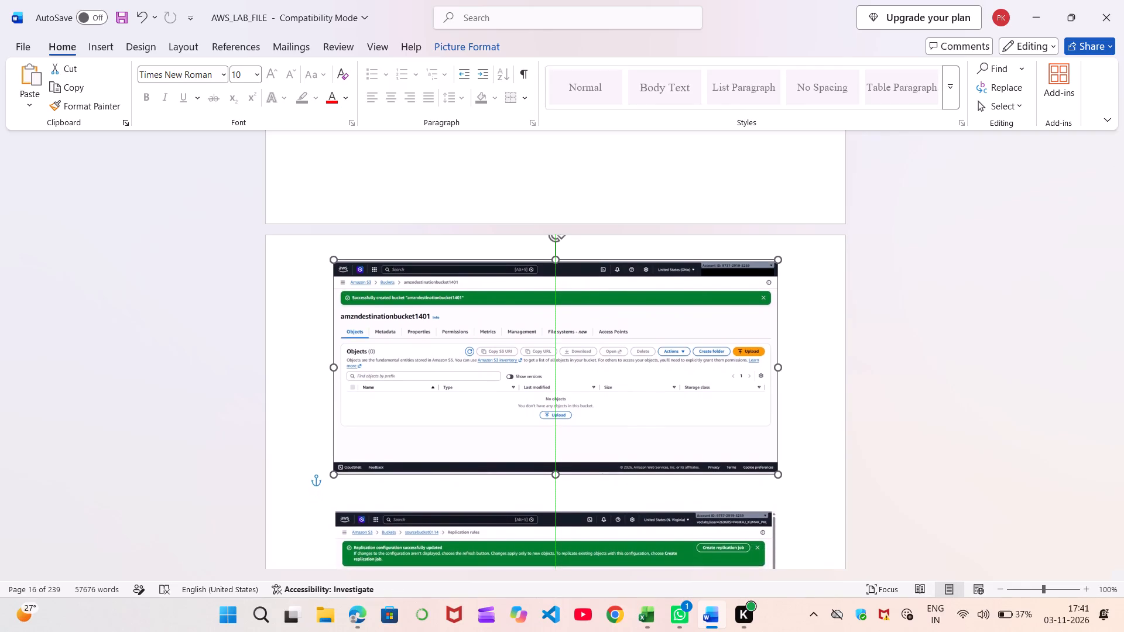
drag(553, 339, 561, 359)
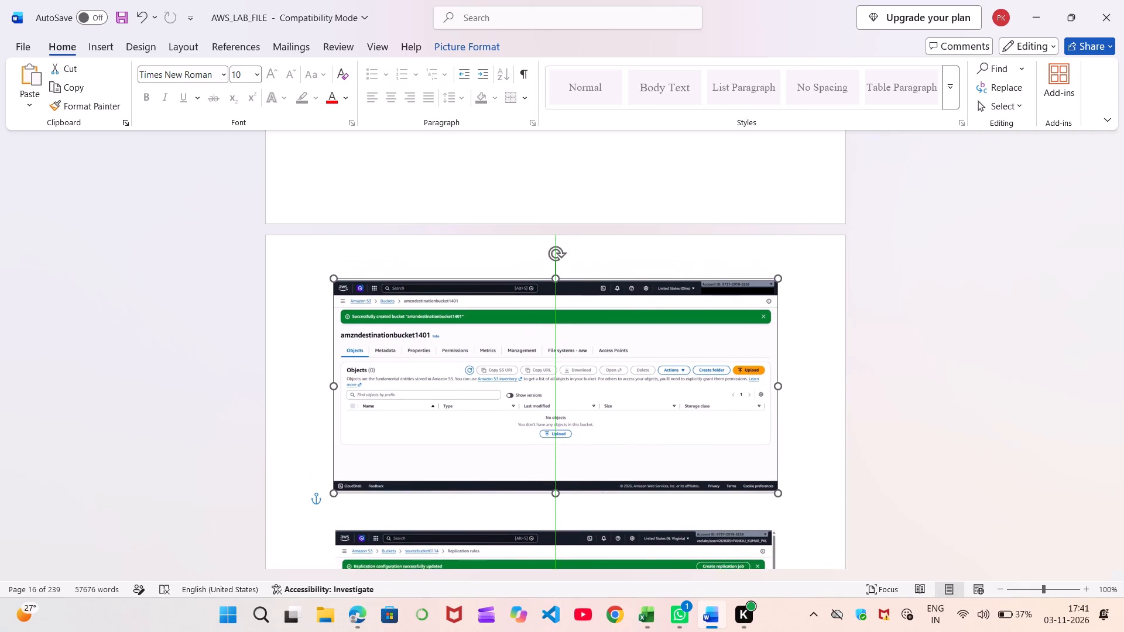
drag(561, 359, 561, 362)
Move the Replication rules screenshot slightly up on page 16, directly beneath the amzndestinationbucket1401 screenshot and horizontally centred.
scroll(561, 362, down, 1)
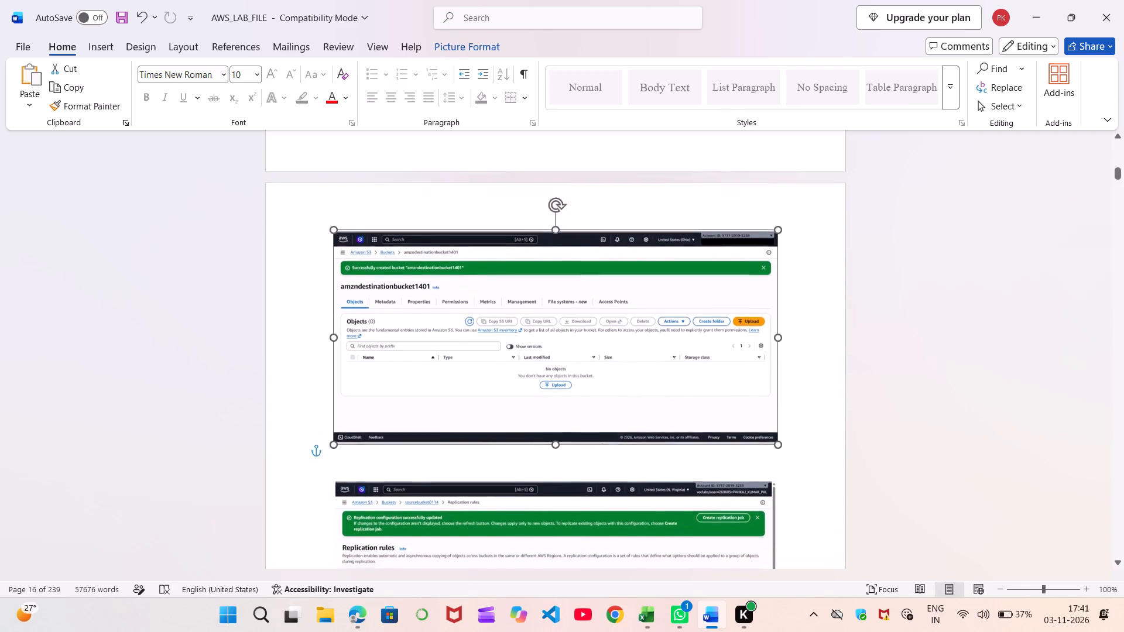
scroll(561, 362, down, 2)
click(561, 362)
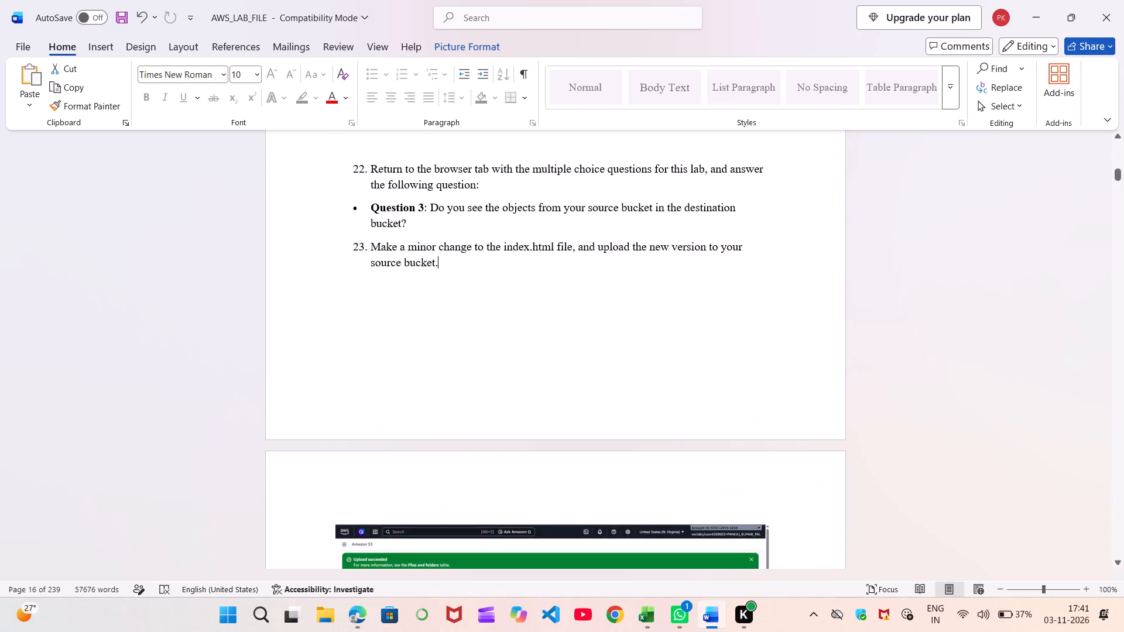
scroll(561, 362, up, 2)
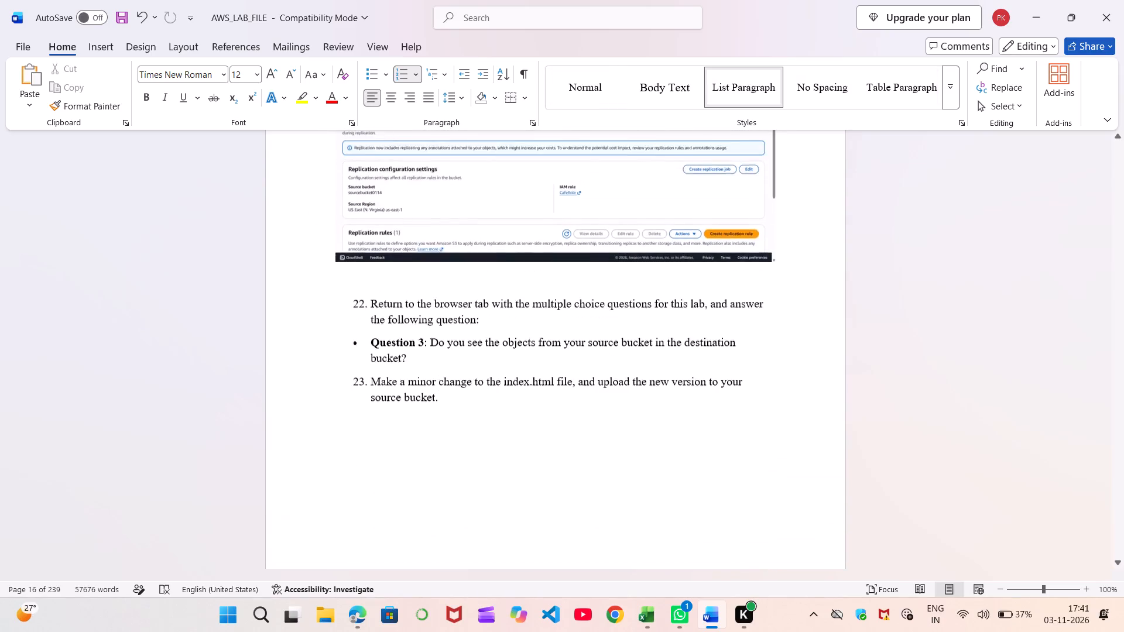
scroll(561, 362, up, 1)
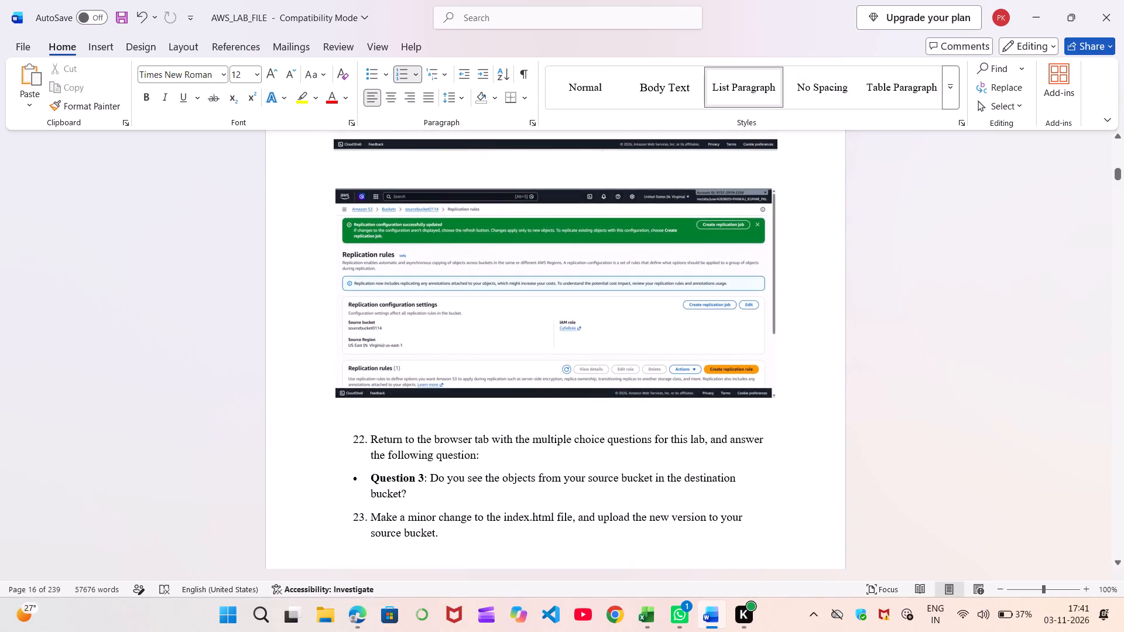
drag(553, 323, 555, 314)
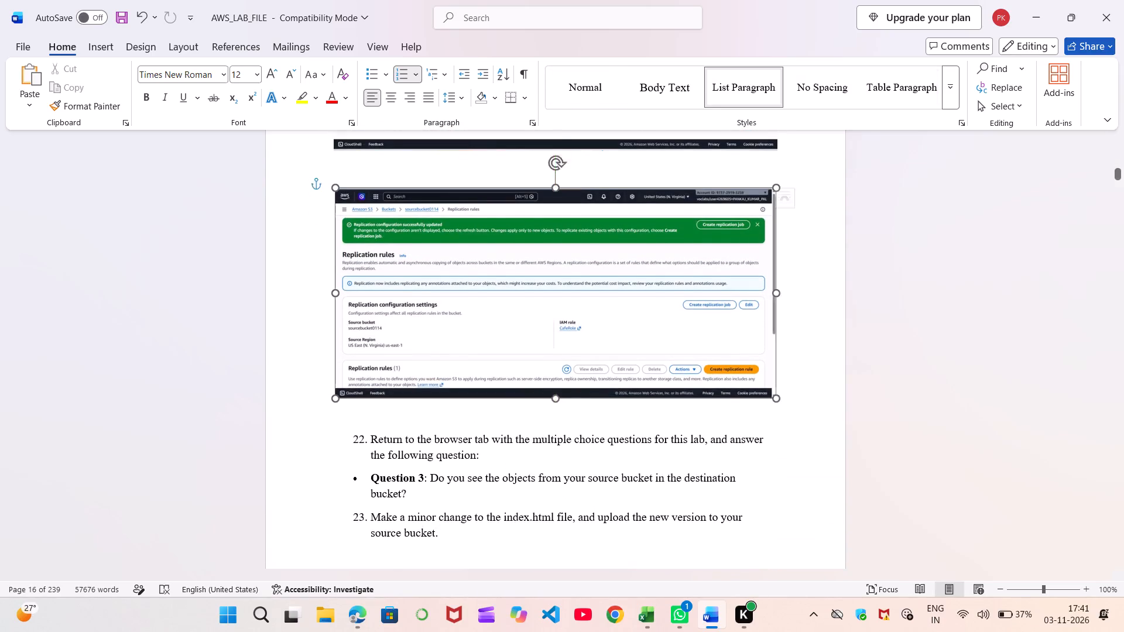
drag(555, 314, 558, 298)
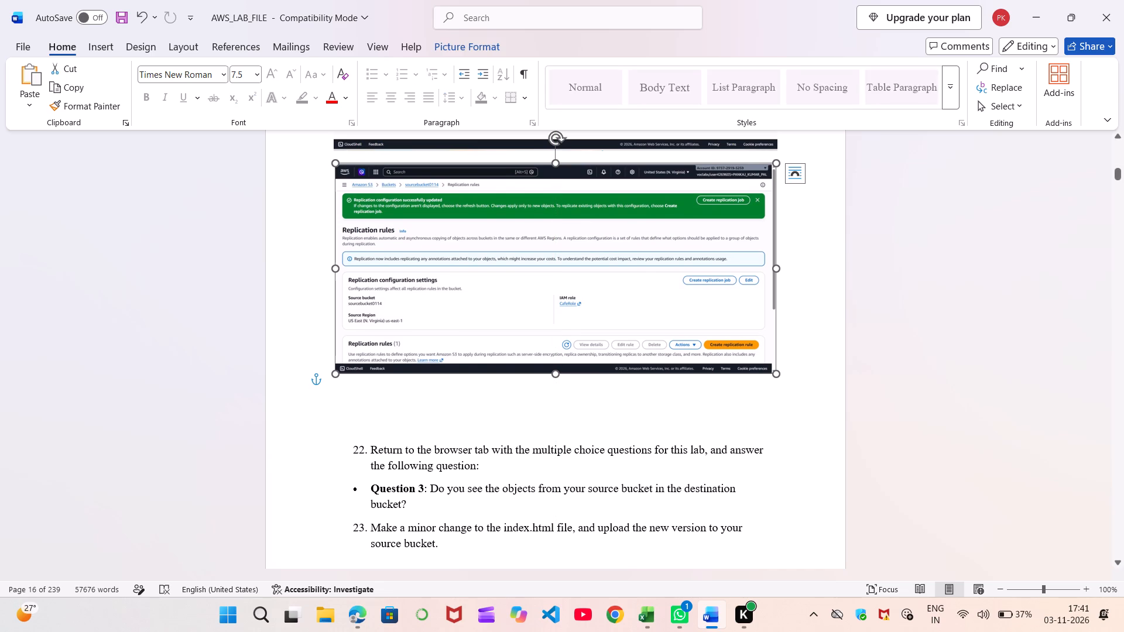
Remove the surplus blank lines between the Replication rules screenshot and step 22 on page 16.
click(347, 450)
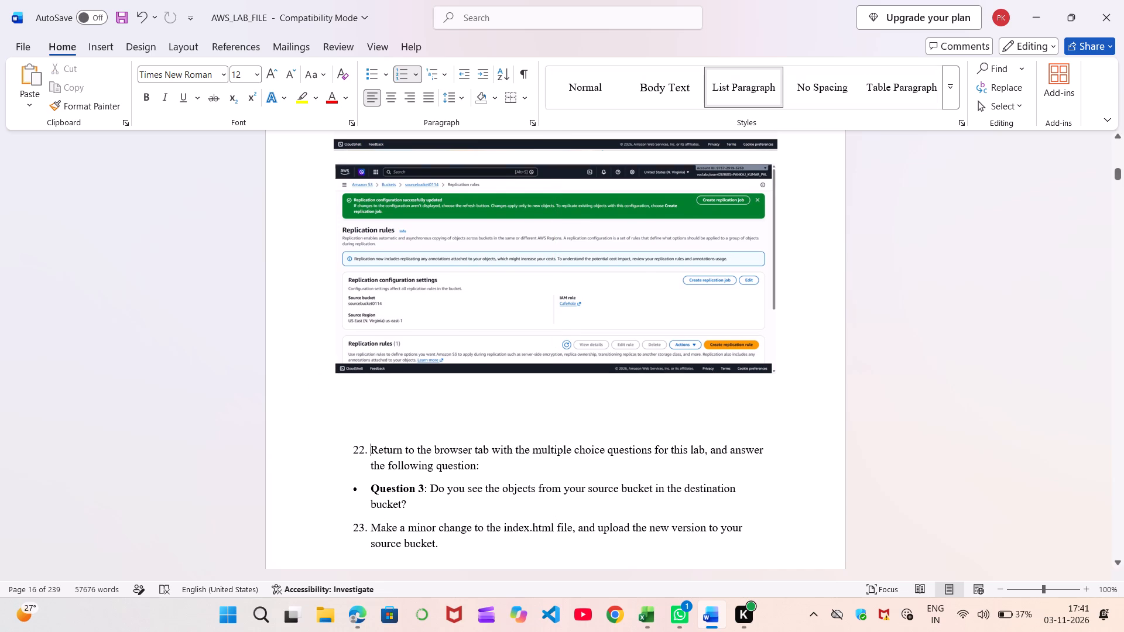
click(393, 423)
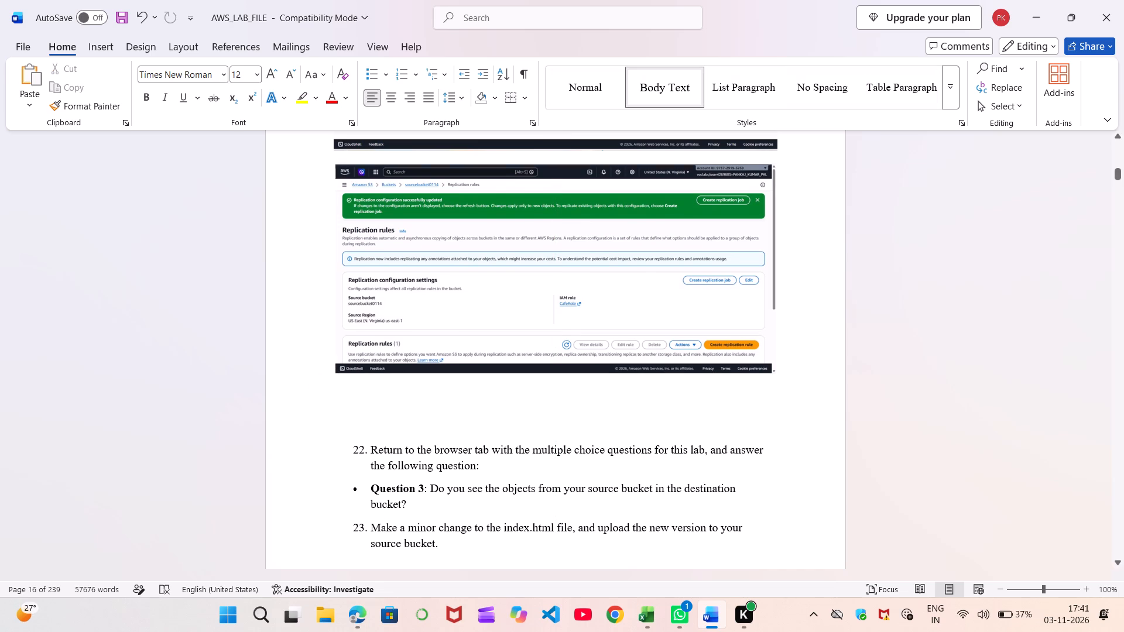
key(BackSpace)
key(BackSpace)
key(BackSpace)
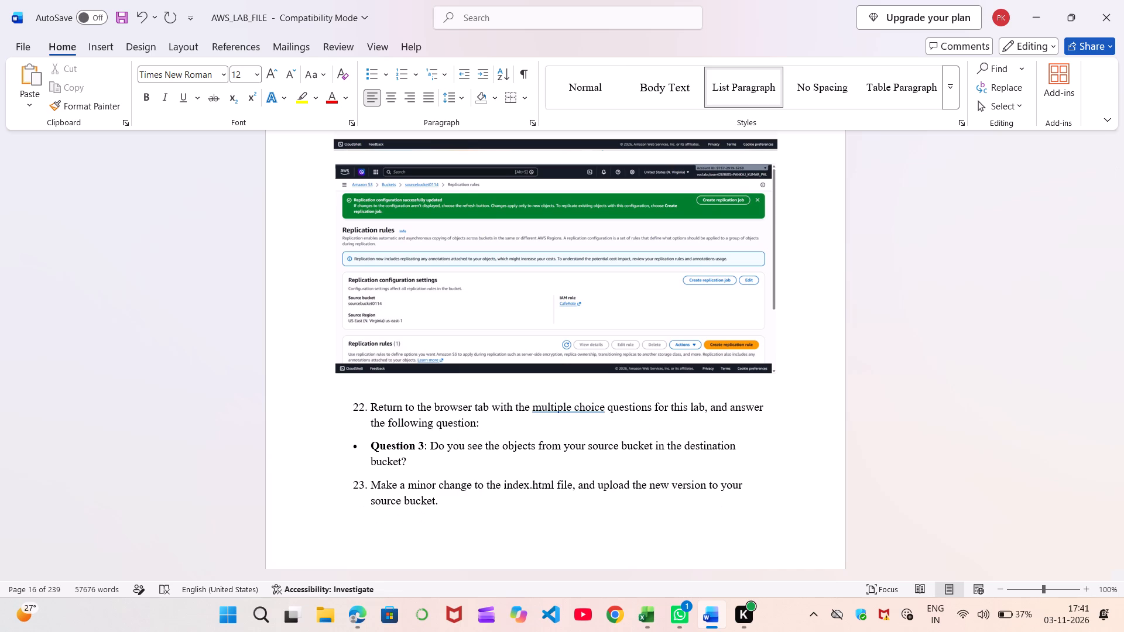
key(BackSpace)
key(BackSpace)
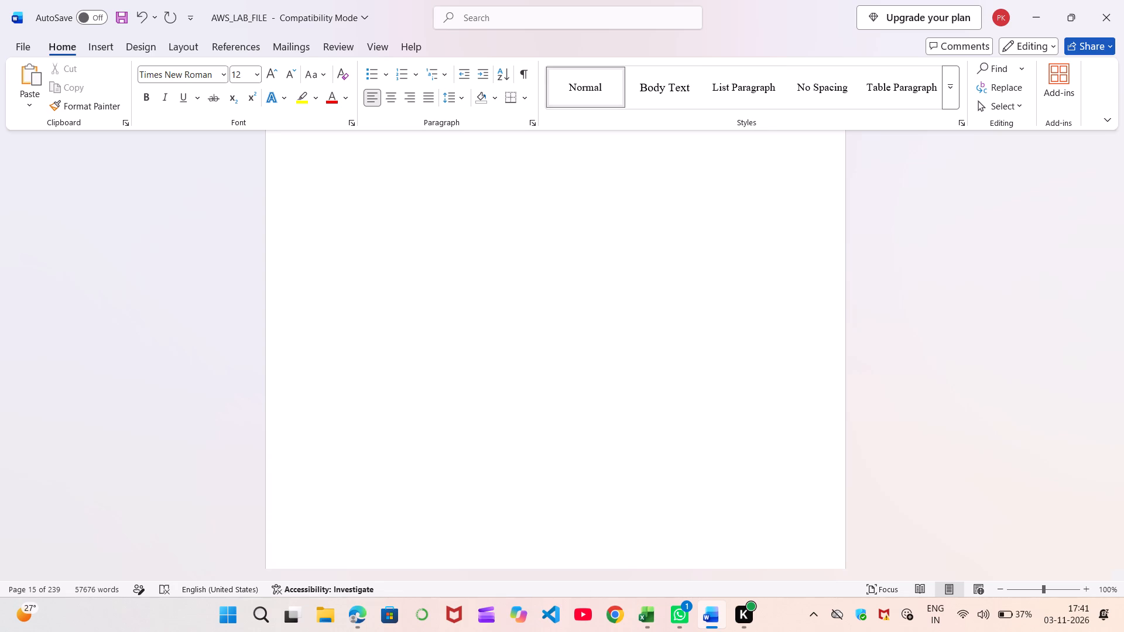
Delete step 22, "Return to the browser tab with the multiple choice questions", together with its Question 3 bullet on page 16.
scroll(393, 423, down, 2)
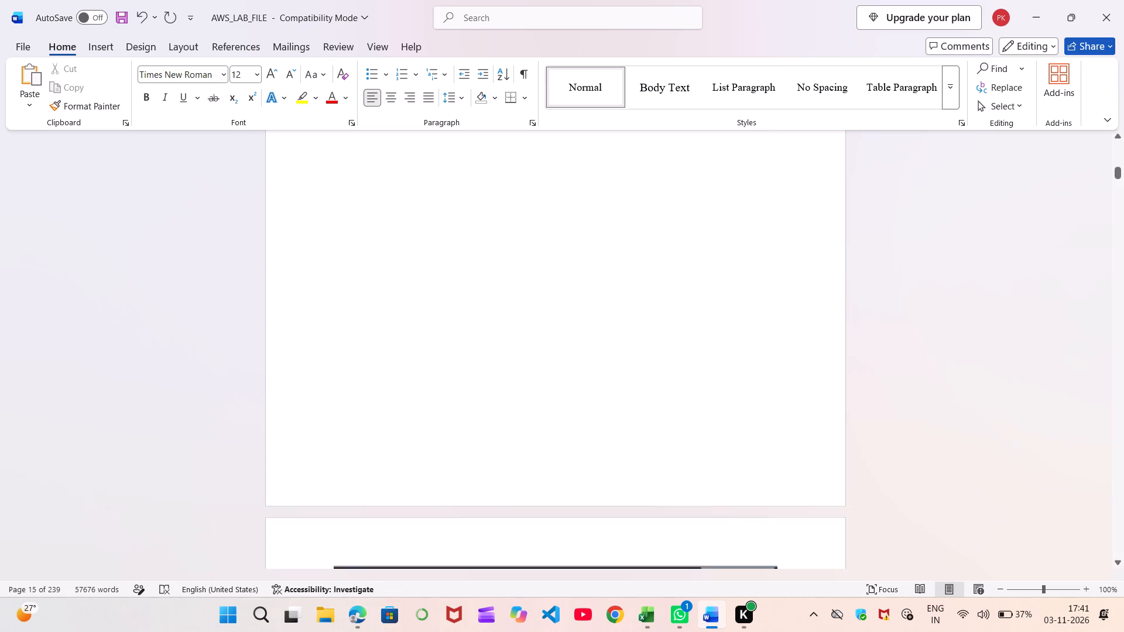
scroll(381, 436, down, 3)
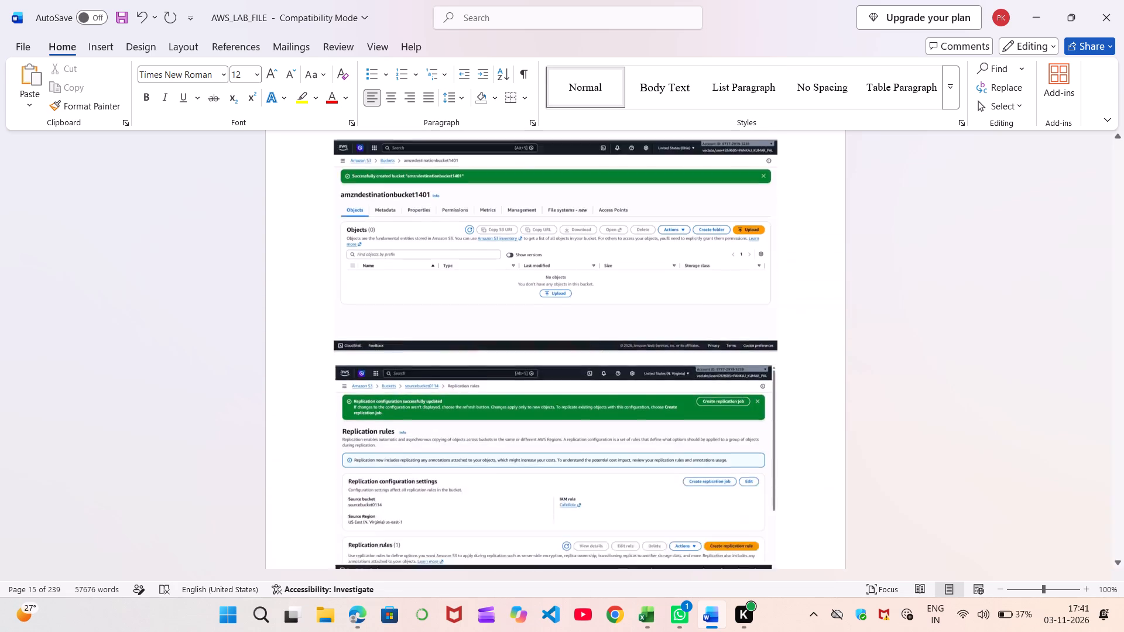
scroll(381, 436, down, 2)
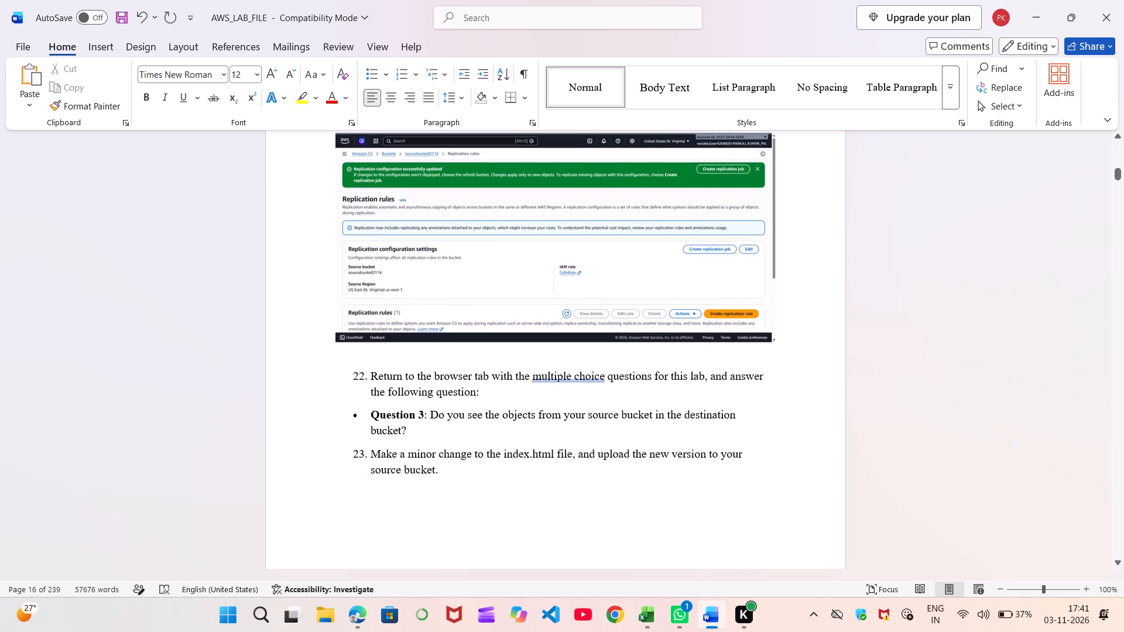
drag(347, 403, 392, 417)
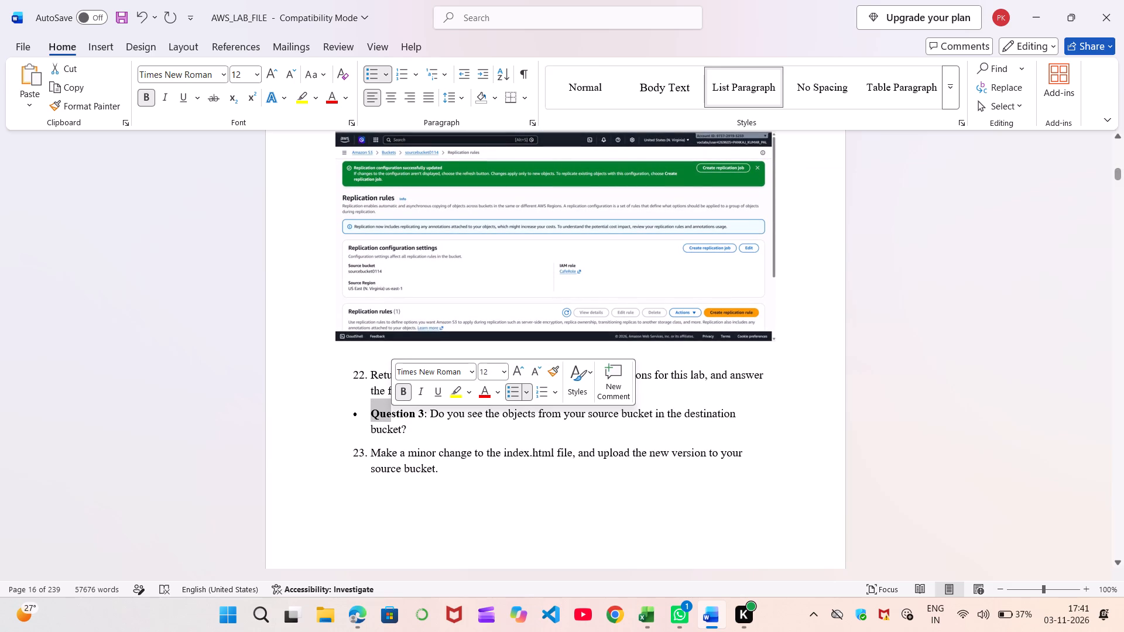
drag(349, 372, 428, 423)
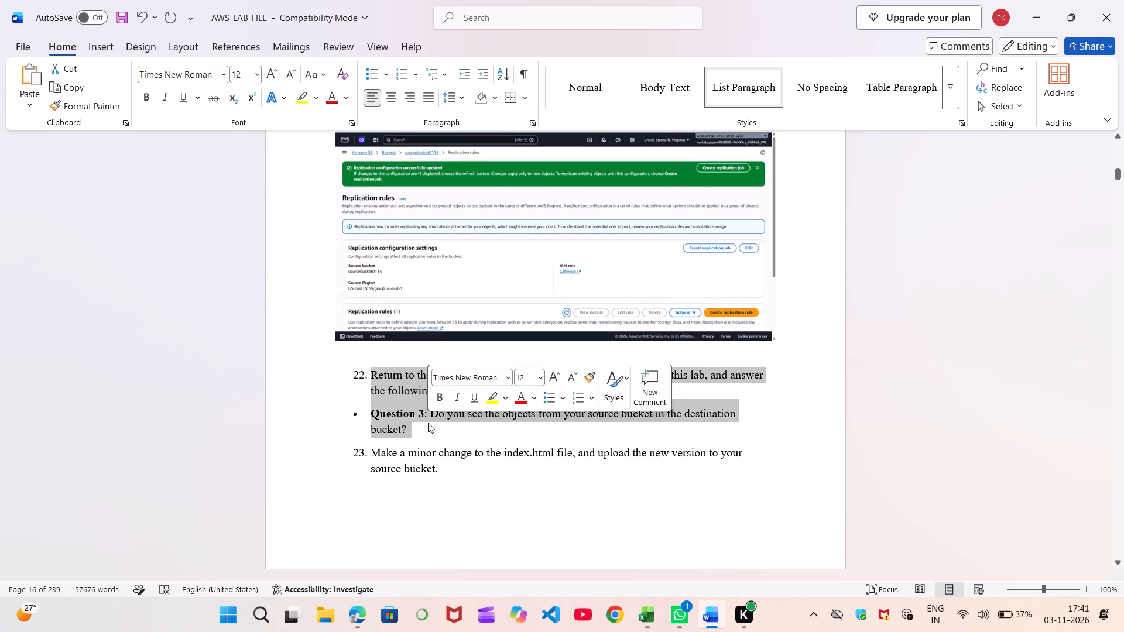
key(BackSpace)
Delete step 26 with its Question 4 bullet on page 17, keeping one blank line above the "Submitting your work" heading.
scroll(428, 423, down, 1)
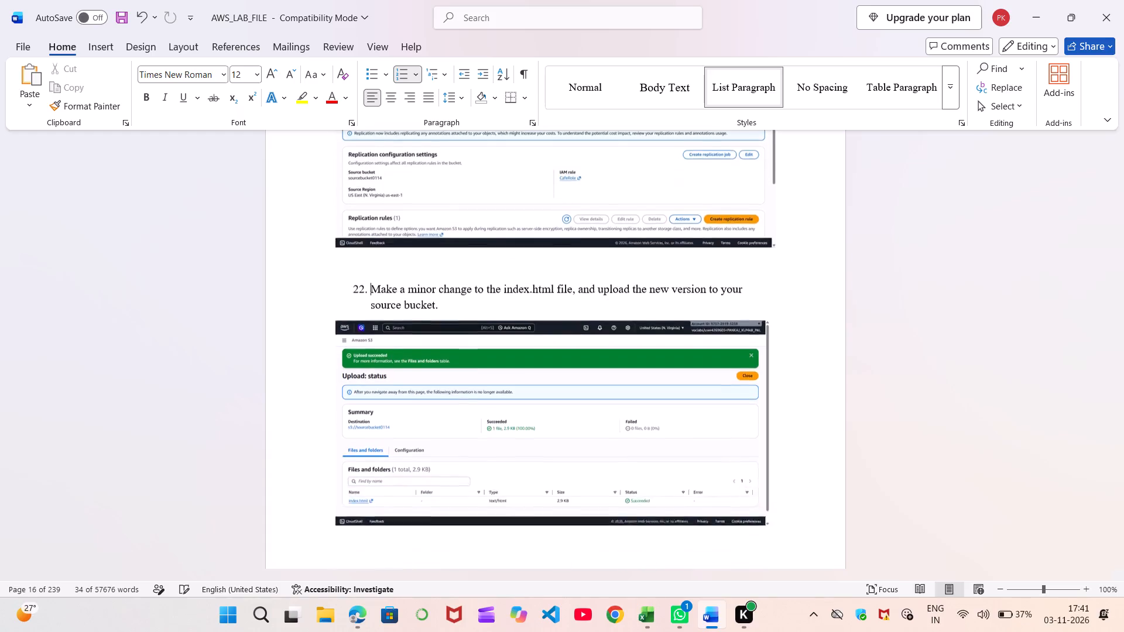
scroll(428, 423, down, 2)
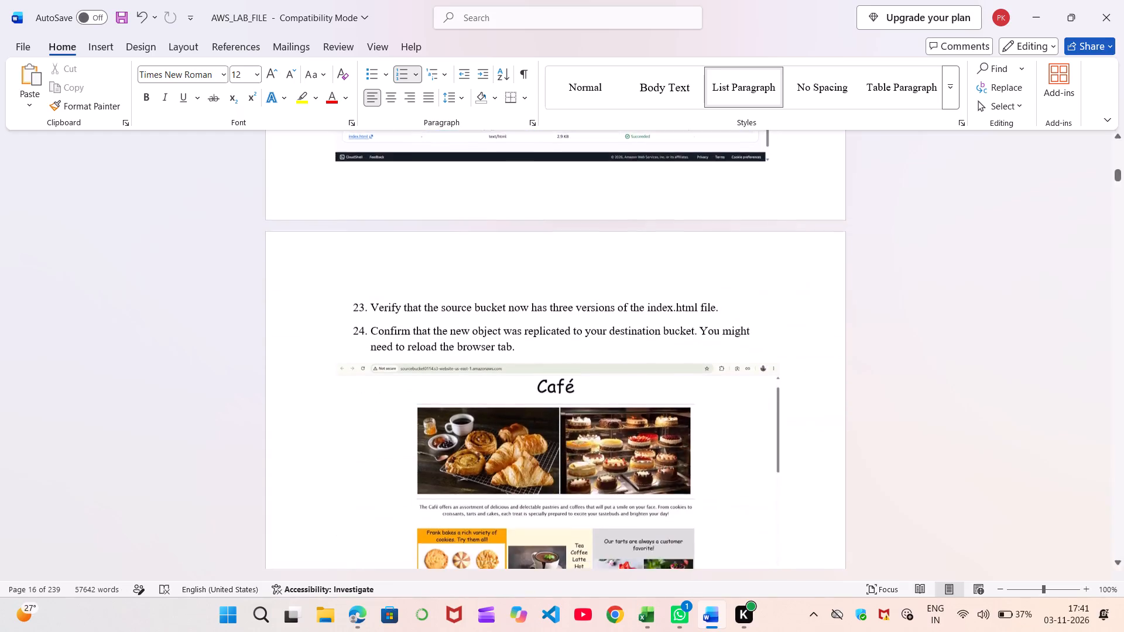
scroll(428, 423, down, 3)
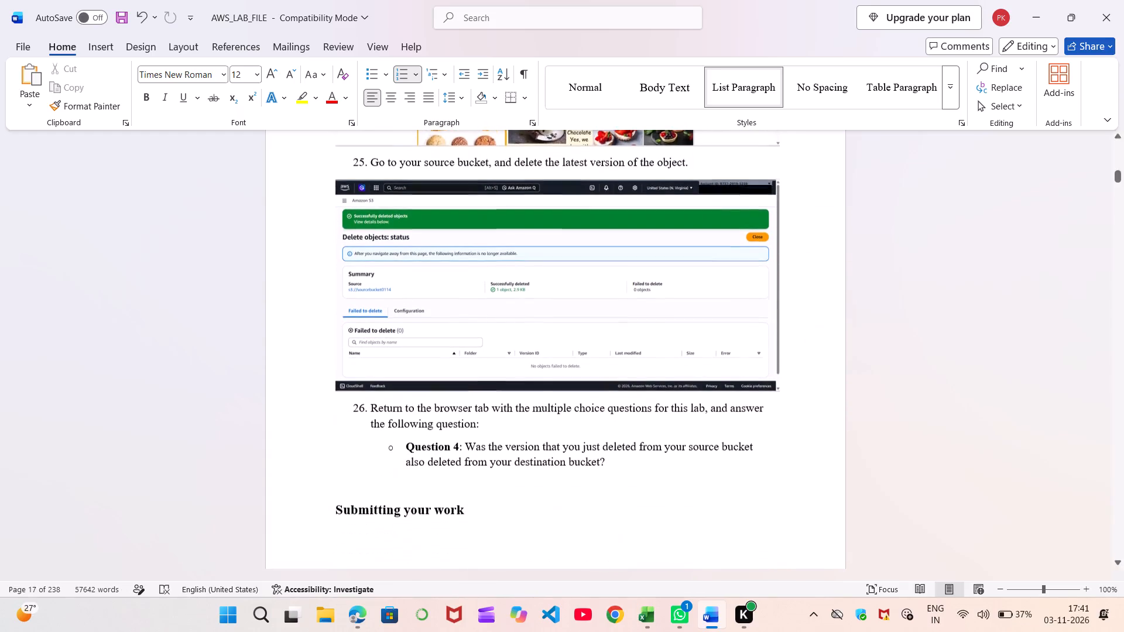
scroll(428, 423, down, 1)
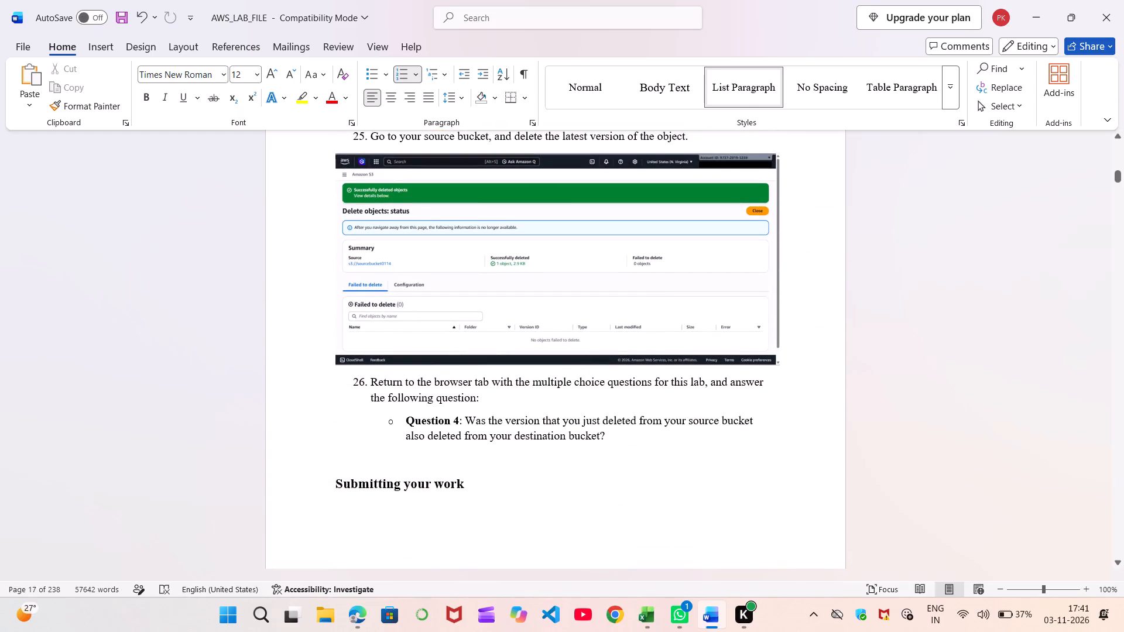
scroll(394, 425, down, 2)
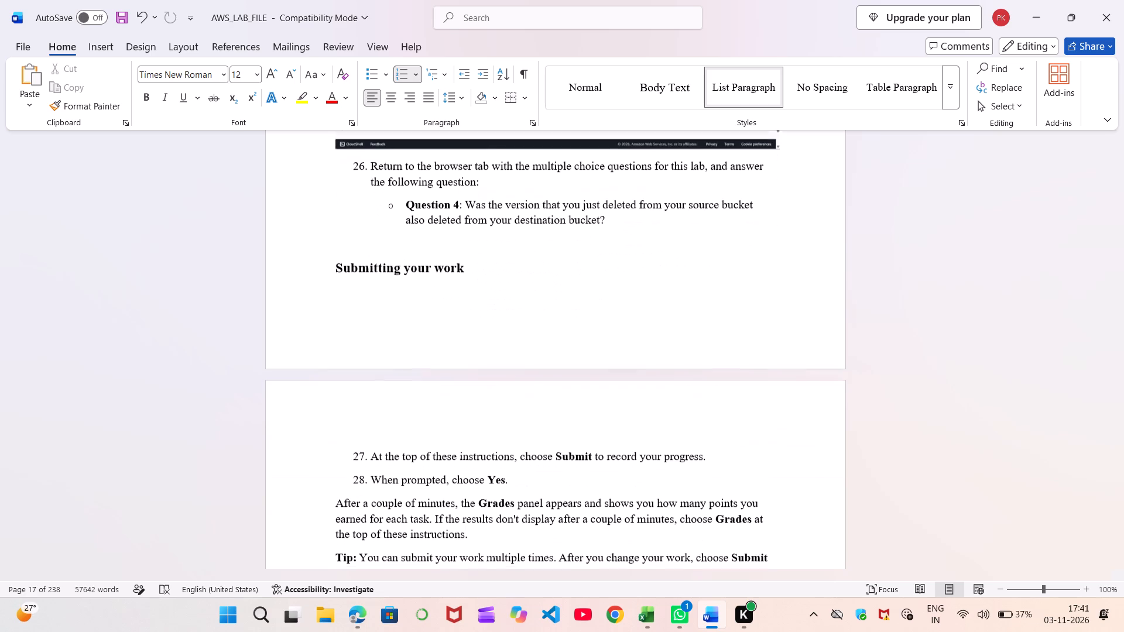
scroll(394, 425, down, 1)
scroll(394, 425, up, 2)
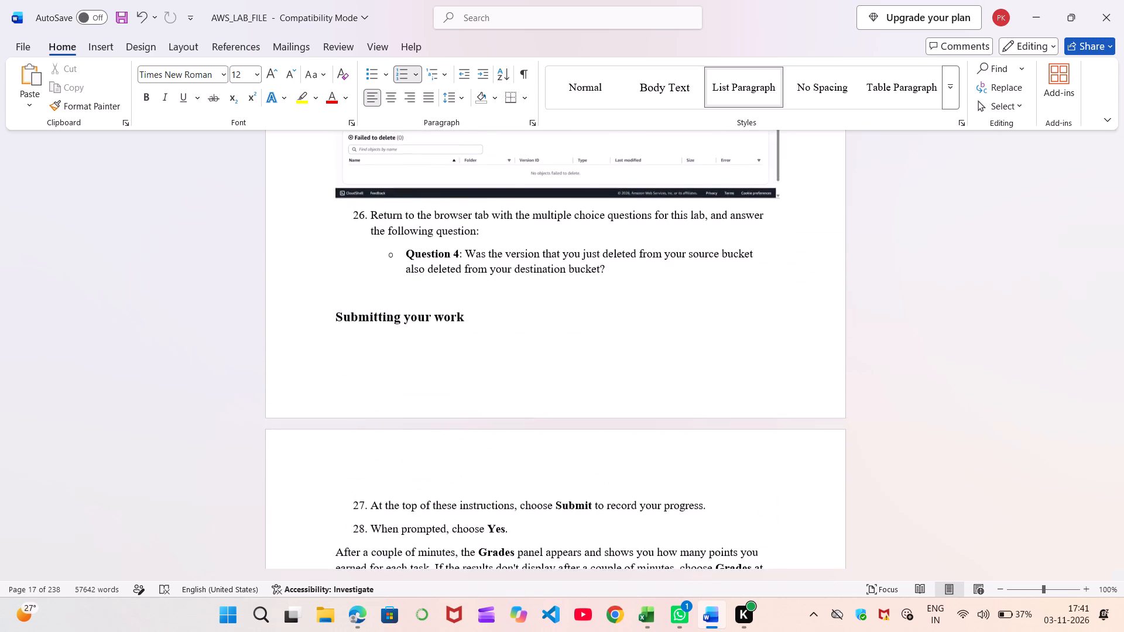
scroll(394, 425, up, 1)
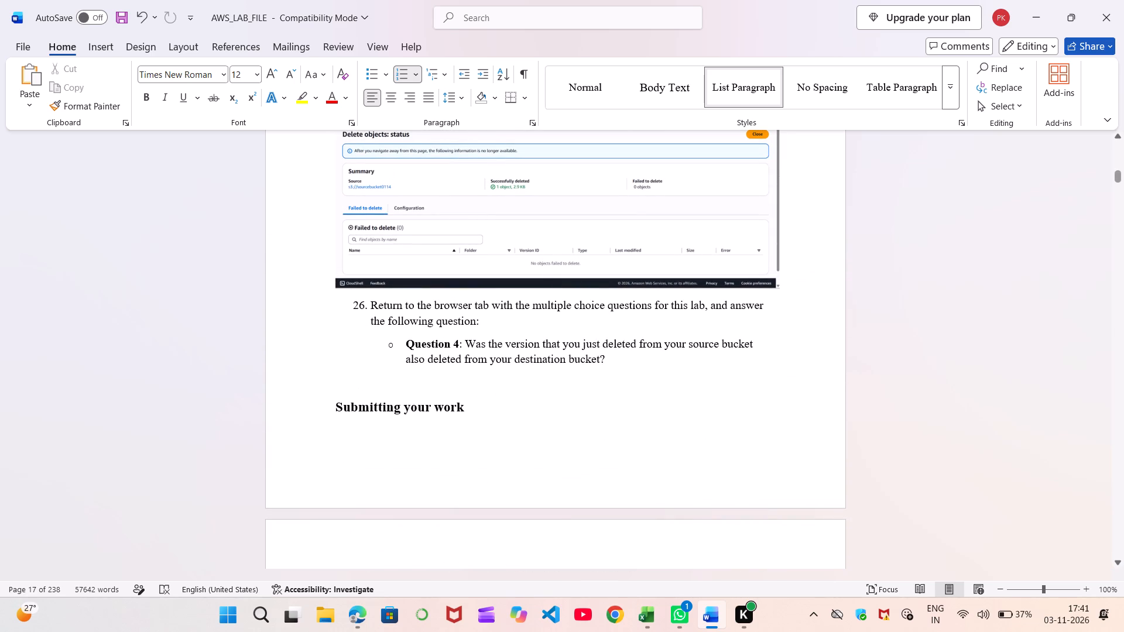
drag(348, 305, 598, 382)
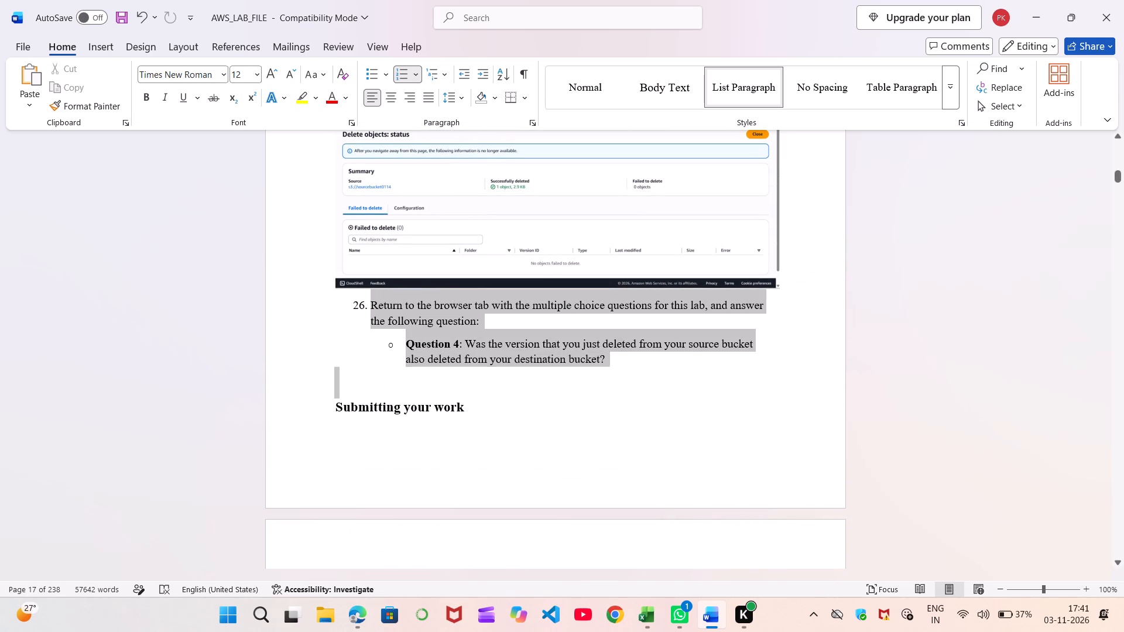
drag(598, 382, 599, 382)
key(BackSpace)
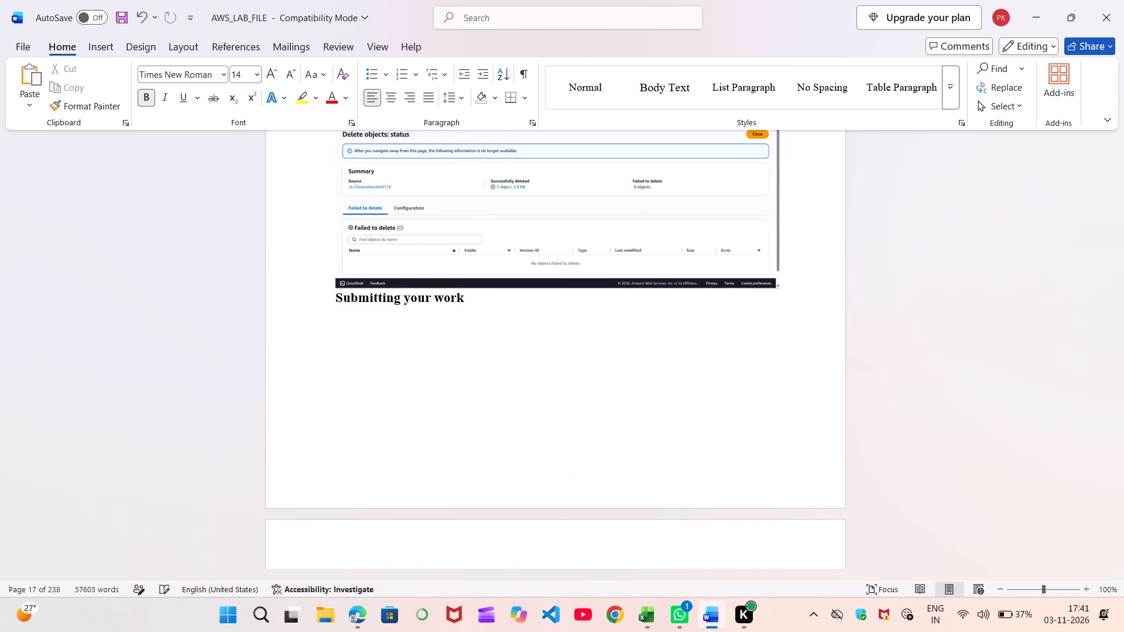
key(Return)
Delete step 28, "When prompted, choose Yes", along with the Grades panel paragraph and the Tip paragraph below it on page 18.
scroll(599, 382, up, 2)
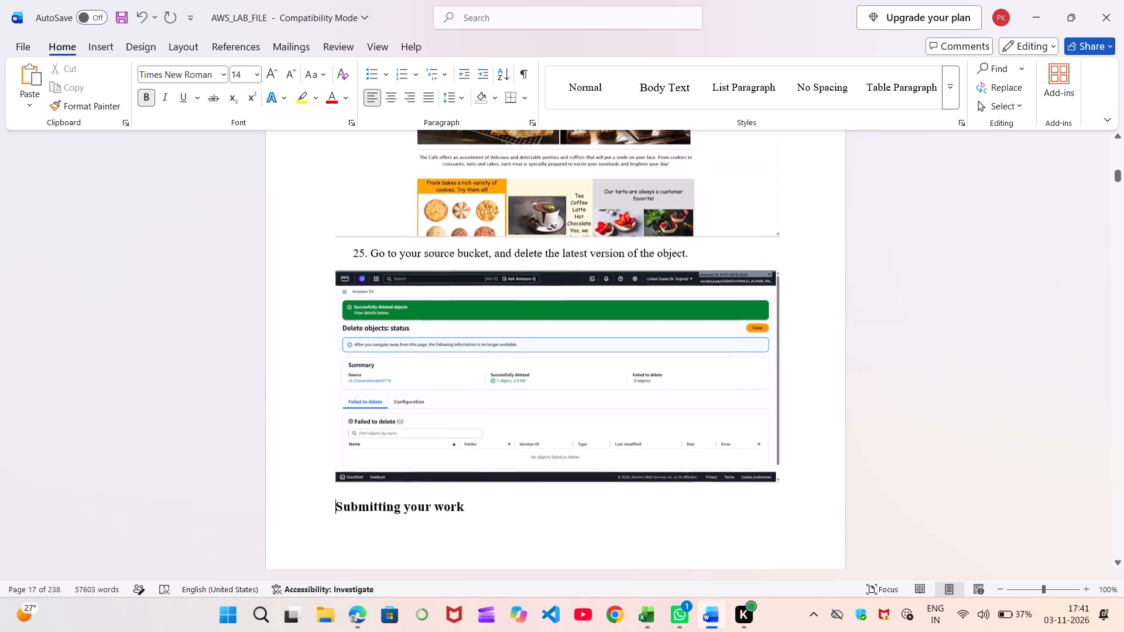
scroll(599, 382, up, 1)
scroll(599, 382, down, 2)
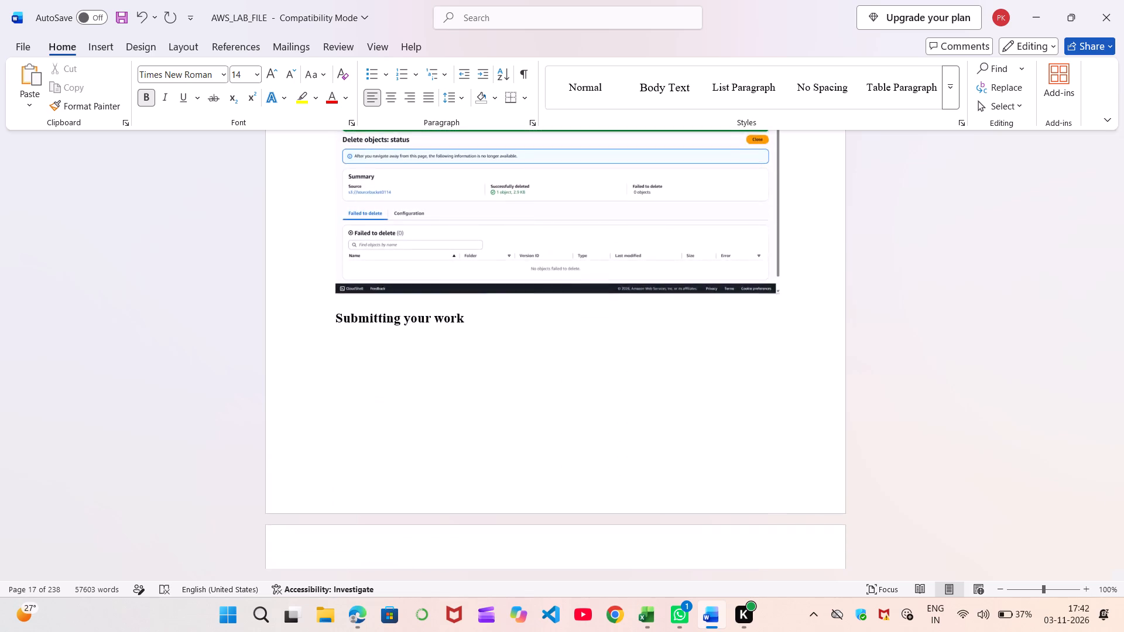
scroll(599, 382, down, 1)
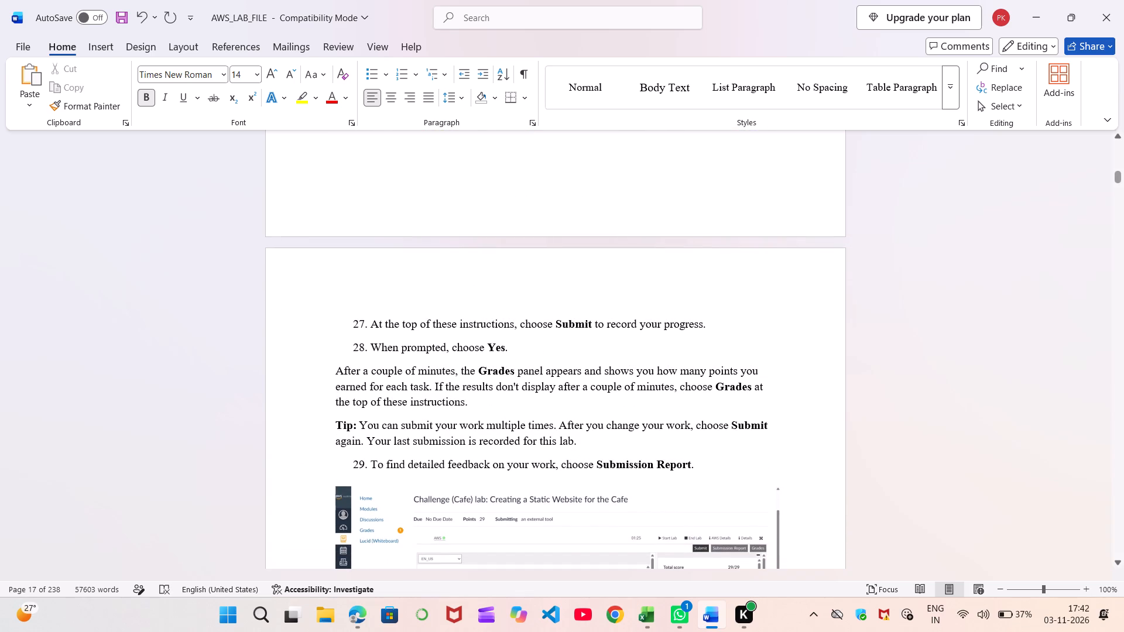
drag(349, 341, 630, 435)
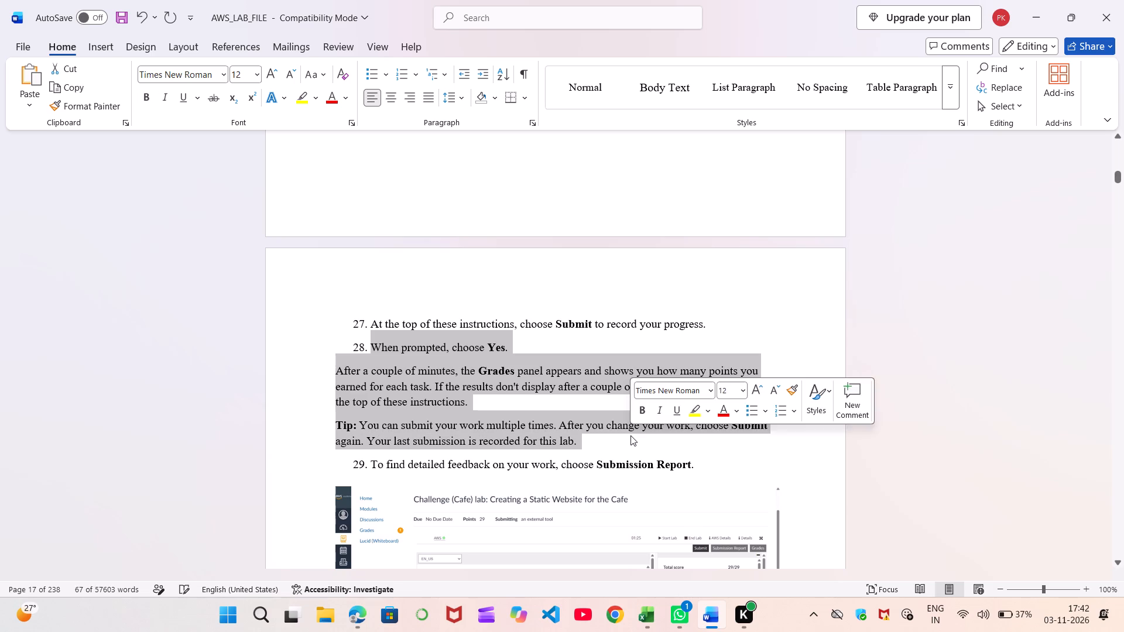
key(BackSpace)
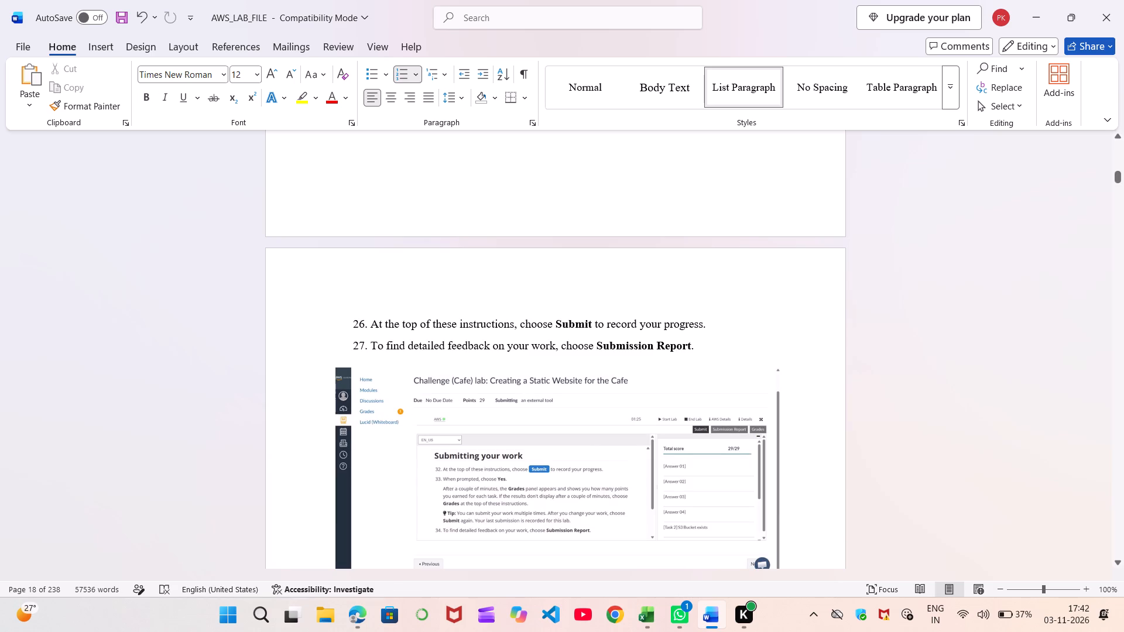
Delete the introductory paragraph about mount target security groups under the Task 1 heading of Lab 3 on page 19.
scroll(716, 369, down, 3)
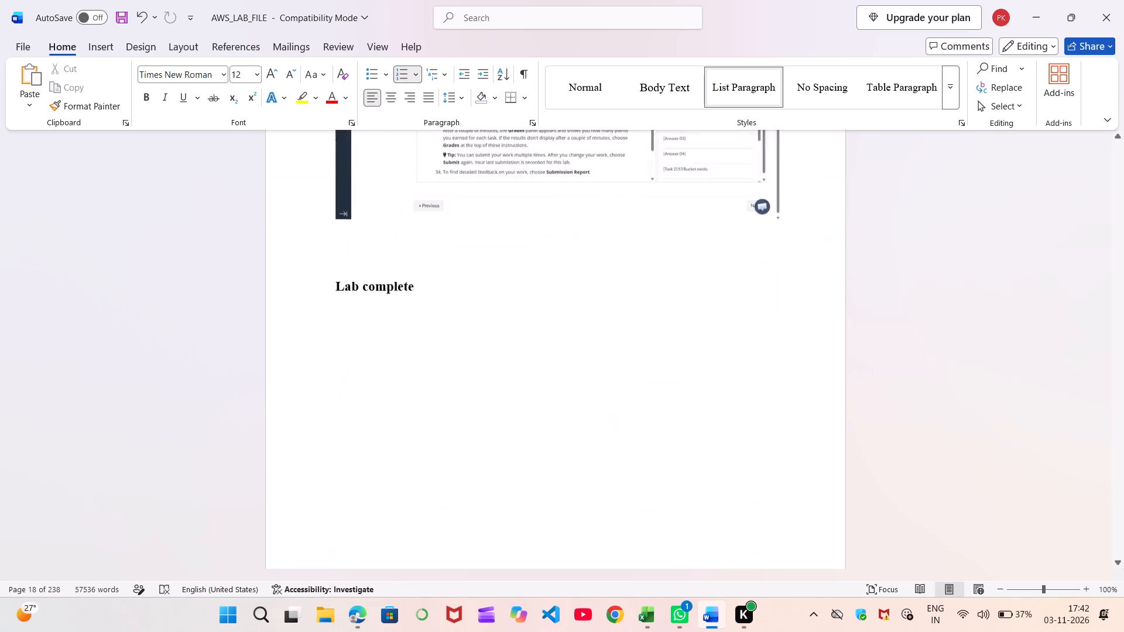
scroll(716, 369, down, 1)
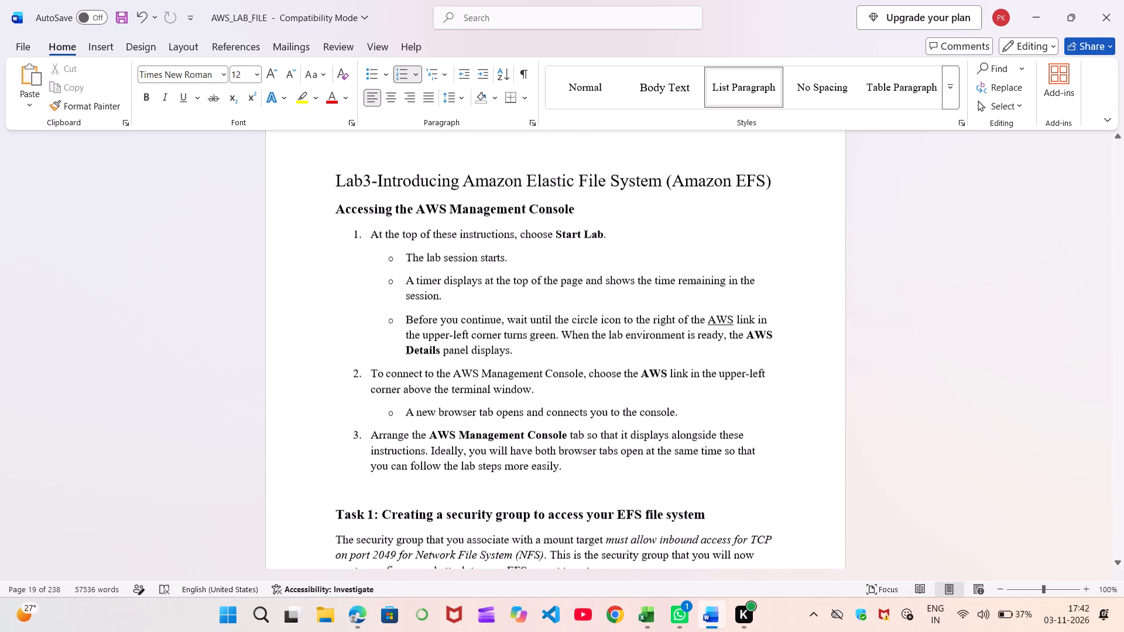
scroll(716, 369, down, 3)
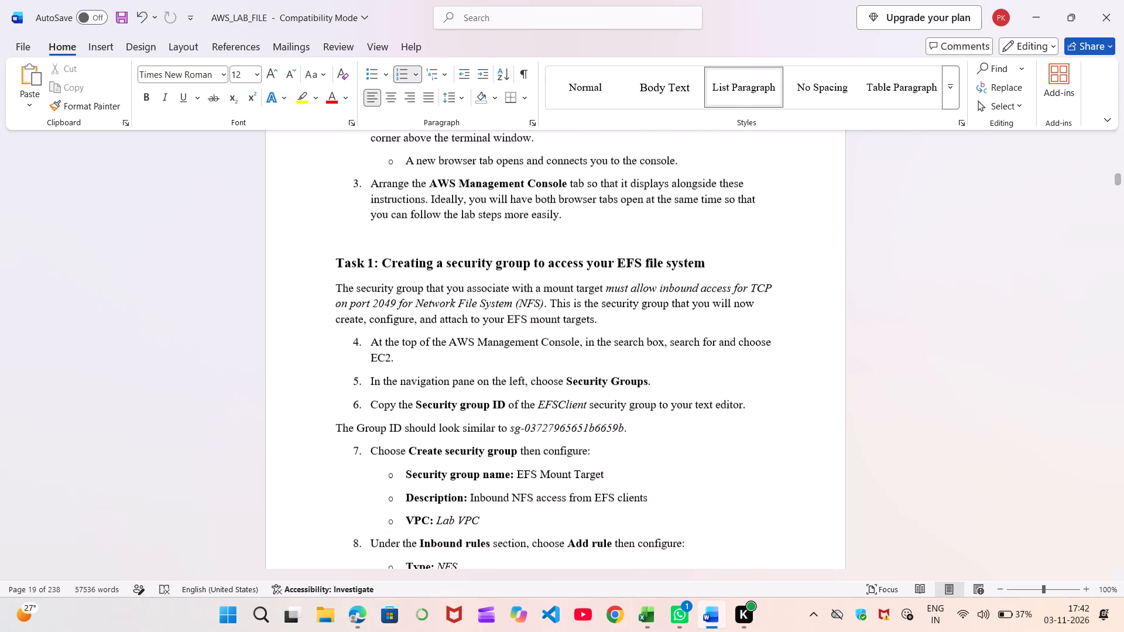
scroll(716, 369, down, 1)
drag(315, 279, 594, 314)
key(BackSpace)
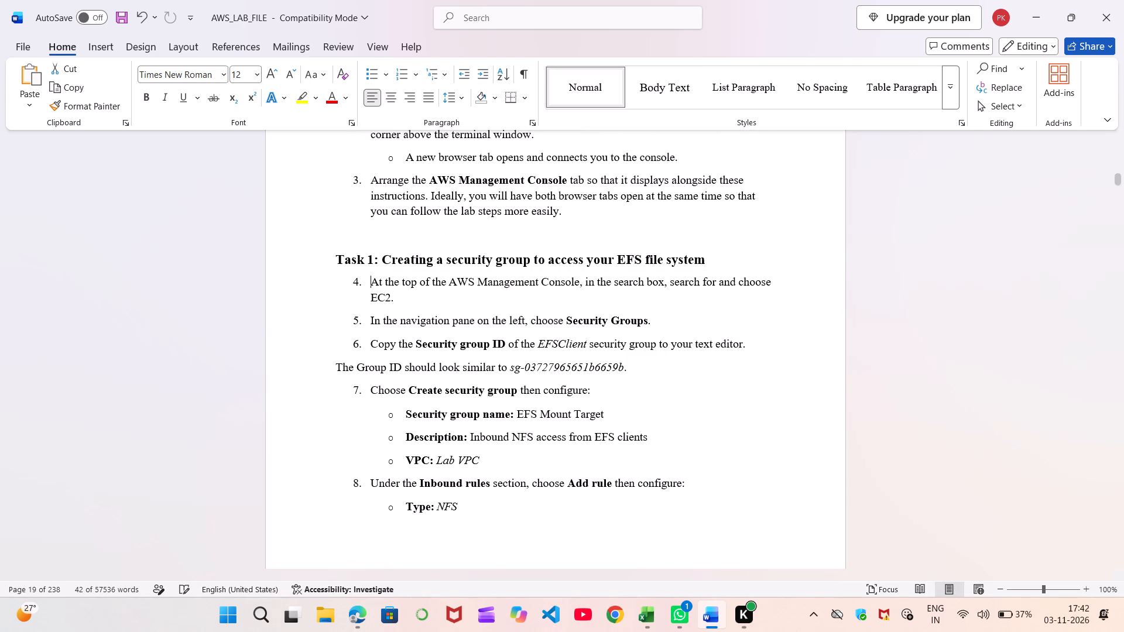
Delete the introductory paragraph about EFS file systems and mount targets under the Task 2 heading of Lab 3 on page 20.
scroll(594, 424, down, 2)
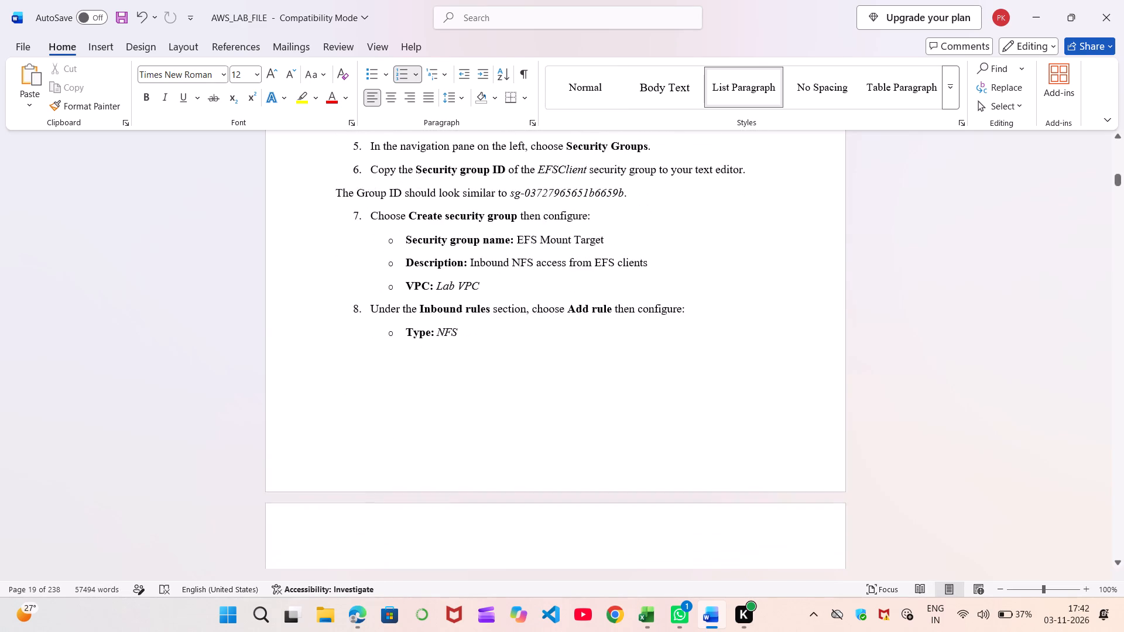
scroll(594, 424, down, 3)
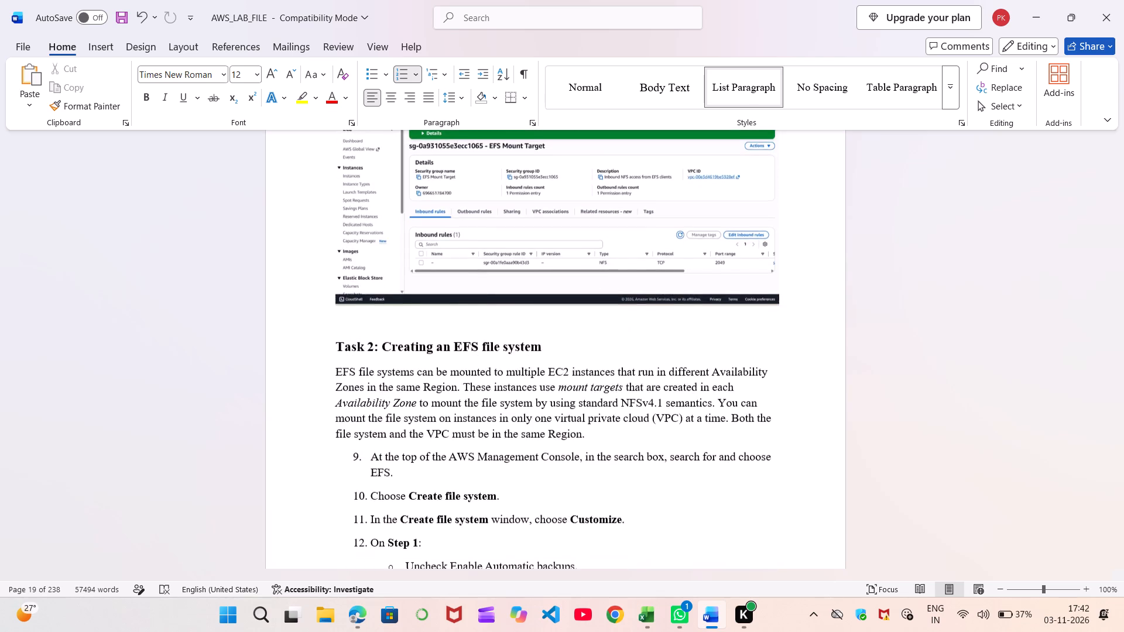
scroll(594, 424, down, 1)
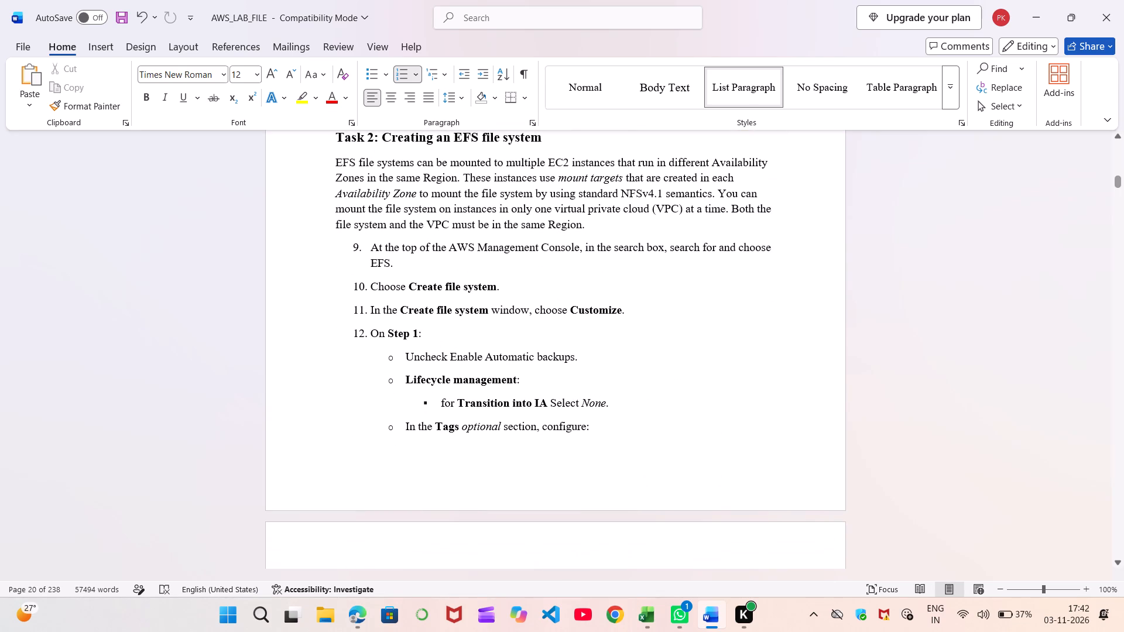
drag(333, 163, 586, 228)
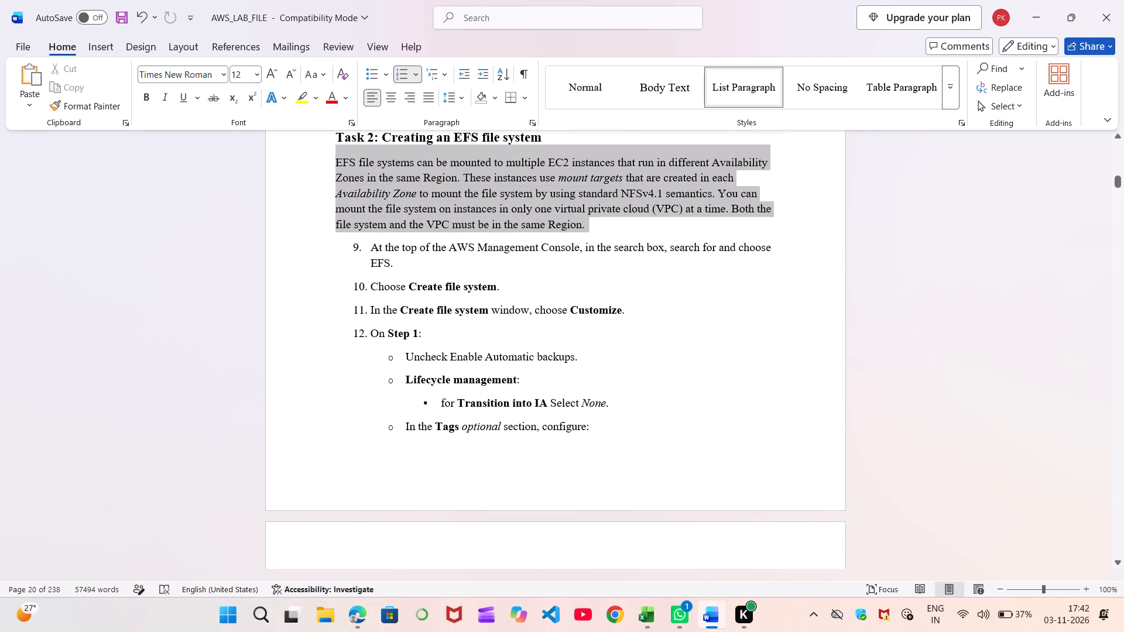
drag(586, 228, 590, 228)
key(BackSpace)
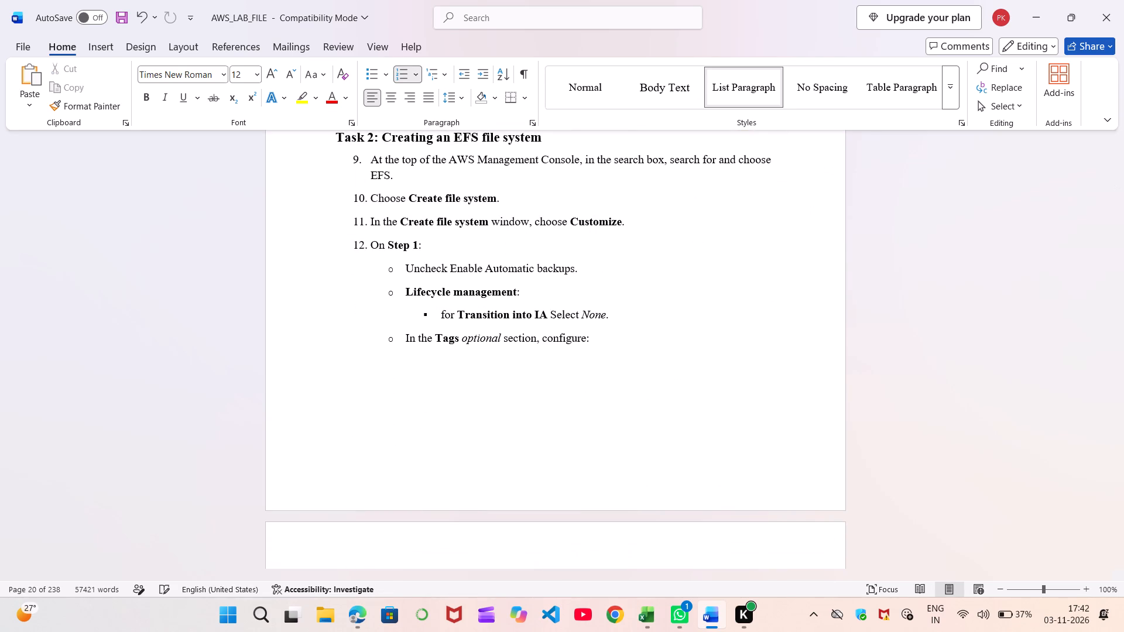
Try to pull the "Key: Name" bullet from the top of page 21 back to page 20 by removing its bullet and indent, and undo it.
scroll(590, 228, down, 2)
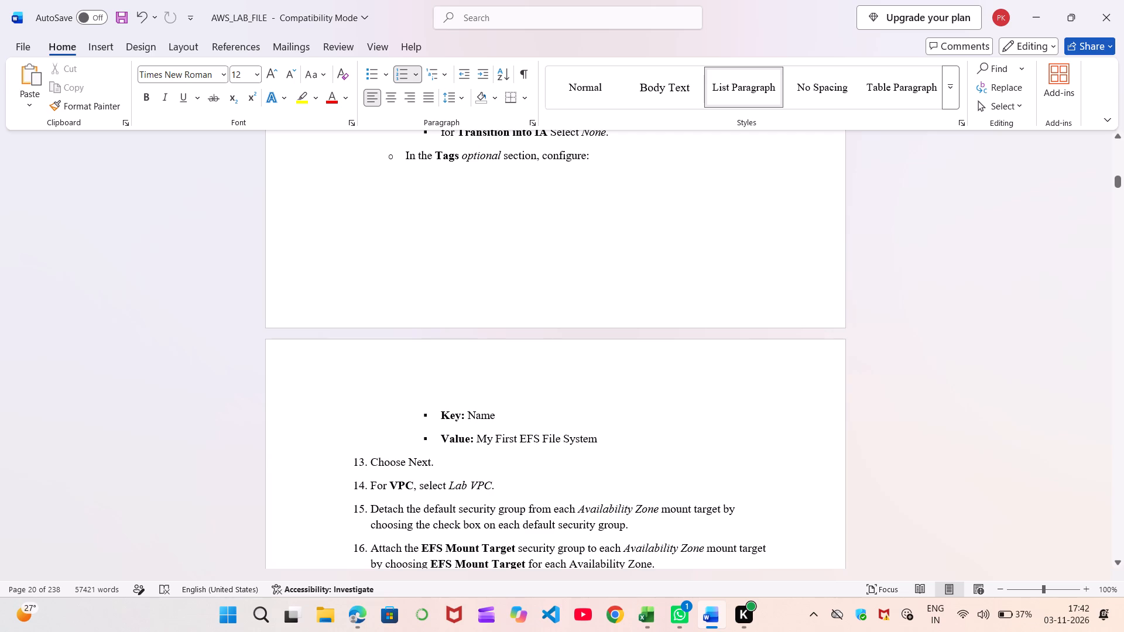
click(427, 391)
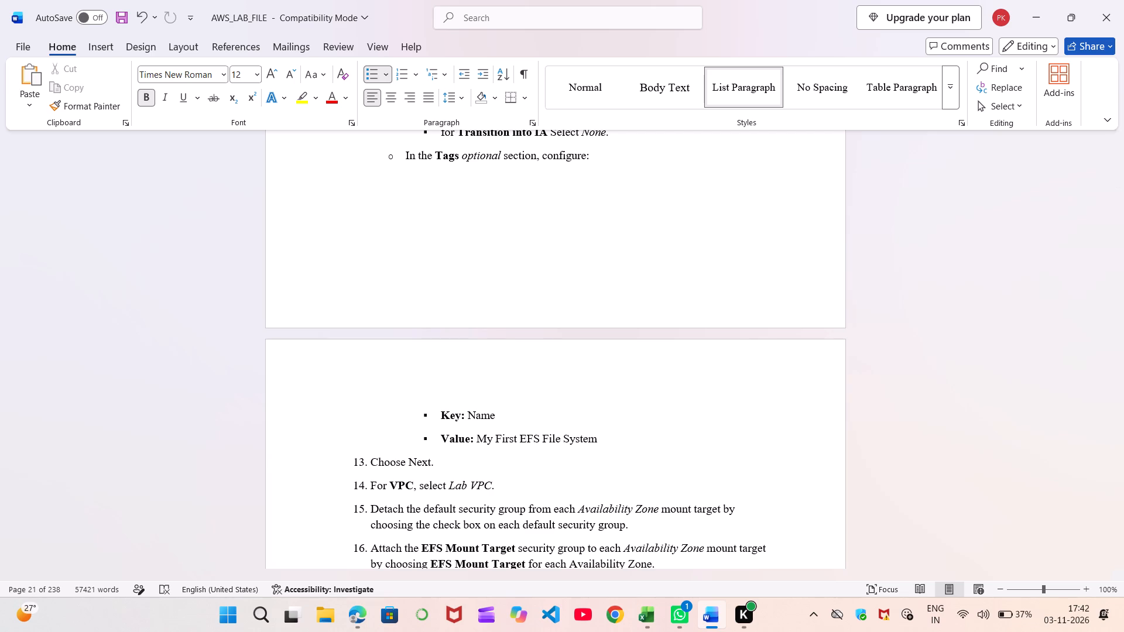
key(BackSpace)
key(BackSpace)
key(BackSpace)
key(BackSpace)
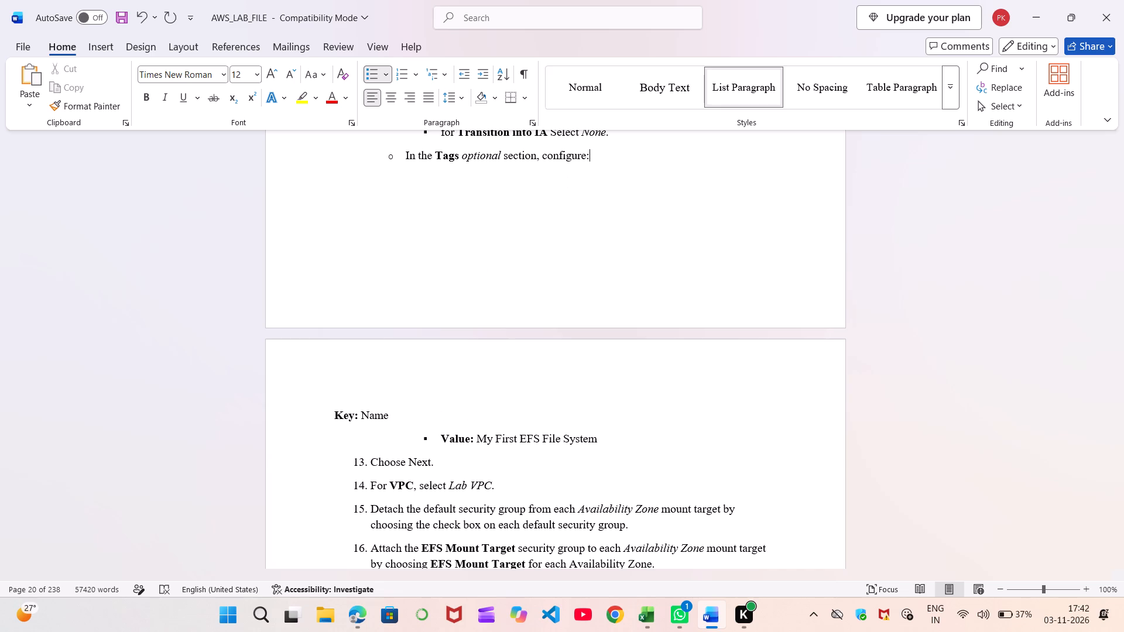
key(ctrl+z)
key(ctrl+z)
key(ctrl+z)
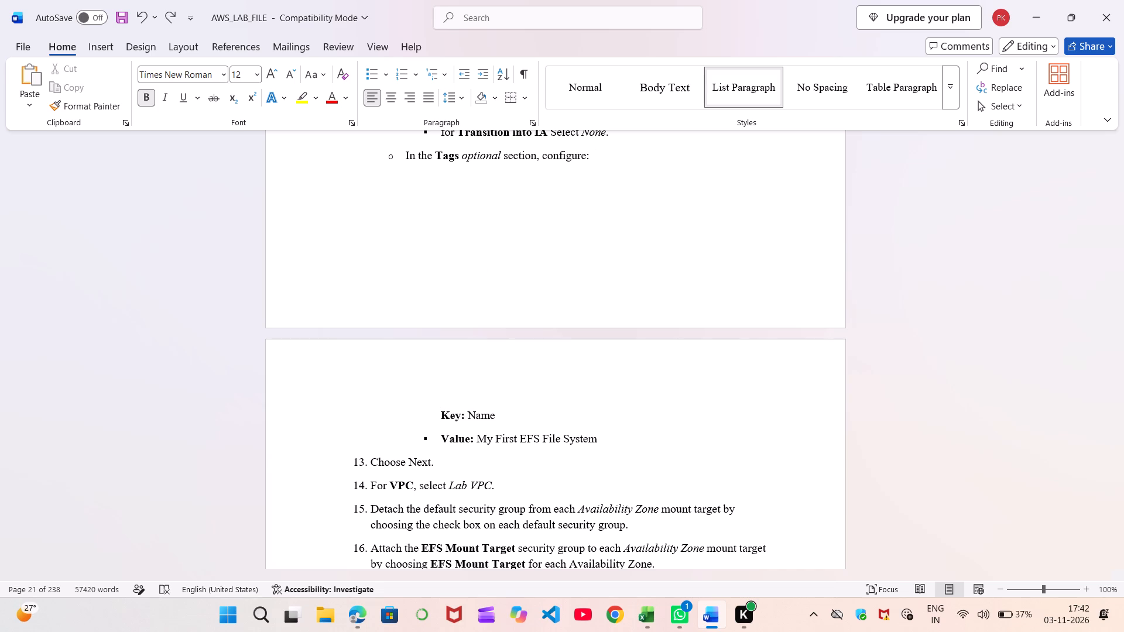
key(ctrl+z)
Move the Key and Value bullets and steps 13 to 15 from page 21 to below the Tags bullet on page 20.
drag(423, 396, 434, 411)
drag(434, 411, 626, 449)
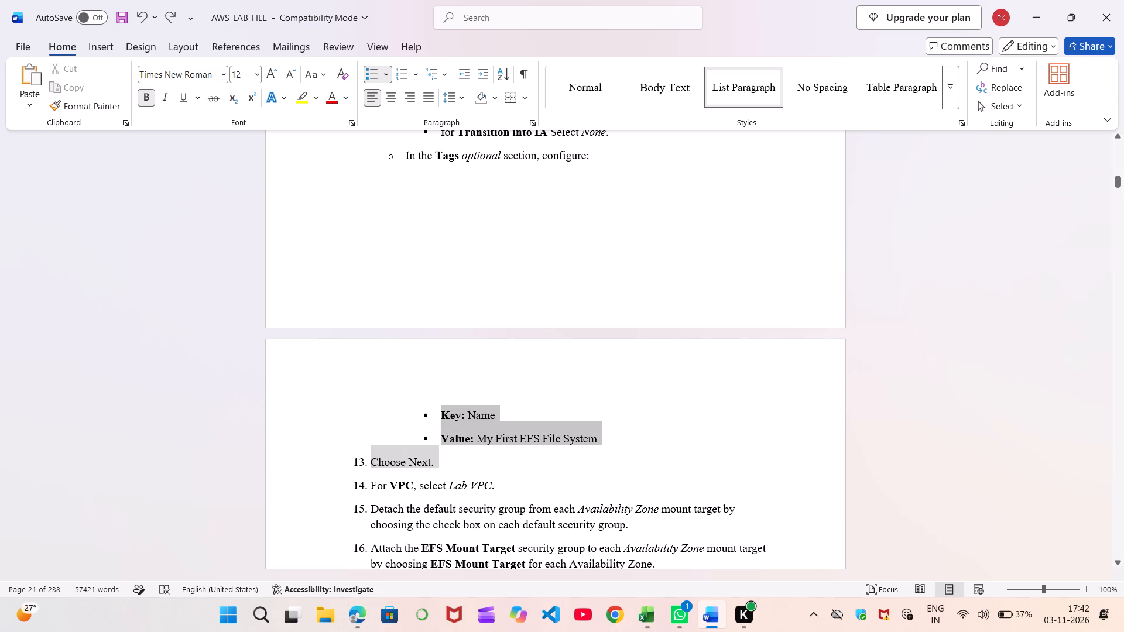
drag(626, 449, 634, 518)
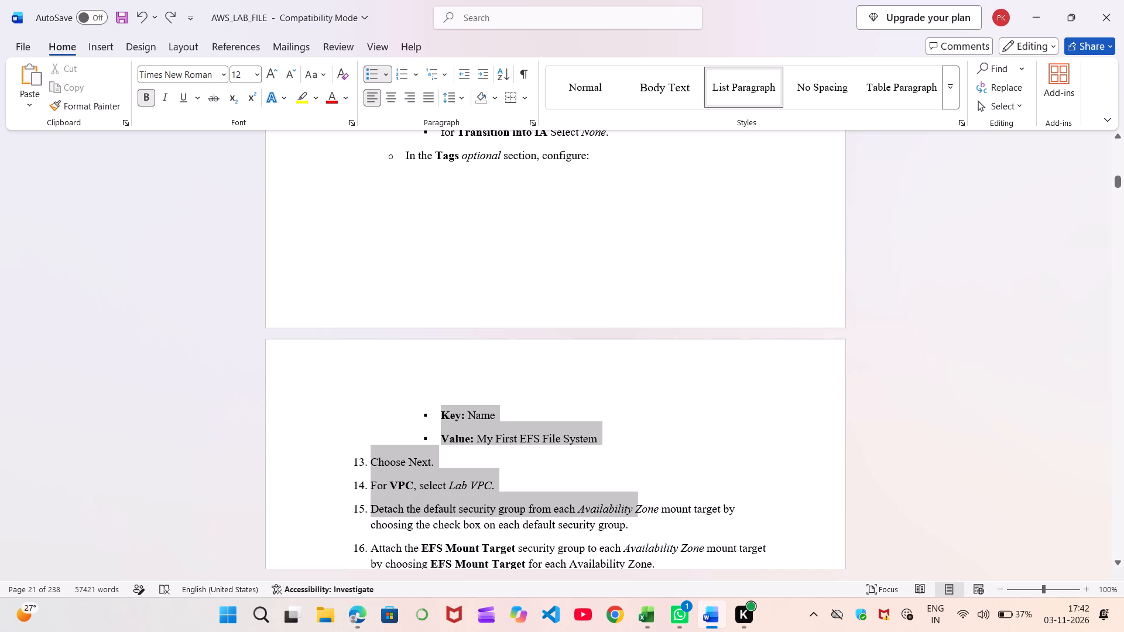
drag(634, 518, 646, 523)
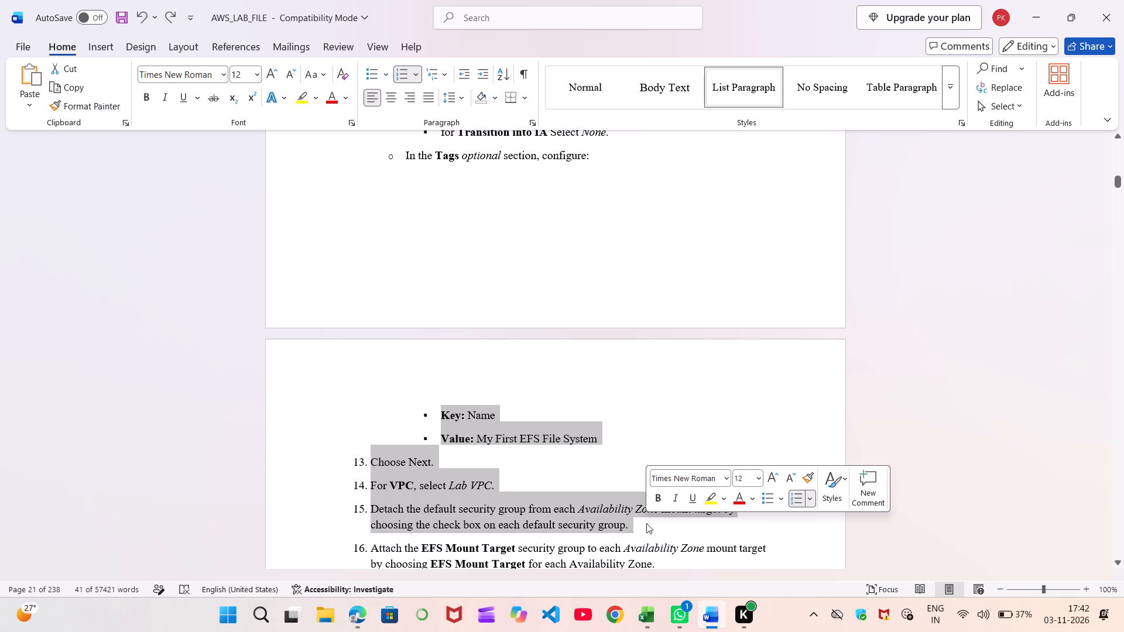
key(ctrl+c)
key(ctrl+x)
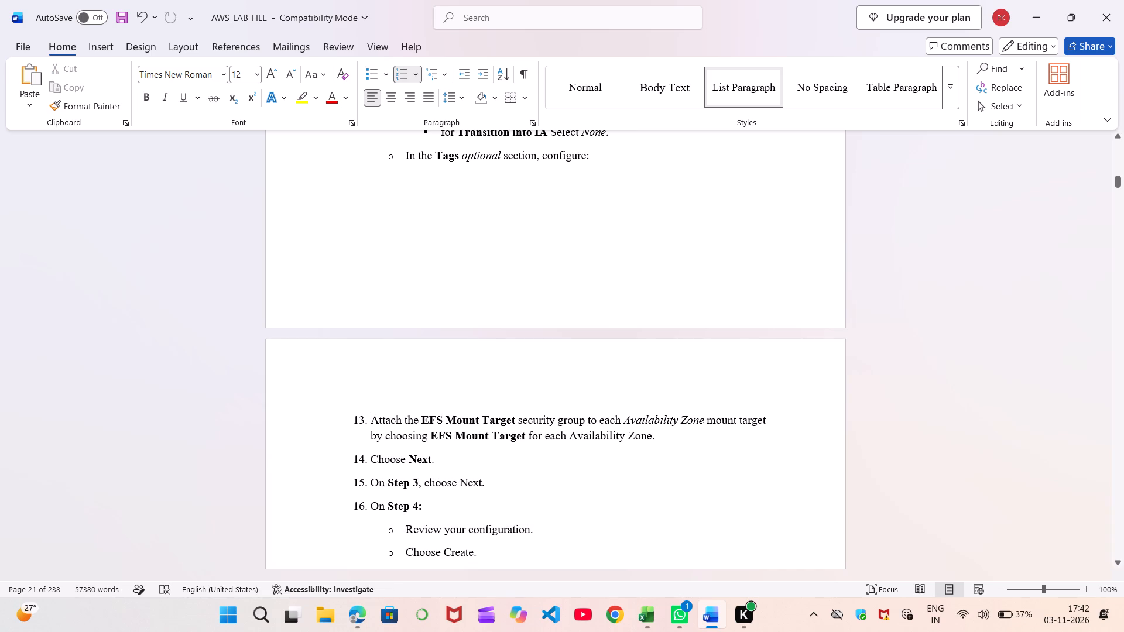
click(397, 178)
scroll(397, 178, up, 2)
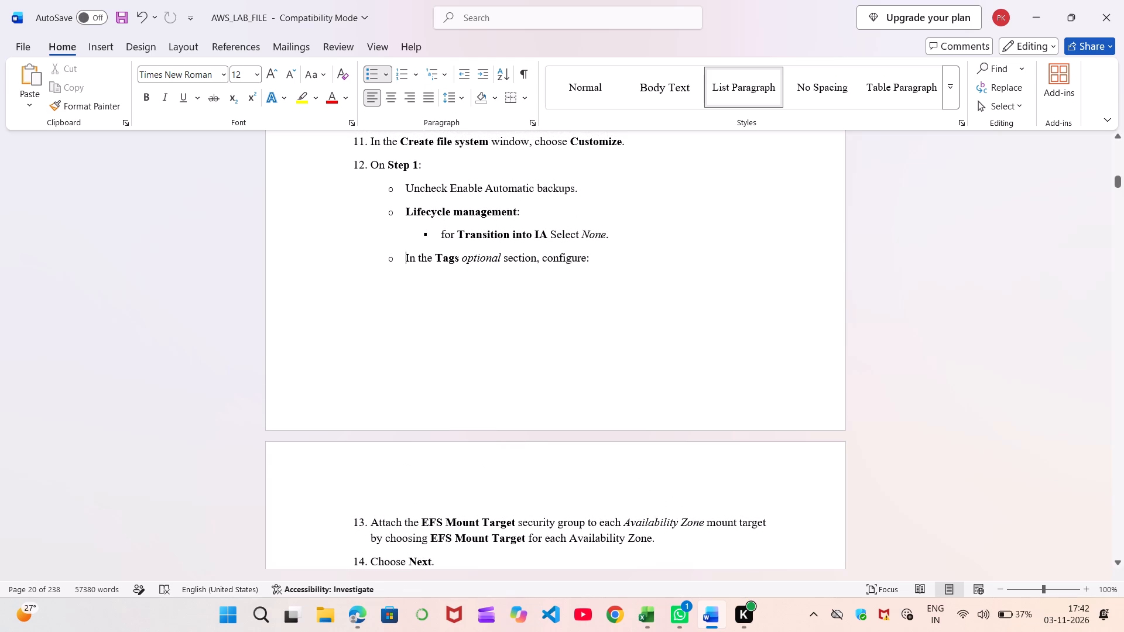
click(606, 260)
key(Return)
key(Tab)
key(Tab)
key(ctrl+v)
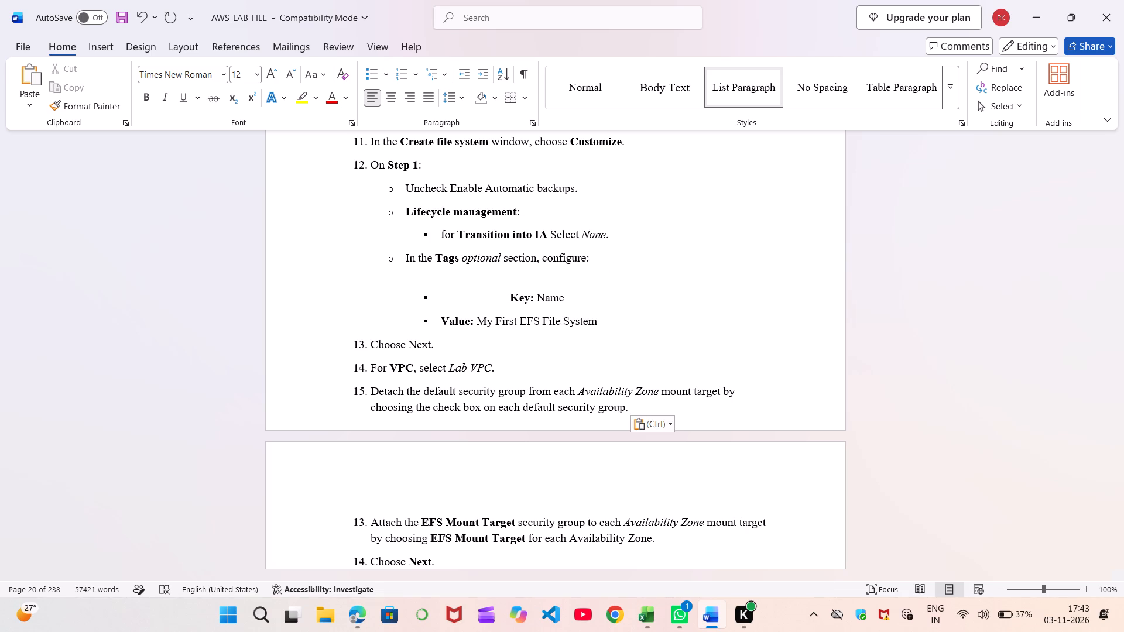
Remove the extra indent before "Key: Name" and the blank line between it and the Tags bullet.
click(506, 299)
key(BackSpace)
key(BackSpace)
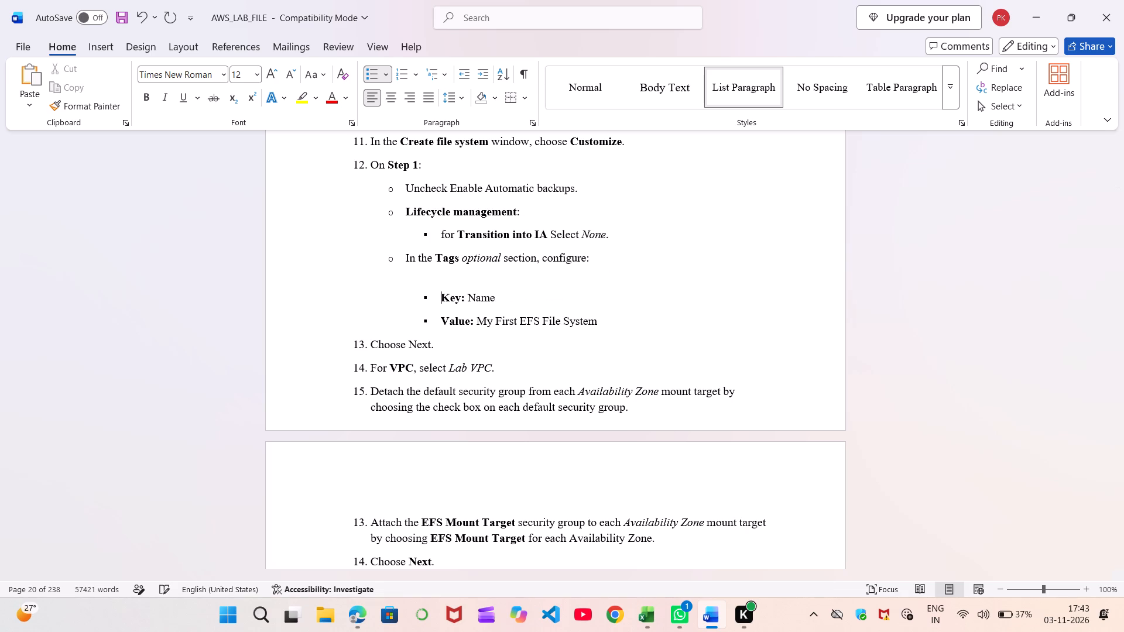
key(Up)
key(BackSpace)
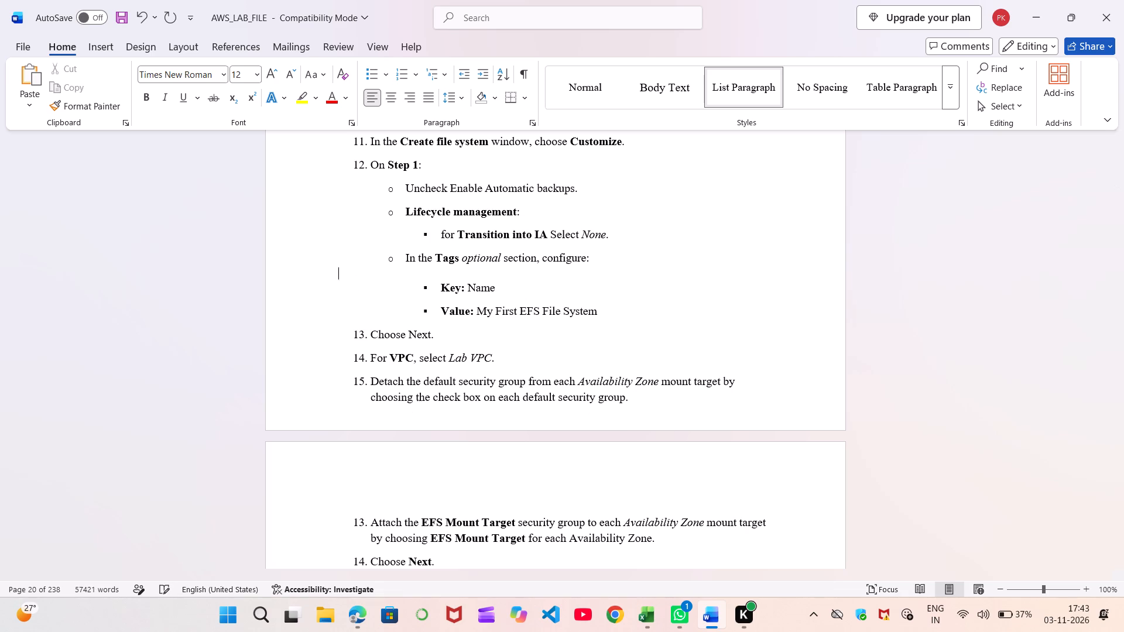
key(BackSpace)
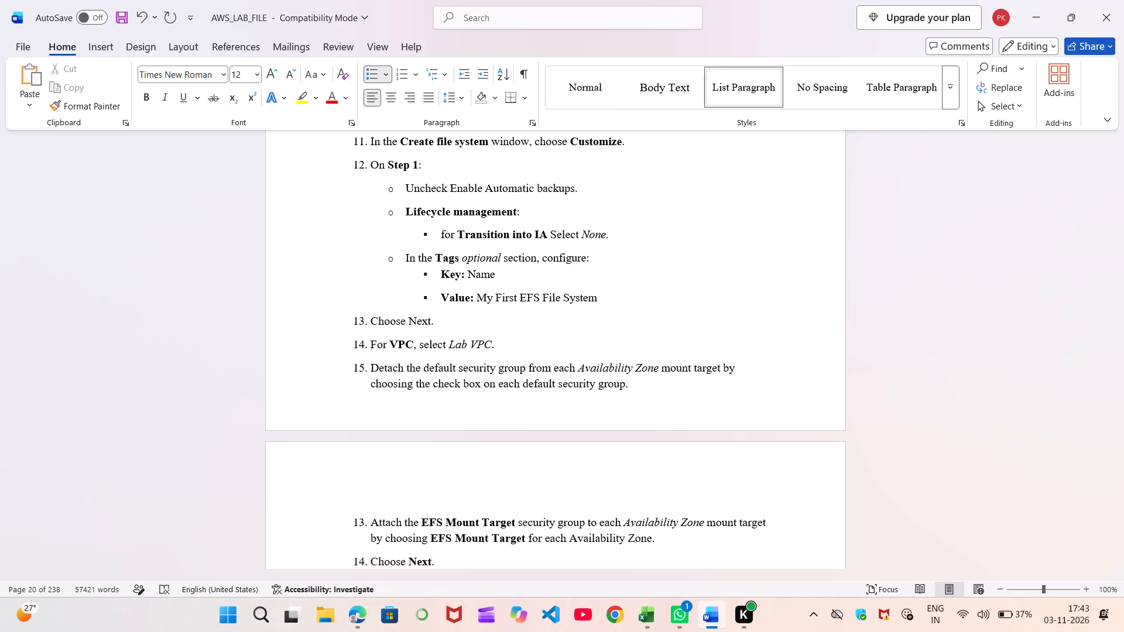
Delete the text from "In a few seconds" through the end of the "Proceed to the next step" paragraph above the page 21 screenshot.
scroll(518, 326, down, 3)
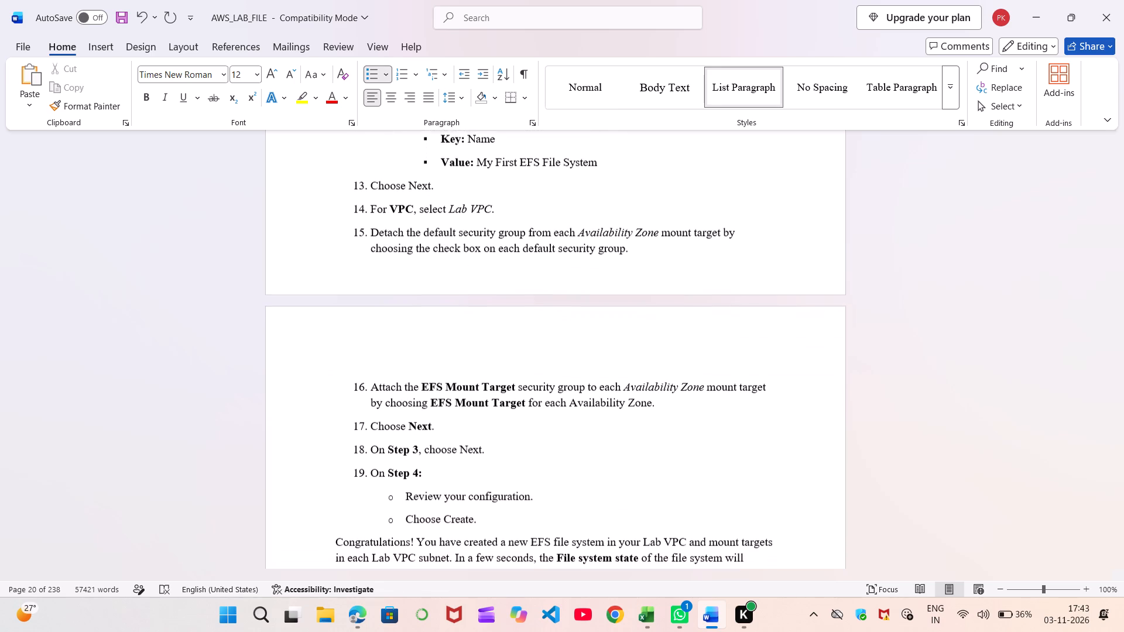
scroll(518, 326, down, 3)
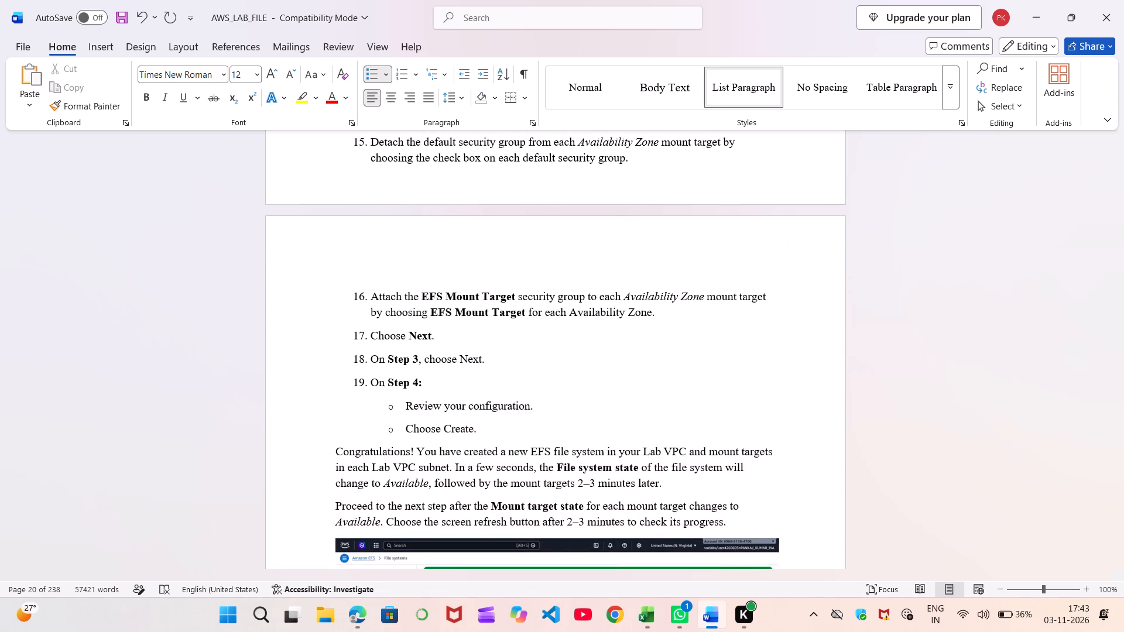
scroll(518, 326, down, 2)
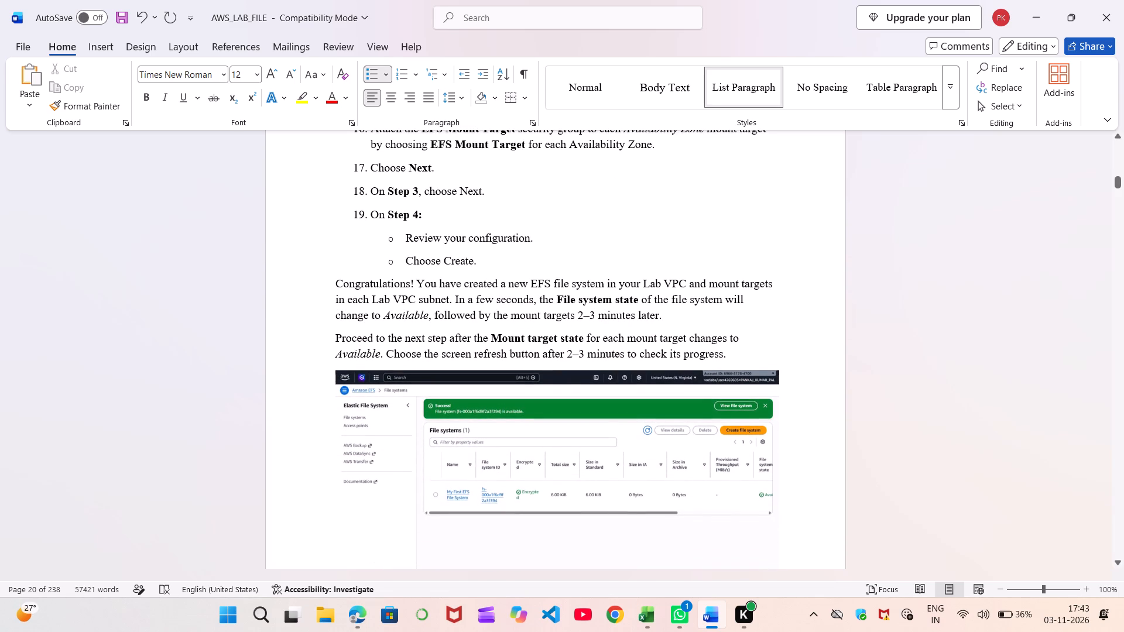
click(328, 280)
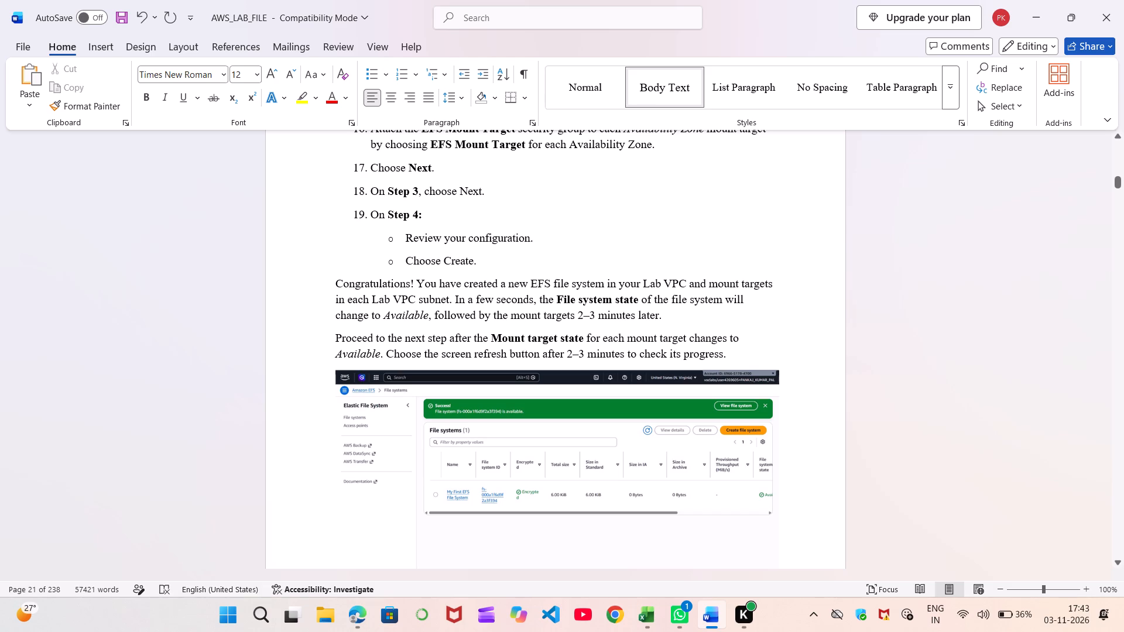
drag(454, 297, 759, 355)
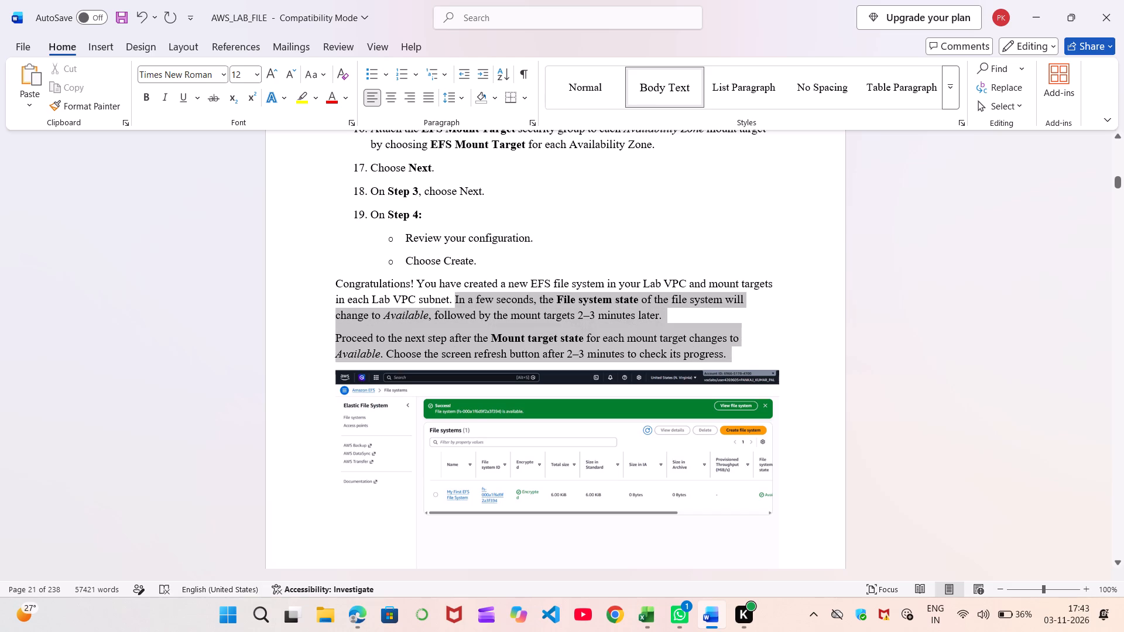
drag(759, 355, 762, 353)
key(BackSpace)
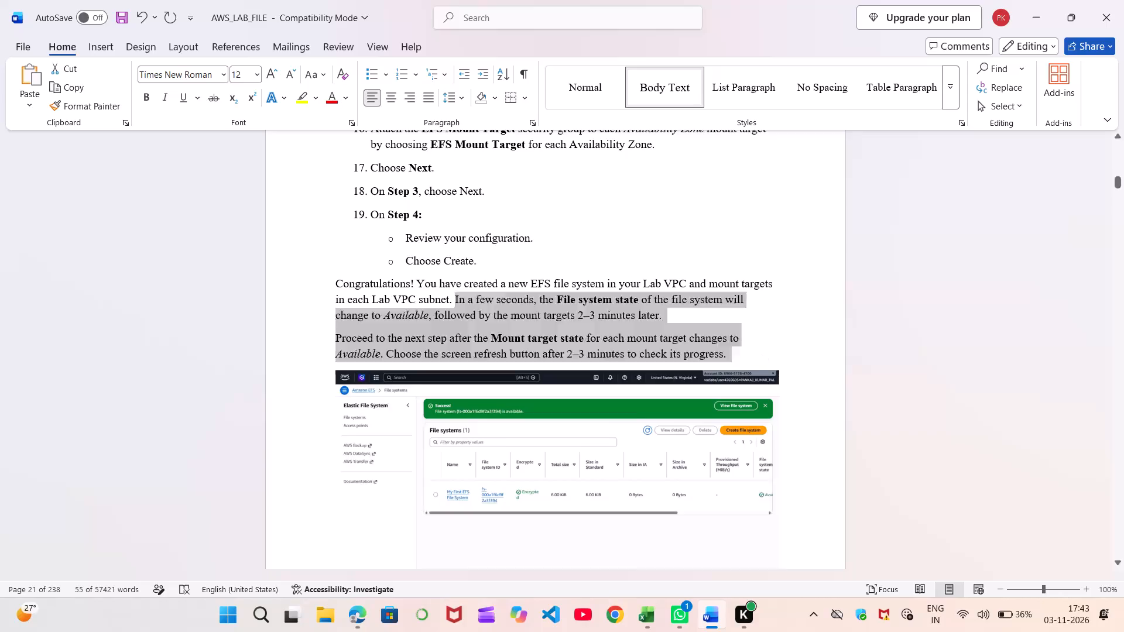
key(BackSpace)
Delete the "Amazon EFS supports the NFSv4.1 and NFSv4.0 protocols" paragraph under the Task 4 heading on page 22.
scroll(762, 353, down, 3)
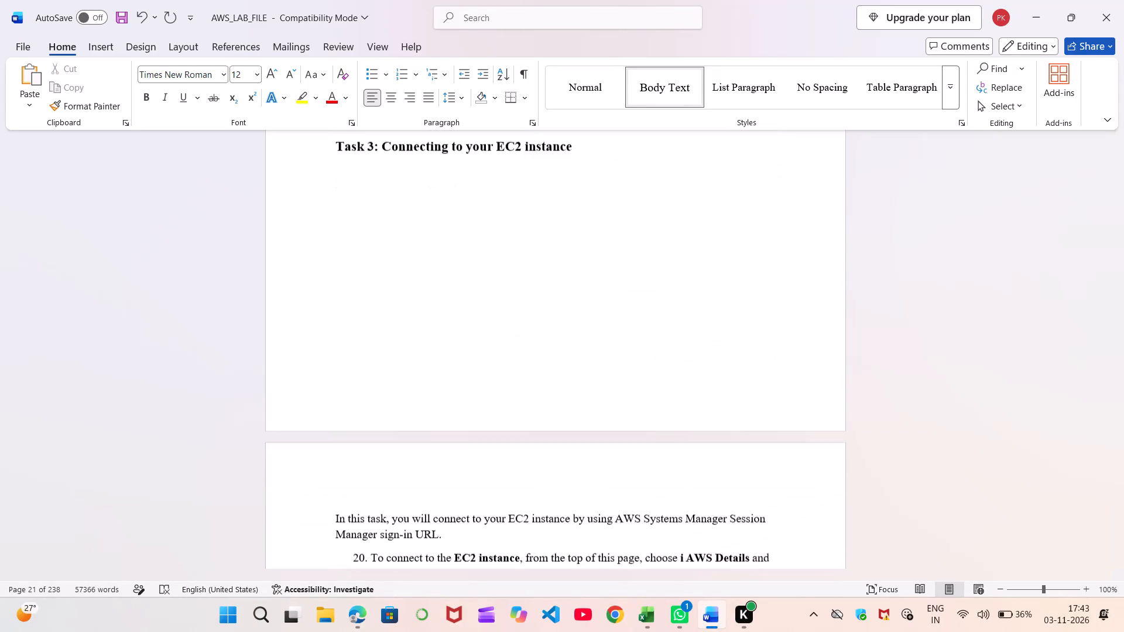
scroll(762, 353, down, 1)
scroll(762, 353, left, 1)
scroll(570, 420, down, 2)
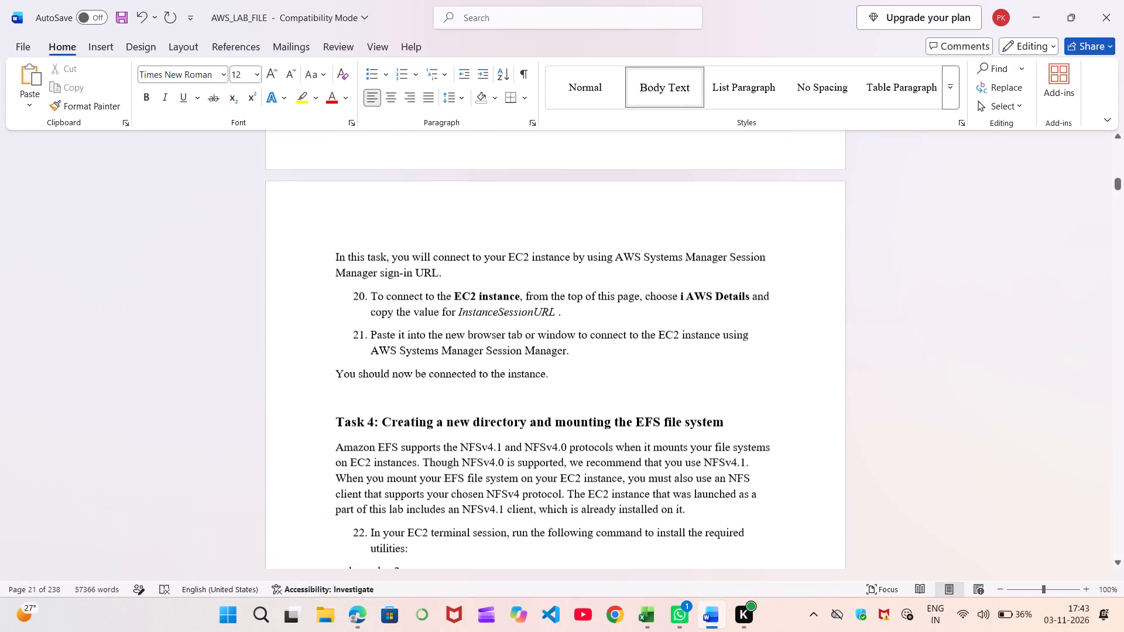
scroll(439, 363, down, 1)
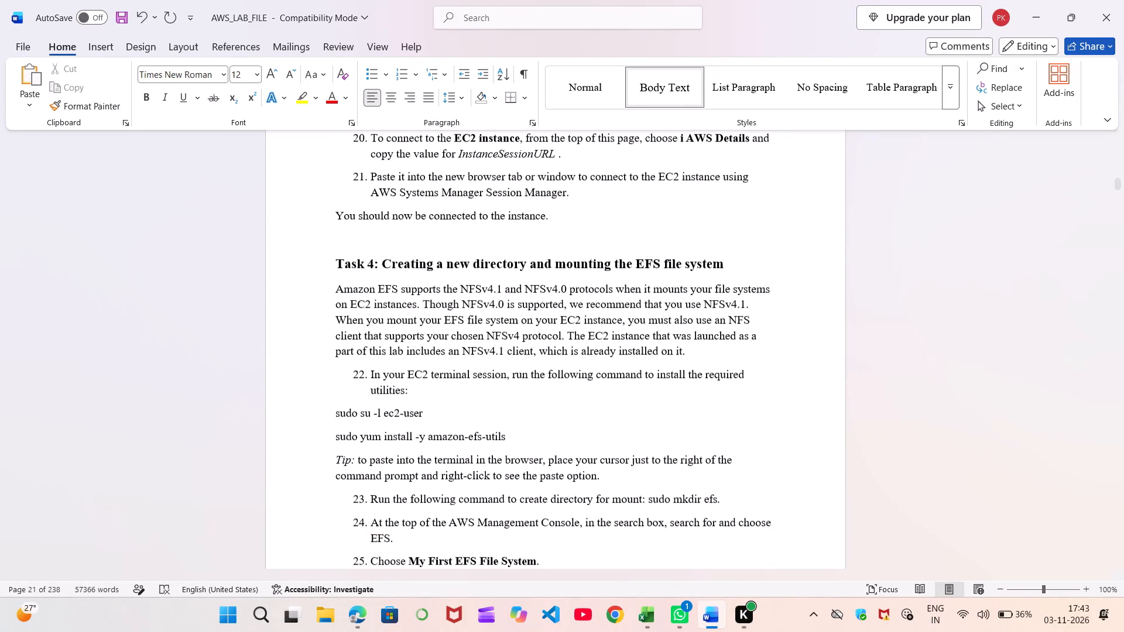
drag(332, 285, 339, 288)
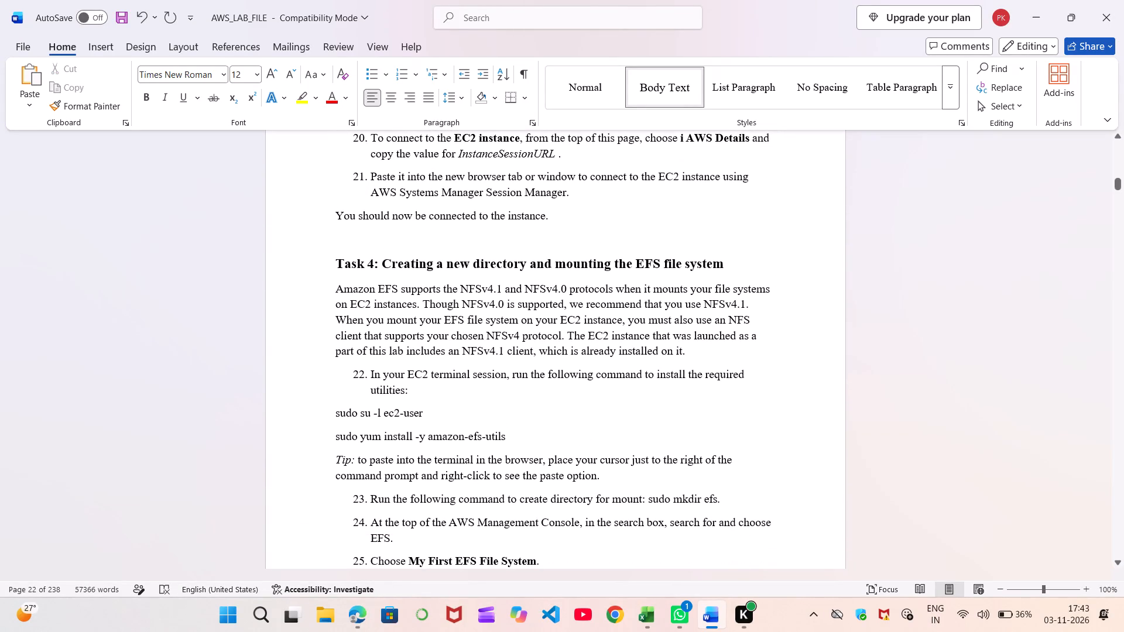
drag(339, 288, 743, 352)
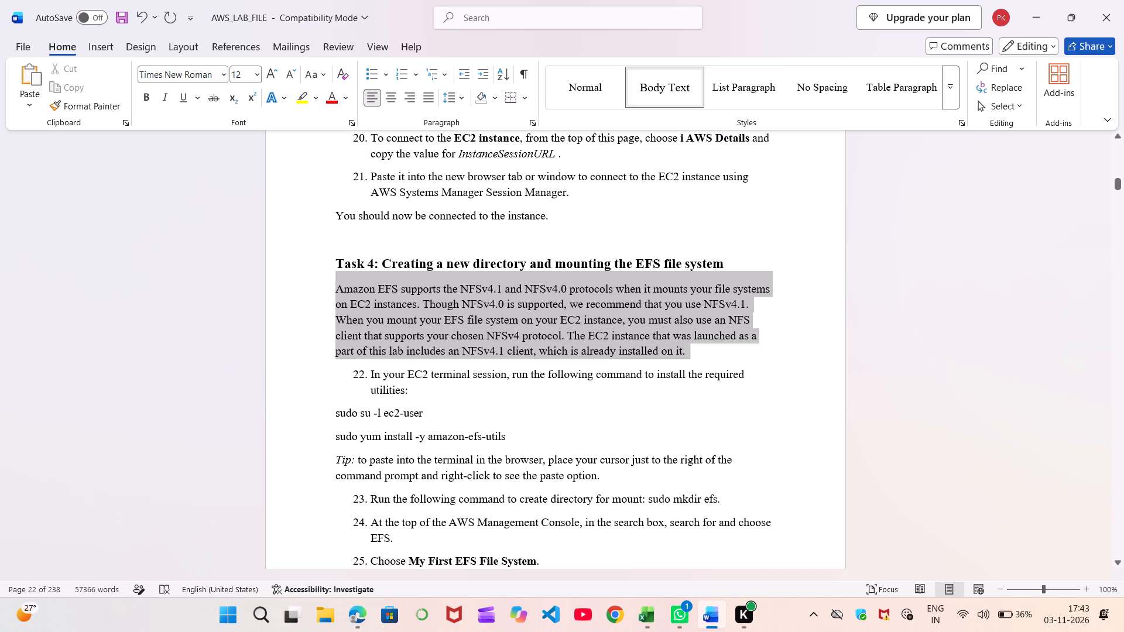
drag(743, 352, 766, 352)
key(BackSpace)
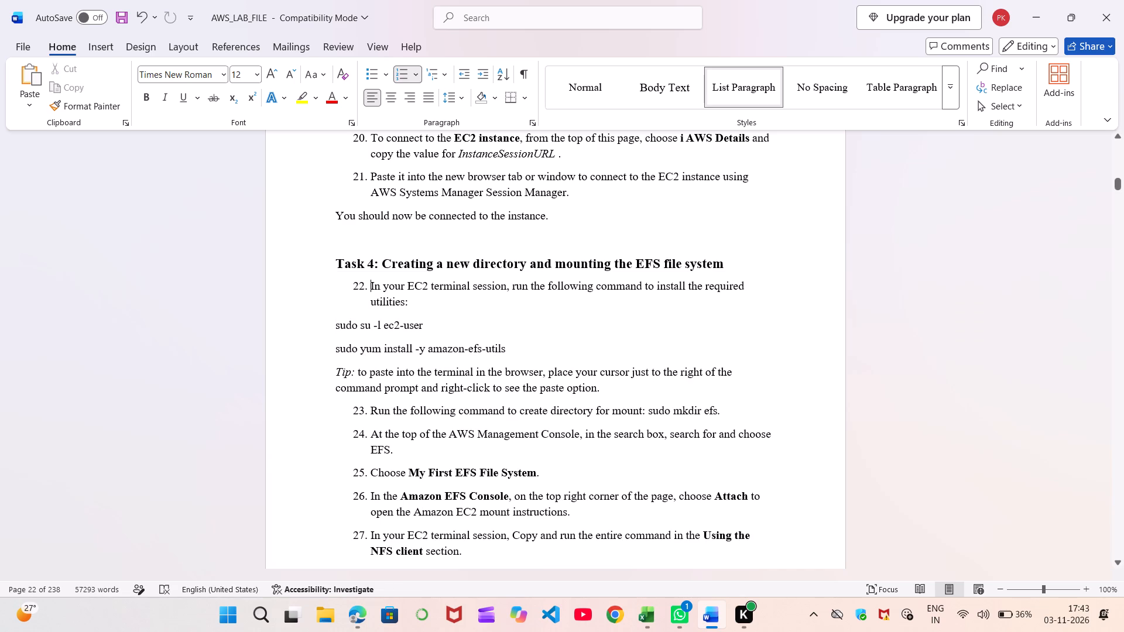
Delete the two sudo command lines and the Tip paragraph between steps 22 and 23 of Task 4.
drag(334, 322, 608, 394)
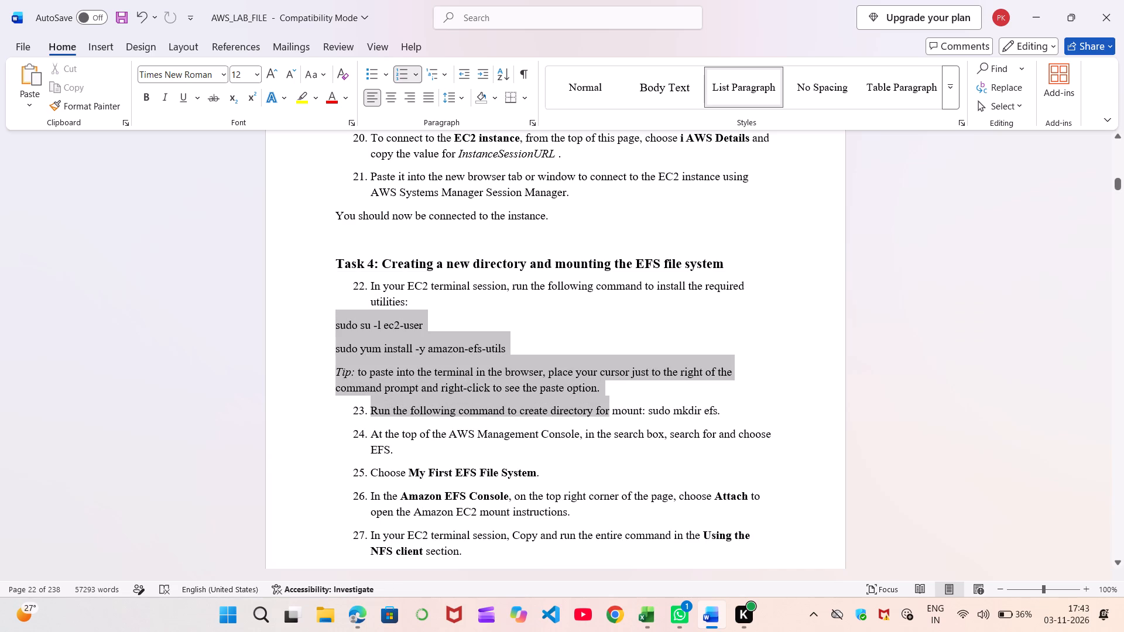
drag(608, 394, 612, 389)
key(BackSpace)
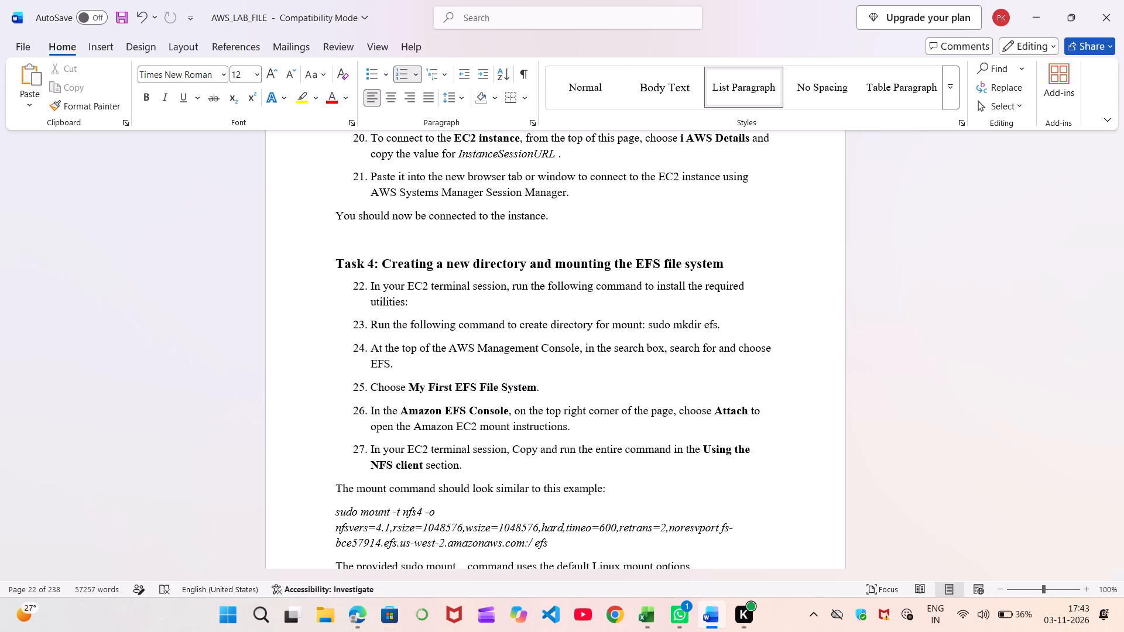
Copy the text from "In this task" through step 24 on page 22 and paste it below the Task 3 heading on page 21.
scroll(612, 389, up, 4)
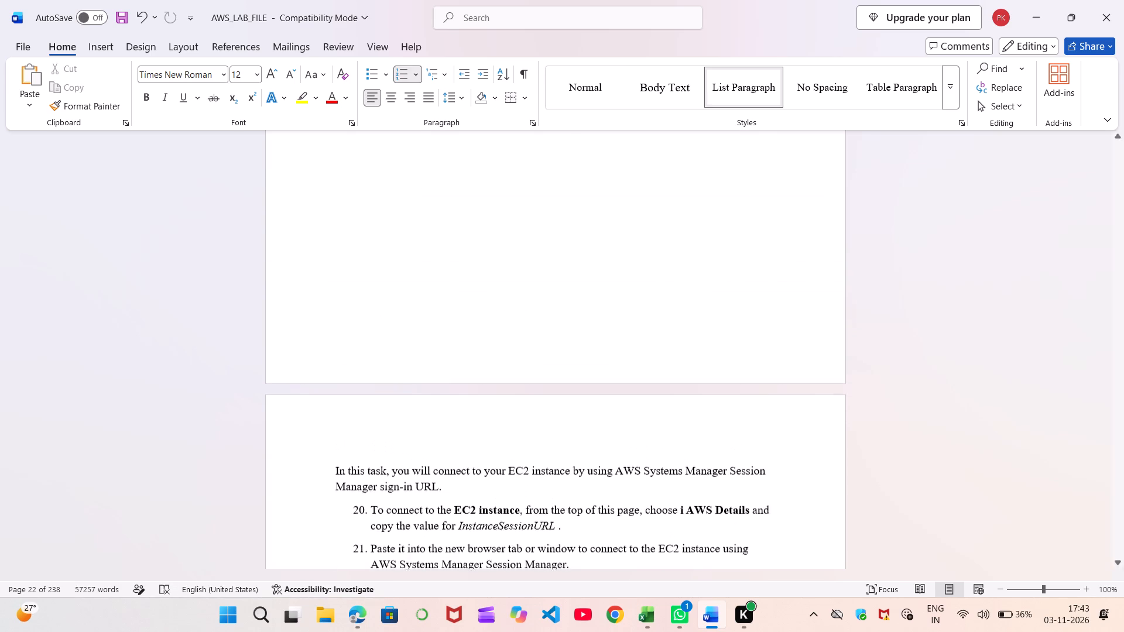
scroll(612, 389, up, 1)
scroll(612, 389, down, 2)
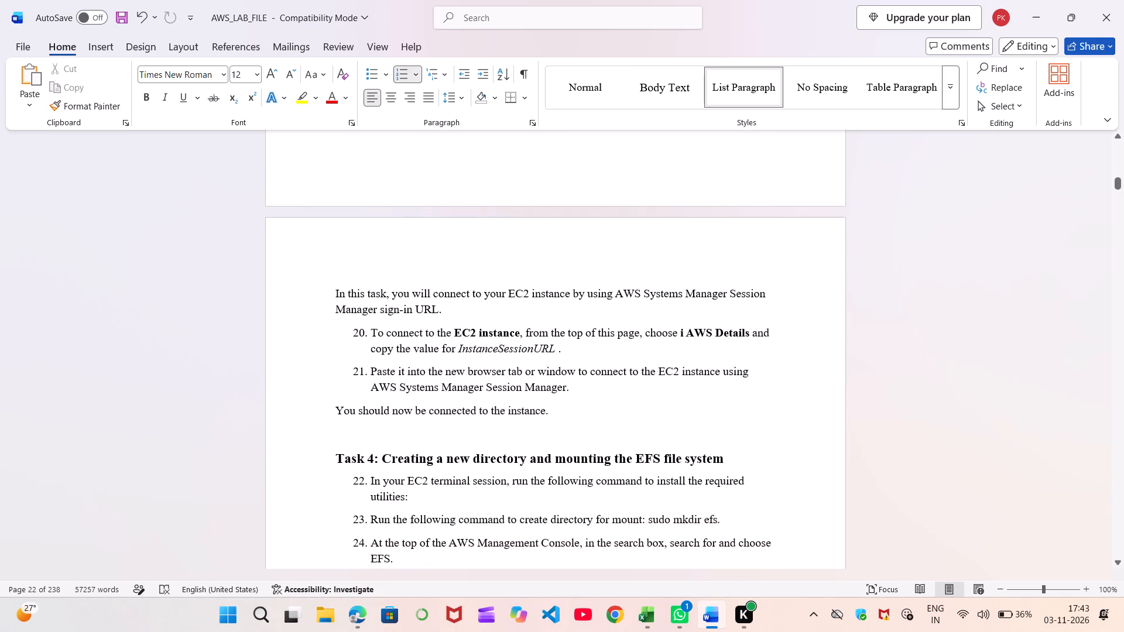
drag(328, 288, 590, 511)
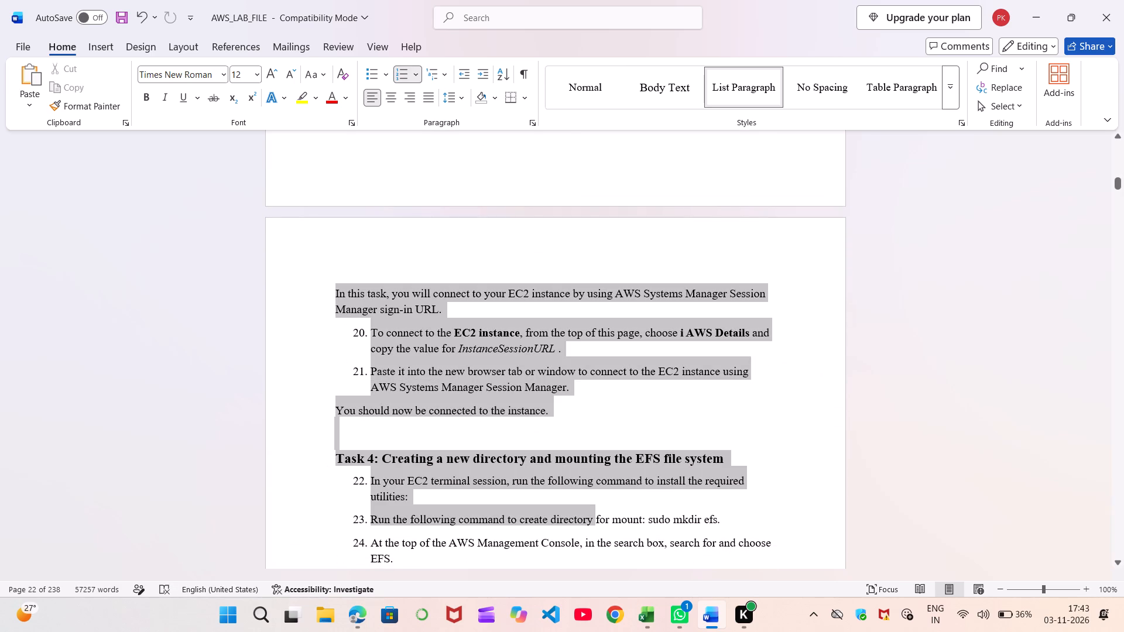
drag(590, 511, 592, 554)
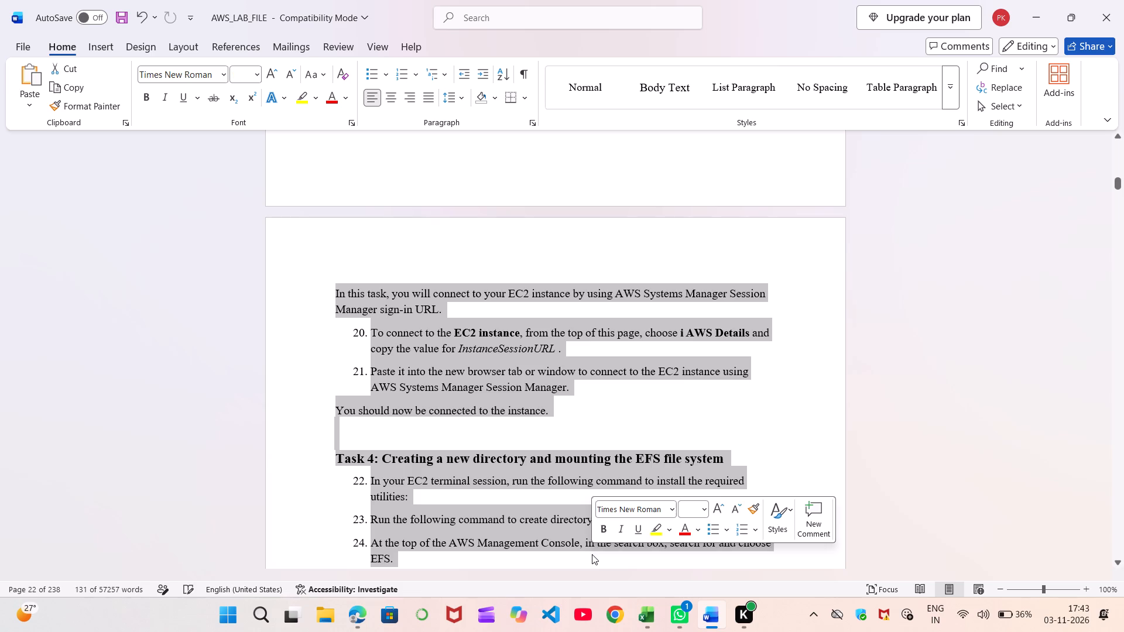
key(ctrl+c)
scroll(592, 554, up, 3)
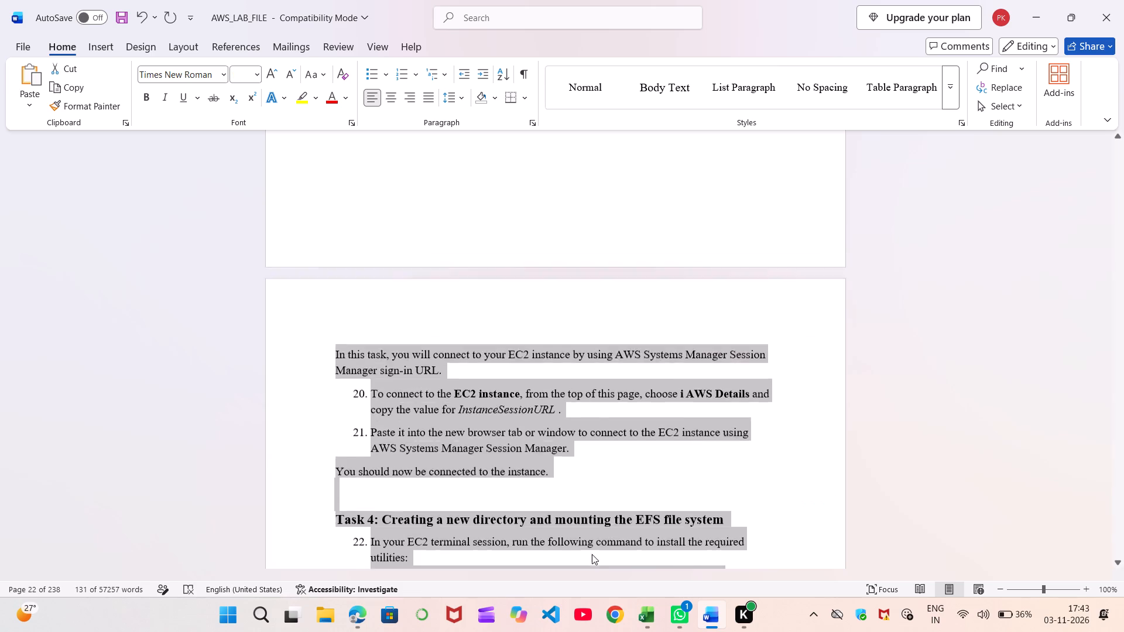
scroll(592, 554, up, 1)
click(344, 301)
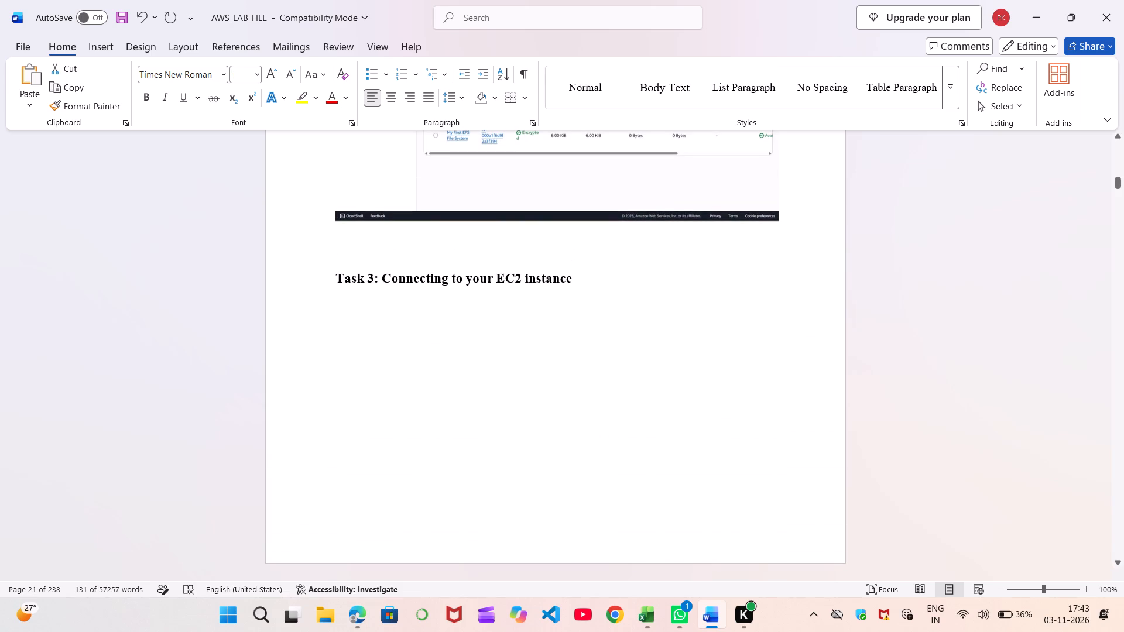
click(578, 278)
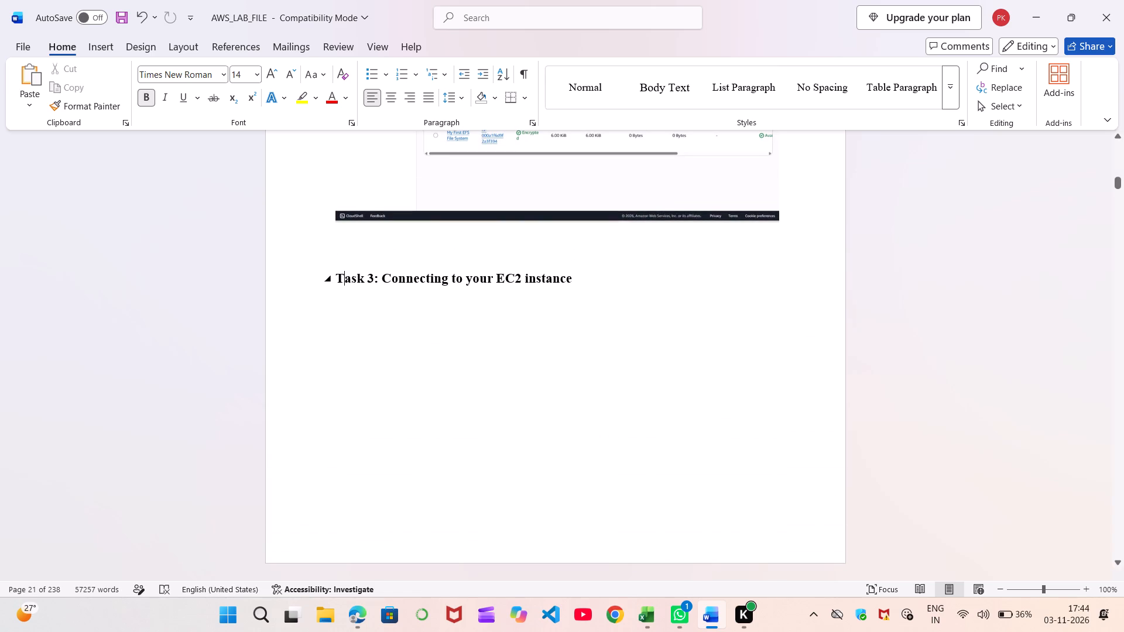
key(Return)
key(Return)
key(BackSpace)
key(ctrl+v)
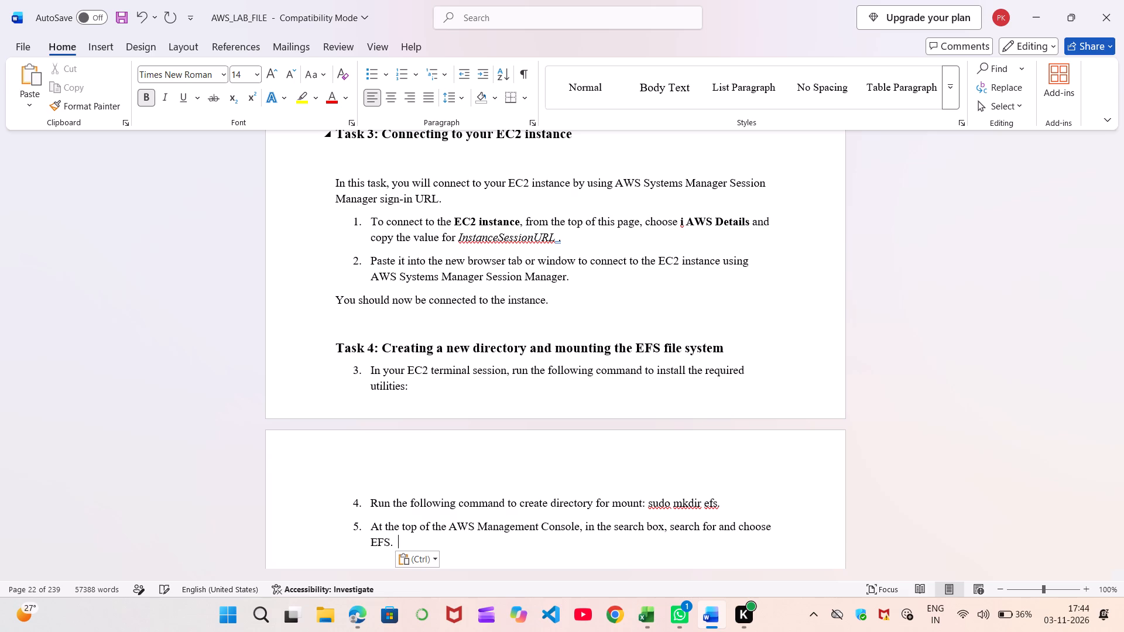
Remove the blank lines between the Task 3 heading and its pasted introduction, and above the pasted Task 4 heading on page 21.
scroll(418, 312, right, 1)
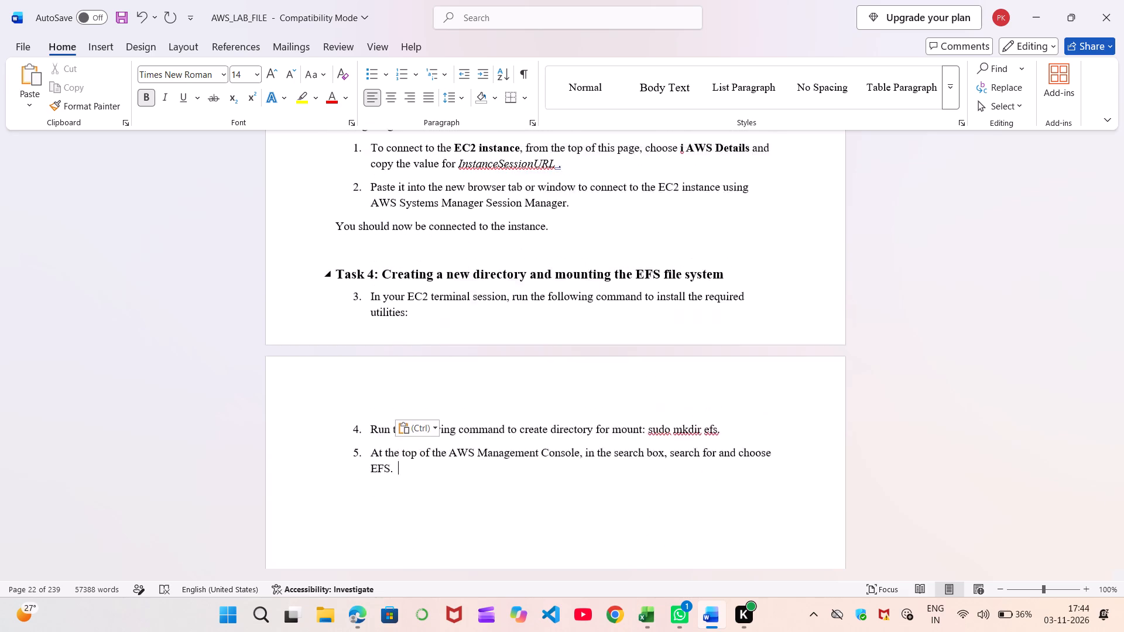
scroll(418, 312, right, 1)
scroll(418, 312, up, 1)
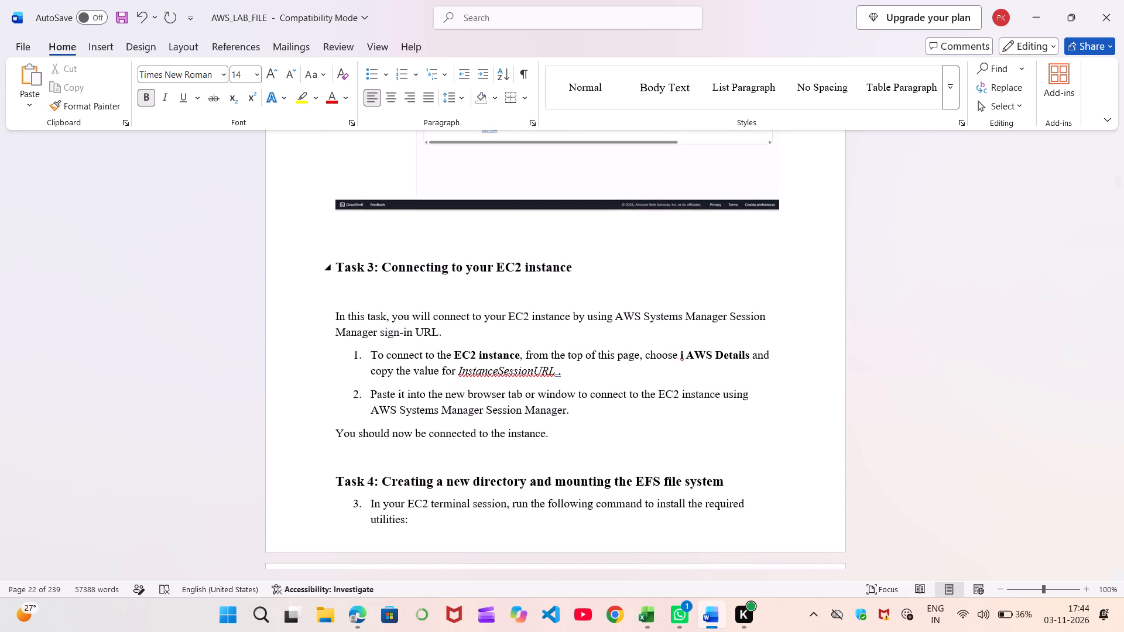
scroll(418, 312, down, 4)
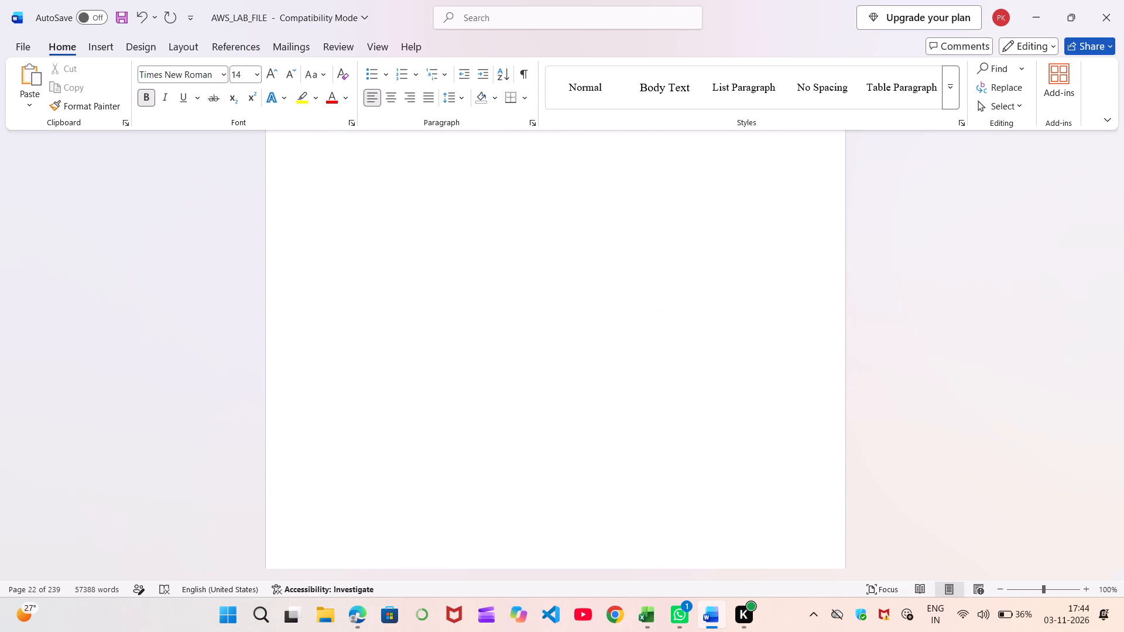
scroll(418, 312, down, 3)
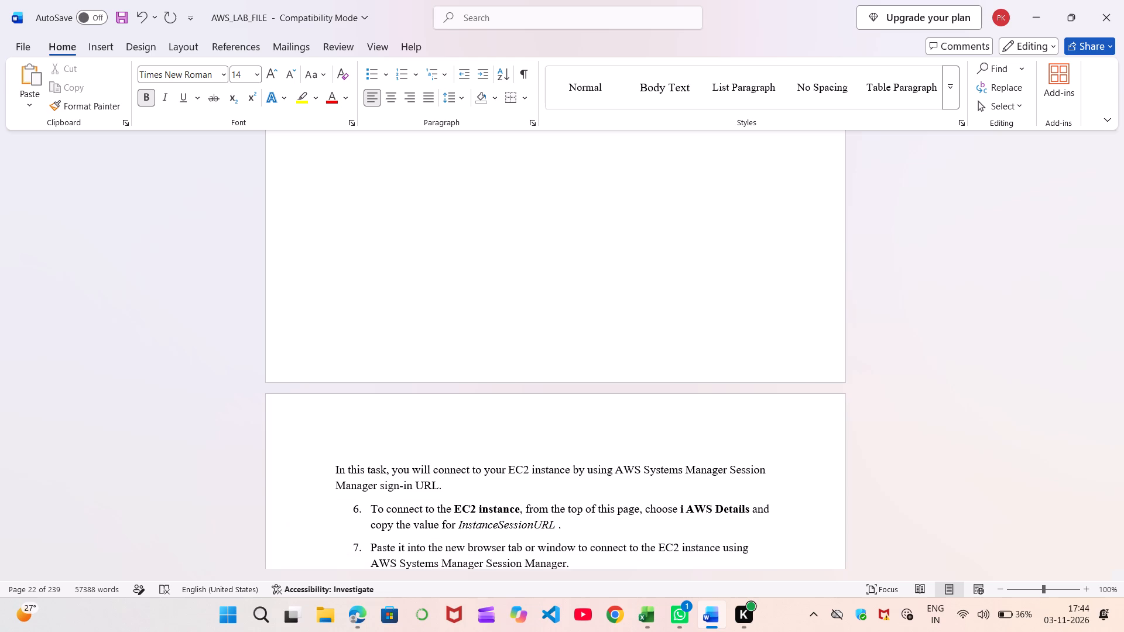
scroll(418, 312, up, 2)
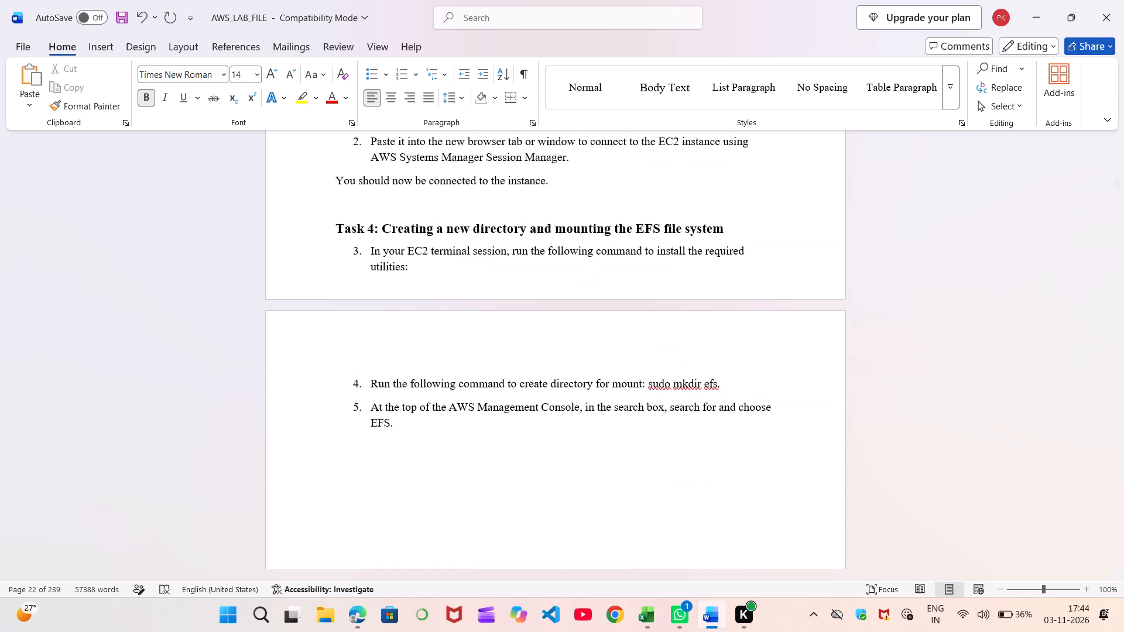
scroll(418, 312, up, 1)
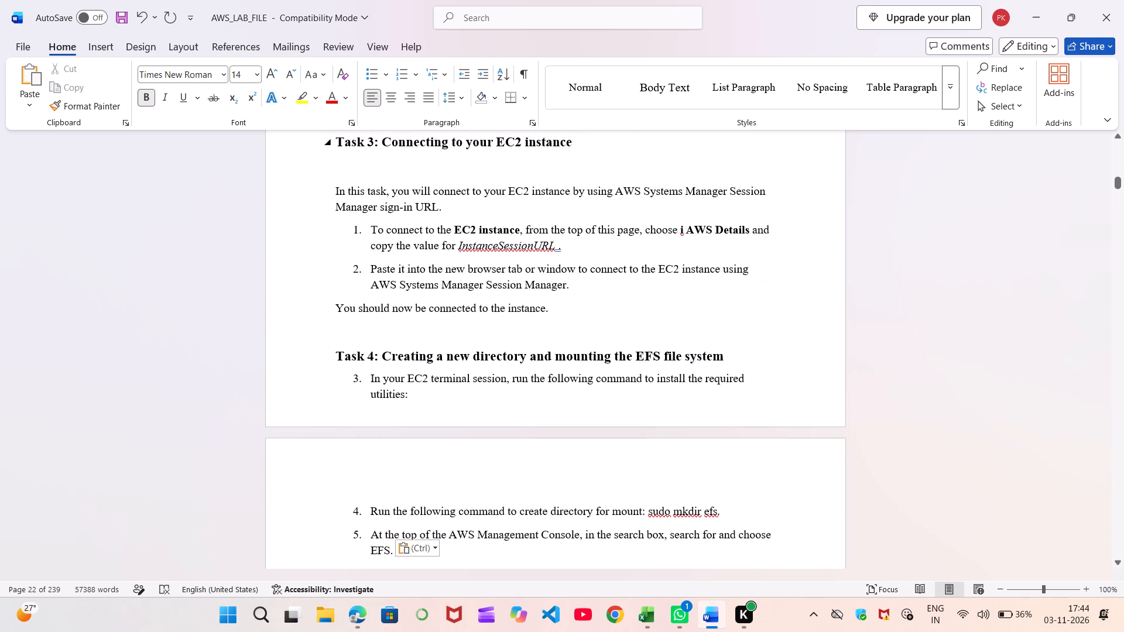
click(335, 181)
key(BackSpace)
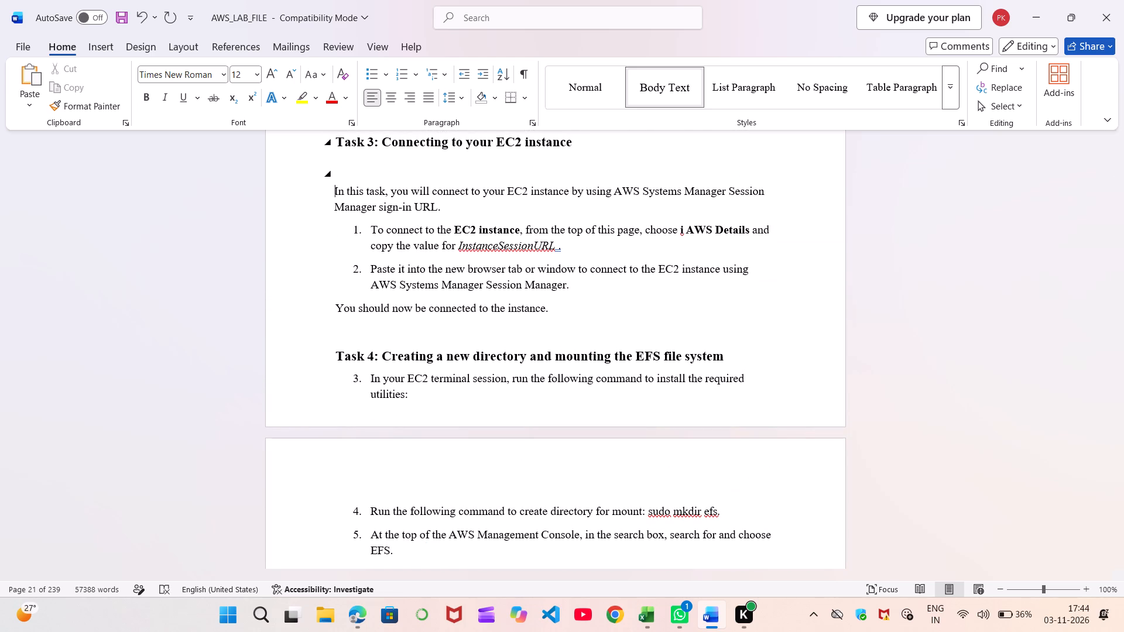
key(BackSpace)
key(BackSpace)
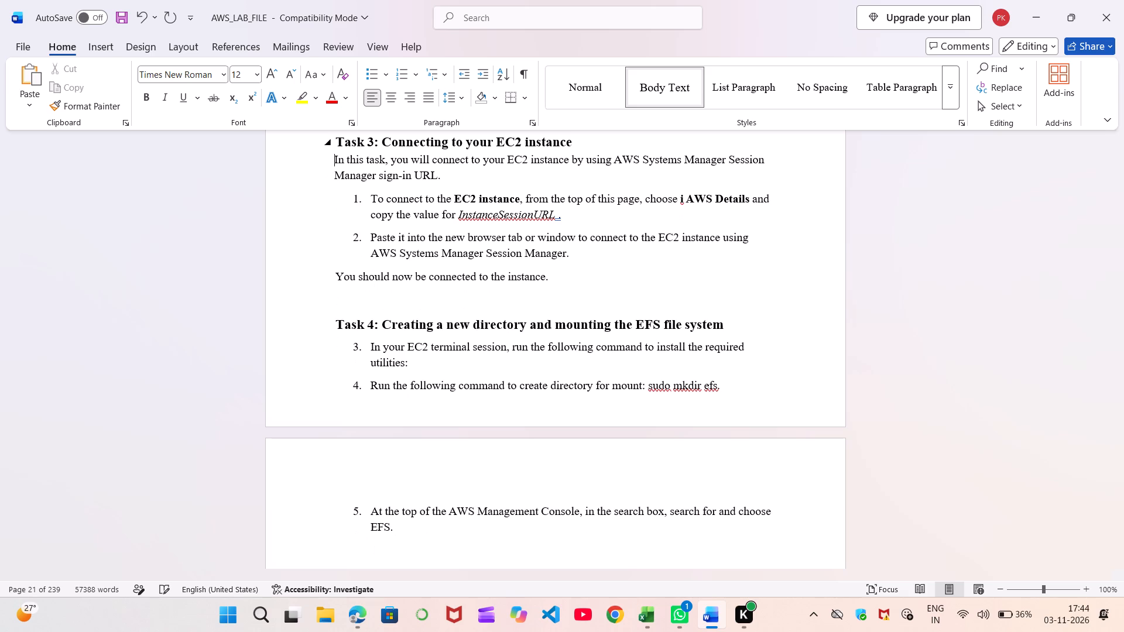
click(340, 297)
key(BackSpace)
key(BackSpace)
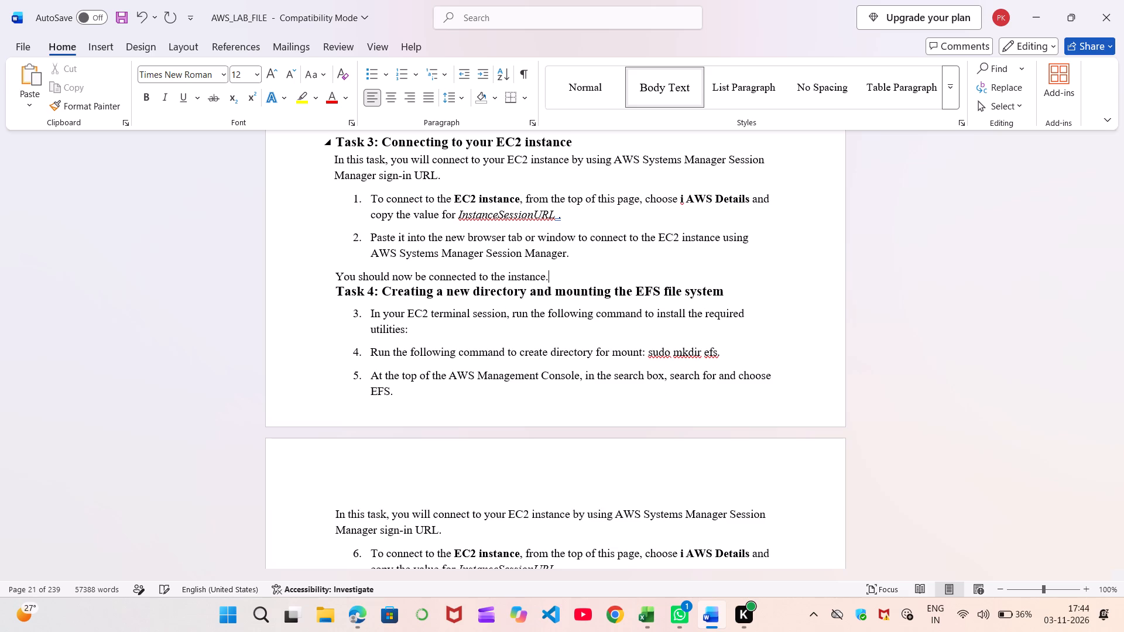
Compare the pasted Task 3 and Task 4 text on page 21 with the original text on page 22.
scroll(280, 420, down, 3)
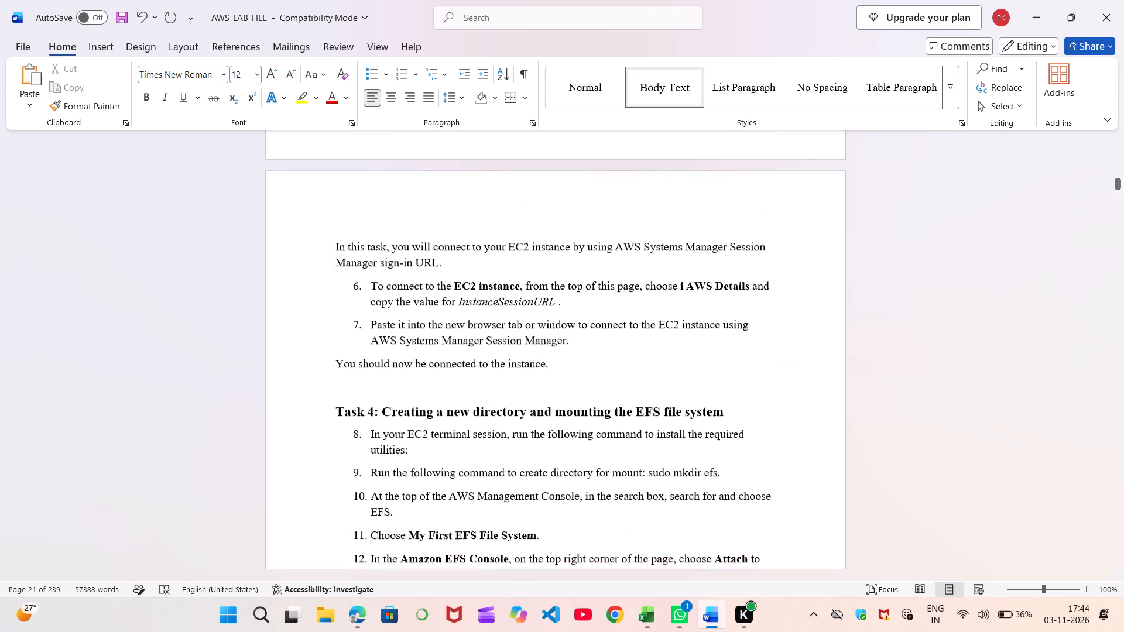
scroll(280, 420, down, 1)
scroll(280, 420, right, 1)
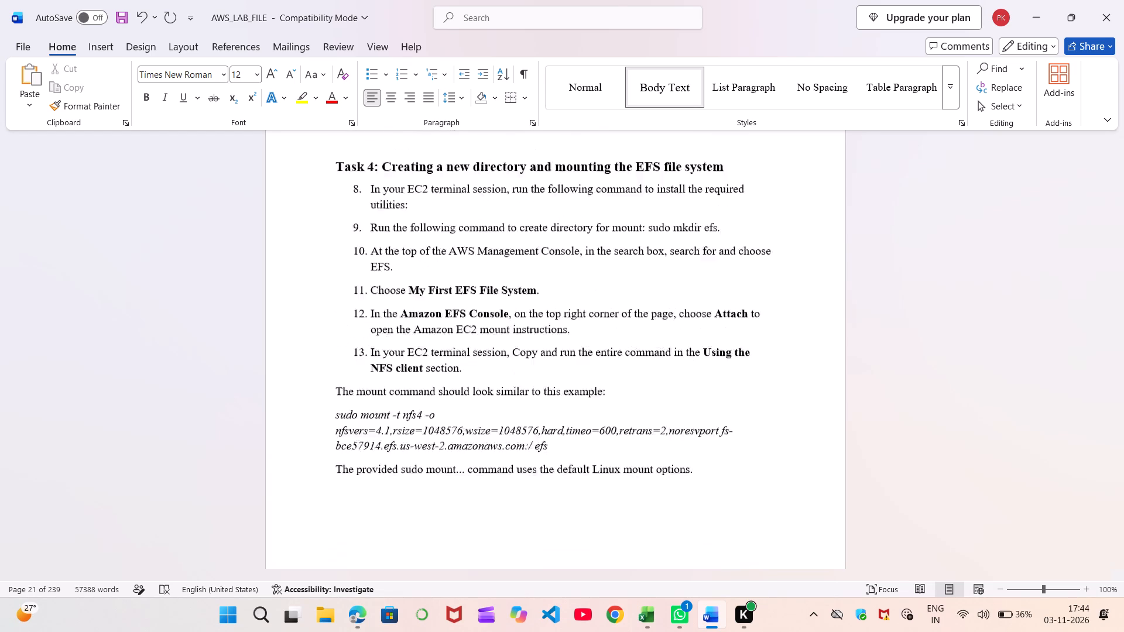
scroll(280, 420, right, 1)
scroll(280, 420, up, 1)
scroll(280, 420, down, 3)
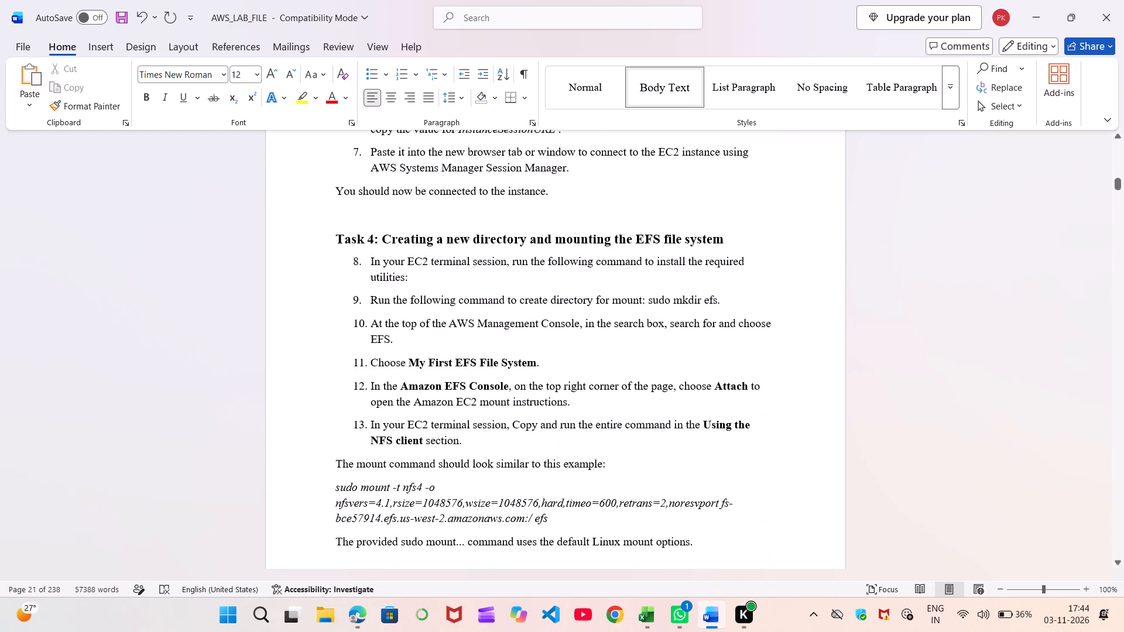
scroll(280, 420, up, 2)
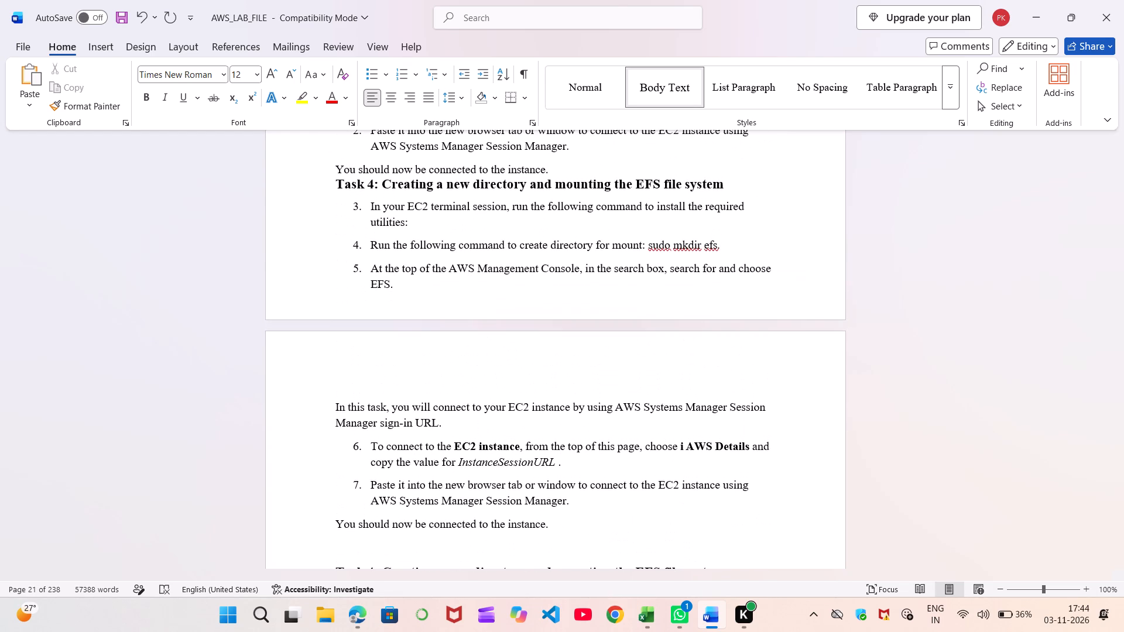
scroll(280, 420, up, 3)
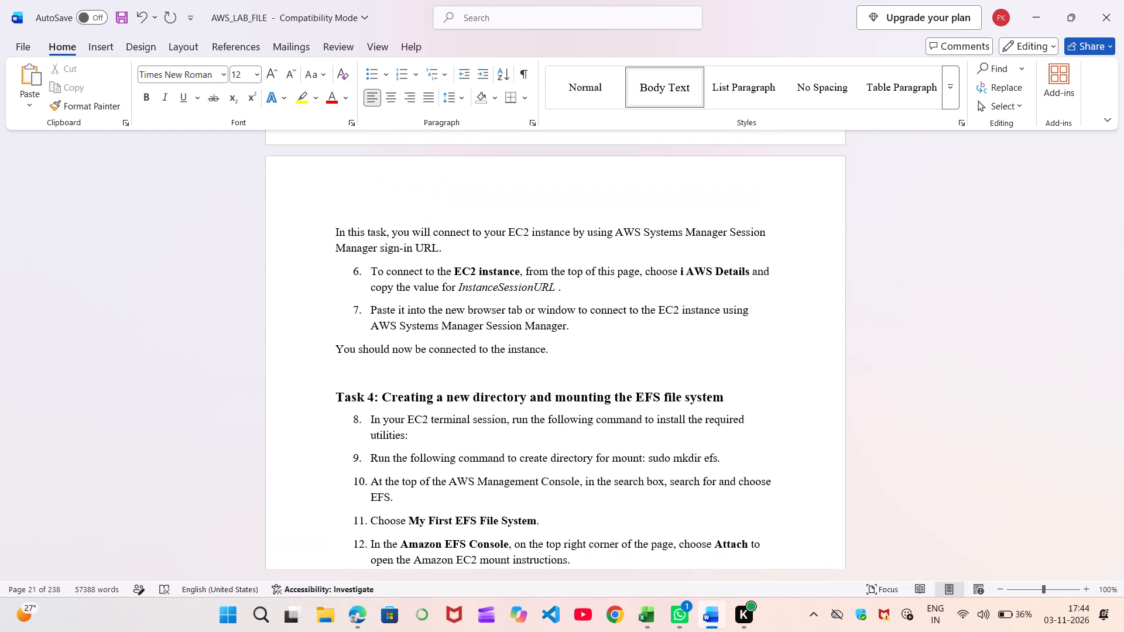
scroll(280, 420, up, 1)
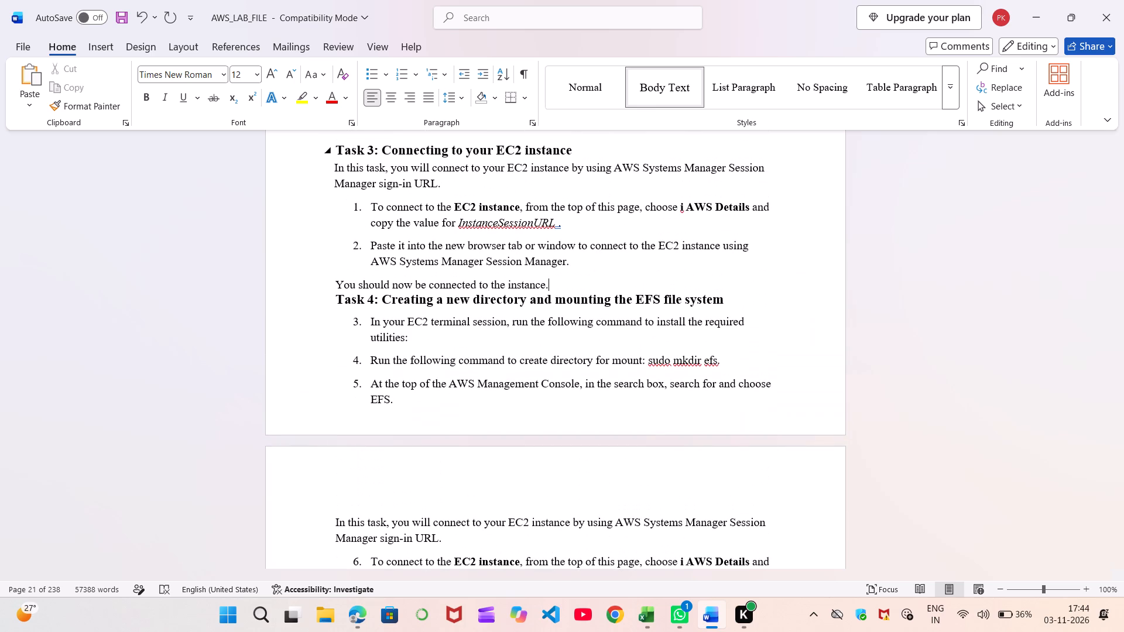
scroll(280, 420, down, 3)
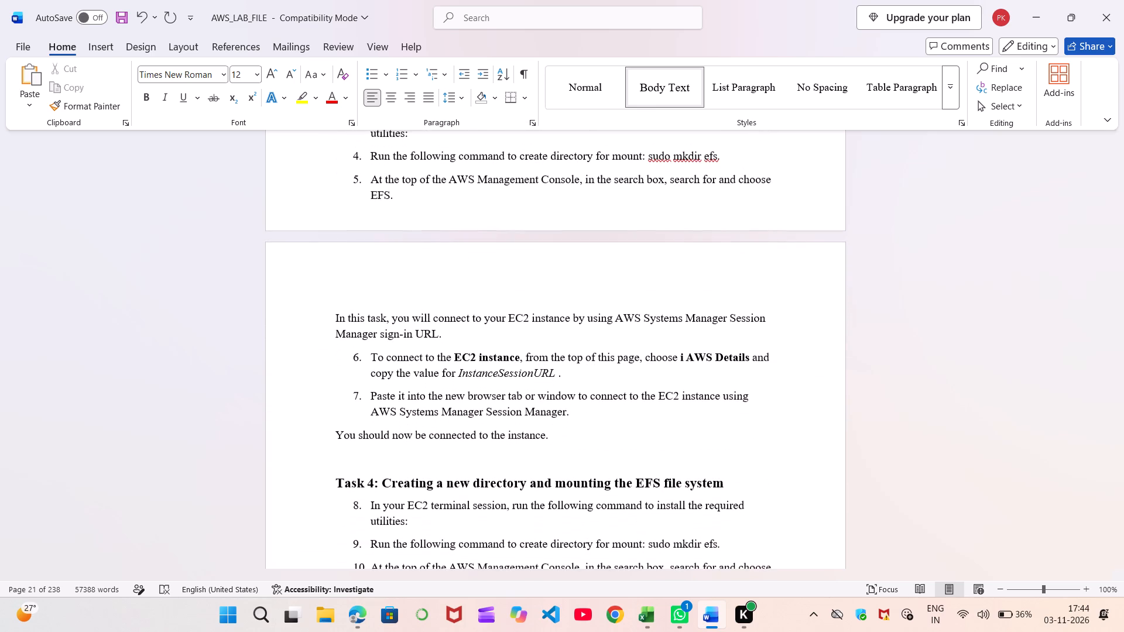
Delete the duplicate introduction paragraph starting "In this task, you will connect to your EC2 instance" at the top of page 22.
scroll(280, 420, up, 5)
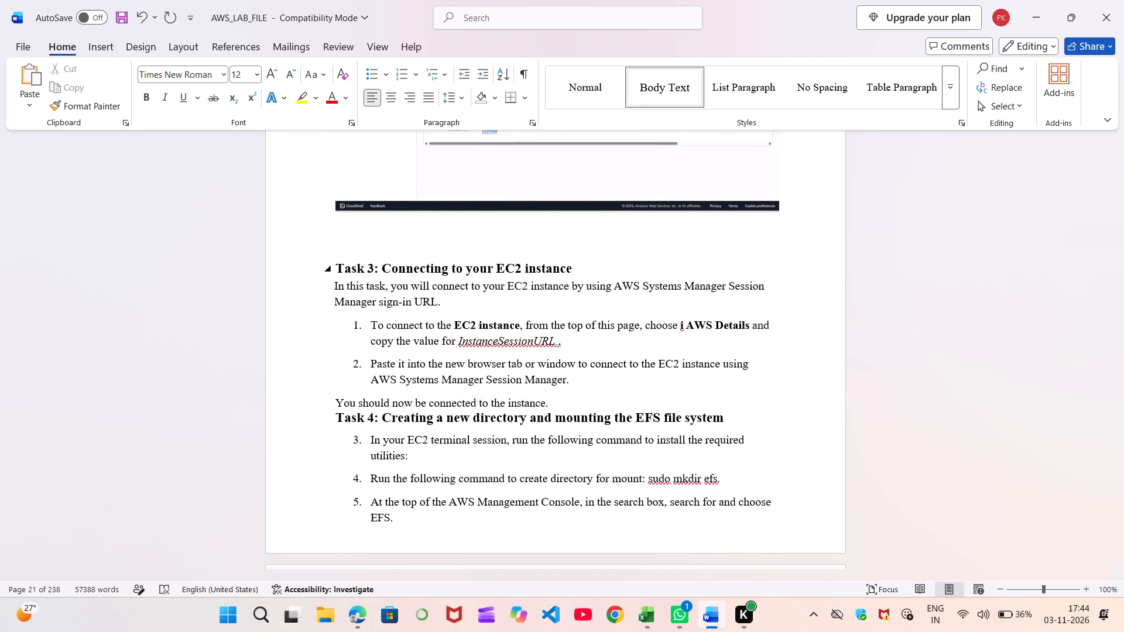
scroll(436, 474, down, 2)
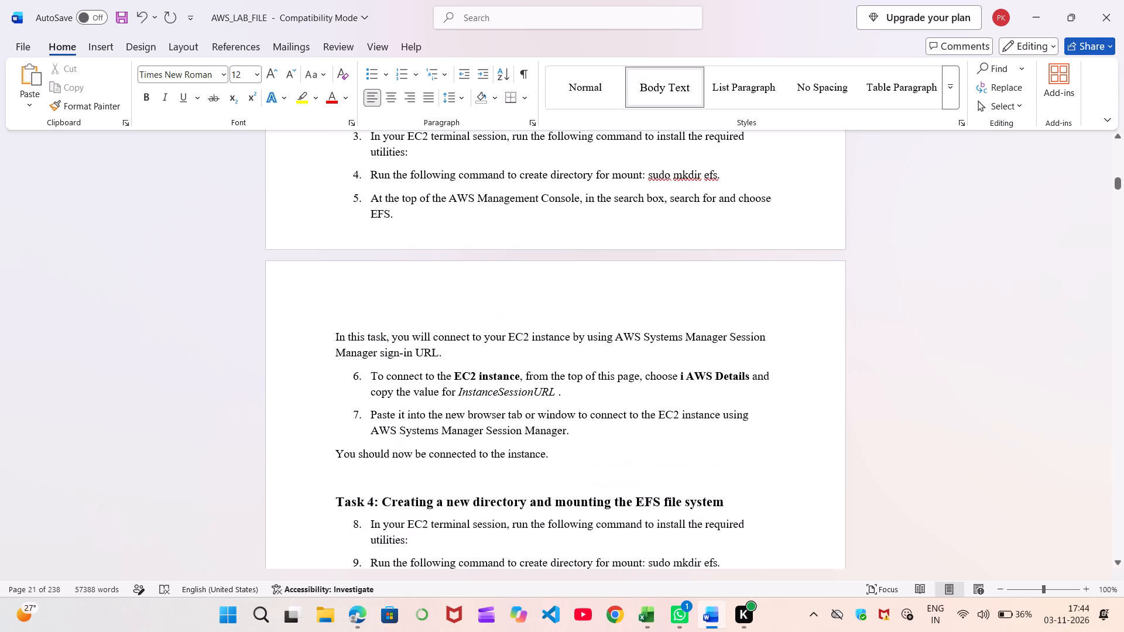
drag(334, 332, 413, 349)
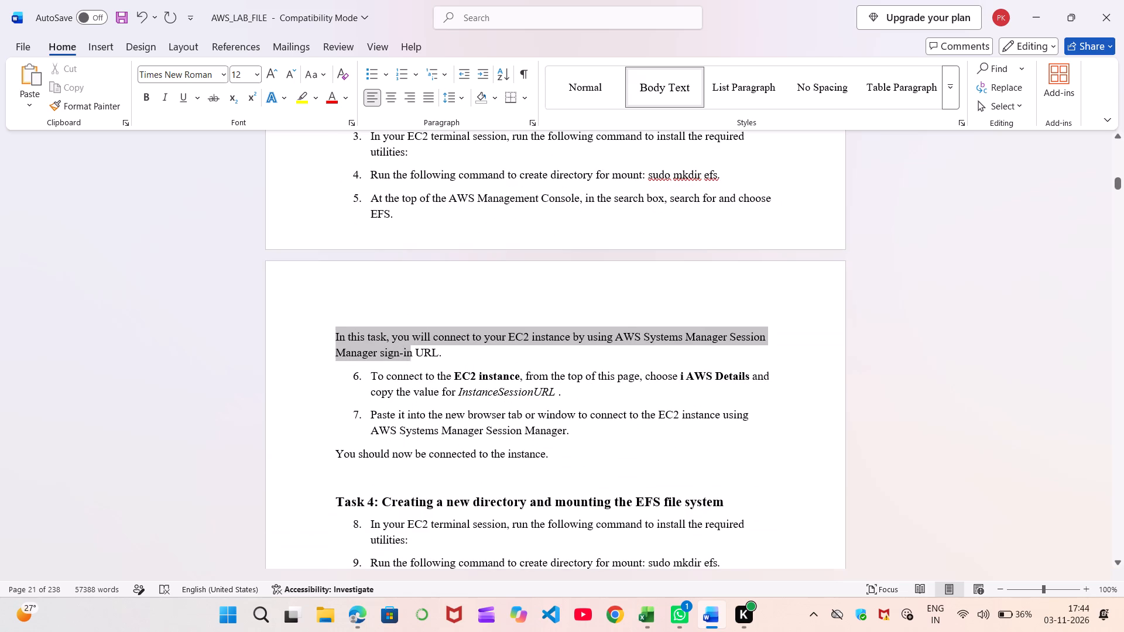
drag(413, 349, 451, 351)
key(BackSpace)
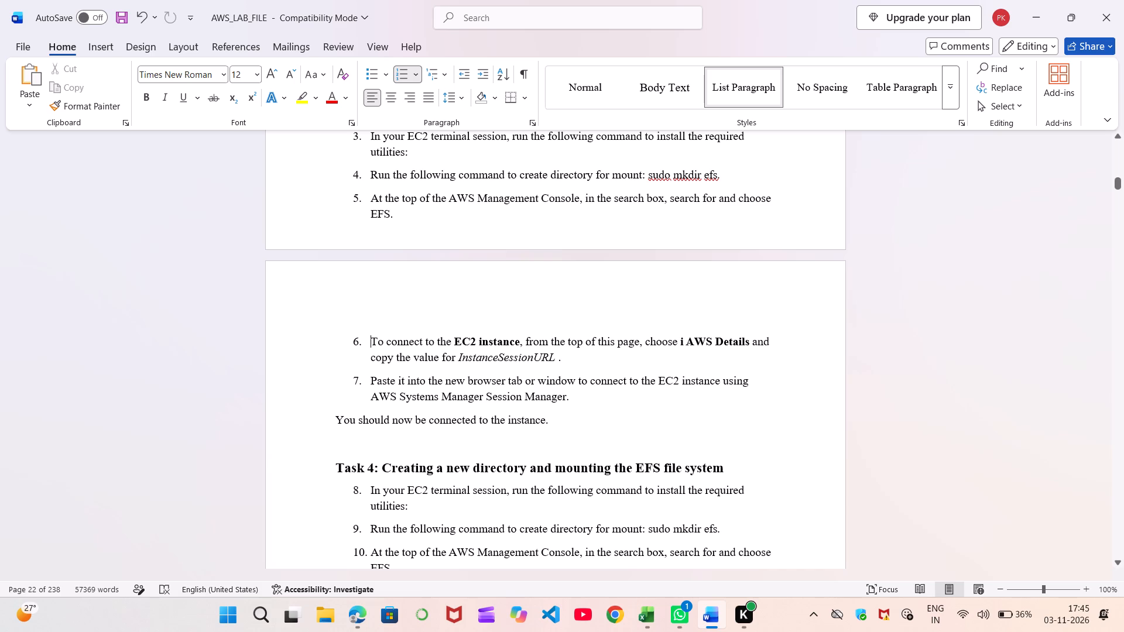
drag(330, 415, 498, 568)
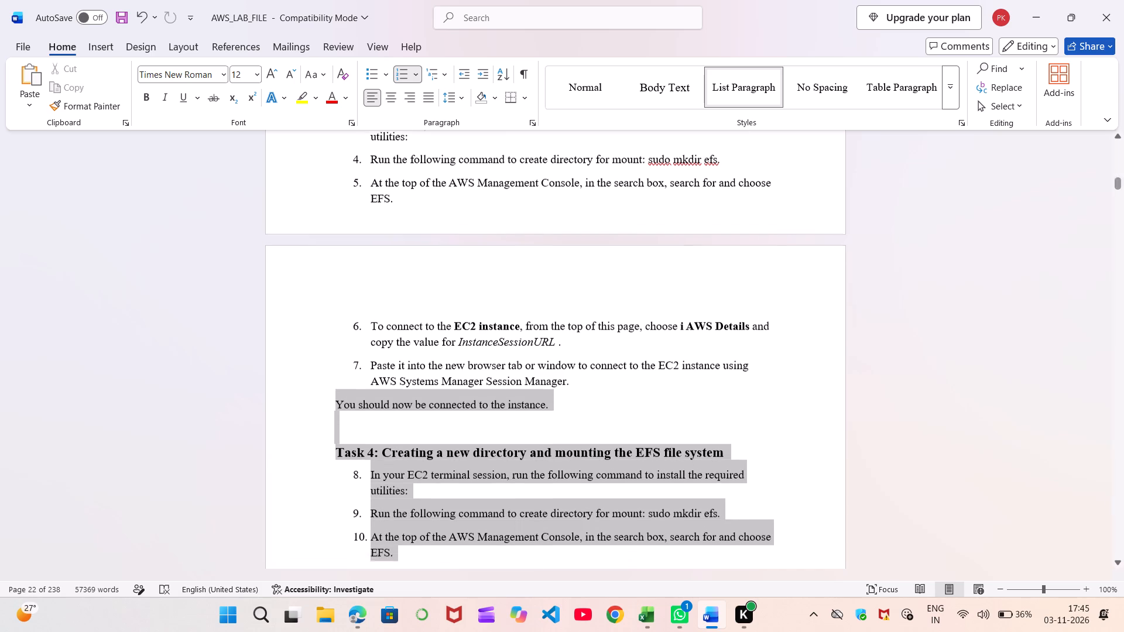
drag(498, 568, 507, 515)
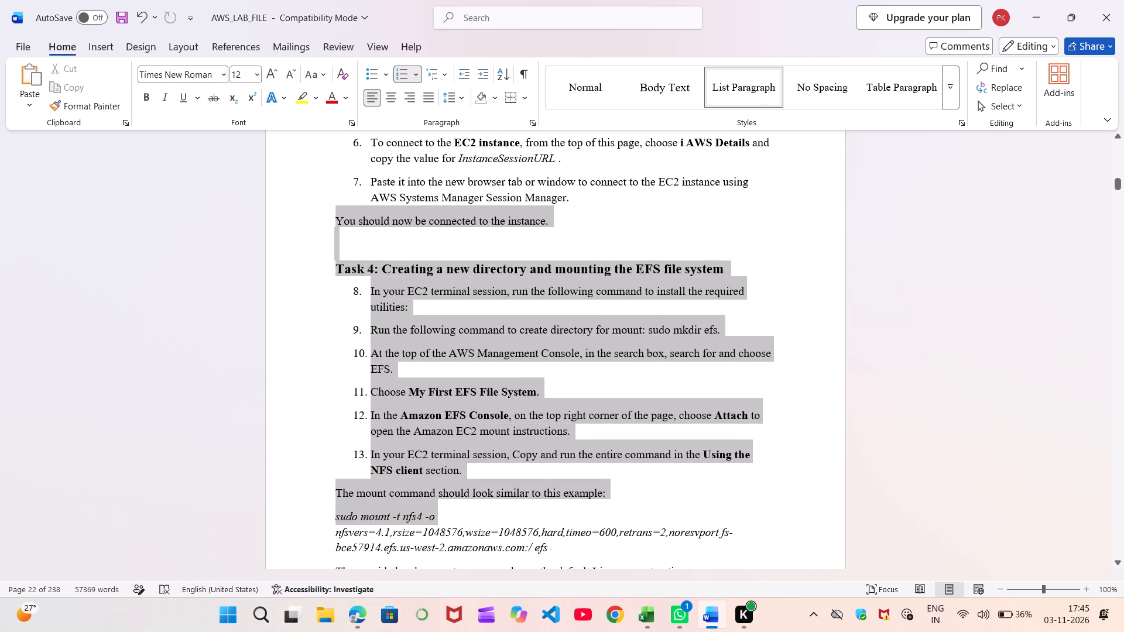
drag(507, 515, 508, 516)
Review the leftover Task 3 and Task 4 text from page 22 through the start of Task 5.
scroll(508, 516, up, 1)
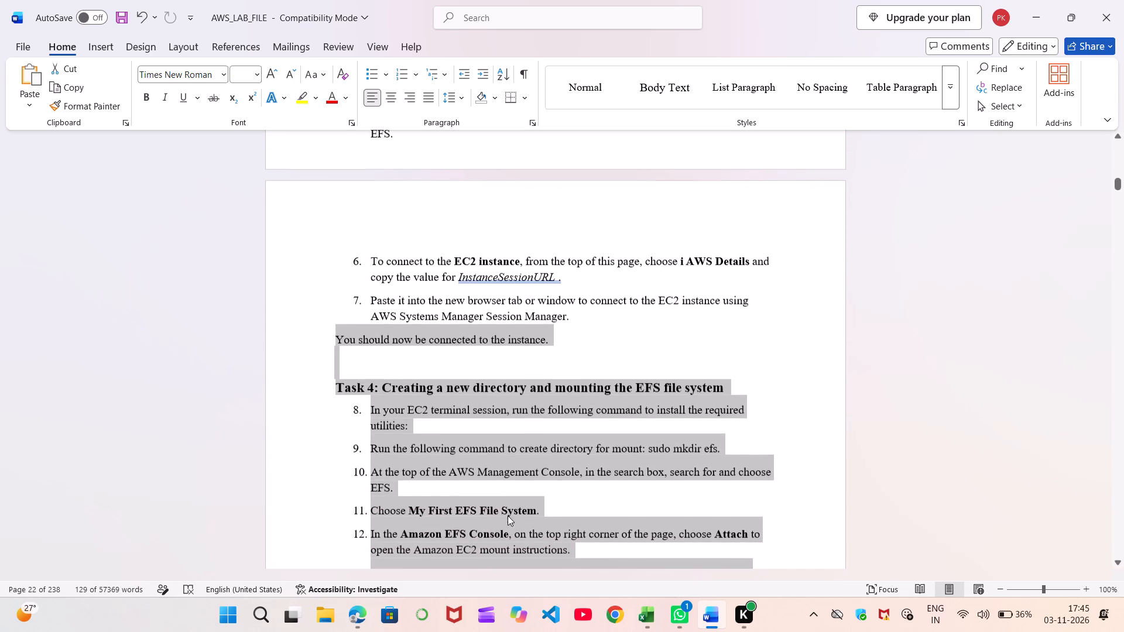
scroll(508, 516, up, 2)
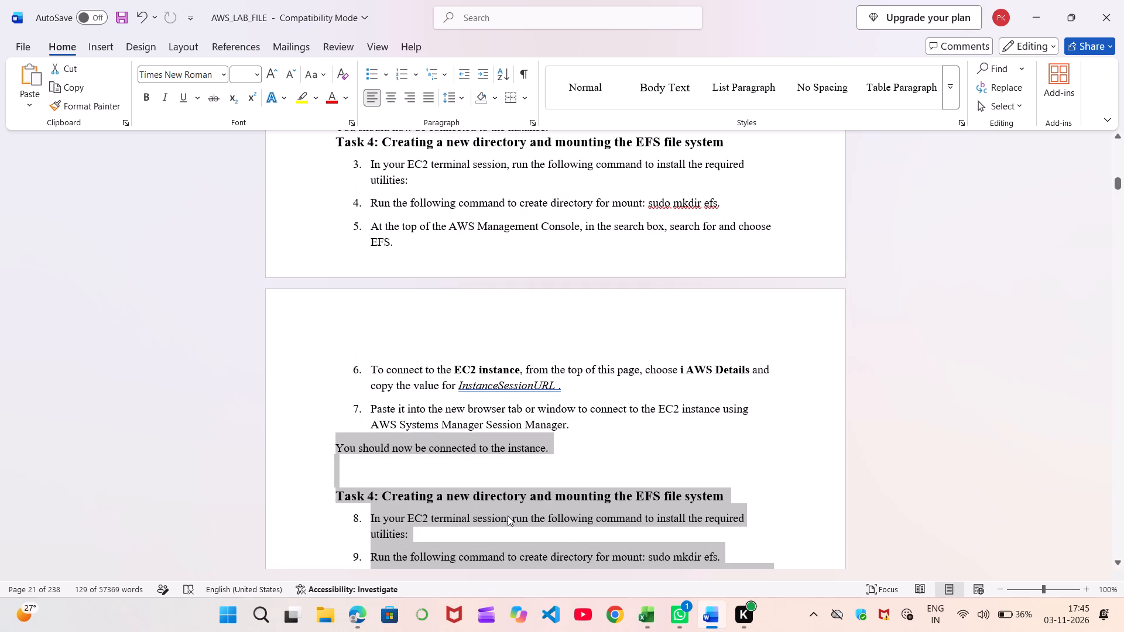
scroll(508, 516, down, 2)
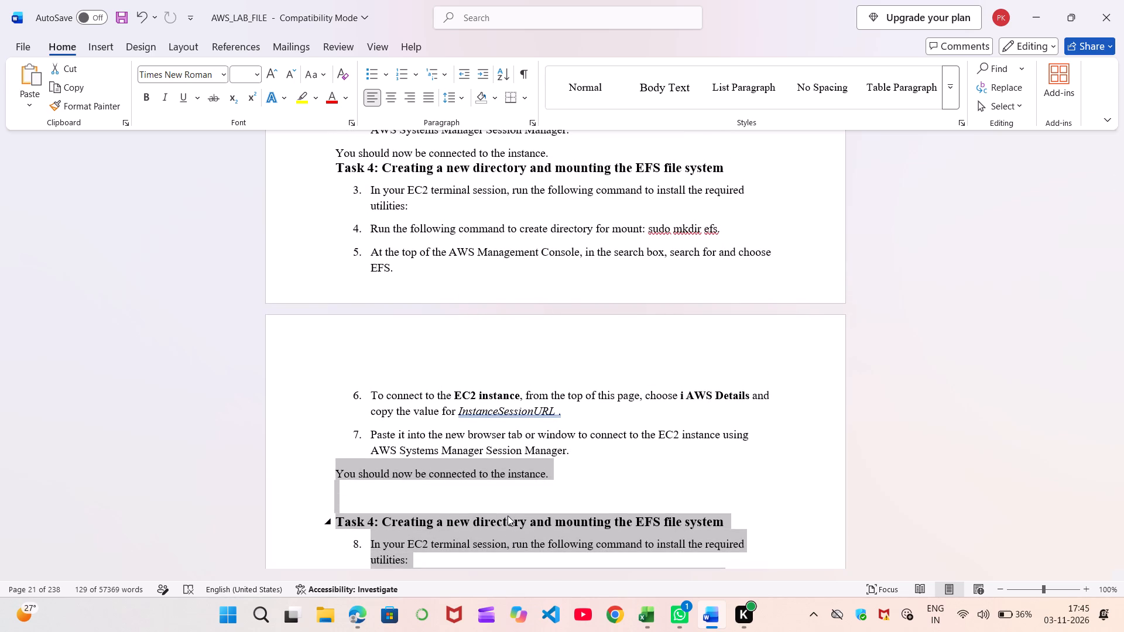
scroll(508, 516, down, 2)
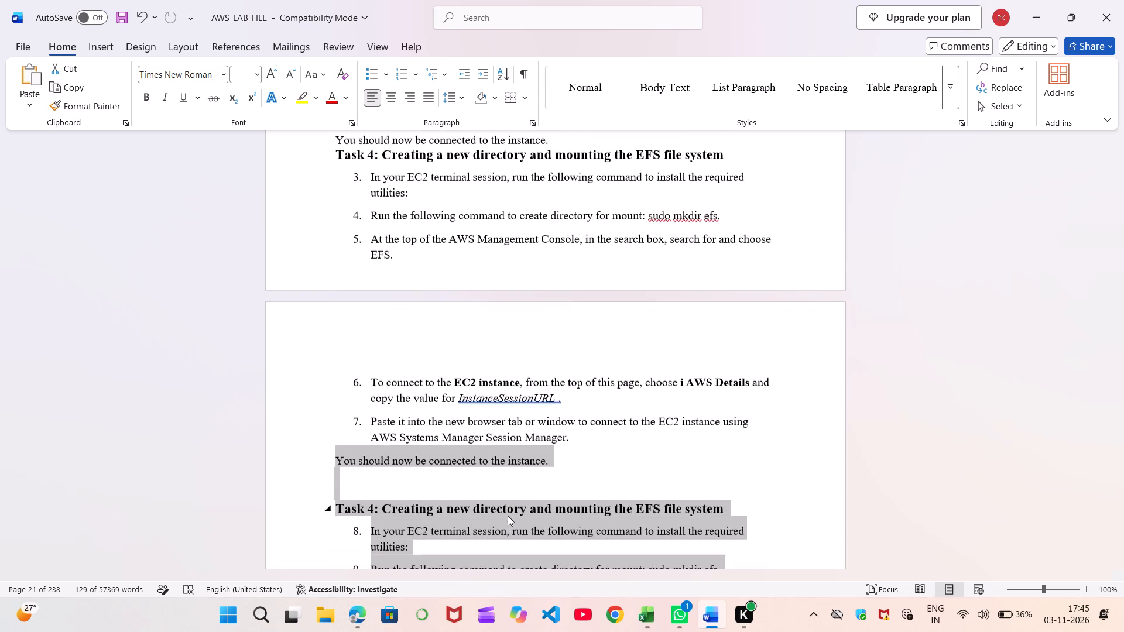
scroll(508, 516, down, 1)
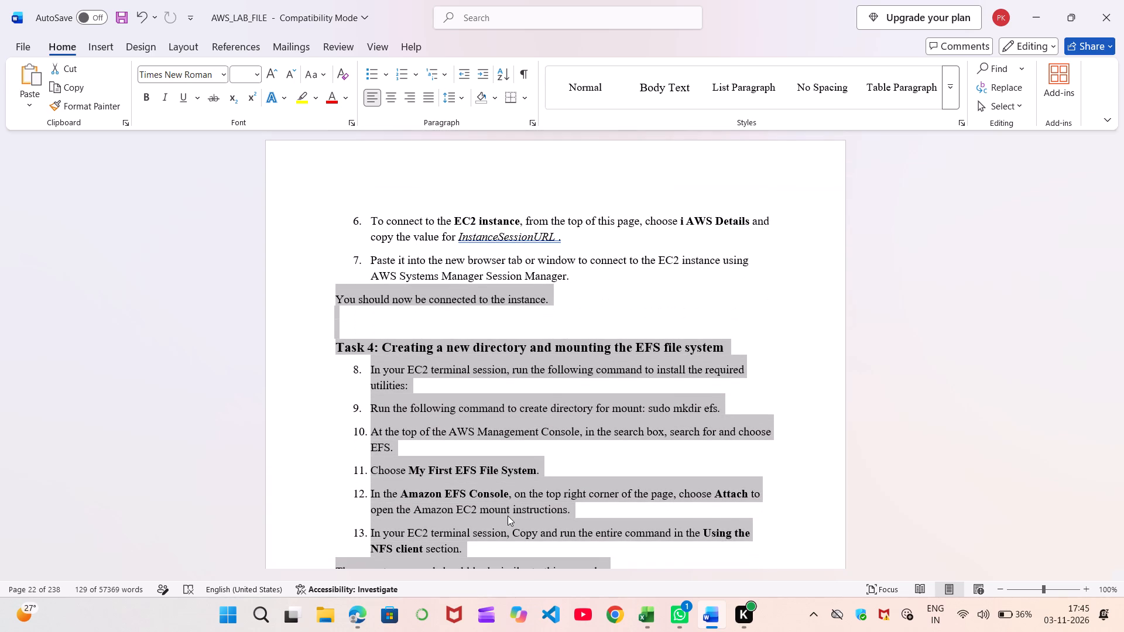
scroll(508, 516, up, 1)
scroll(508, 516, down, 1)
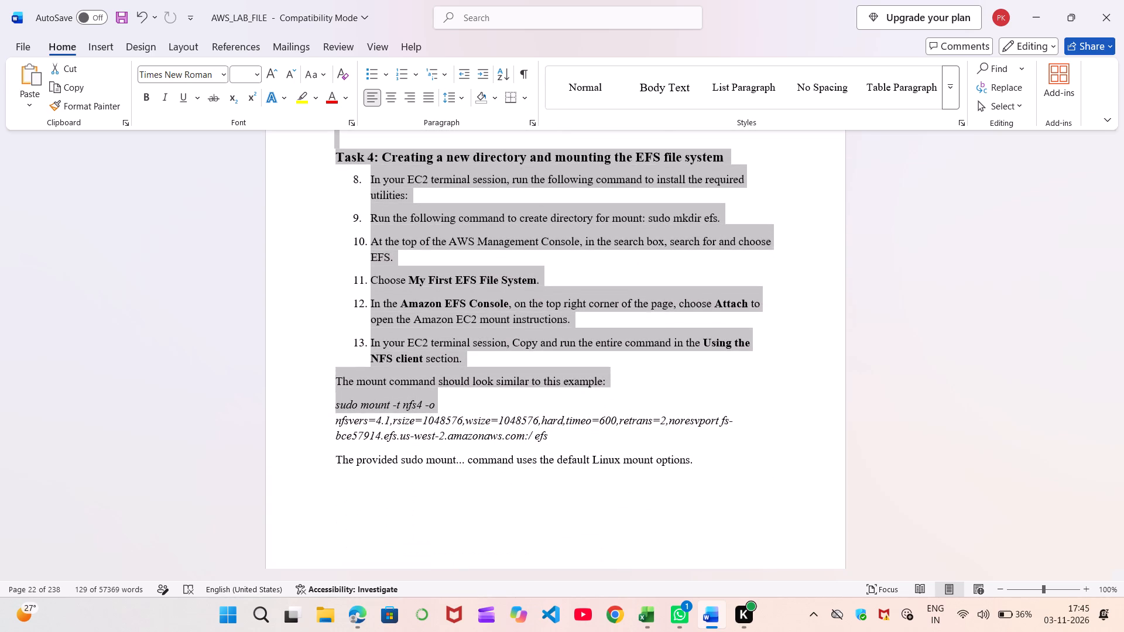
scroll(508, 516, down, 1)
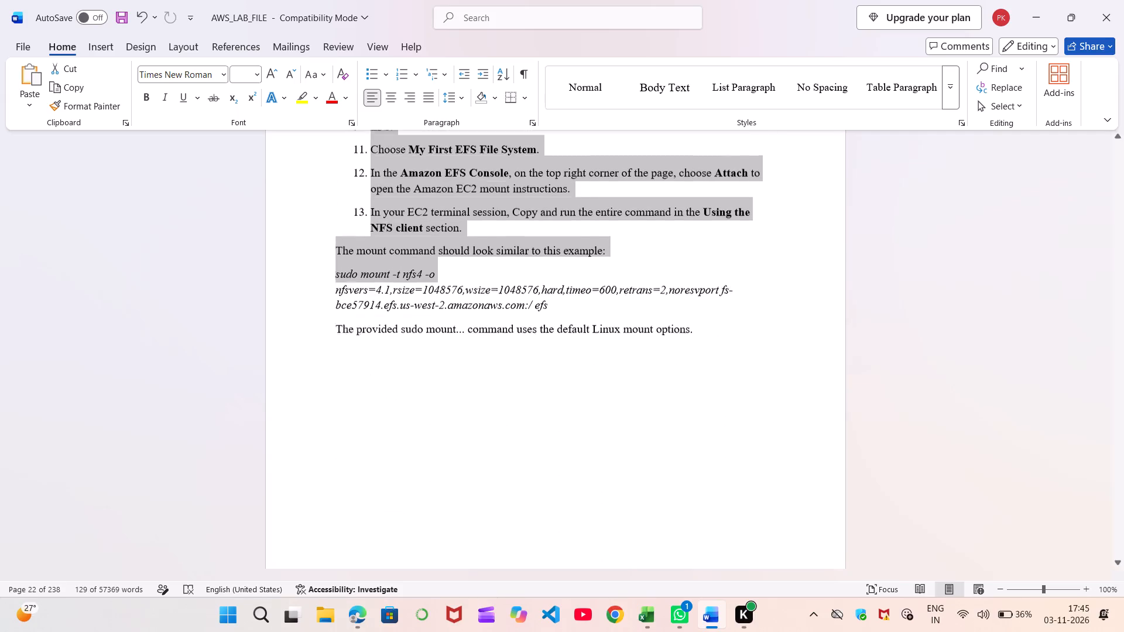
scroll(508, 516, down, 4)
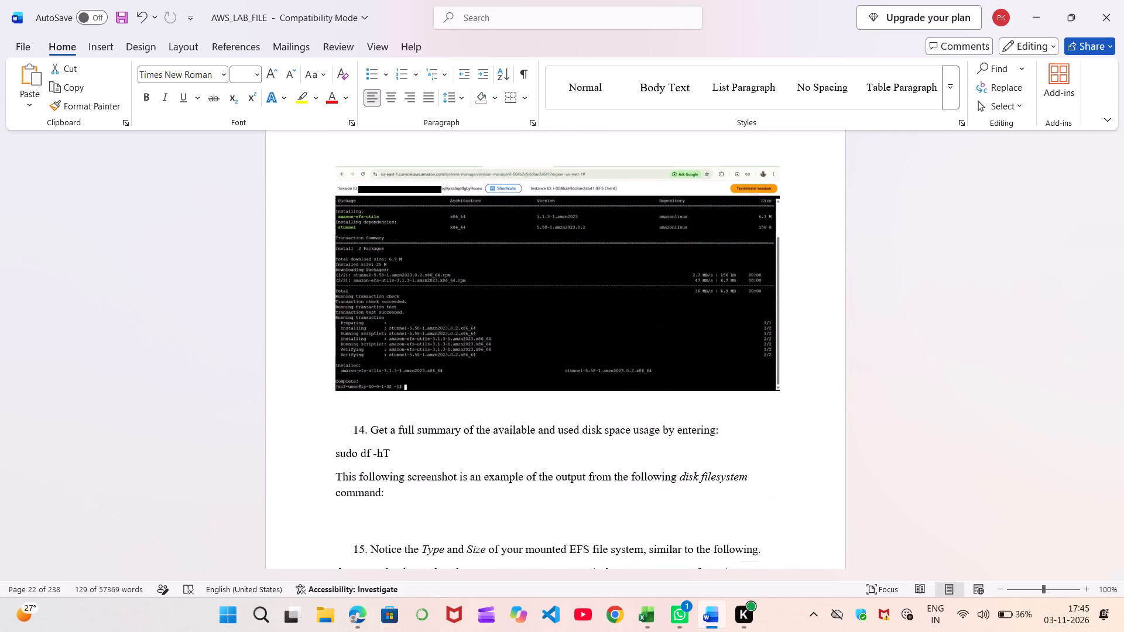
scroll(508, 516, down, 3)
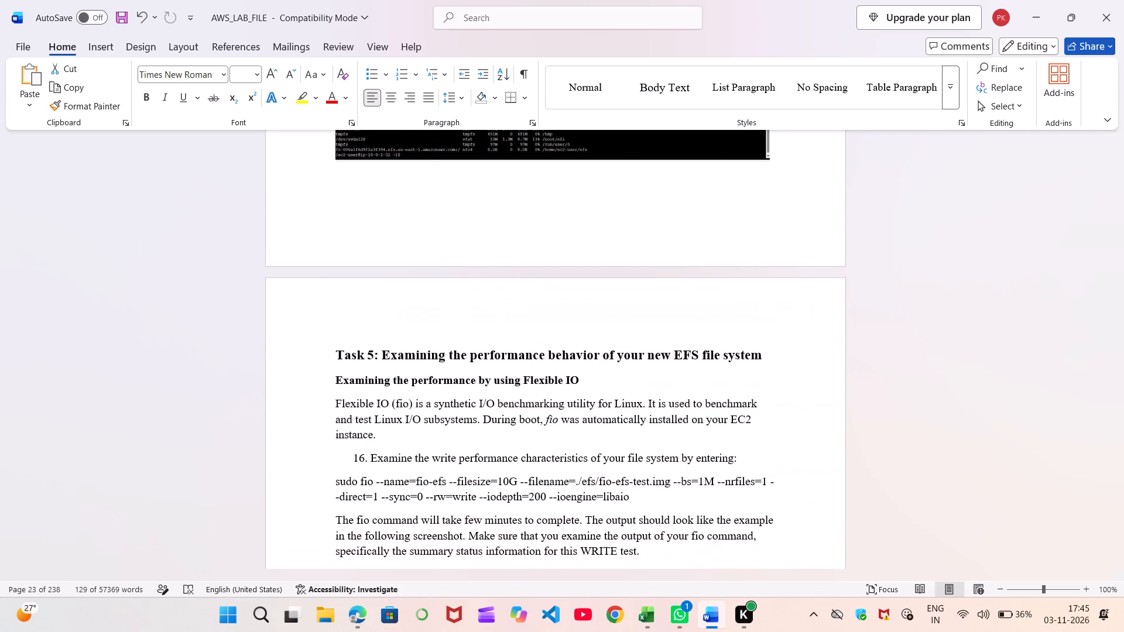
Compare the pasted Task 3 and Task 4 steps on page 21 with the remaining original steps on page 22.
scroll(508, 516, up, 6)
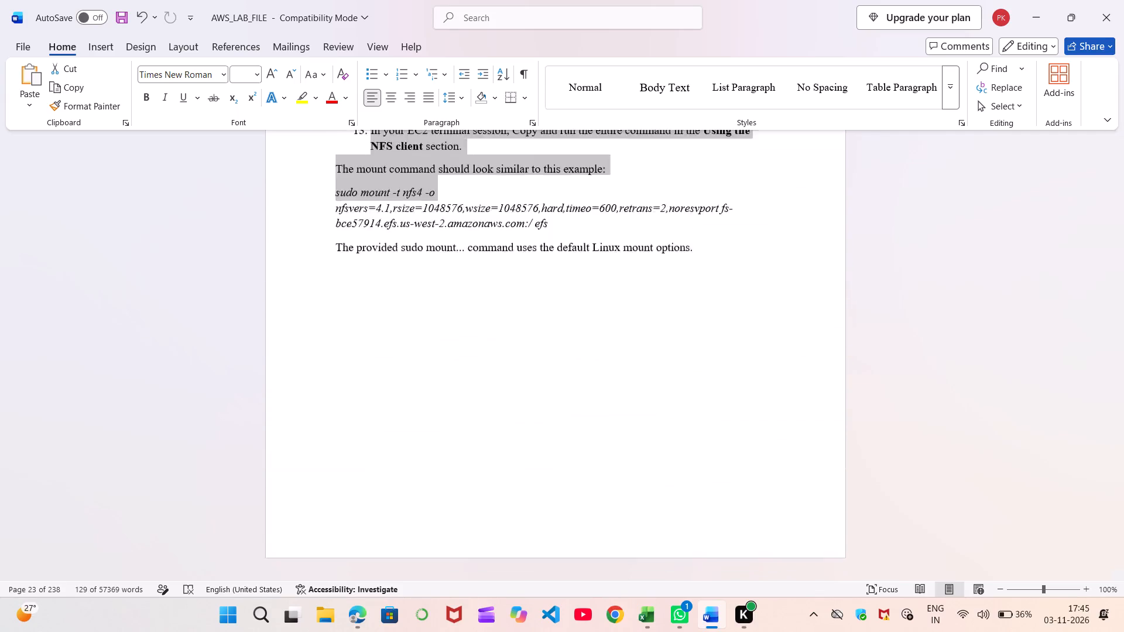
scroll(508, 516, up, 2)
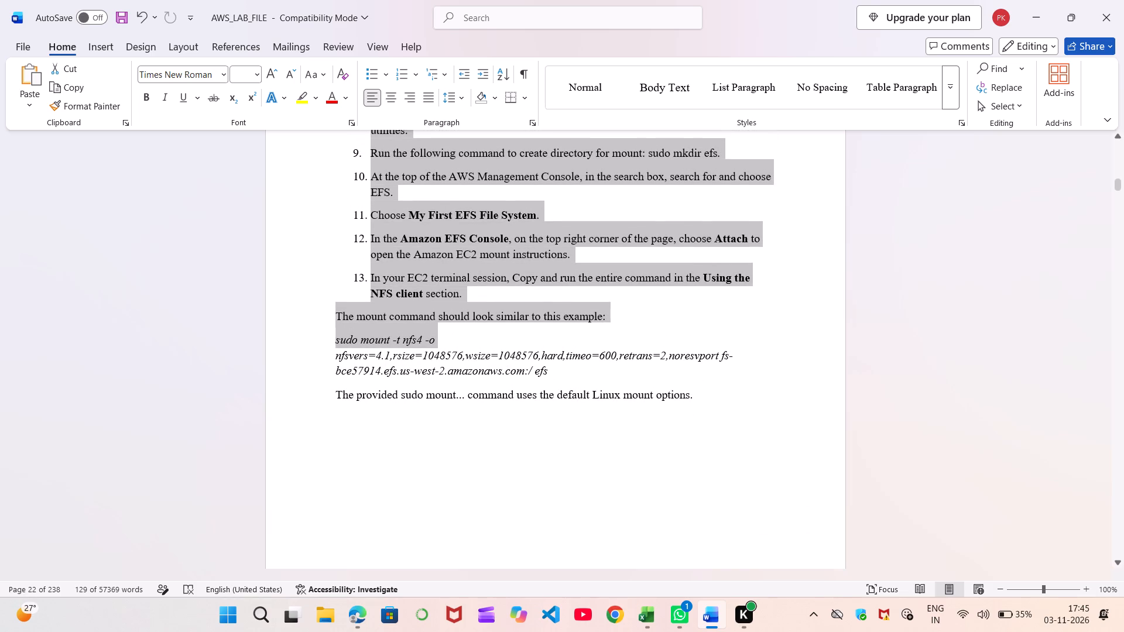
scroll(675, 421, up, 2)
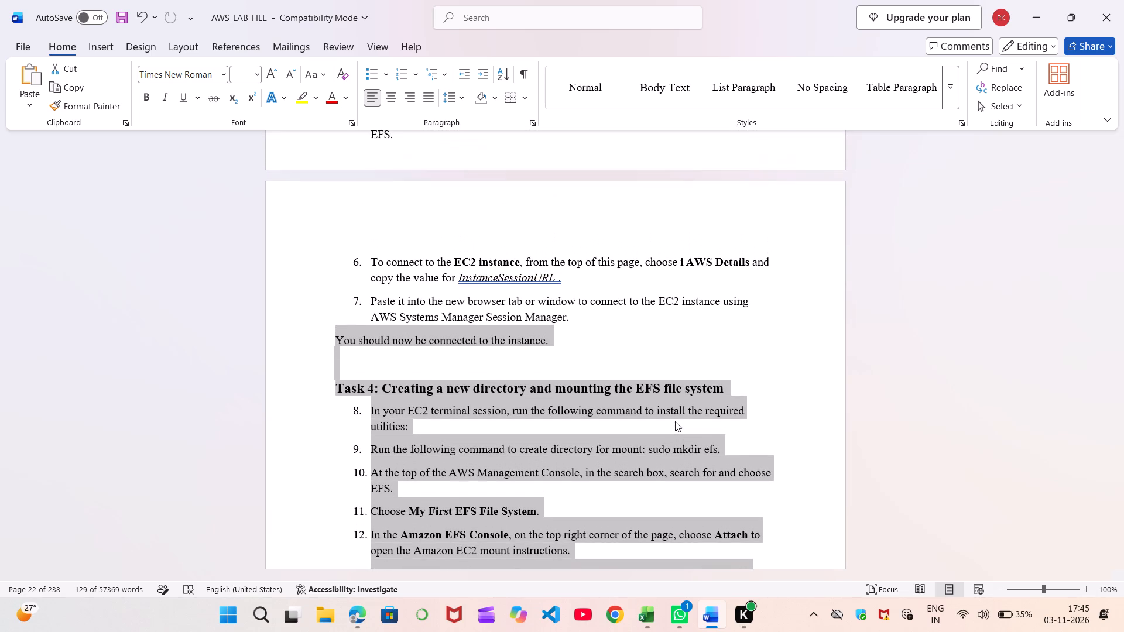
scroll(675, 421, up, 4)
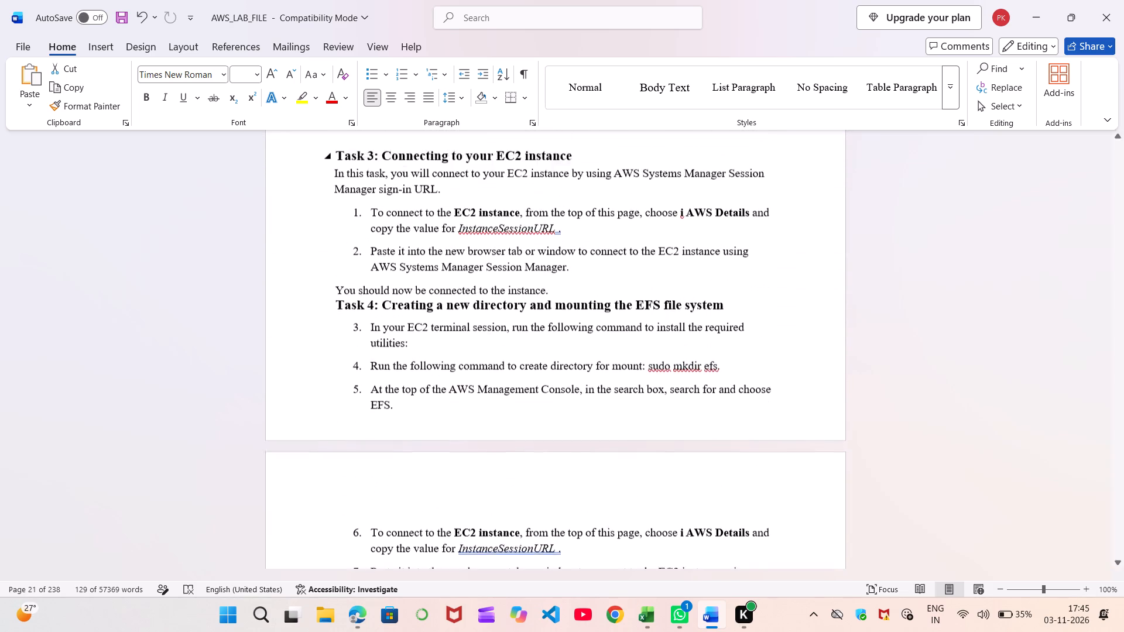
scroll(675, 421, up, 1)
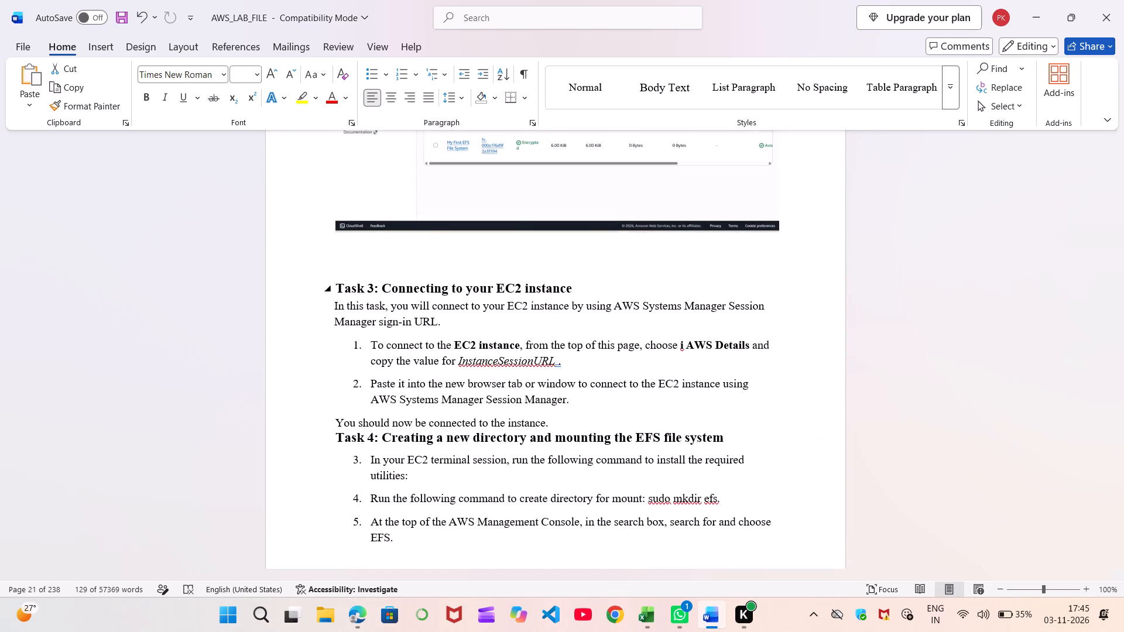
scroll(675, 421, down, 1)
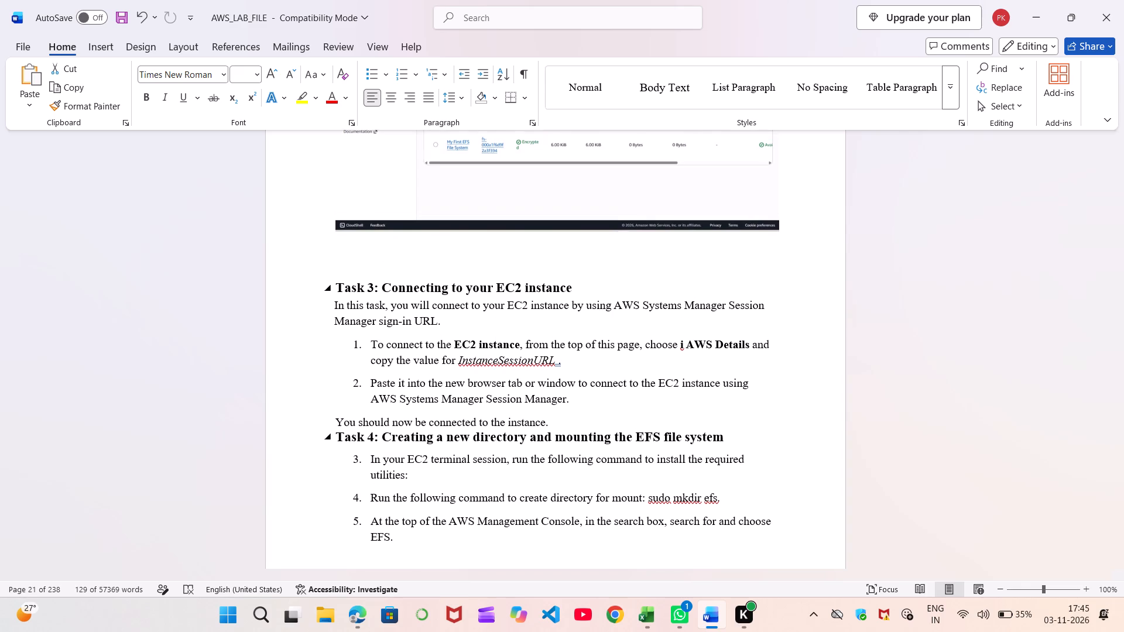
scroll(675, 421, down, 2)
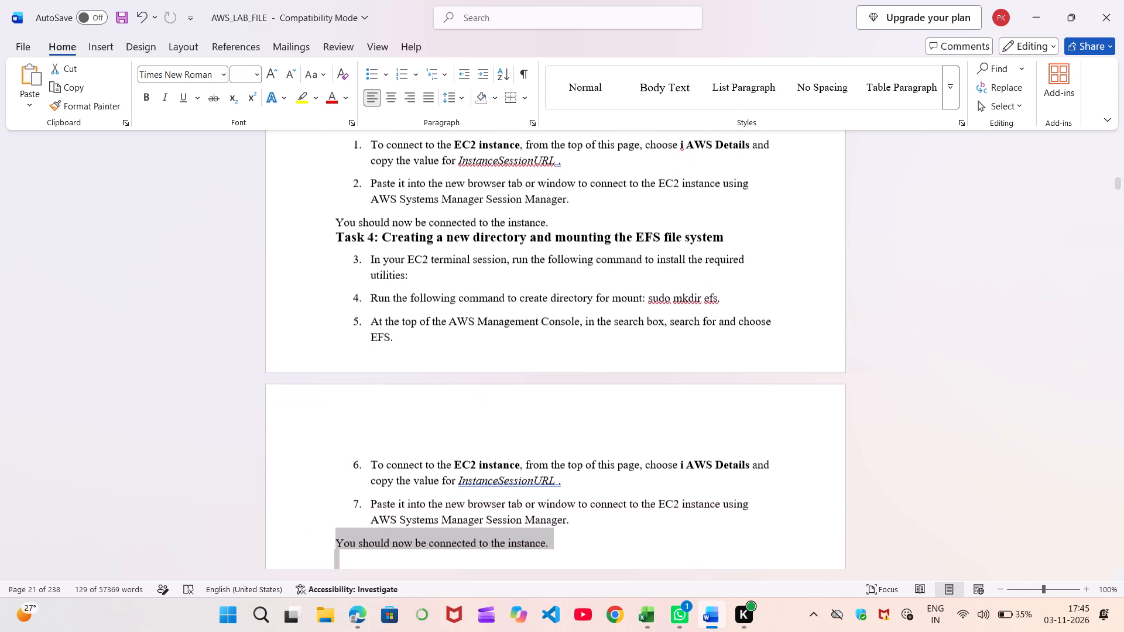
scroll(675, 421, down, 2)
scroll(675, 421, up, 1)
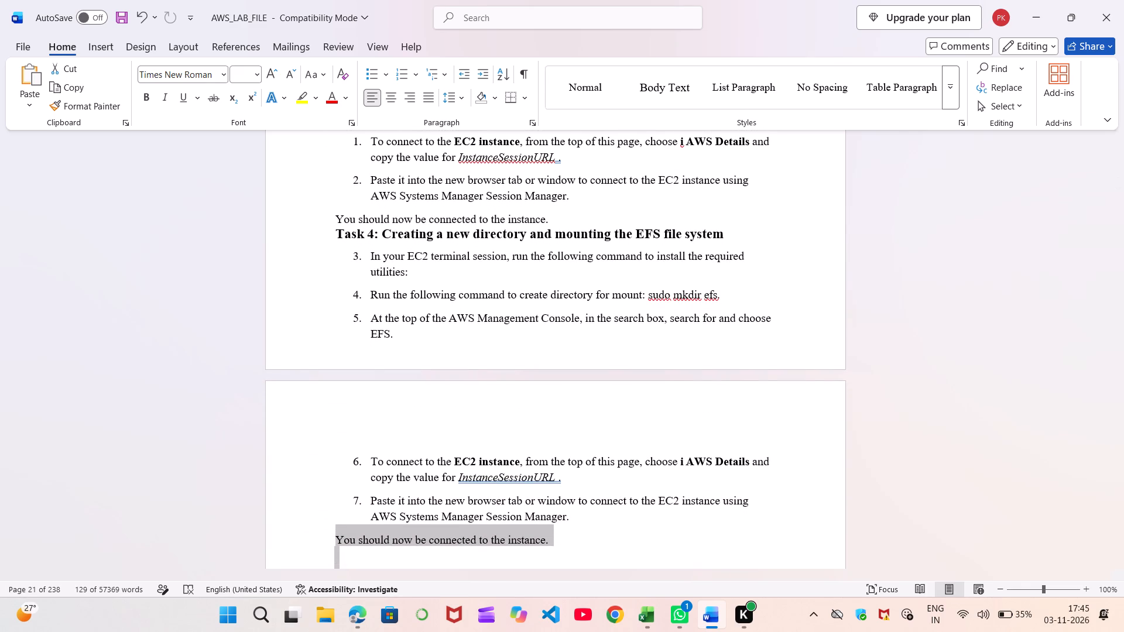
scroll(675, 421, up, 1)
scroll(675, 421, down, 1)
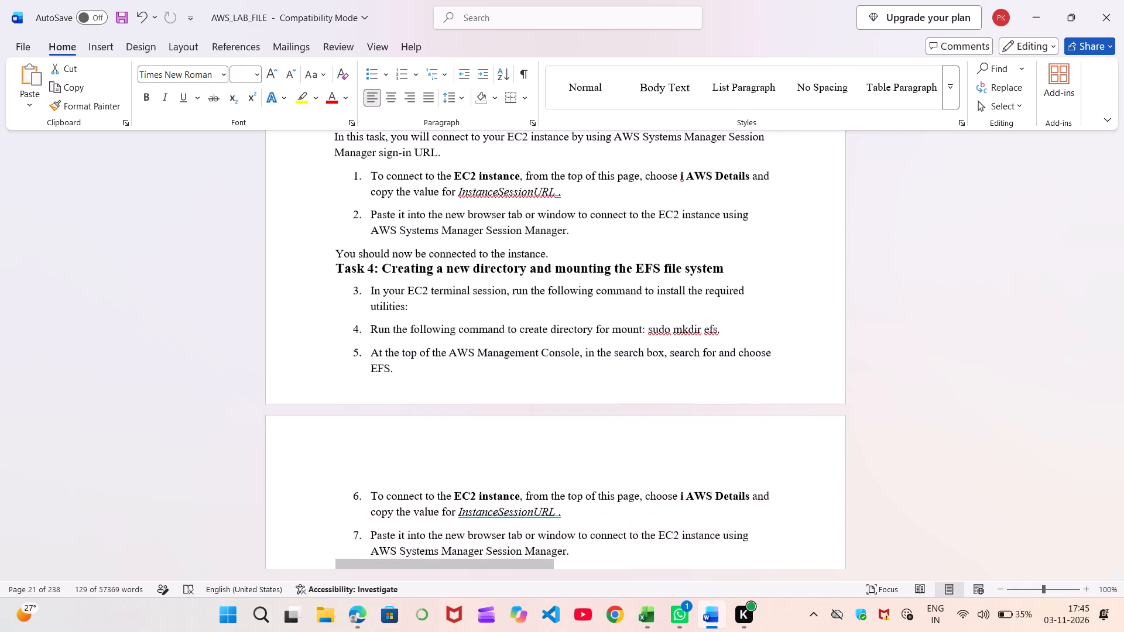
scroll(675, 421, down, 1)
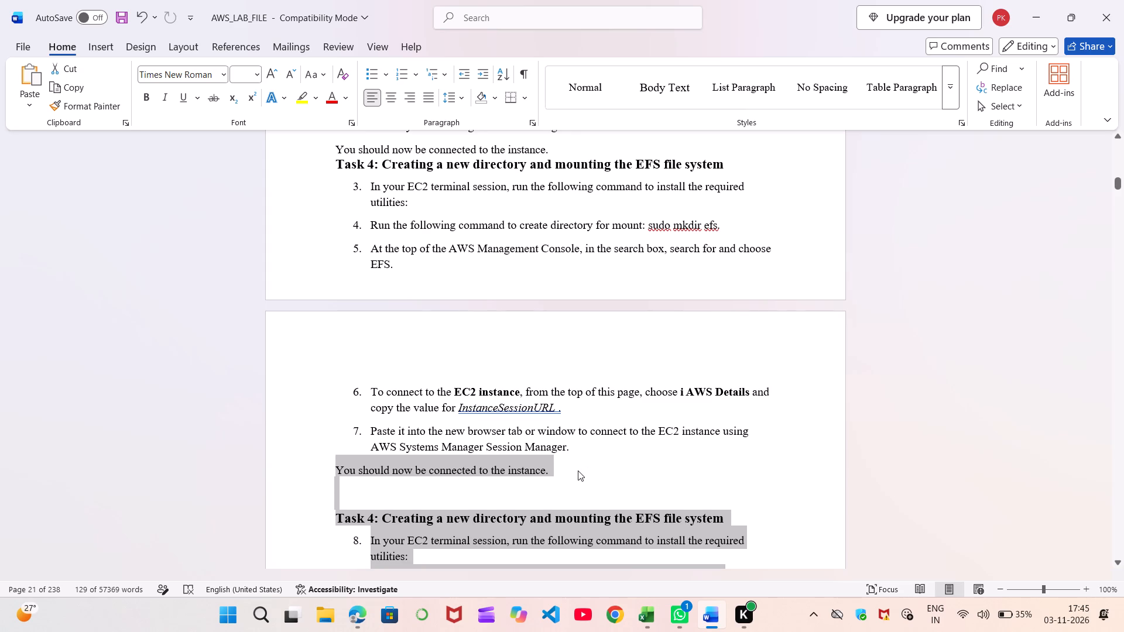
scroll(578, 470, down, 1)
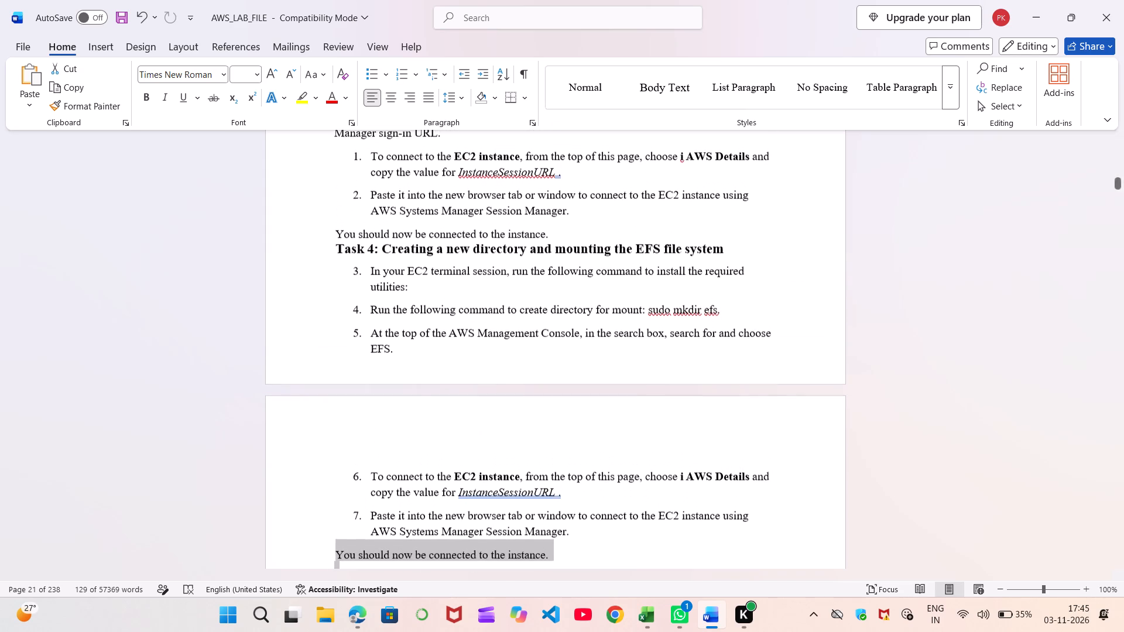
scroll(578, 470, down, 1)
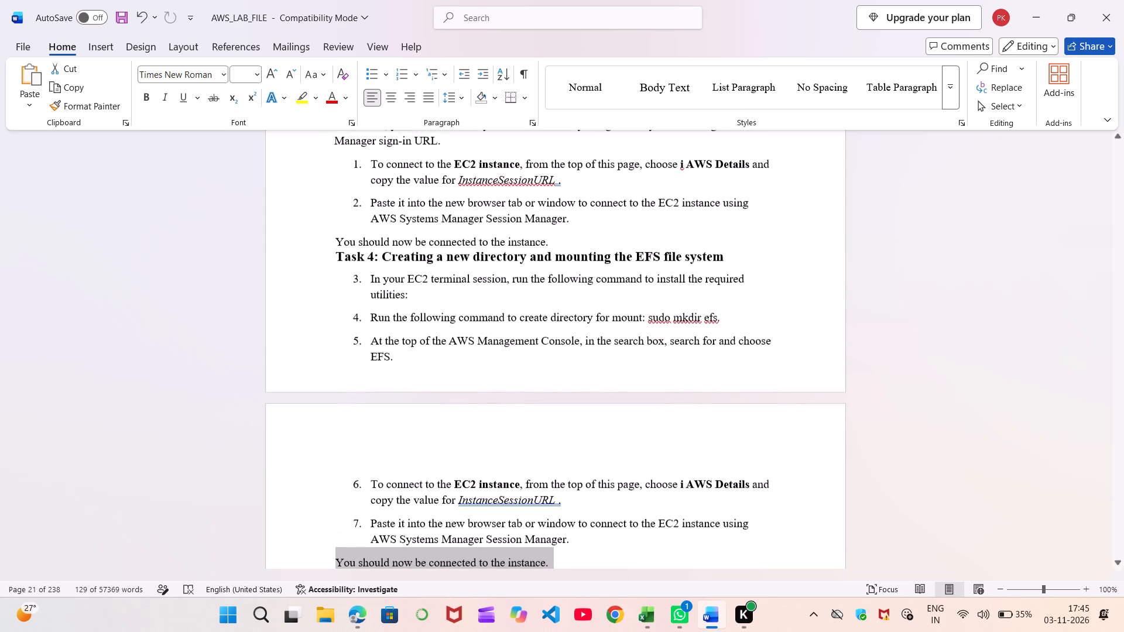
scroll(578, 470, down, 1)
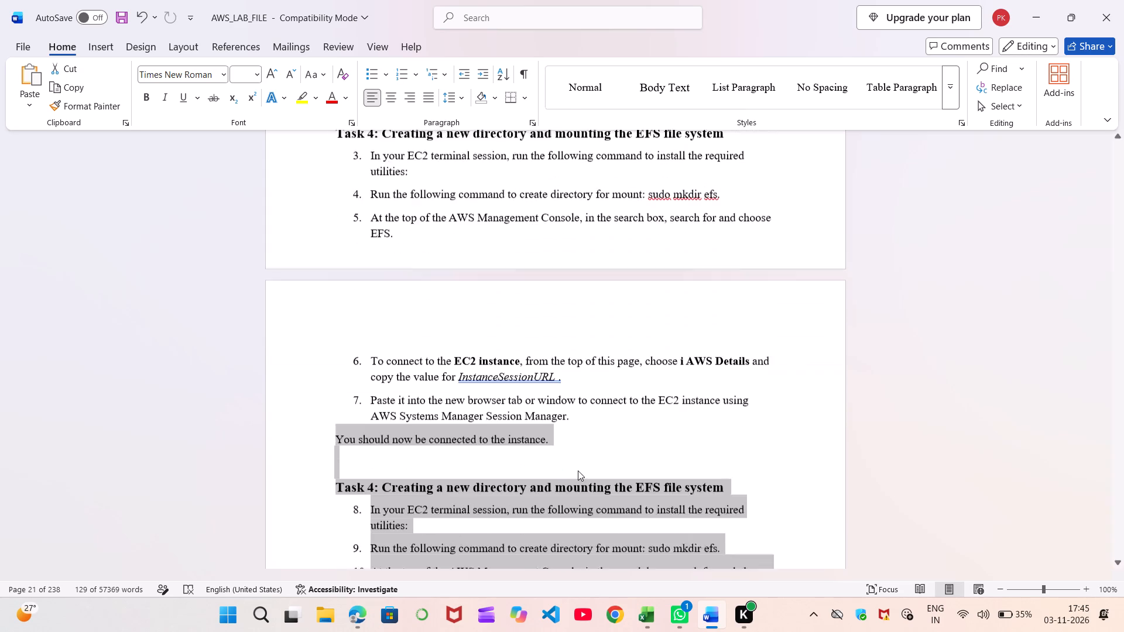
scroll(578, 470, down, 3)
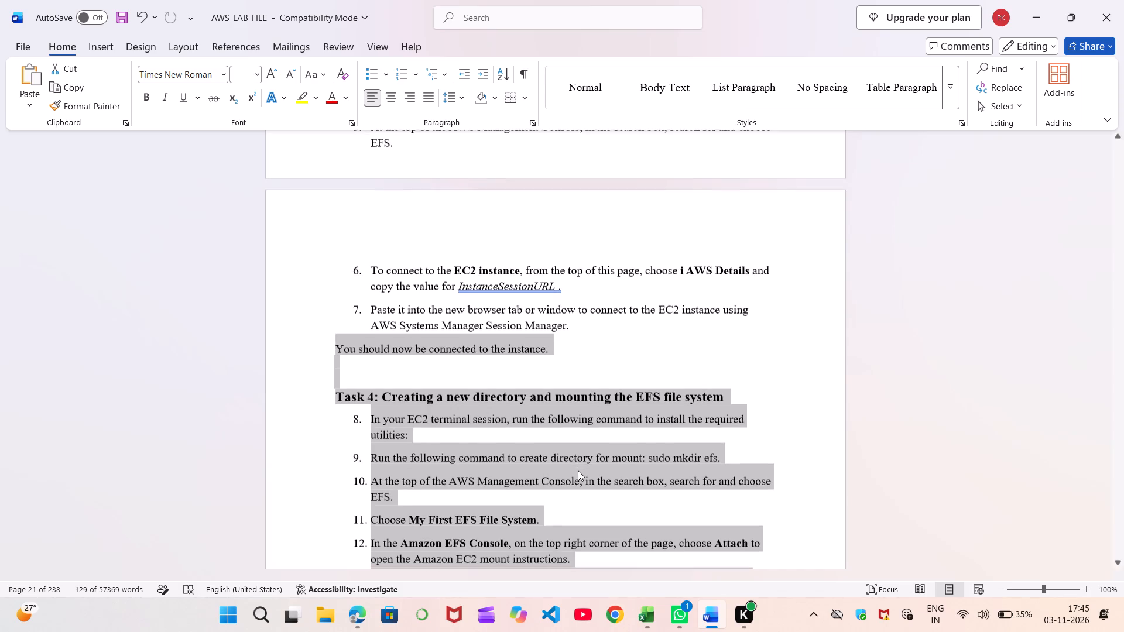
scroll(578, 470, down, 1)
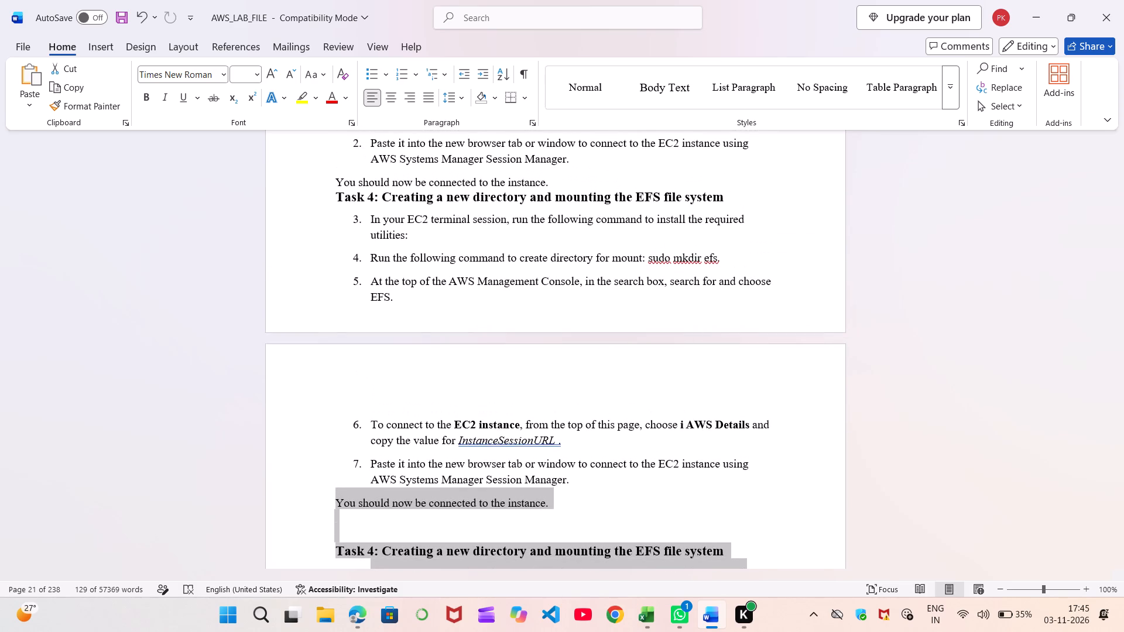
scroll(578, 470, down, 1)
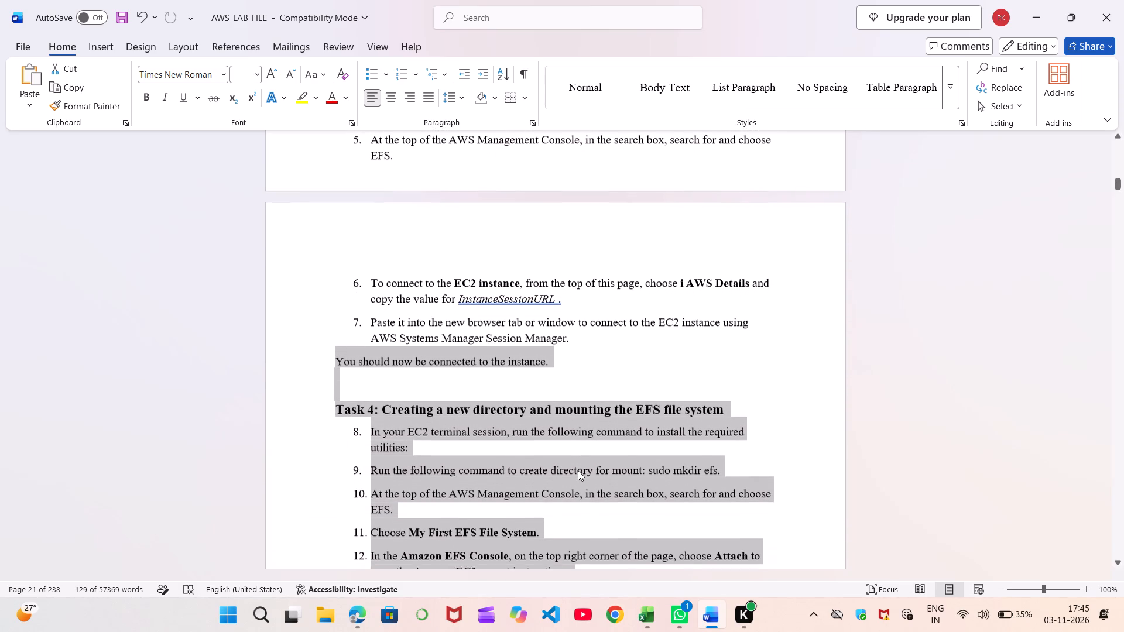
scroll(578, 470, down, 5)
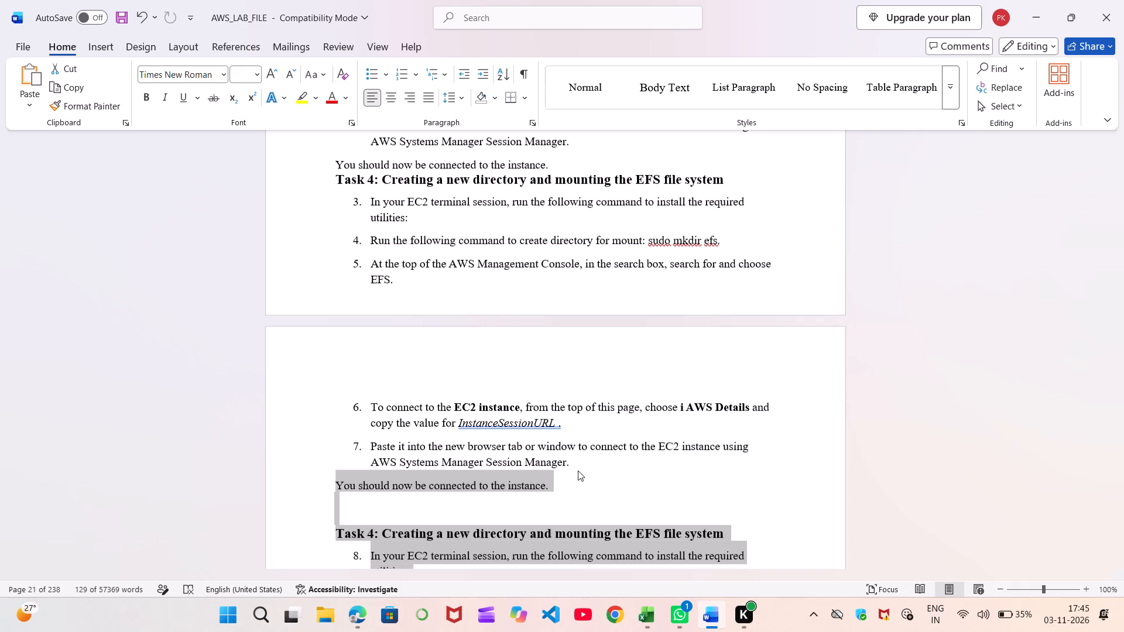
scroll(578, 470, down, 3)
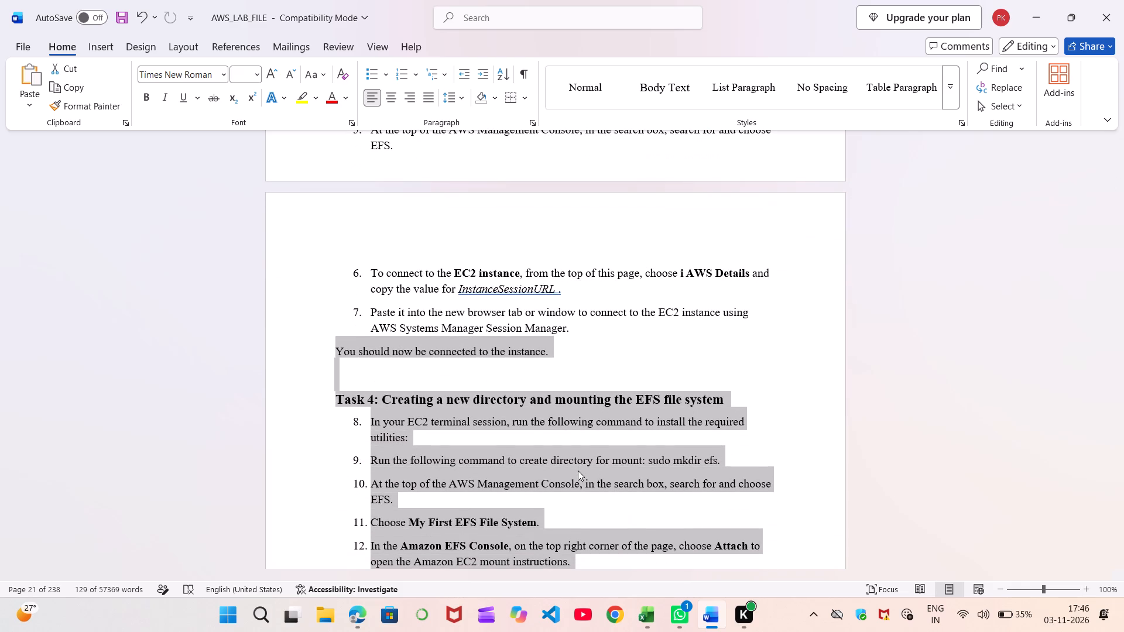
scroll(578, 470, down, 1)
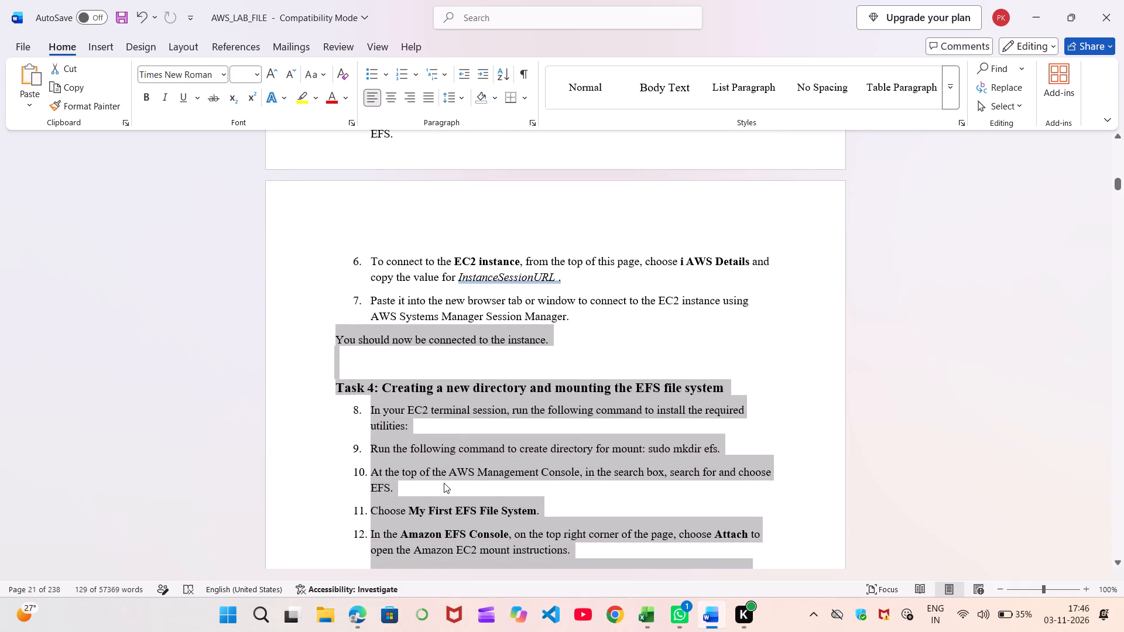
Delete the duplicated text at the top of page 22, from "To connect to the EC2 instance" through "search for and choose EFS".
click(444, 483)
drag(407, 486, 396, 488)
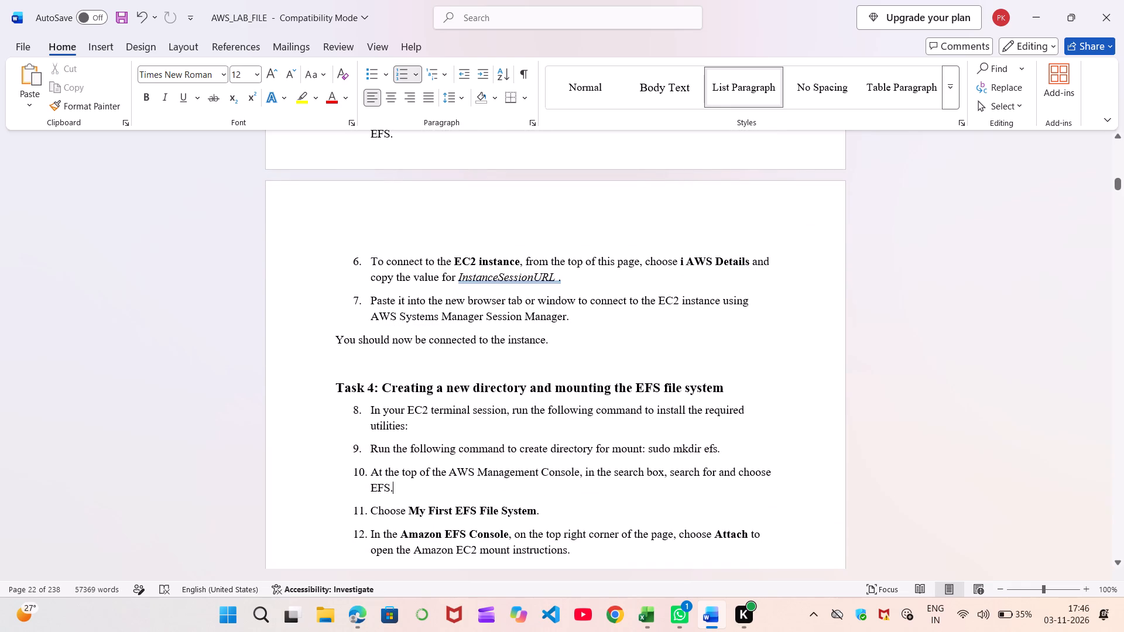
drag(396, 488, 397, 488)
drag(397, 488, 312, 266)
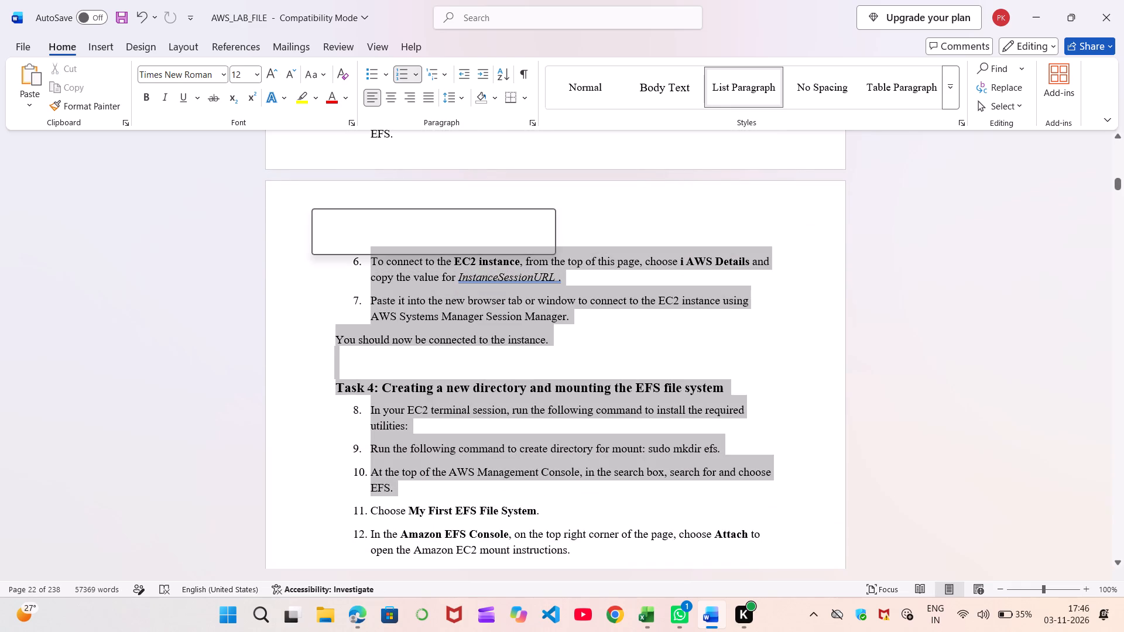
key(BackSpace)
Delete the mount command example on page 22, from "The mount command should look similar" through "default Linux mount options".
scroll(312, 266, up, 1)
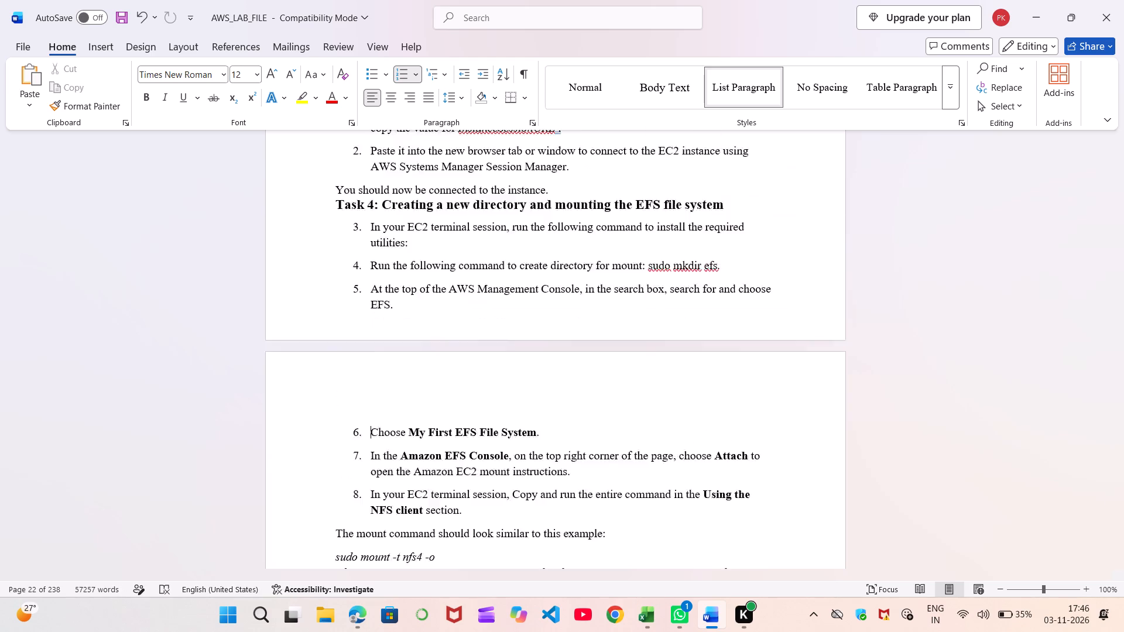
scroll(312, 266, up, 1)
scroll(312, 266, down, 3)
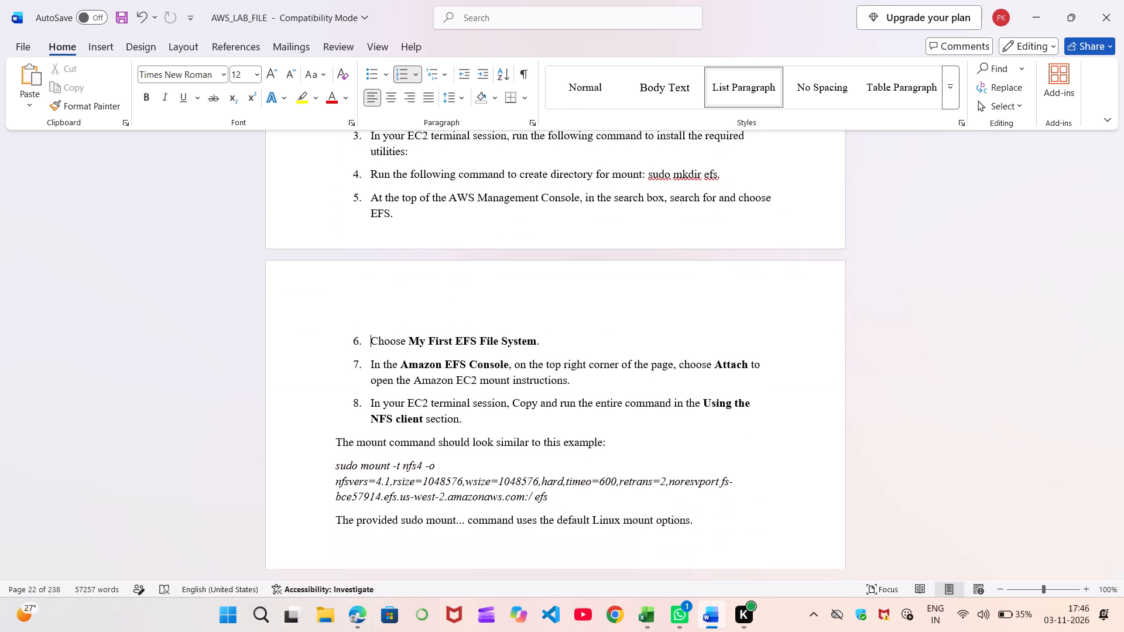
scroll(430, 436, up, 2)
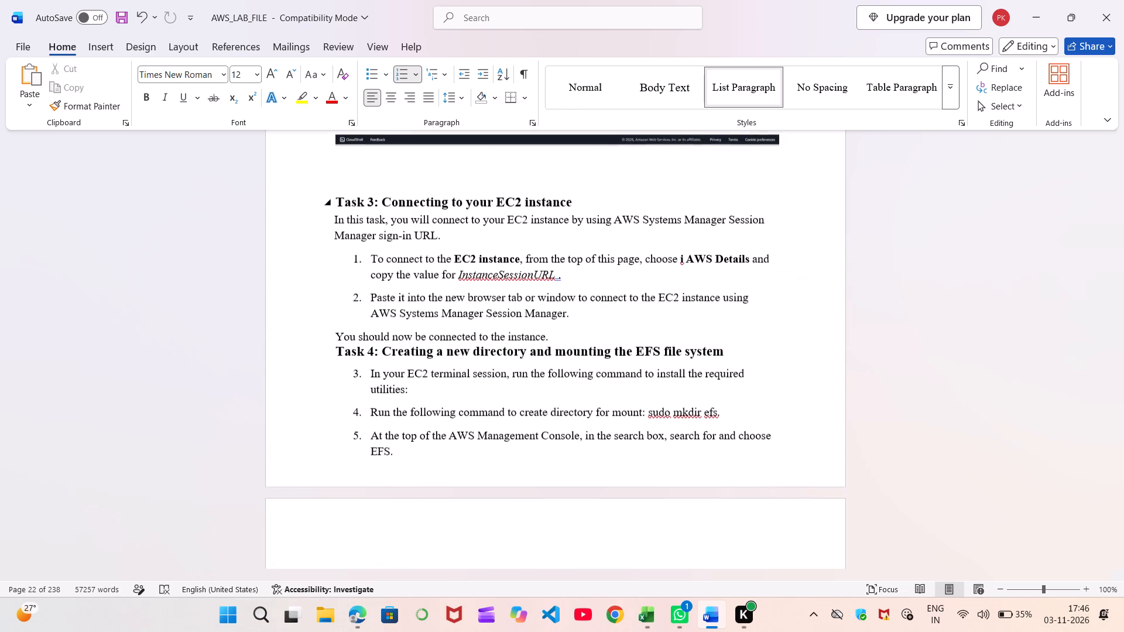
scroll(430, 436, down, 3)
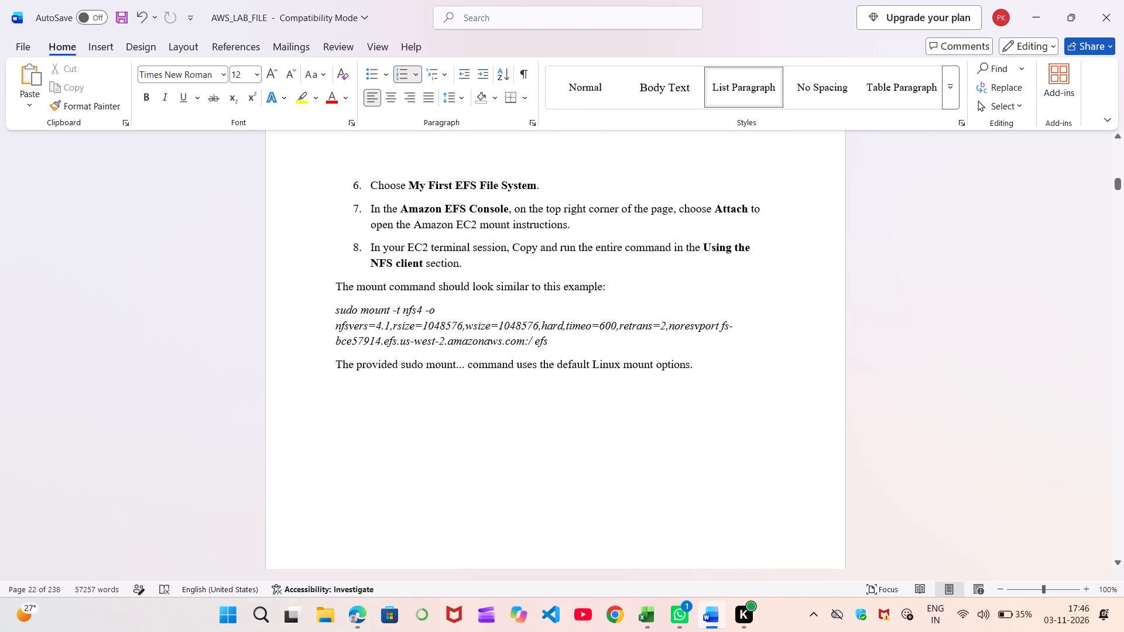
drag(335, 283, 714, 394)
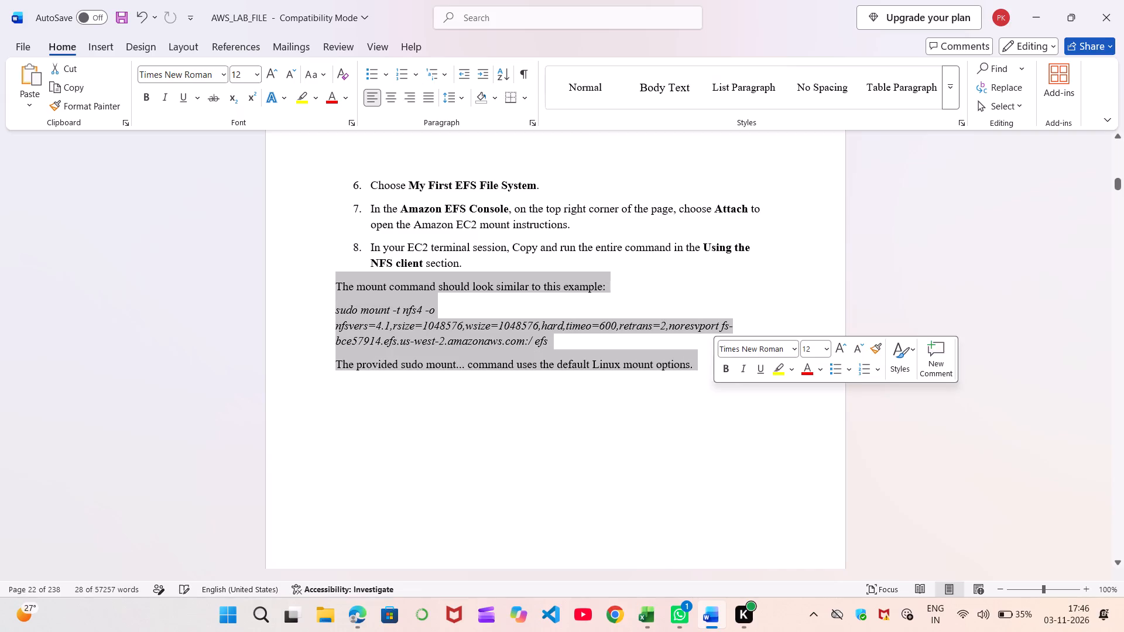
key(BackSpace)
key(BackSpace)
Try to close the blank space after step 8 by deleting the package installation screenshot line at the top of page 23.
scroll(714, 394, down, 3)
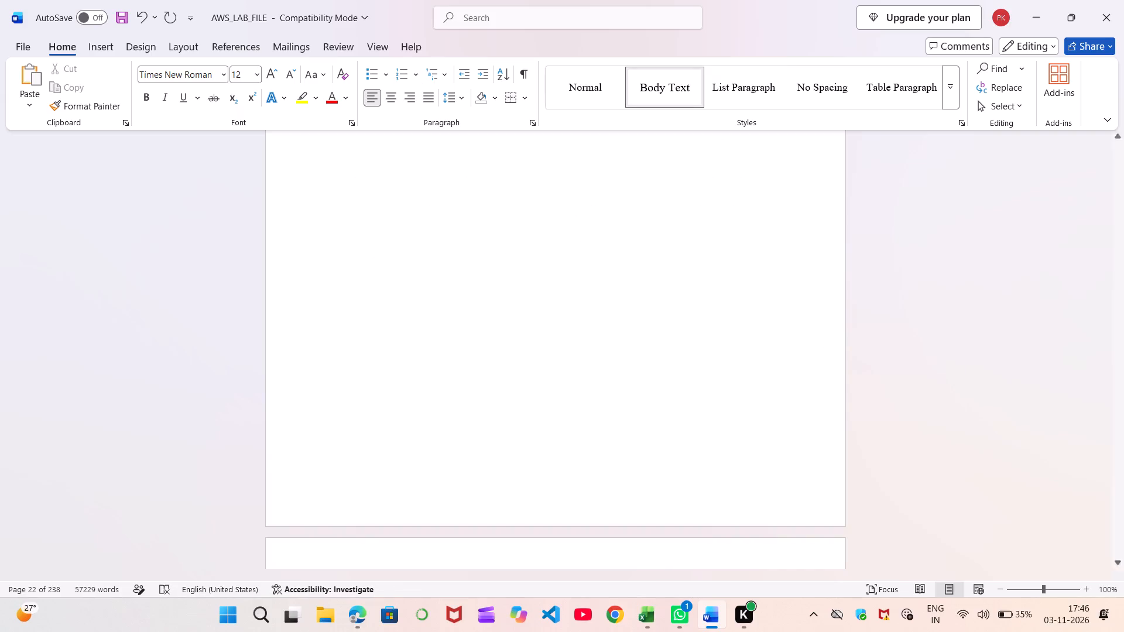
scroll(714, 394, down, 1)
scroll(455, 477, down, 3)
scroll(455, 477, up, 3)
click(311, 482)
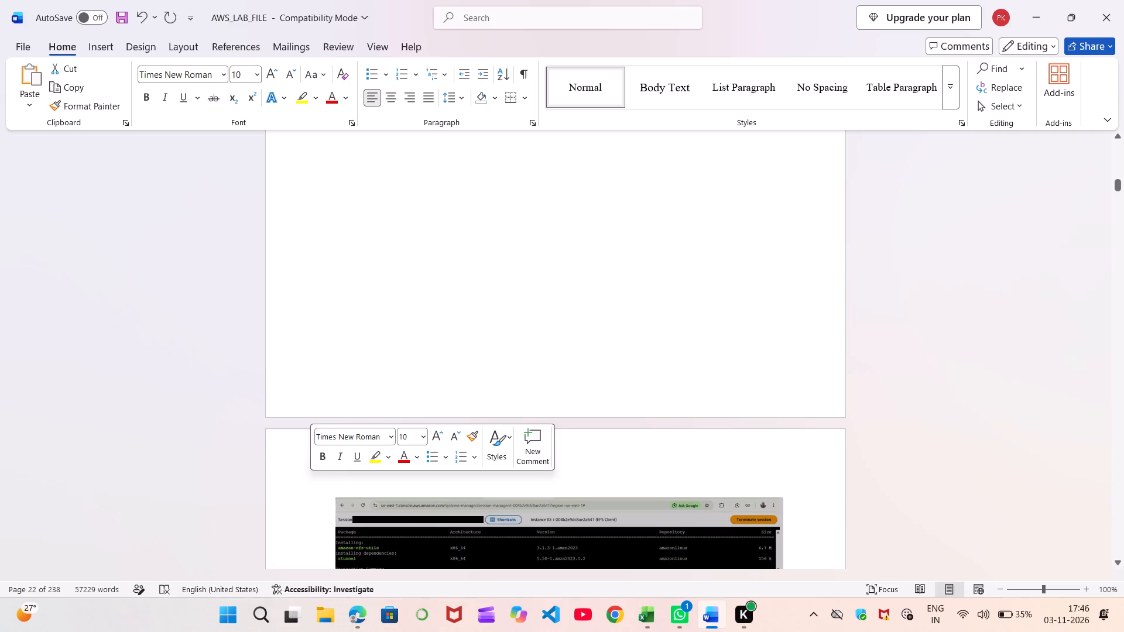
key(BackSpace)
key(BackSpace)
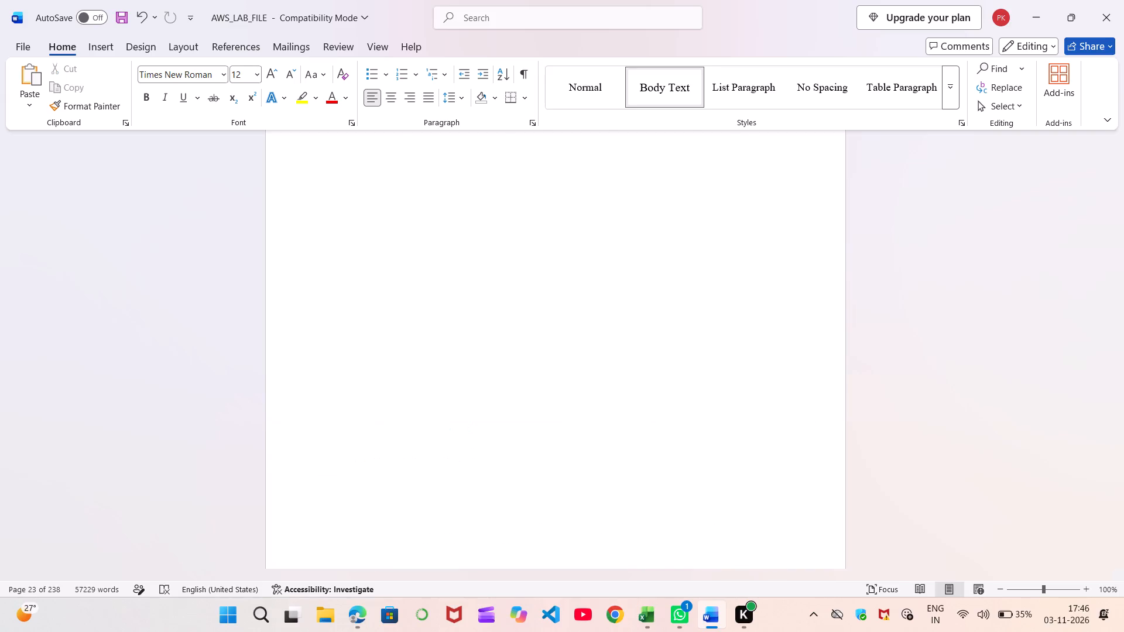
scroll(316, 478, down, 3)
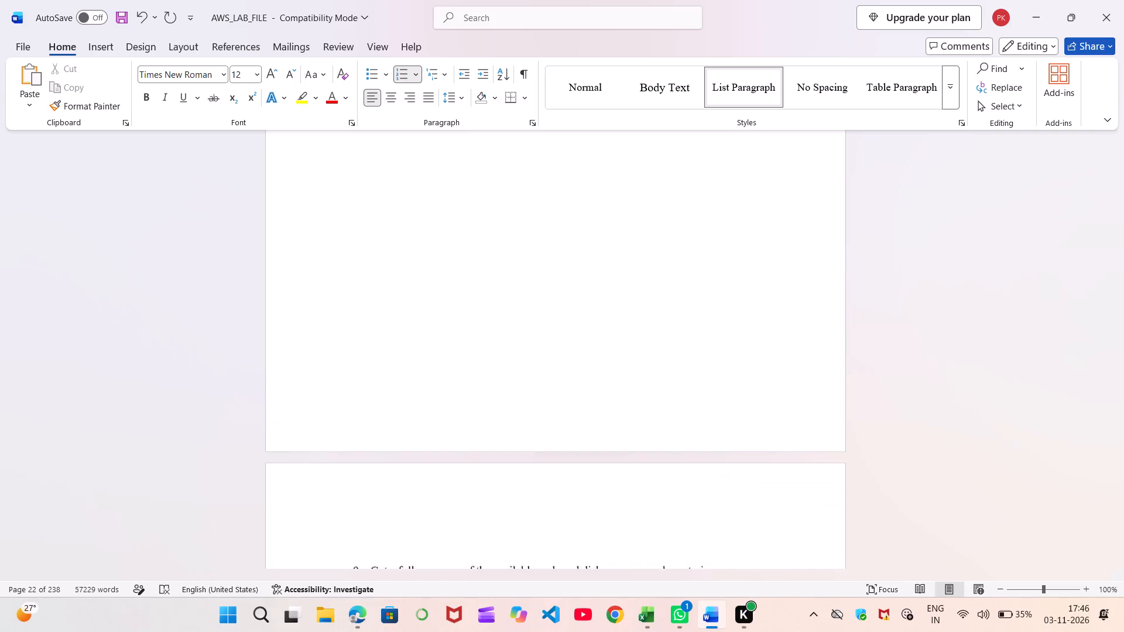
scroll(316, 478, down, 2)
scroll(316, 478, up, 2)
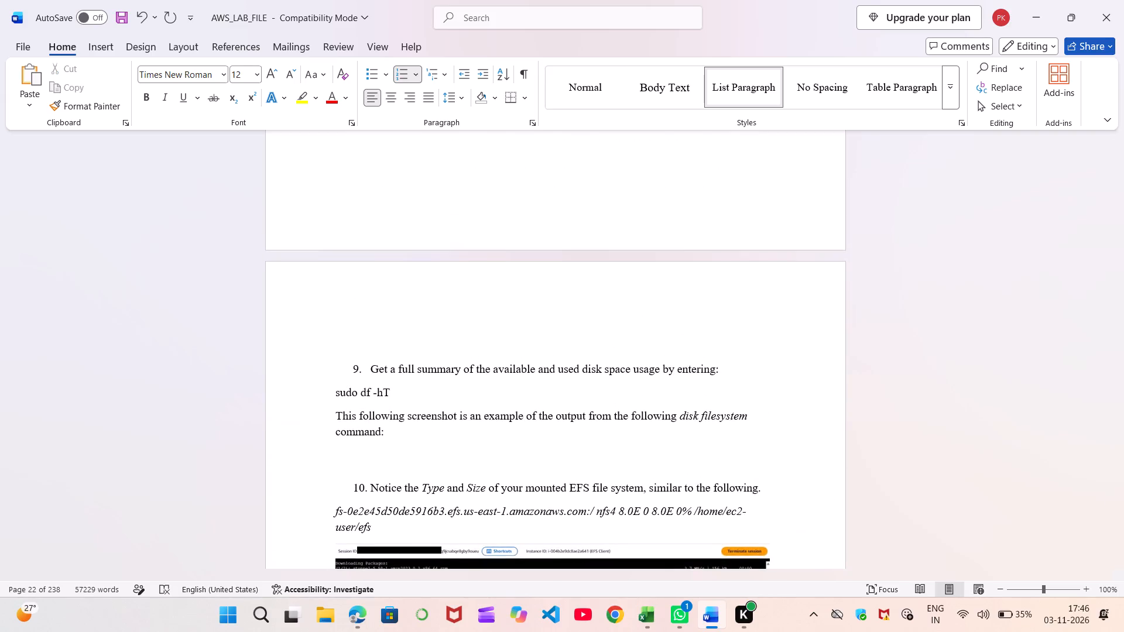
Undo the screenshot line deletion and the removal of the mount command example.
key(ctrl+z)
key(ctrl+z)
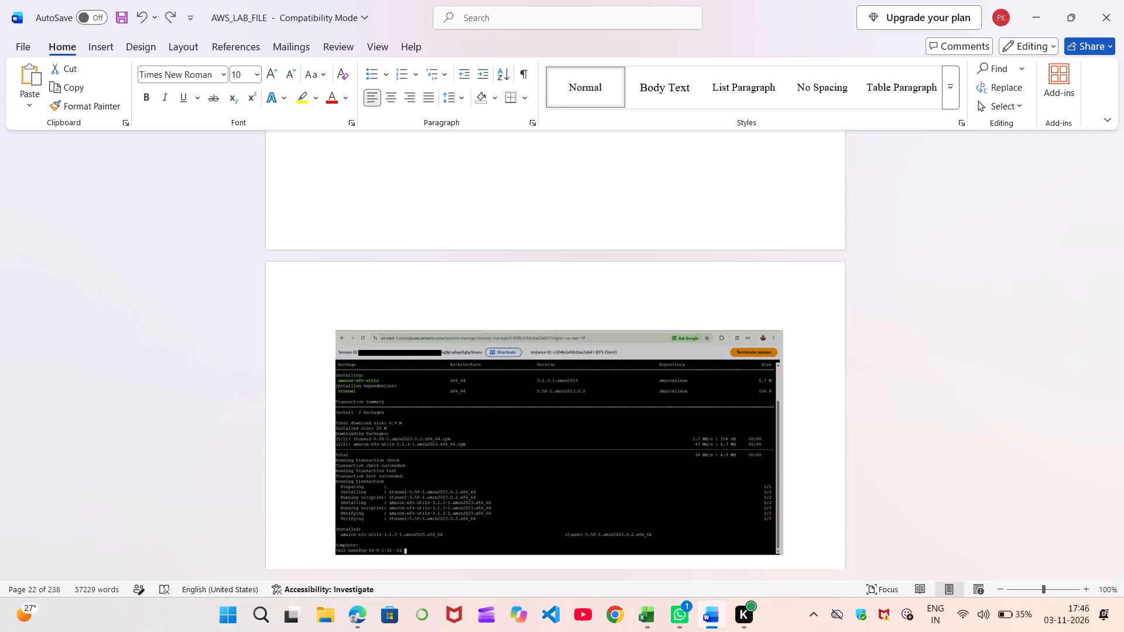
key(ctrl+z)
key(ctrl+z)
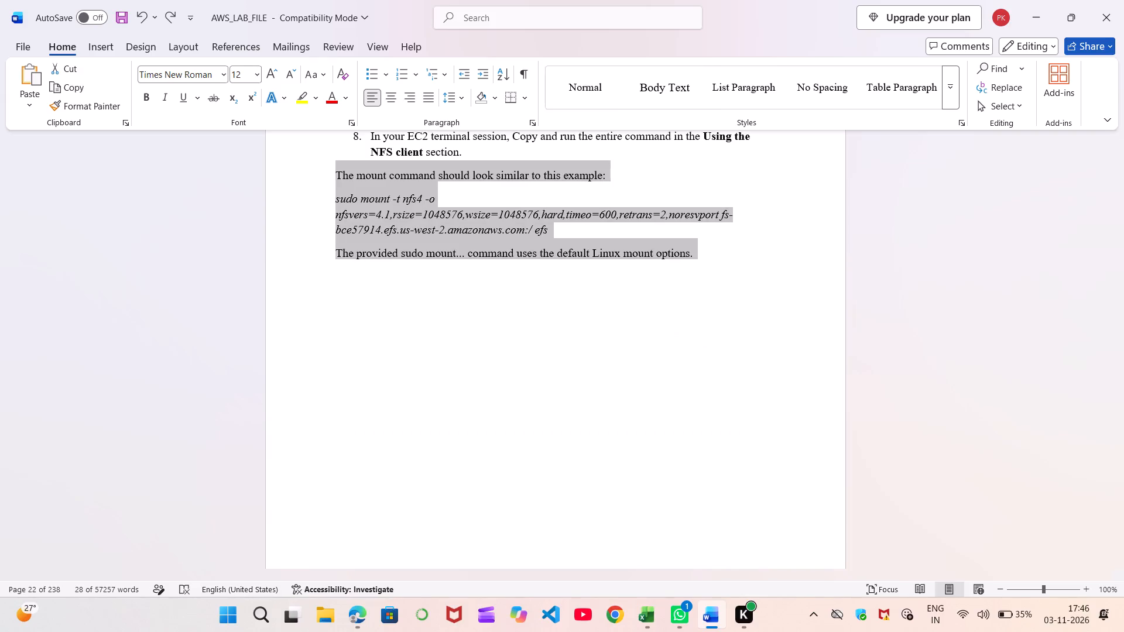
Delete the mount command example text below step 8 on page 22, along with its leftover empty paragraph.
key(BackSpace)
key(BackSpace)
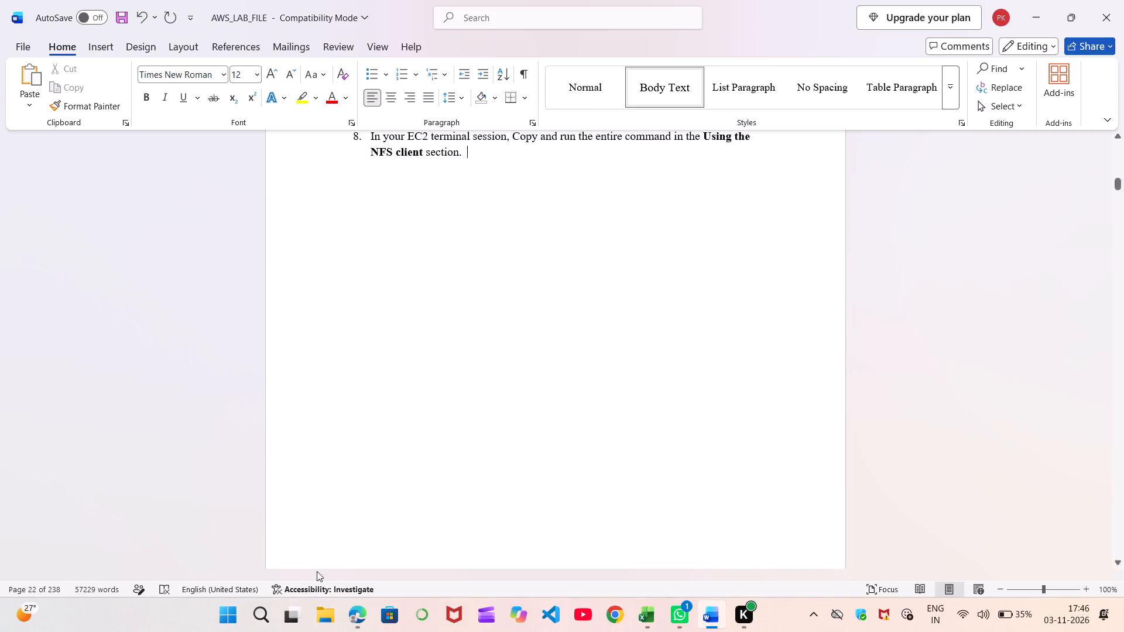
Delete the paragraph "This following screenshot is an example of the output" and the blank space below it on page 23.
scroll(299, 631, down, 2)
click(520, 472)
scroll(520, 472, down, 5)
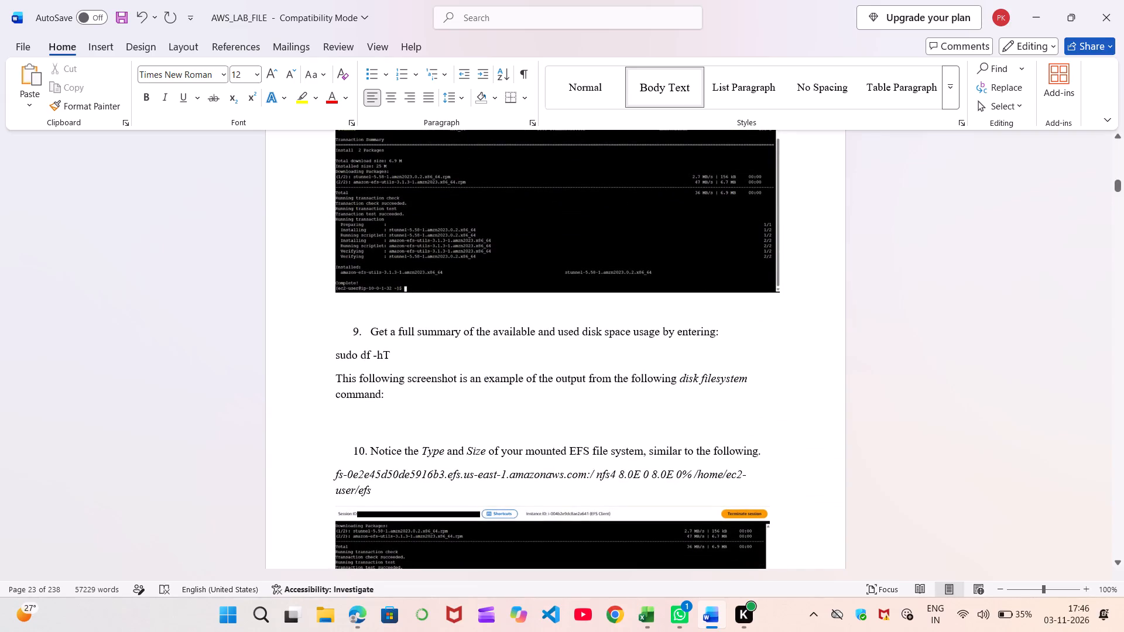
drag(334, 377, 403, 434)
key(BackSpace)
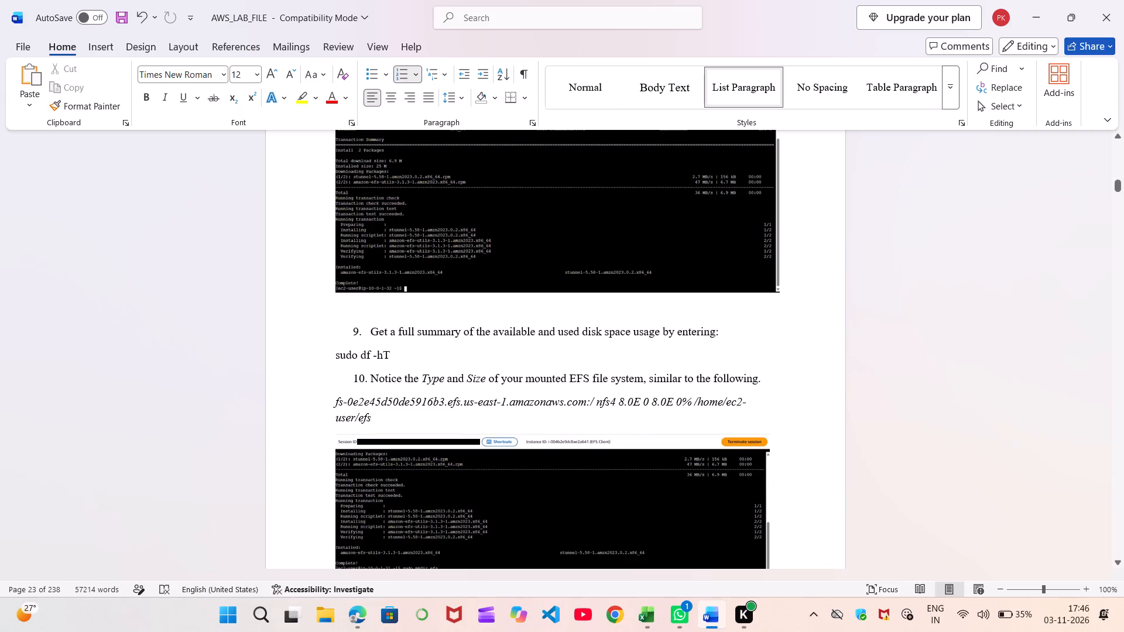
Move the package installation screenshot and steps 9 and 10, through the fs-0e2e45d50de5916b3 line, from page 23 to below step 8 on page 22.
drag(321, 395, 397, 408)
click(409, 414)
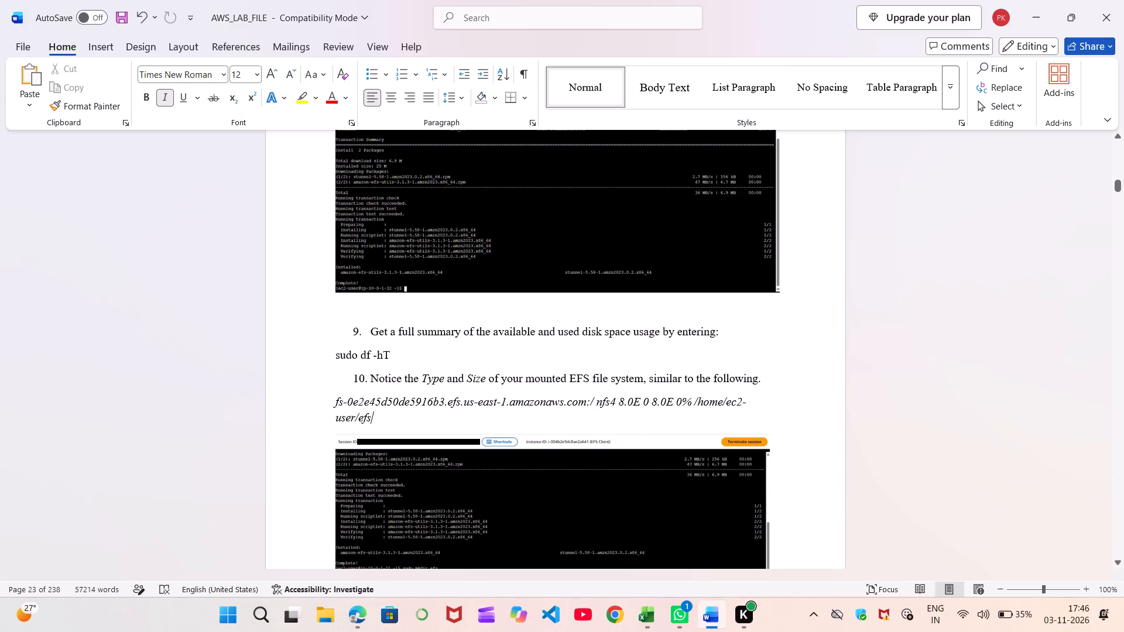
drag(388, 422, 308, 170)
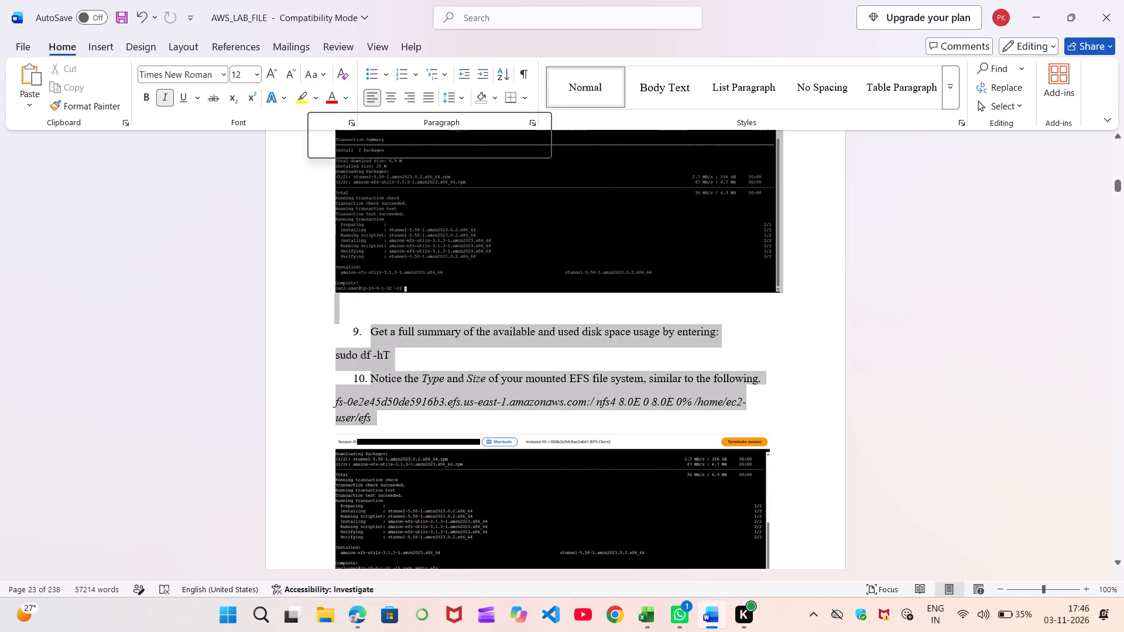
key(ctrl+x)
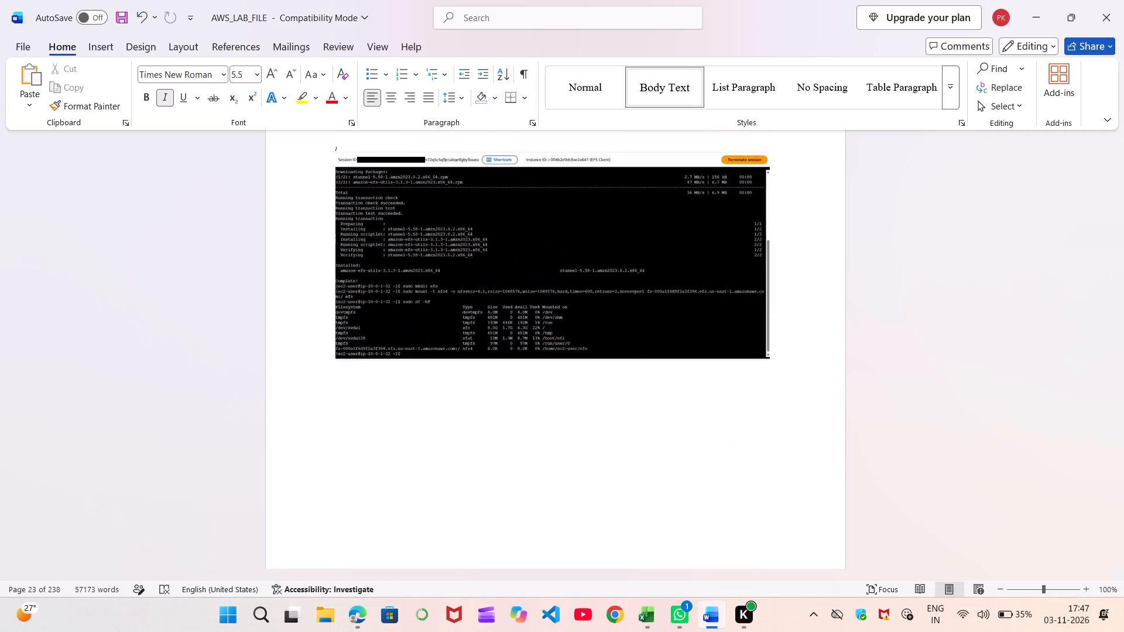
scroll(308, 170, up, 3)
scroll(372, 233, up, 1)
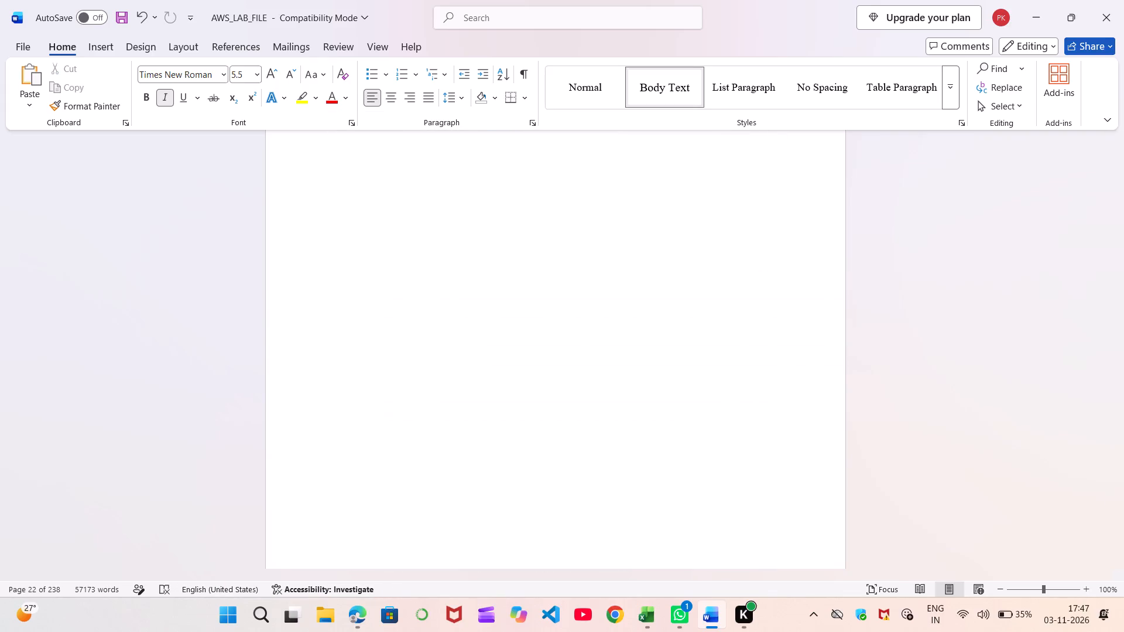
scroll(372, 233, up, 2)
click(383, 246)
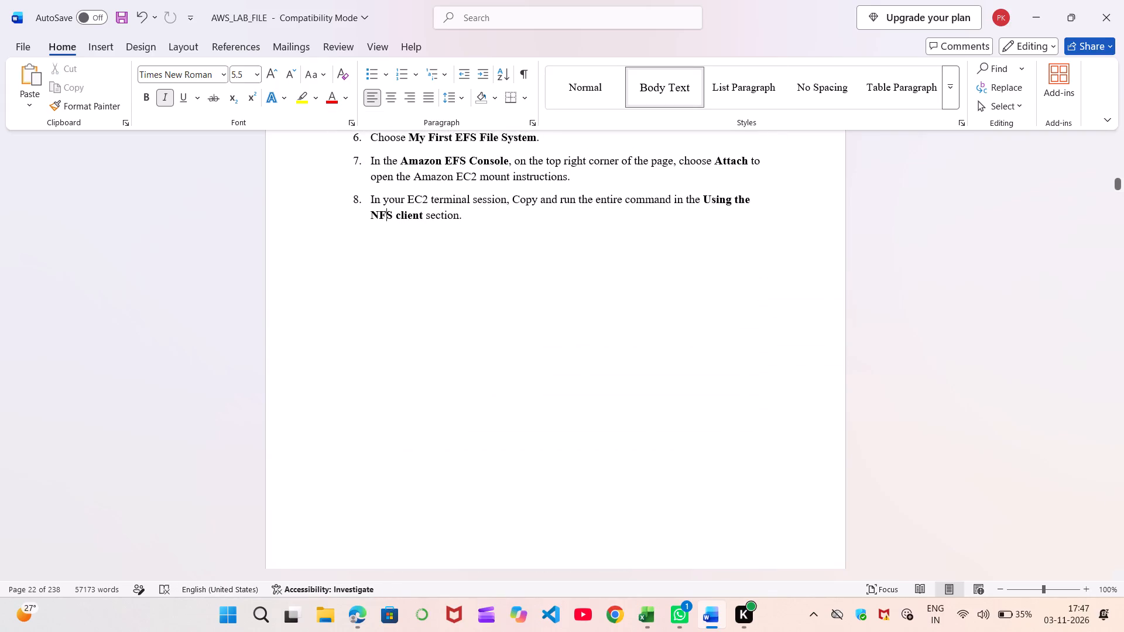
click(474, 224)
key(Return)
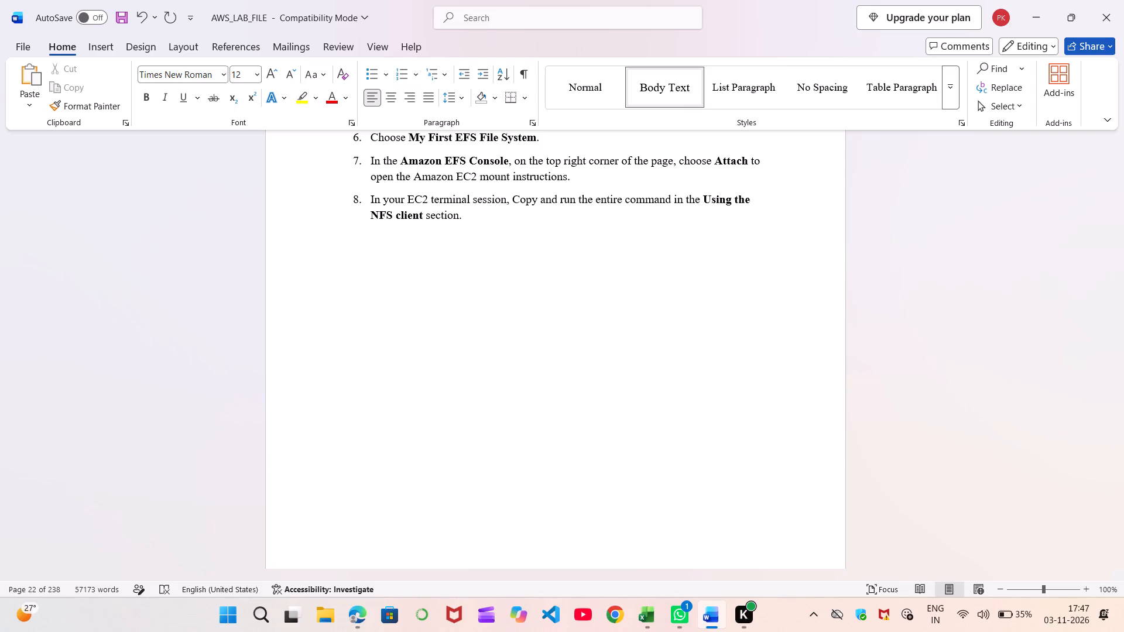
key(Return)
key(ctrl+v)
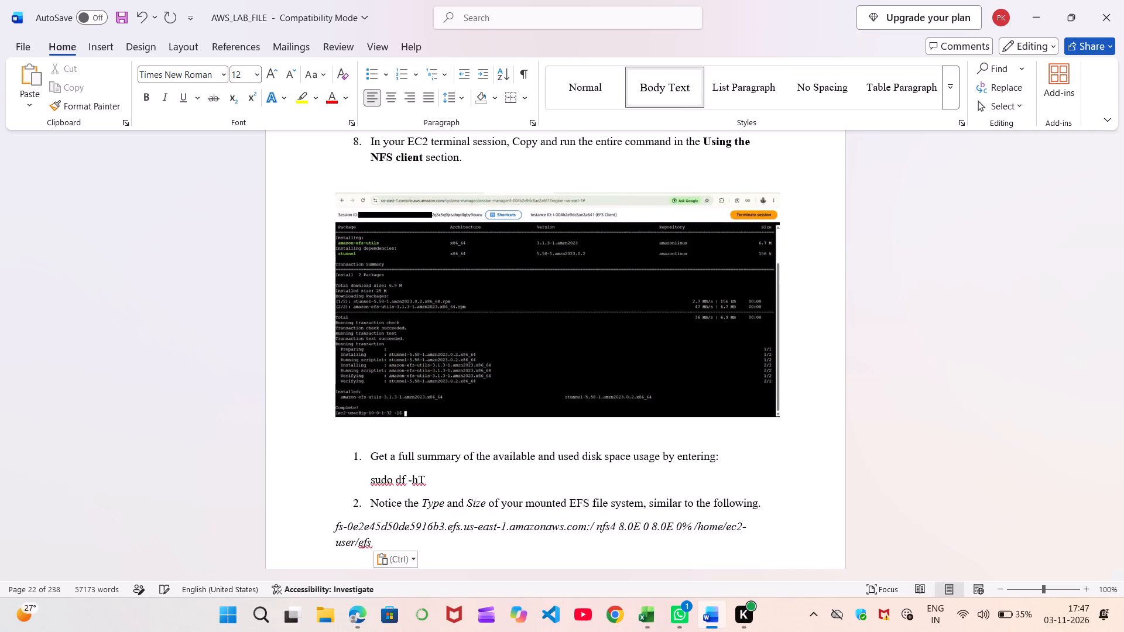
Move the disk usage output screenshot from page 23 to below the "/home/ec2-user/efs" line on page 22.
scroll(474, 224, down, 3)
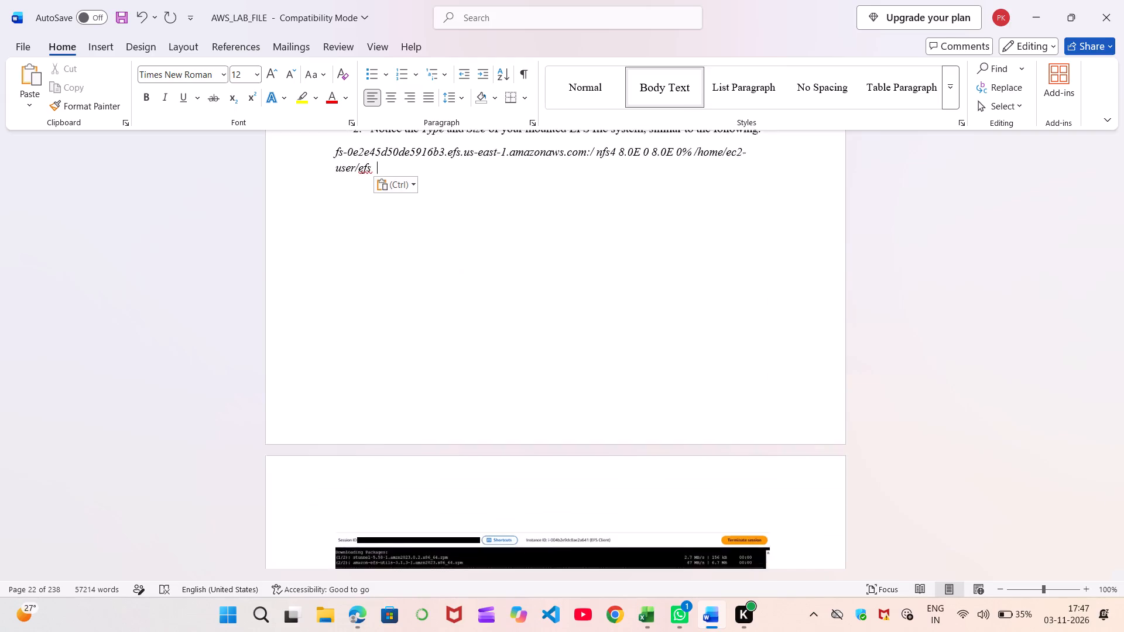
scroll(474, 224, down, 1)
scroll(634, 300, right, 1)
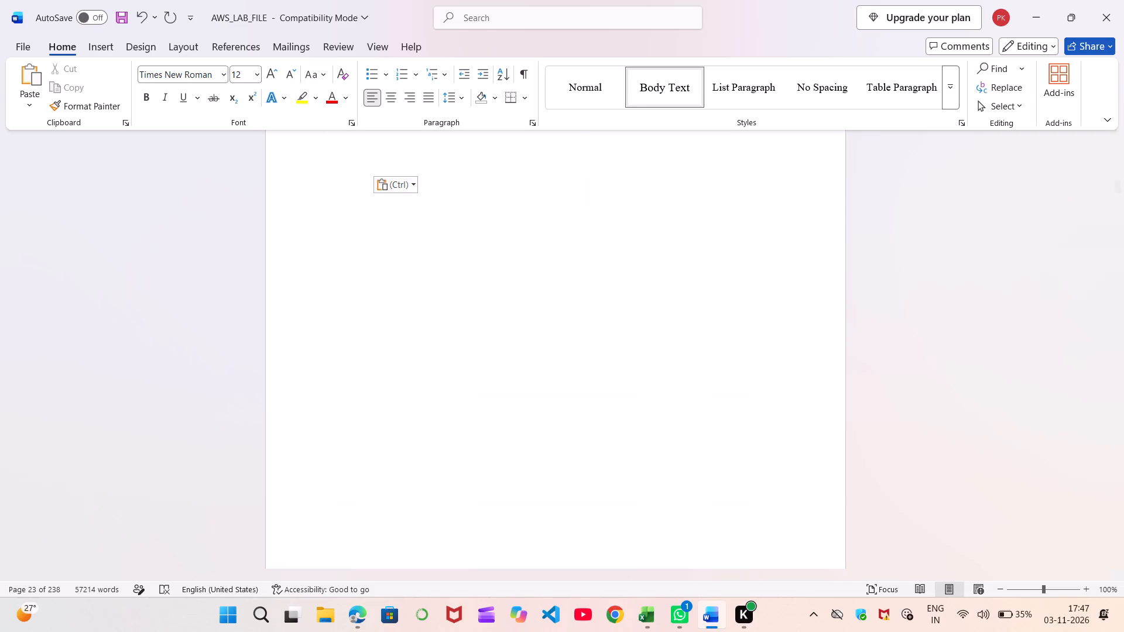
scroll(634, 300, right, 1)
scroll(634, 300, up, 1)
click(583, 358)
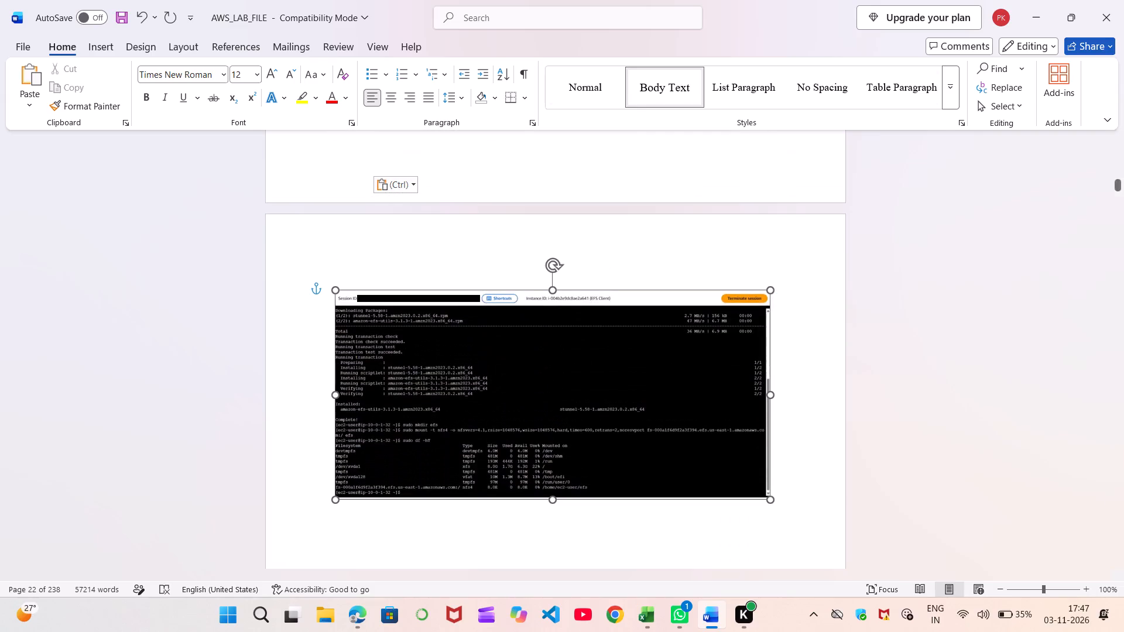
key(ctrl+x)
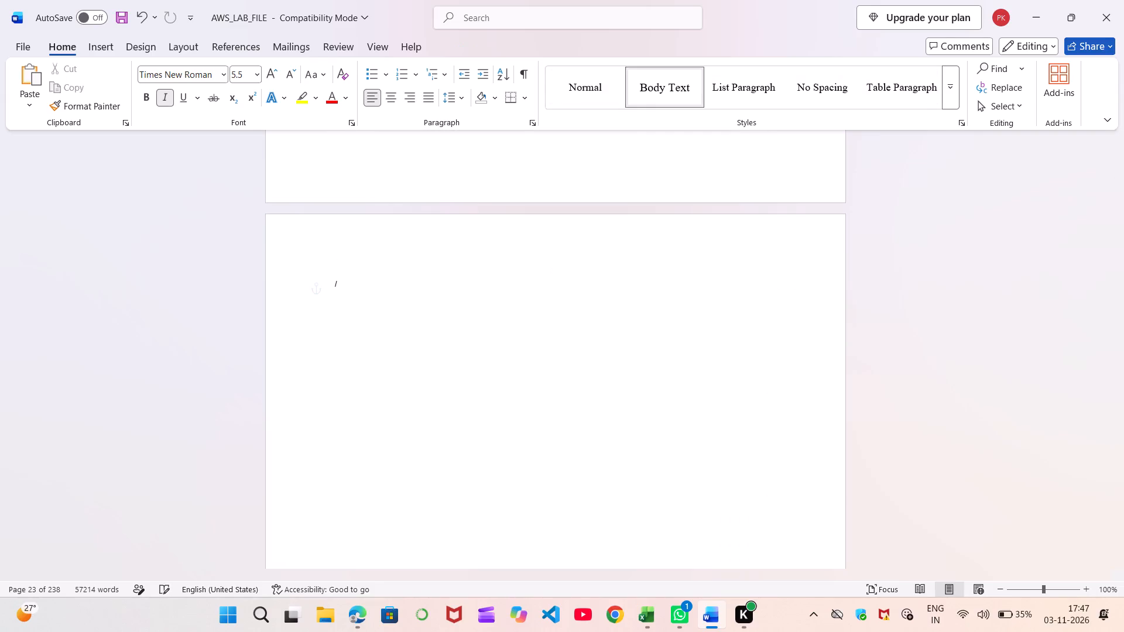
scroll(583, 358, up, 3)
click(386, 353)
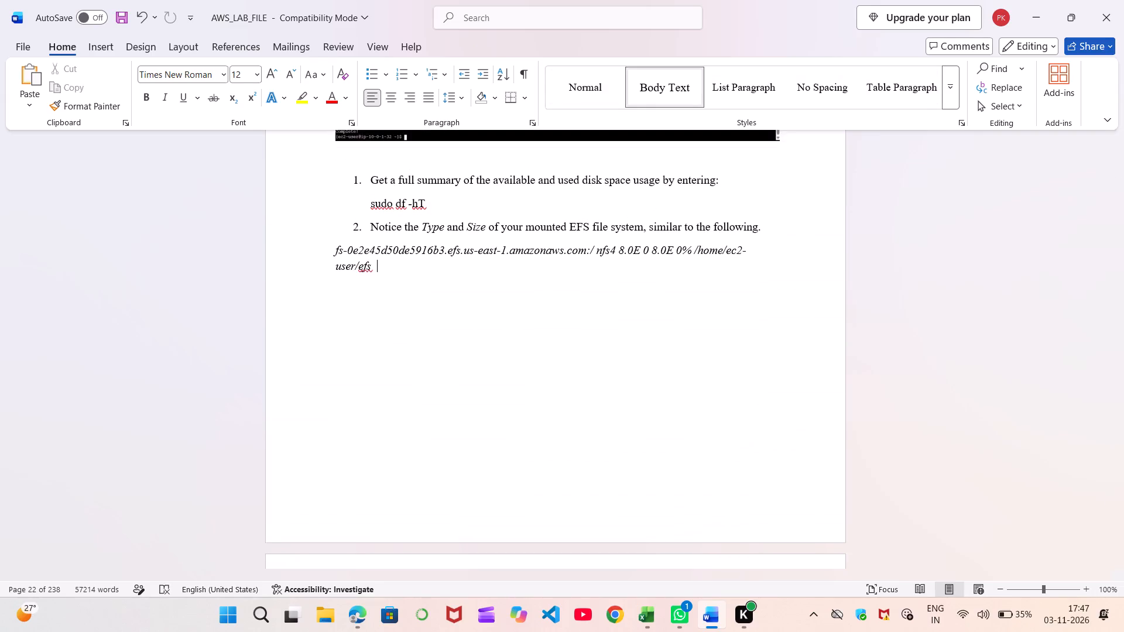
key(Return)
key(ctrl+v)
Examine the blank page 23 between the disk usage screenshot and the Task 5 heading.
scroll(353, 321, down, 4)
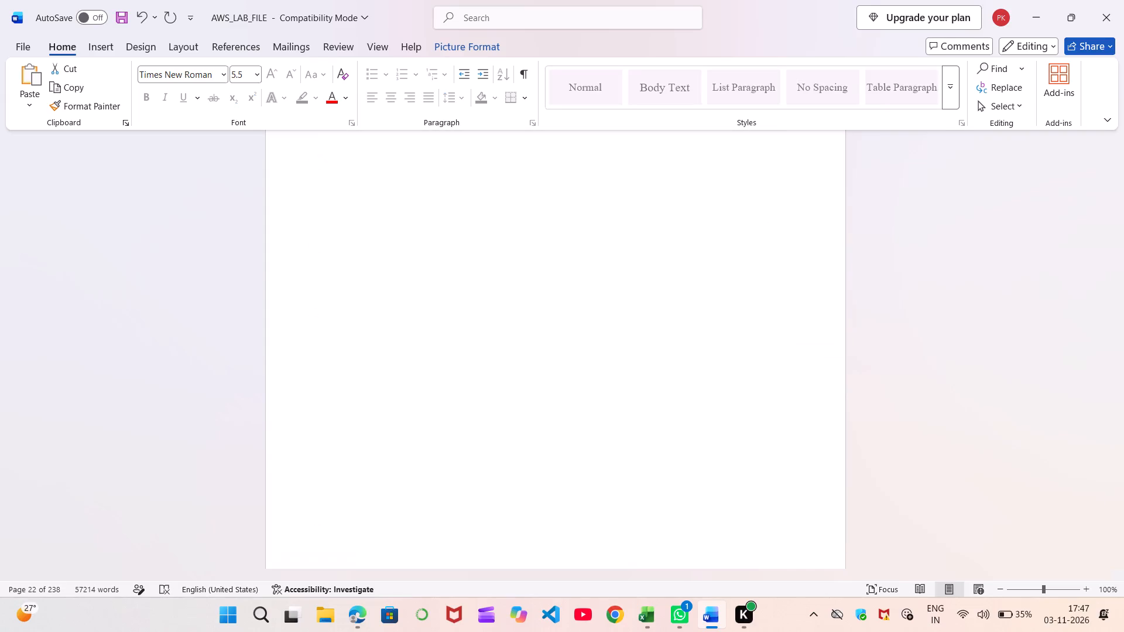
scroll(353, 321, down, 2)
scroll(353, 321, right, 1)
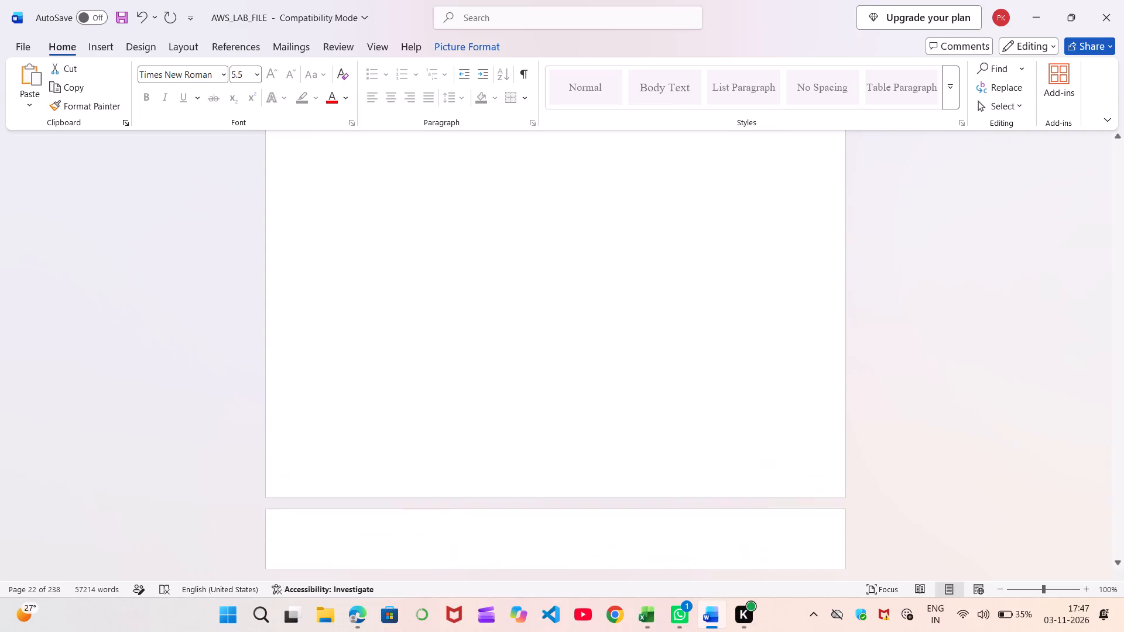
scroll(353, 321, right, 1)
click(400, 325)
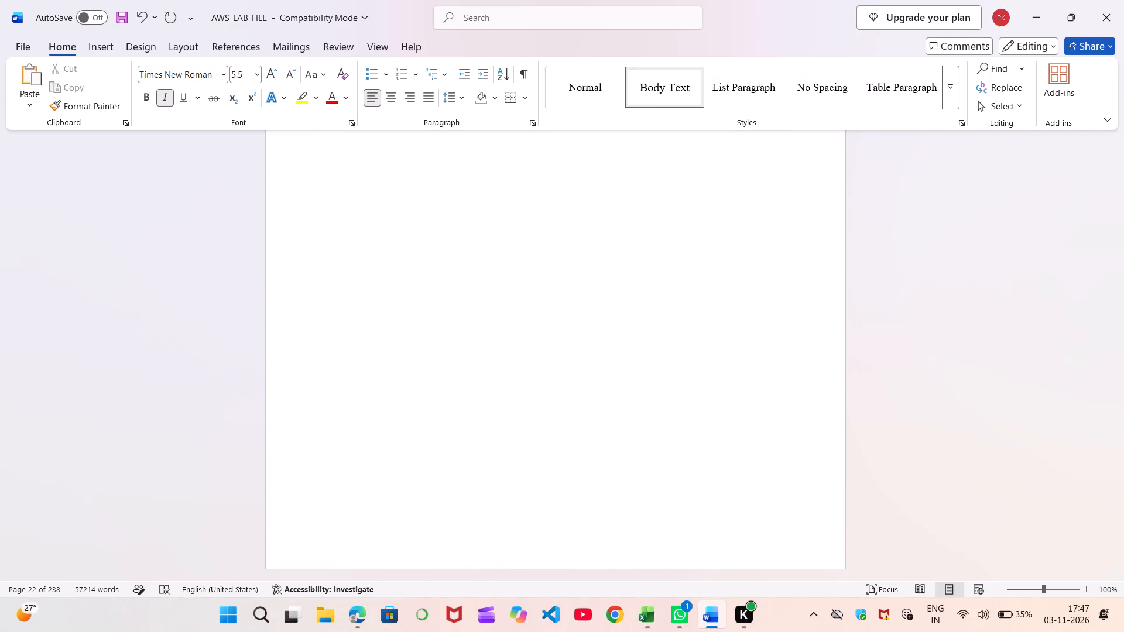
scroll(400, 325, down, 5)
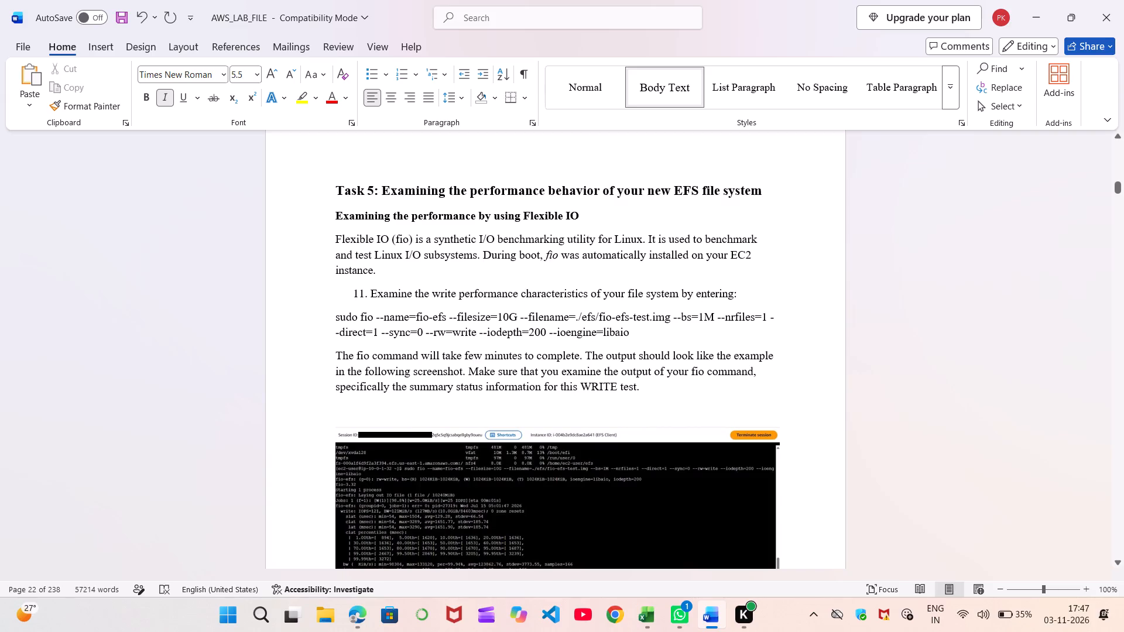
click(680, 393)
scroll(680, 393, up, 2)
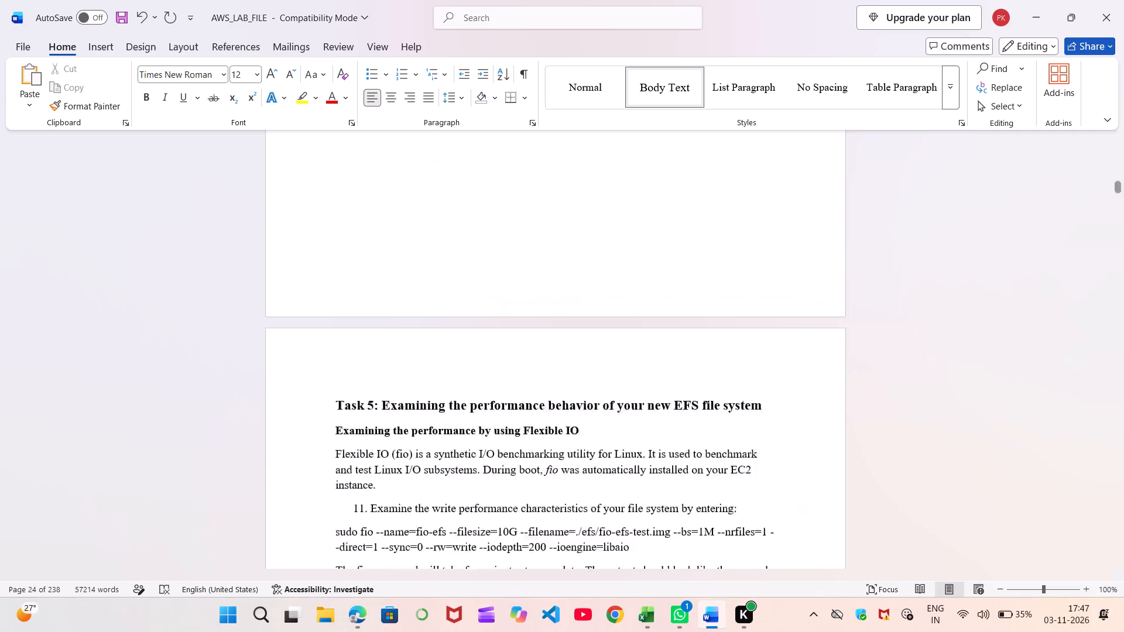
scroll(680, 393, up, 1)
click(559, 377)
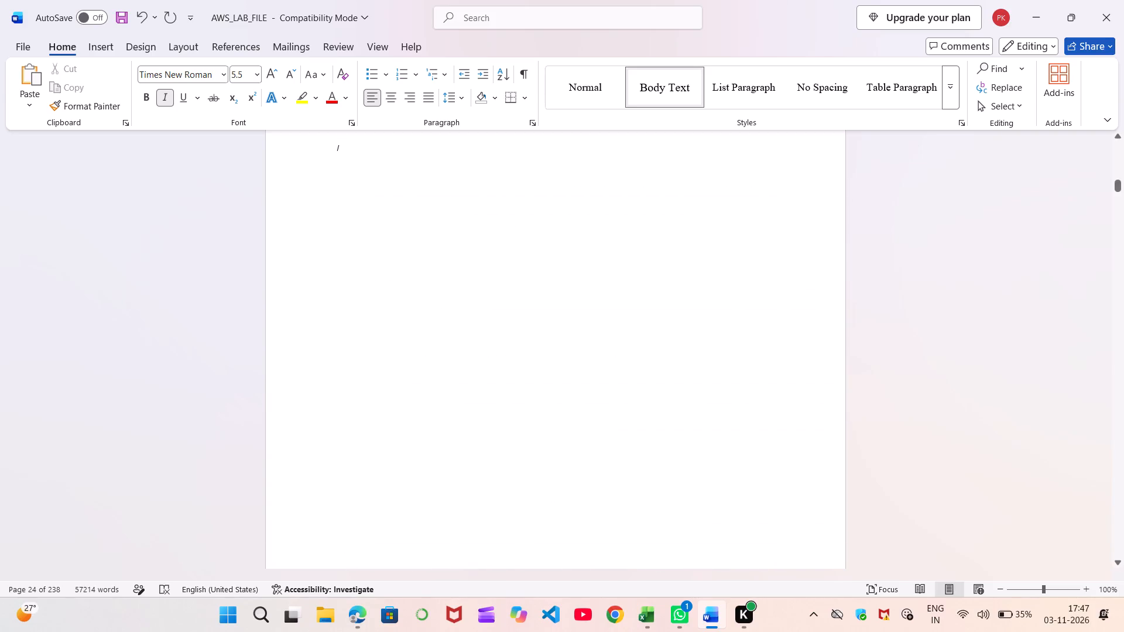
scroll(559, 377, up, 3)
scroll(559, 377, down, 1)
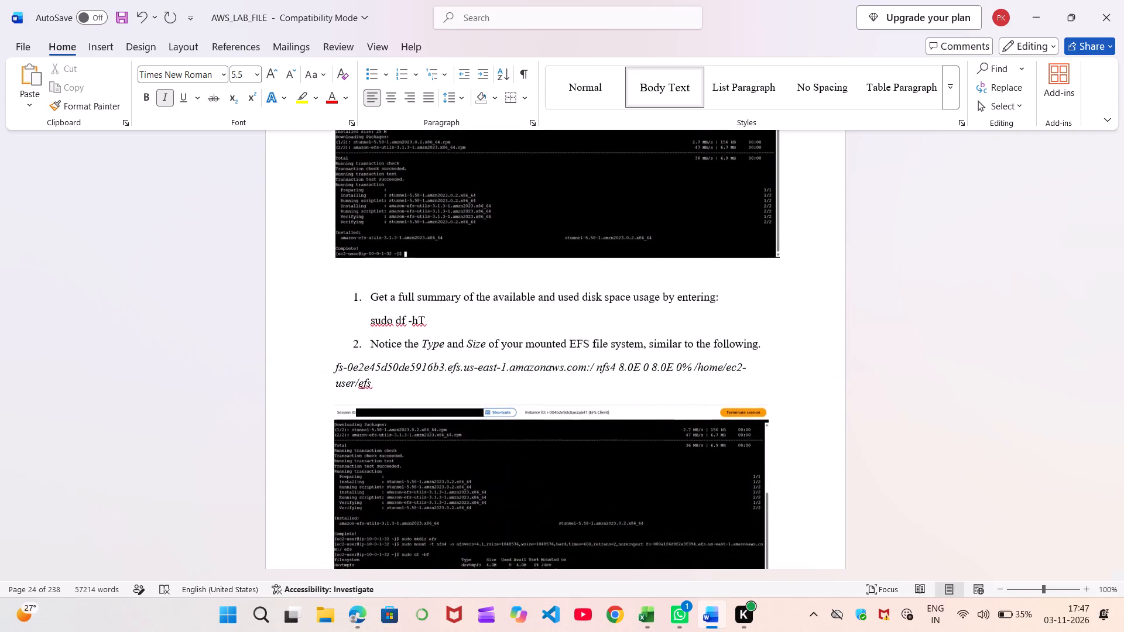
scroll(559, 377, down, 1)
click(559, 377)
click(559, 377)
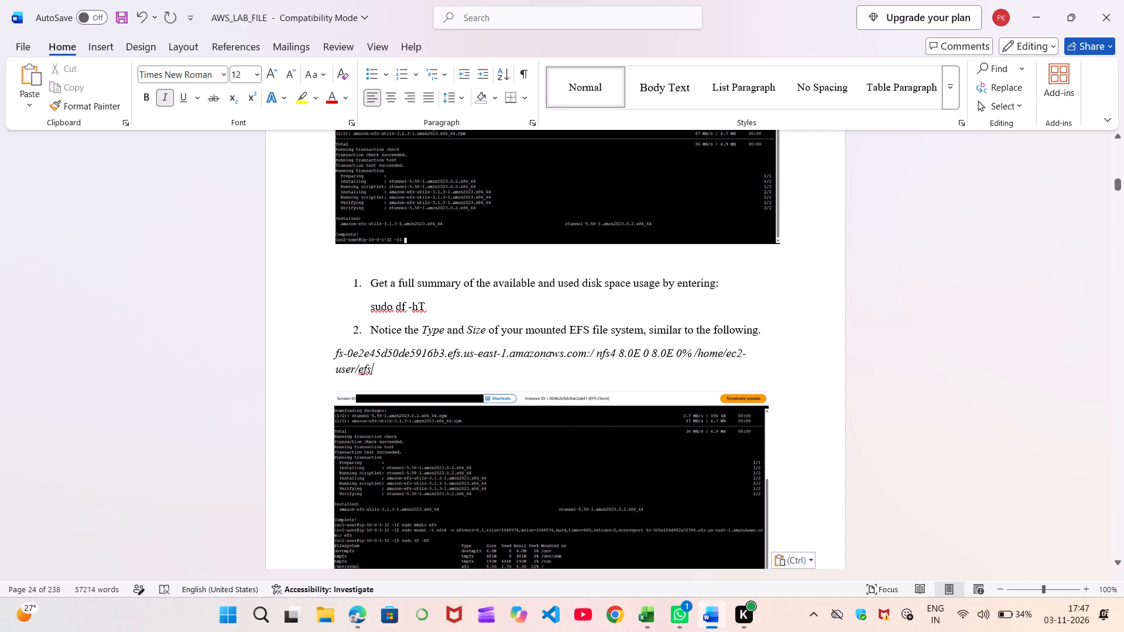
click(526, 288)
scroll(522, 364, down, 1)
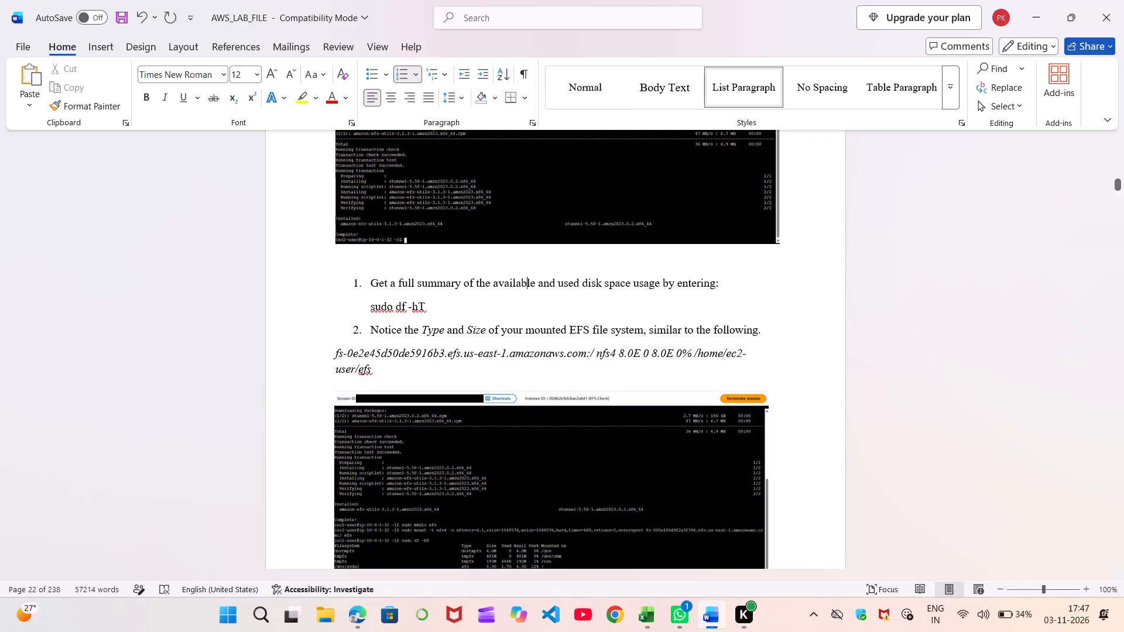
scroll(522, 364, down, 4)
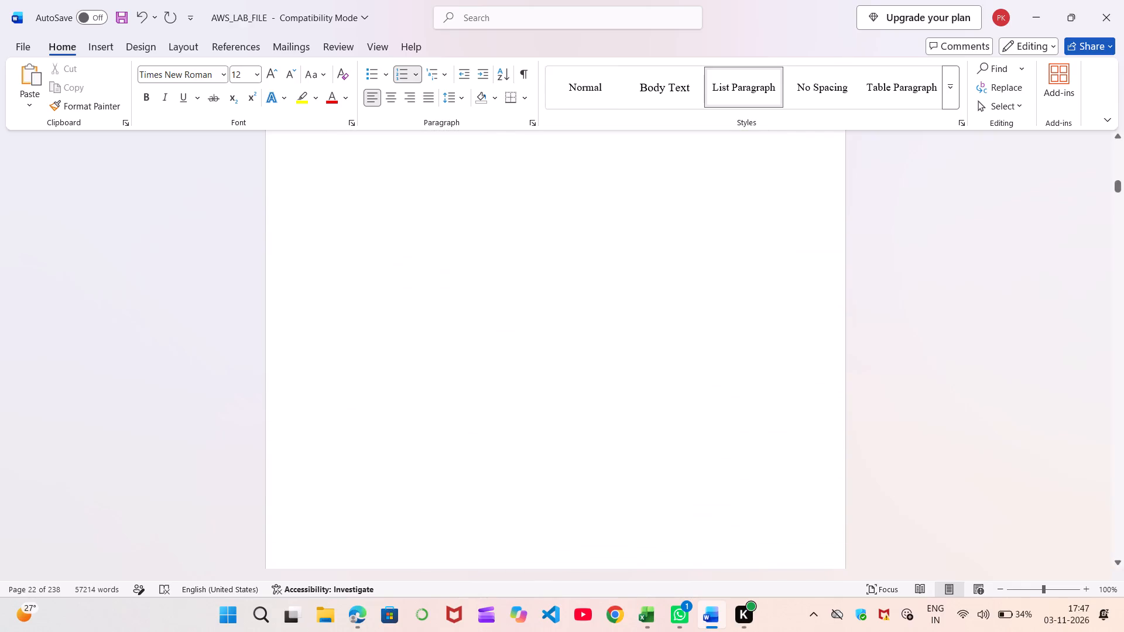
click(522, 364)
scroll(522, 364, down, 2)
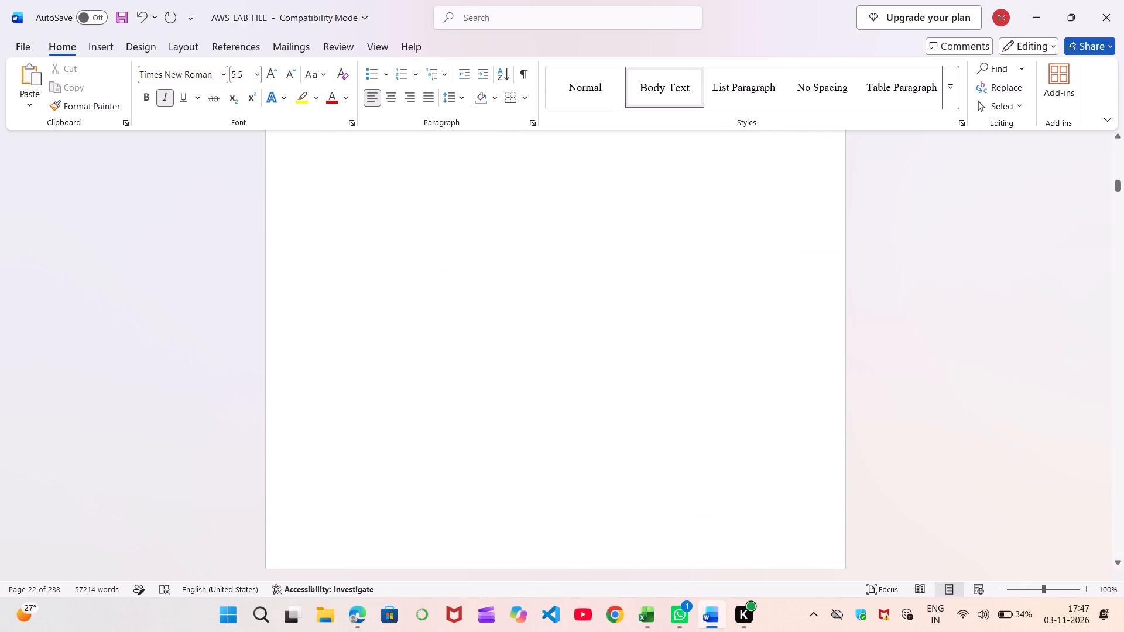
scroll(522, 364, down, 1)
scroll(522, 364, up, 2)
click(522, 364)
right_click(522, 364)
click(437, 360)
scroll(437, 360, down, 2)
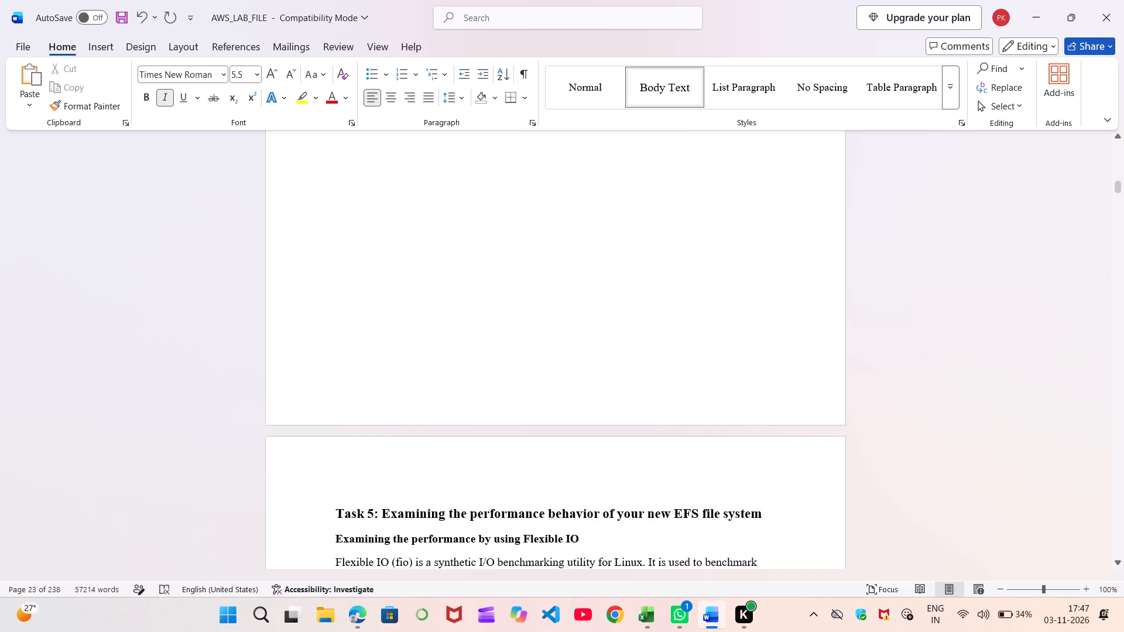
scroll(437, 360, up, 3)
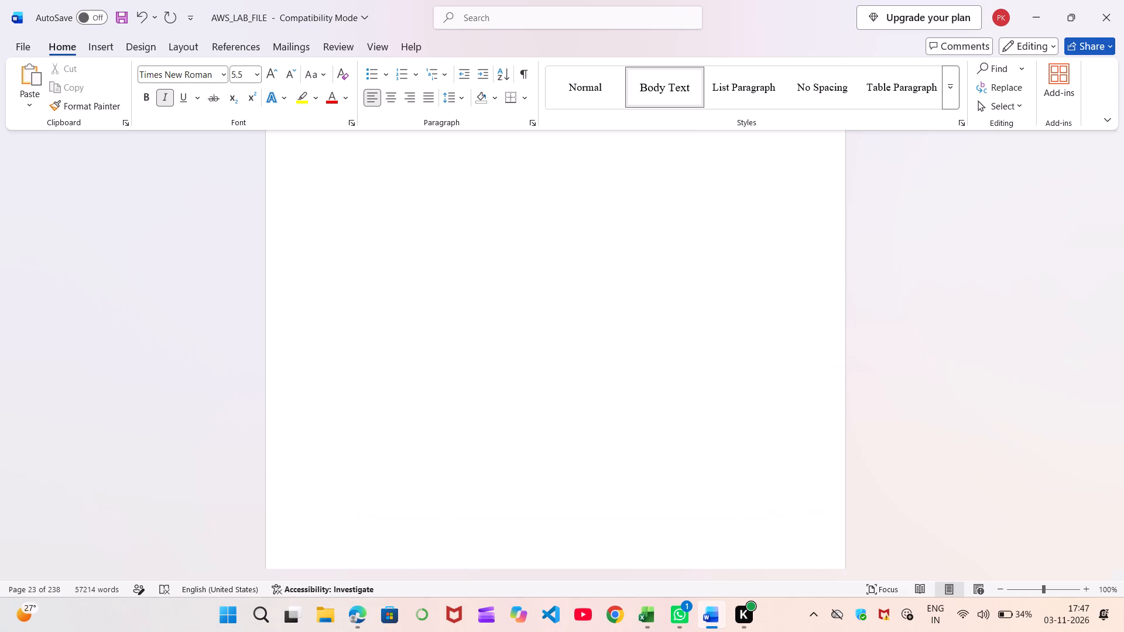
scroll(437, 360, up, 1)
scroll(437, 360, down, 1)
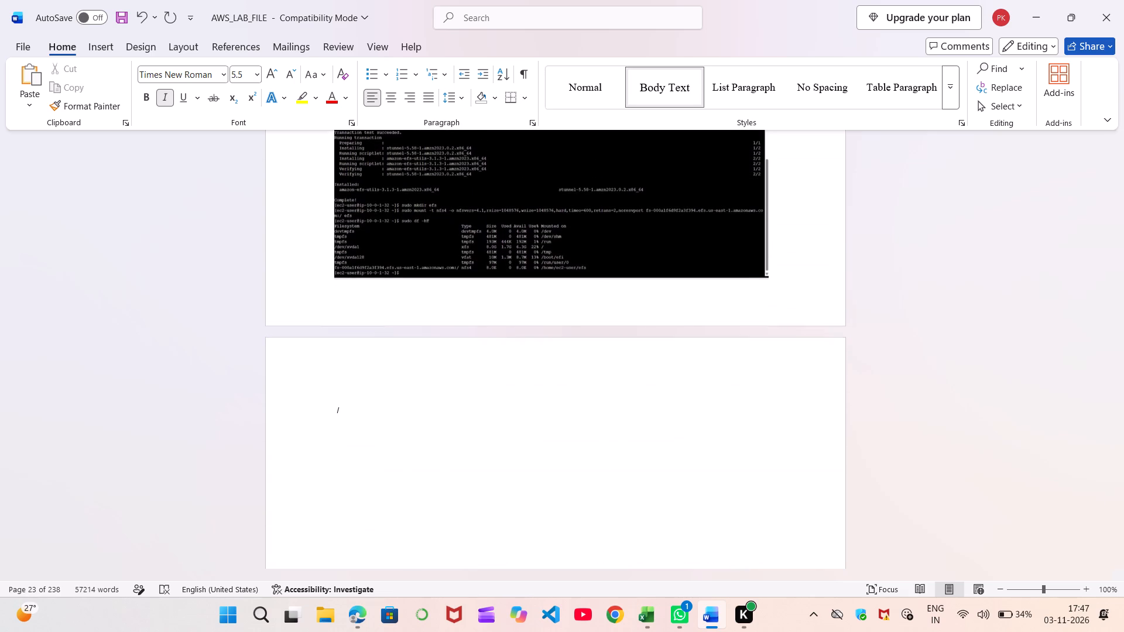
scroll(437, 360, down, 1)
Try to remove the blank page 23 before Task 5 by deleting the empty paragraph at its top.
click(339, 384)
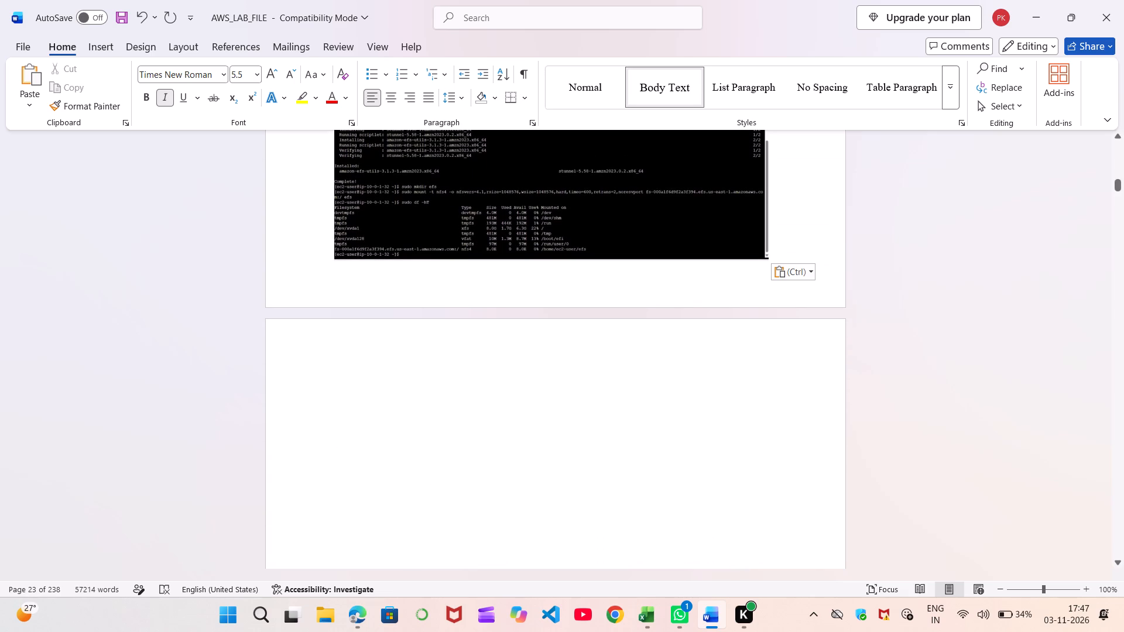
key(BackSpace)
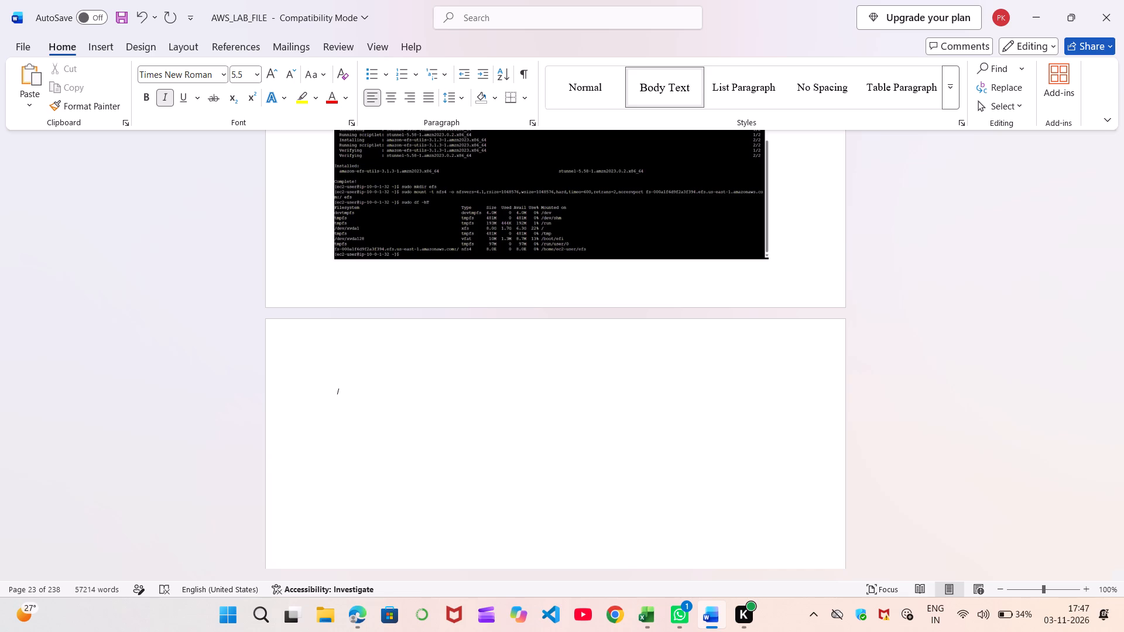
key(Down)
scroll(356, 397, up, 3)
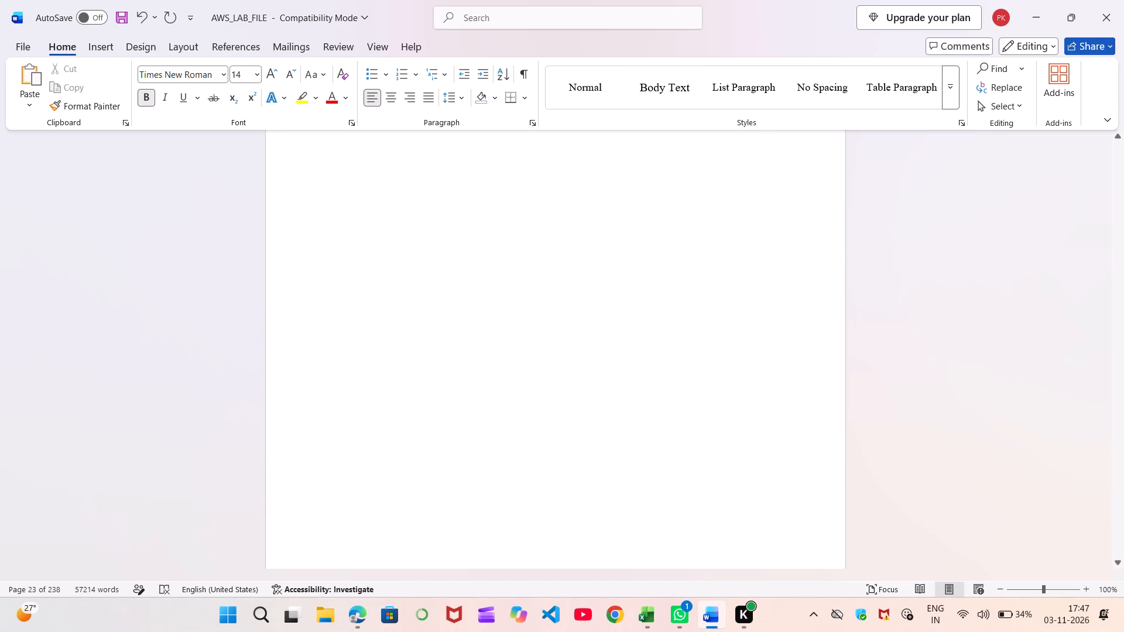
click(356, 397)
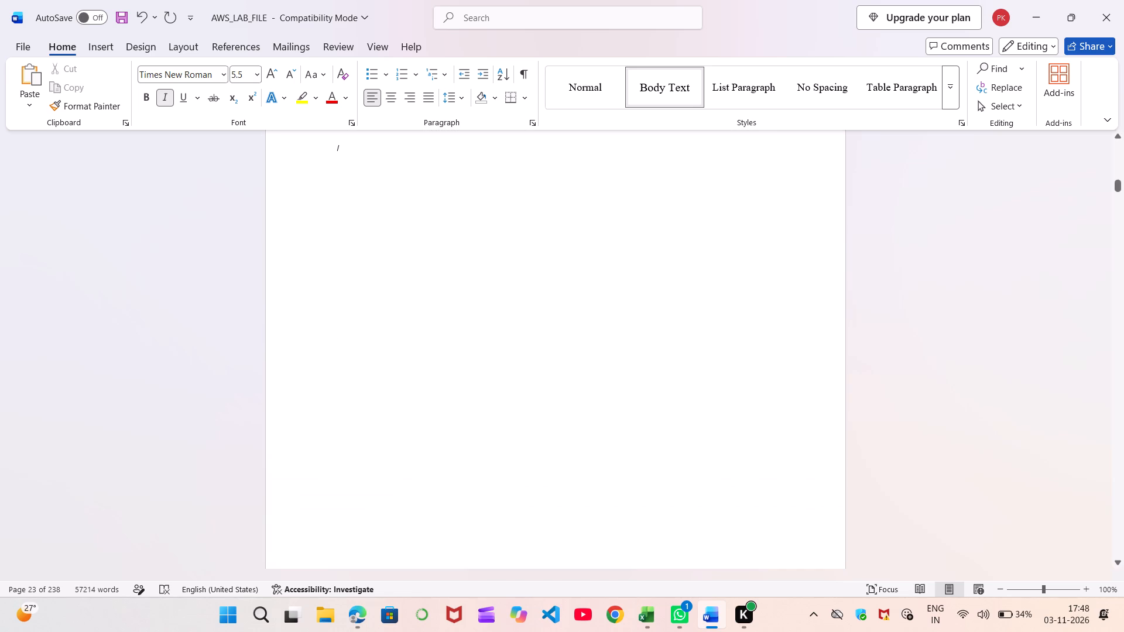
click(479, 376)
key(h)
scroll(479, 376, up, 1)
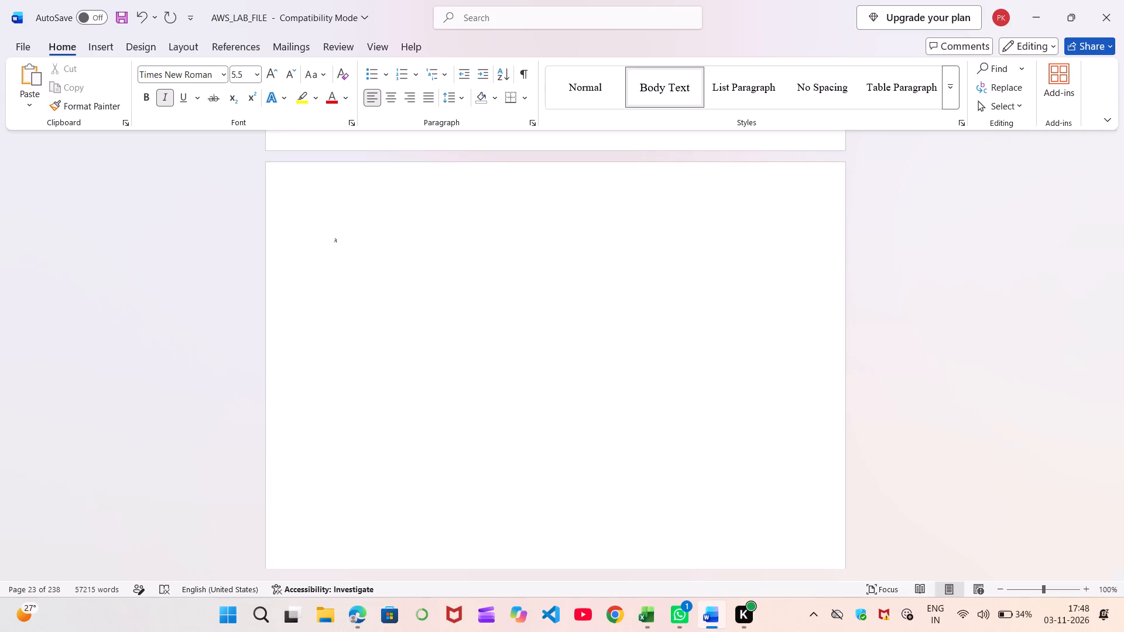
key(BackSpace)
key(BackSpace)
Delete the blank space between the fio output screenshot and the "Monitoring performance by using Amazon CloudWatch" heading on page 24.
scroll(479, 376, down, 5)
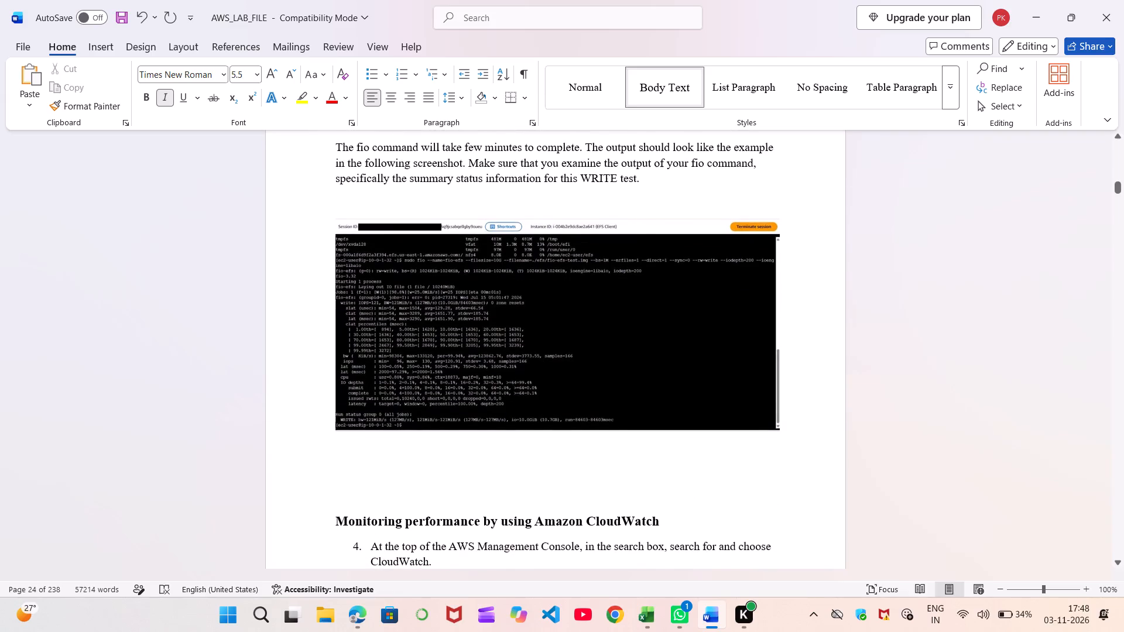
click(627, 470)
scroll(627, 470, up, 2)
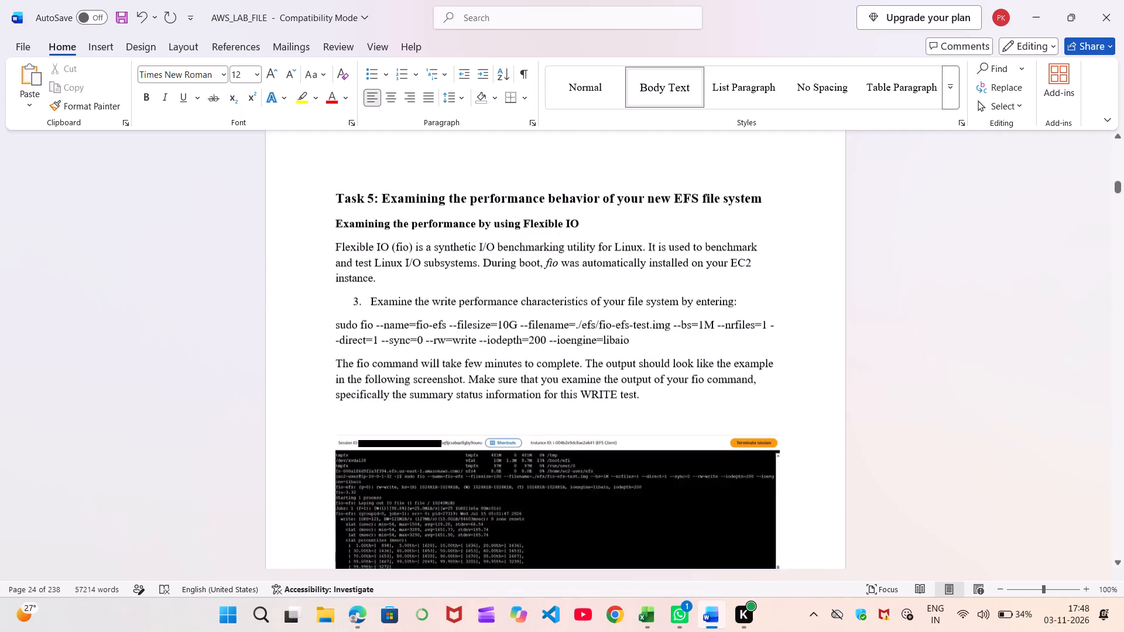
scroll(627, 470, up, 1)
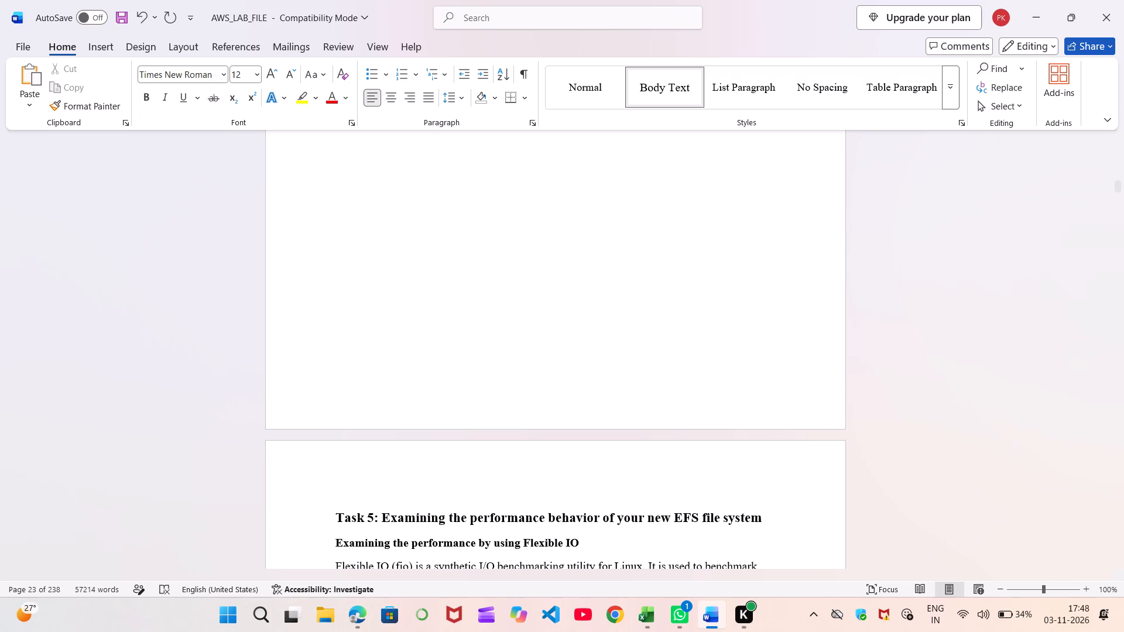
scroll(627, 470, down, 2)
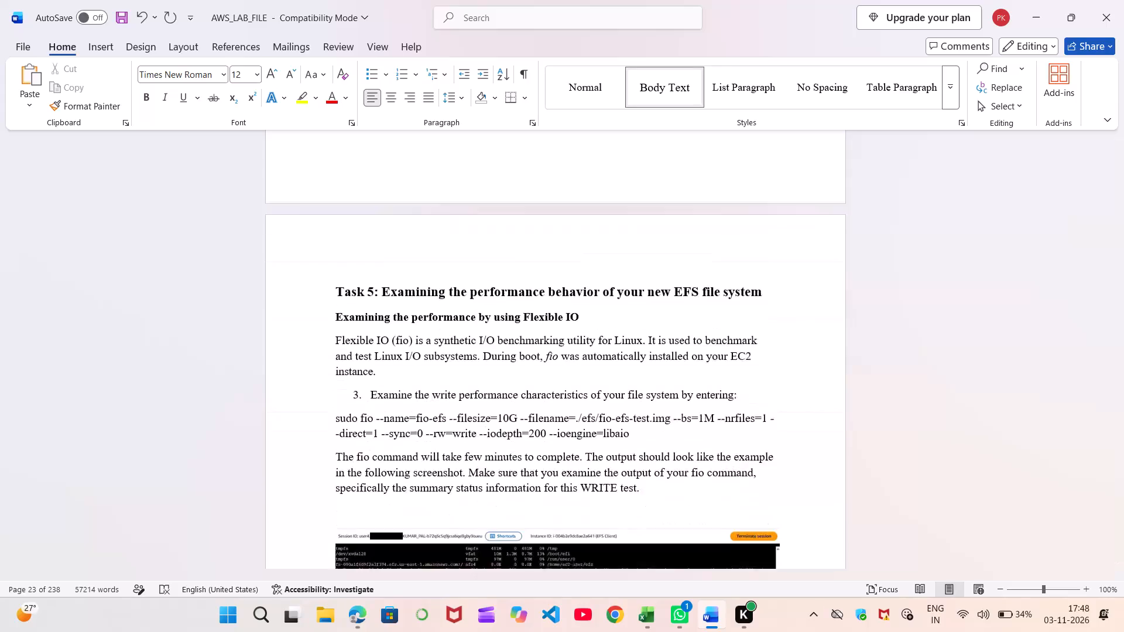
scroll(627, 470, down, 2)
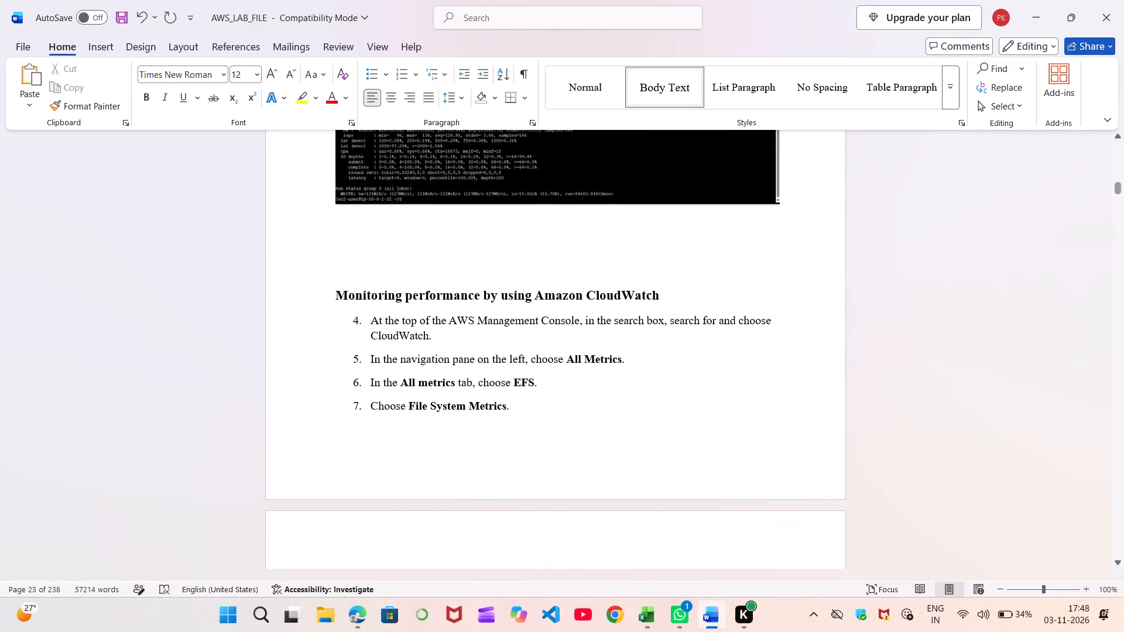
click(332, 272)
key(Down)
key(BackSpace)
key(BackSpace)
key(BackSpace)
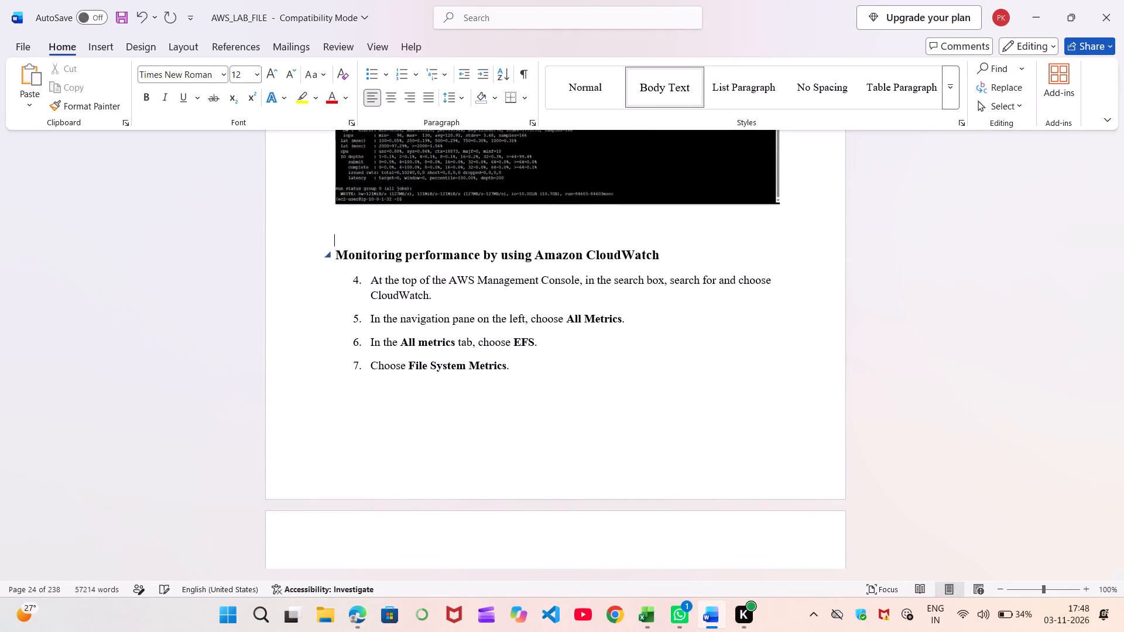
key(BackSpace)
key(BackSpace)
Add blank lines below step 7, "Choose File System Metrics", at the end of page 24.
scroll(332, 272, down, 1)
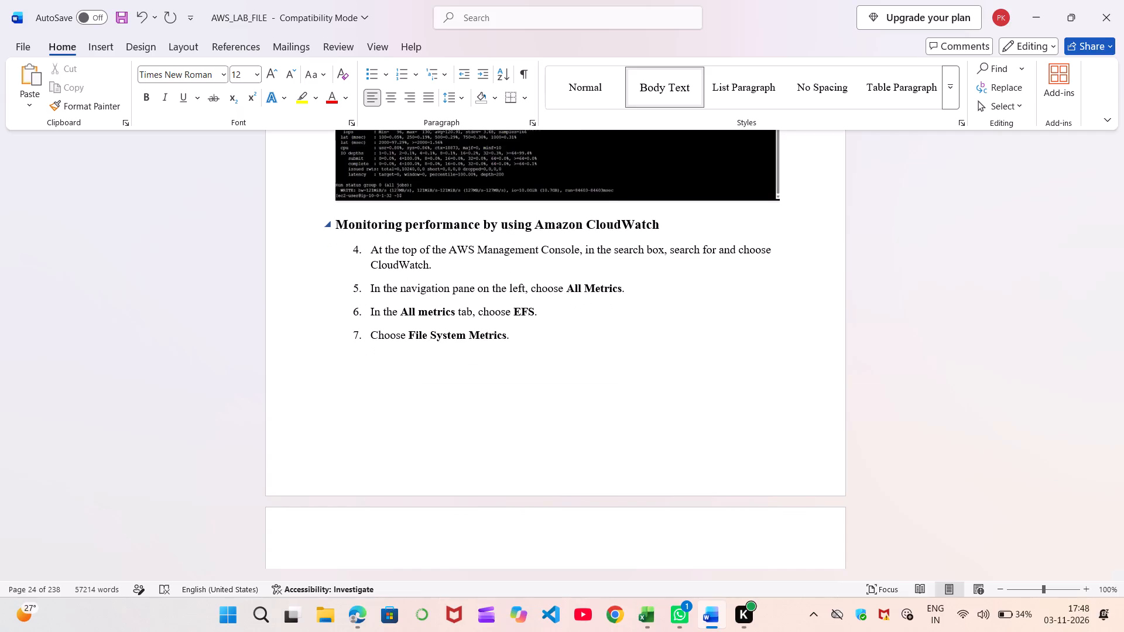
scroll(332, 272, down, 2)
click(347, 276)
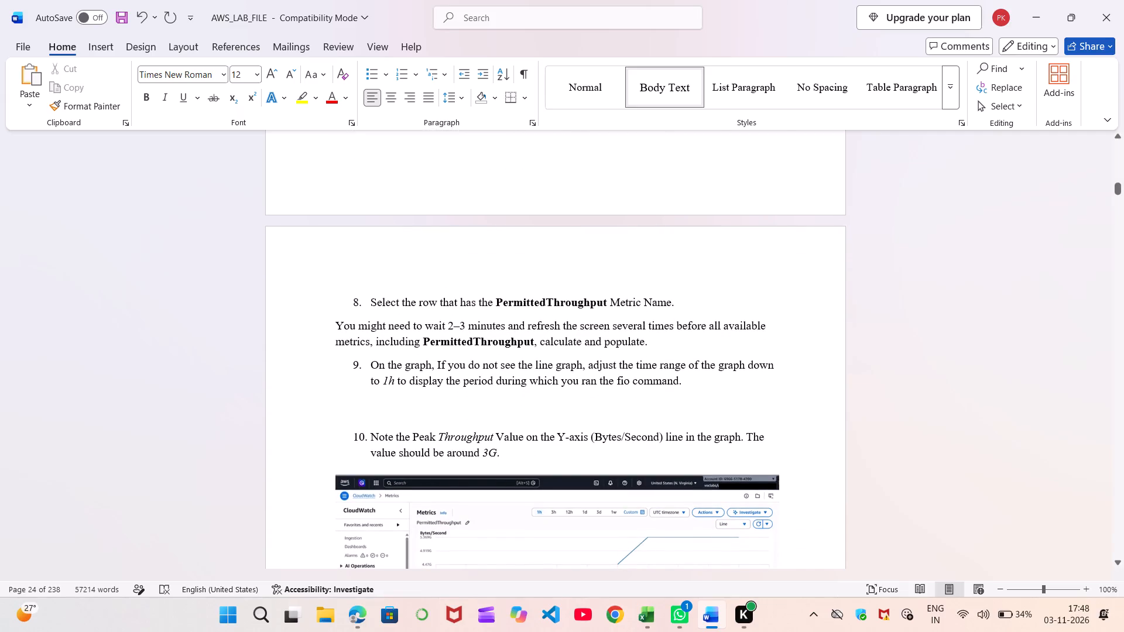
key(Up)
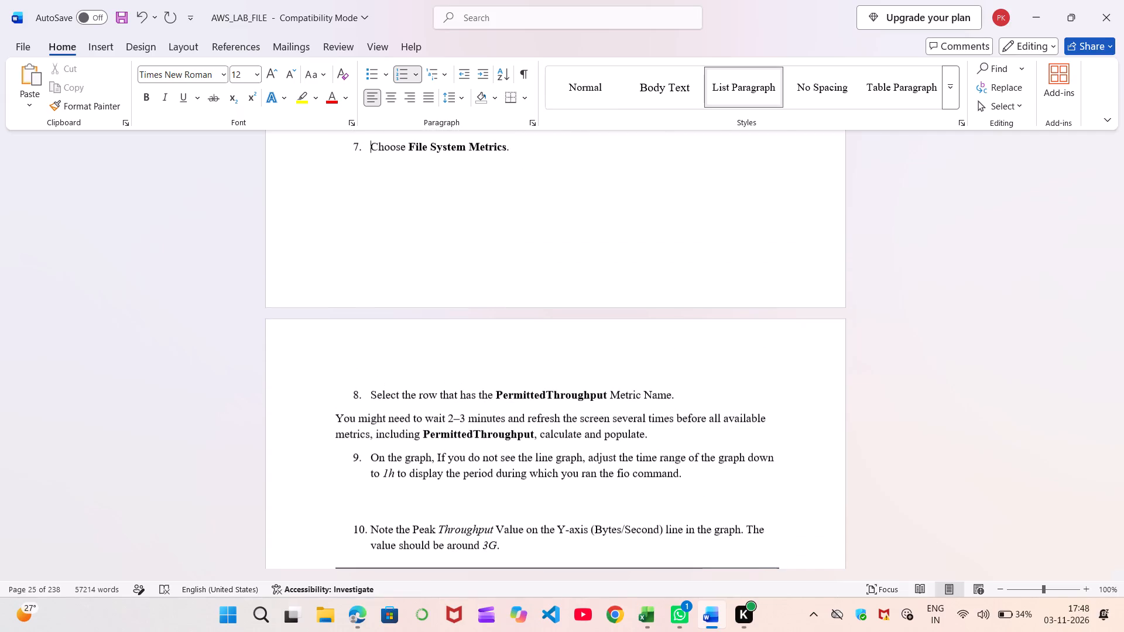
click(532, 156)
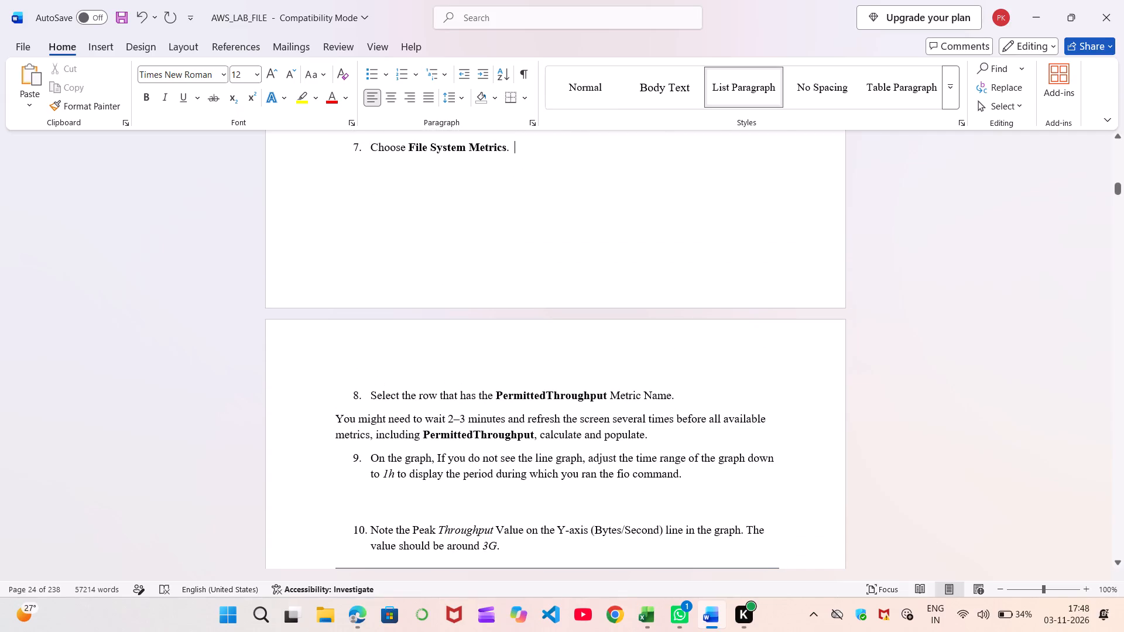
key(Return)
key(Return)
key(Return)
key(Return)
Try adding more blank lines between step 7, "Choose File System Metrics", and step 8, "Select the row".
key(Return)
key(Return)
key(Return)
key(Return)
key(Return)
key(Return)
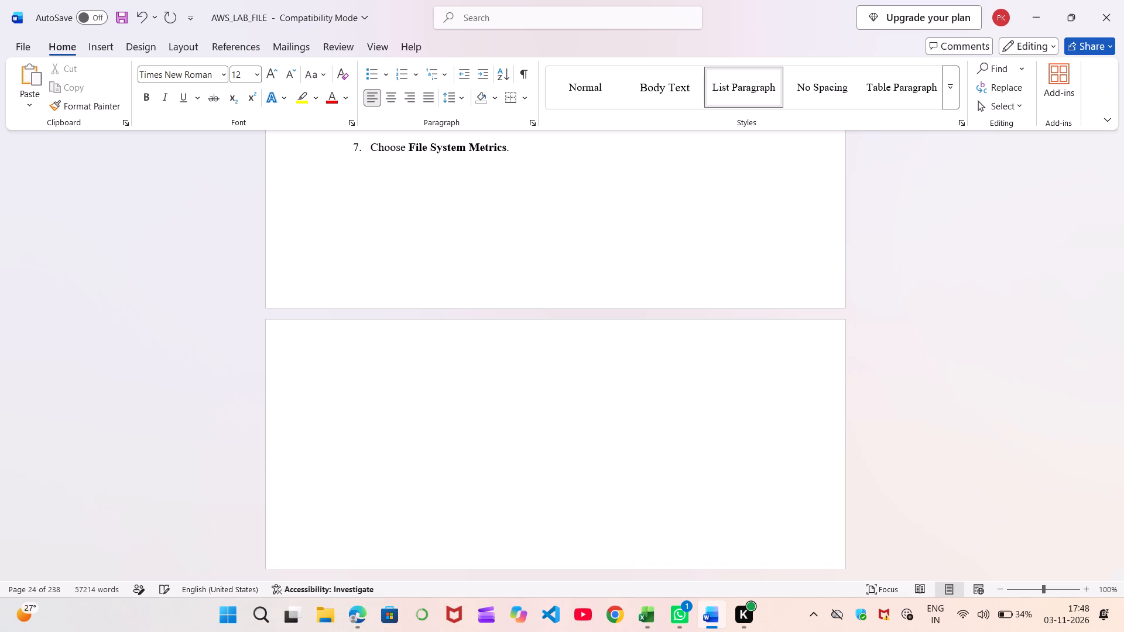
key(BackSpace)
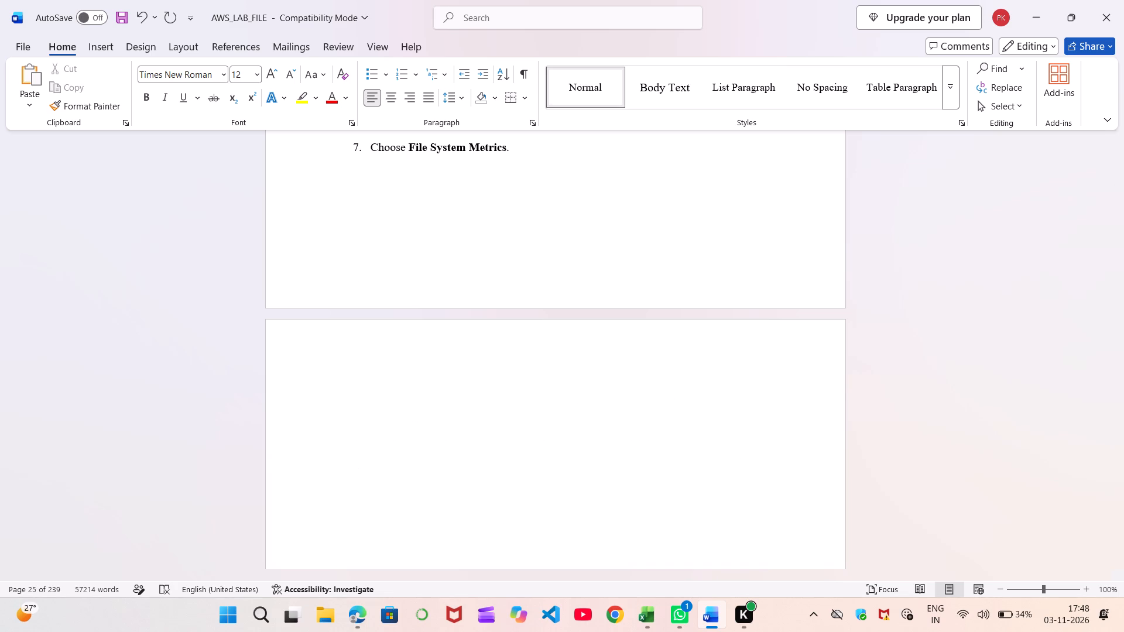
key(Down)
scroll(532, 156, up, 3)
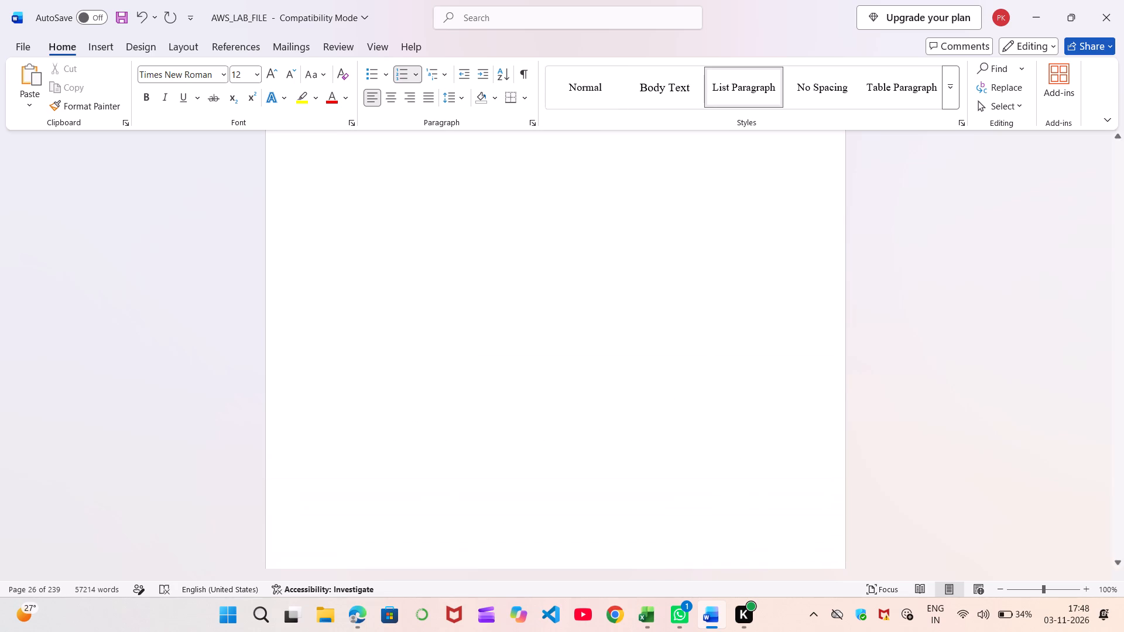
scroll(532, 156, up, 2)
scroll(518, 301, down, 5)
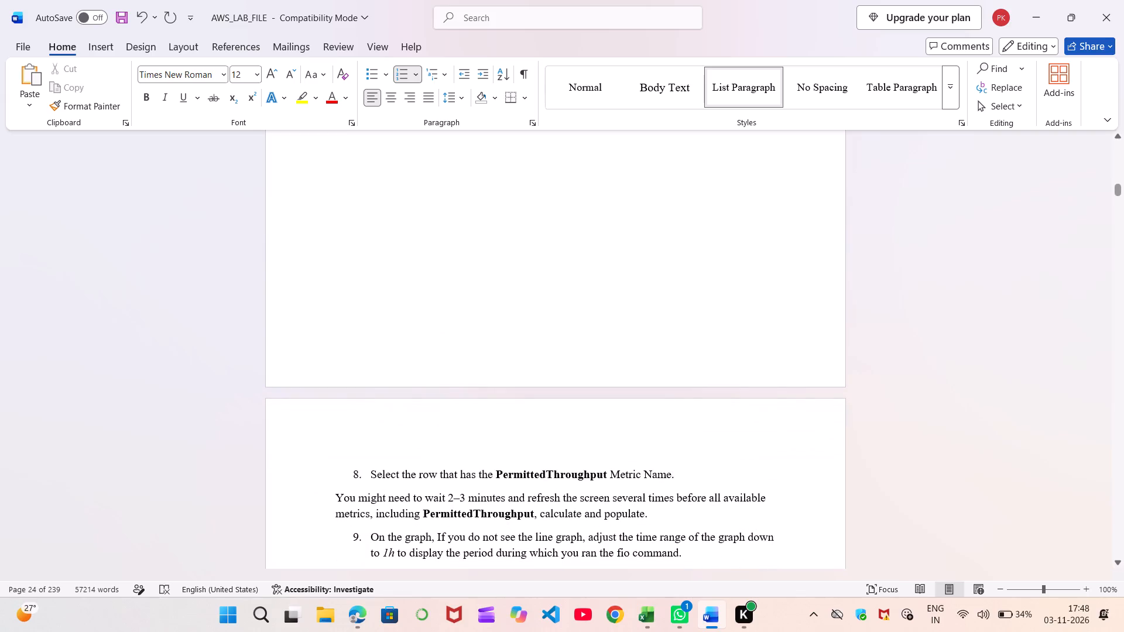
Delete the blank lines between step 7, "Choose File System Metrics", and the PermittedThroughput line, including that line's list number.
key(BackSpace)
key(BackSpace)
key(BackSpace)
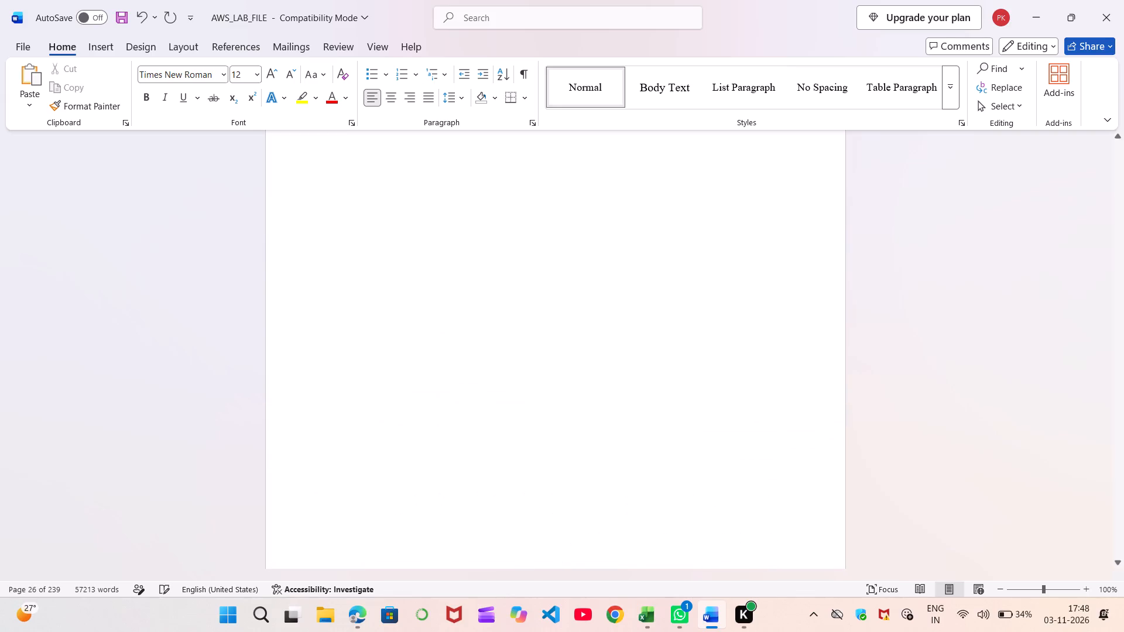
key(BackSpace)
key(BackSpace)
key(BackSpace)
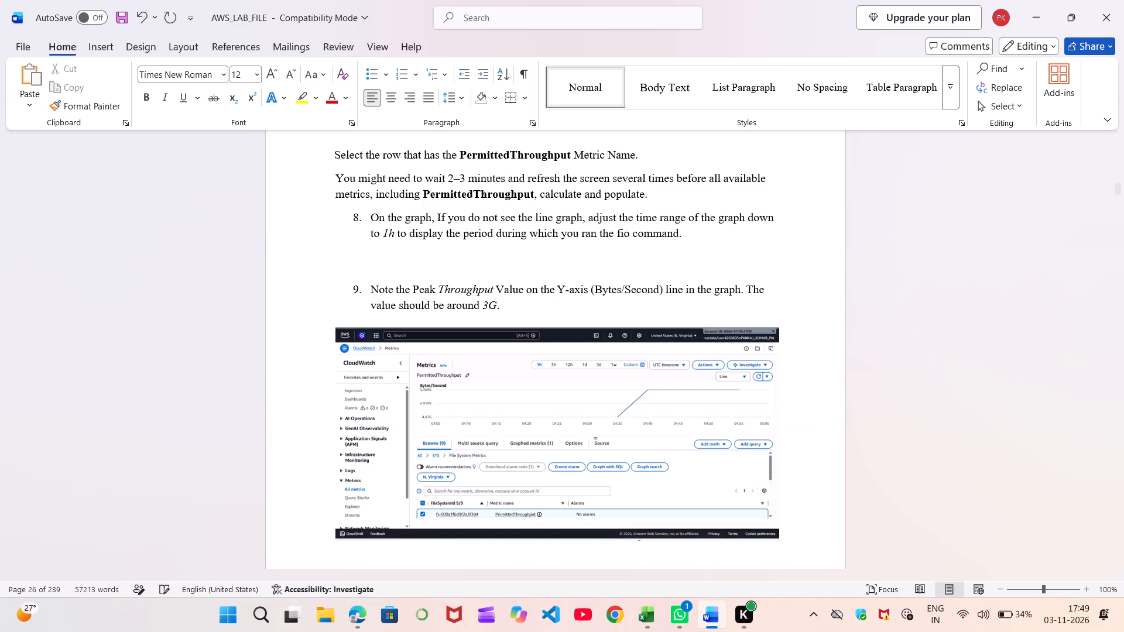
scroll(385, 427, up, 1)
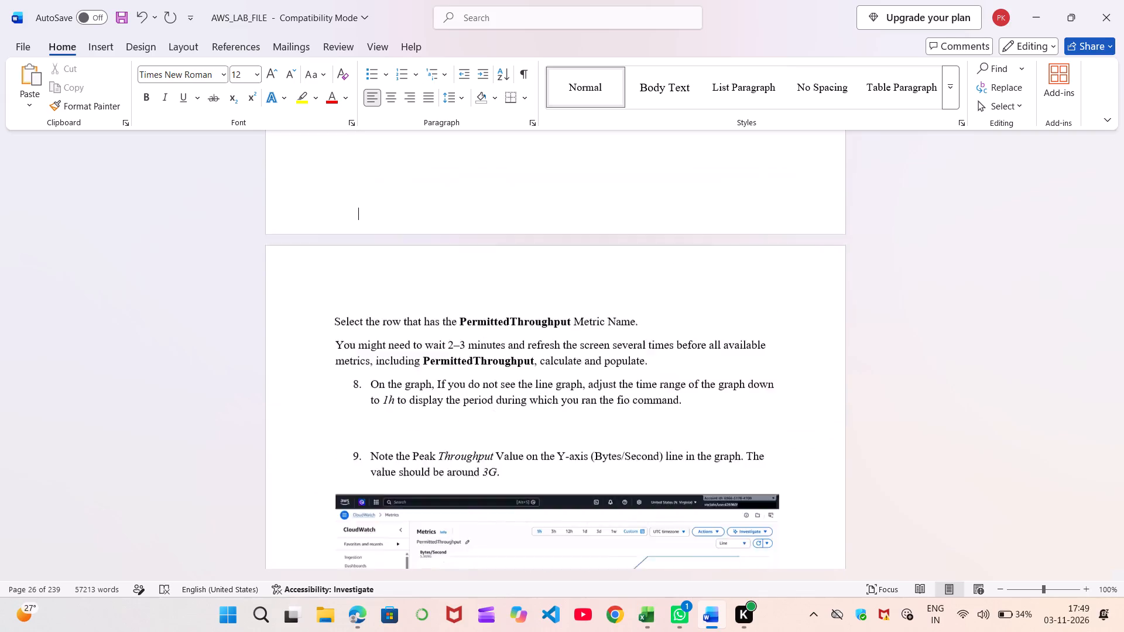
scroll(385, 427, up, 1)
key(BackSpace)
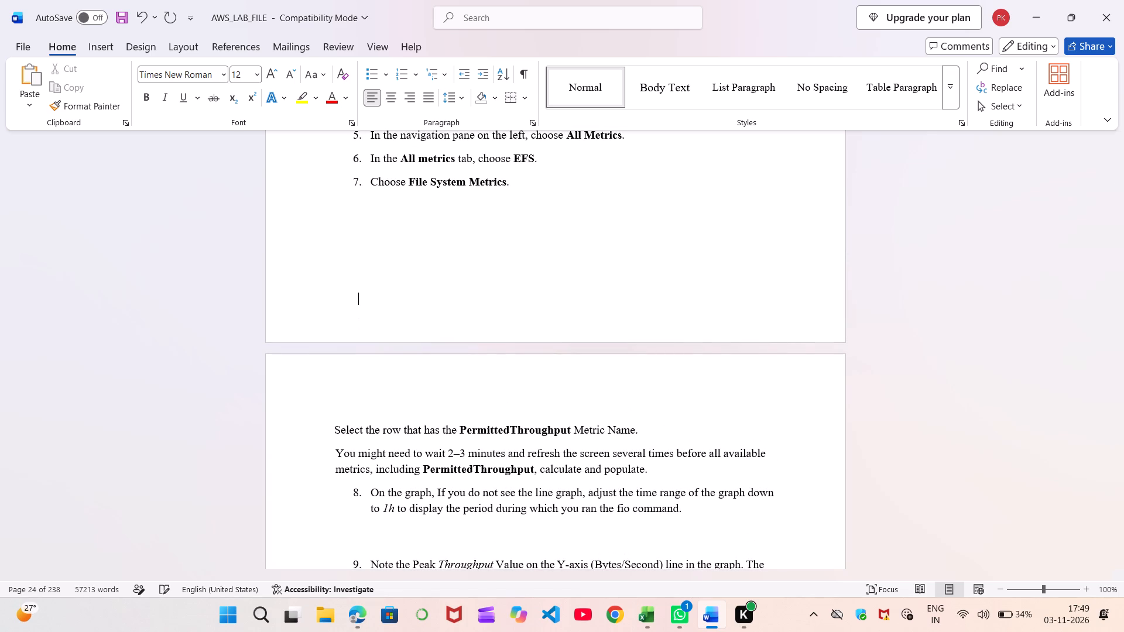
key(BackSpace)
key(BackSpace)
key(BackSpace)
key(BackSpace)
key(BackSpace)
key(BackSpace)
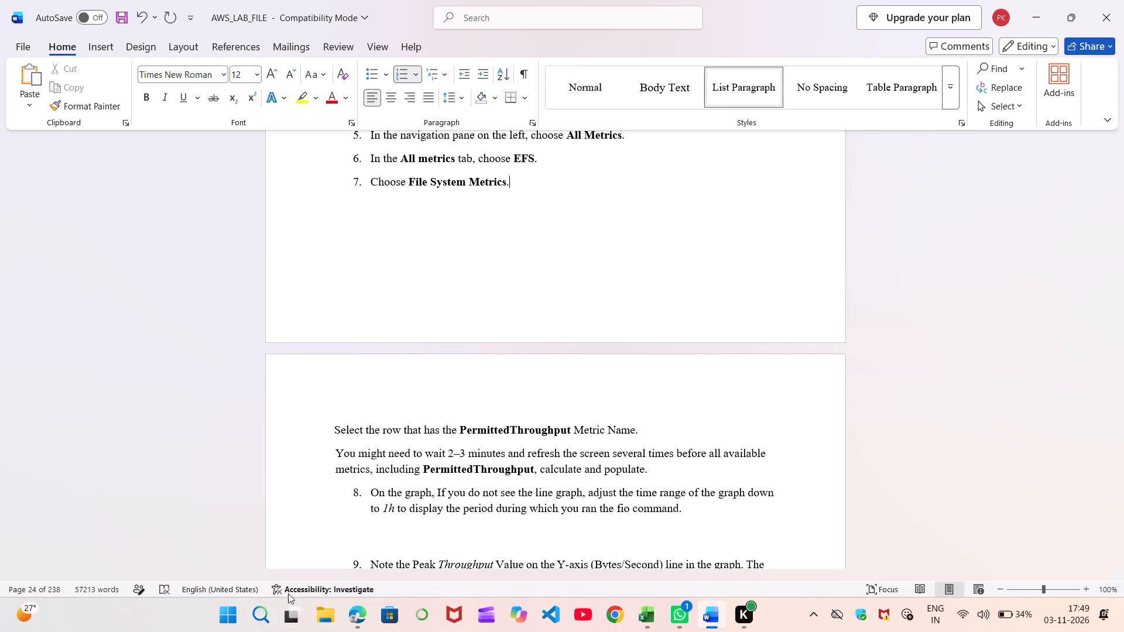
Delete the "Select the row that has the PermittedThroughput Metric Name" line and the note below it about waiting 2–3 minutes.
click(334, 425)
drag(334, 425, 593, 459)
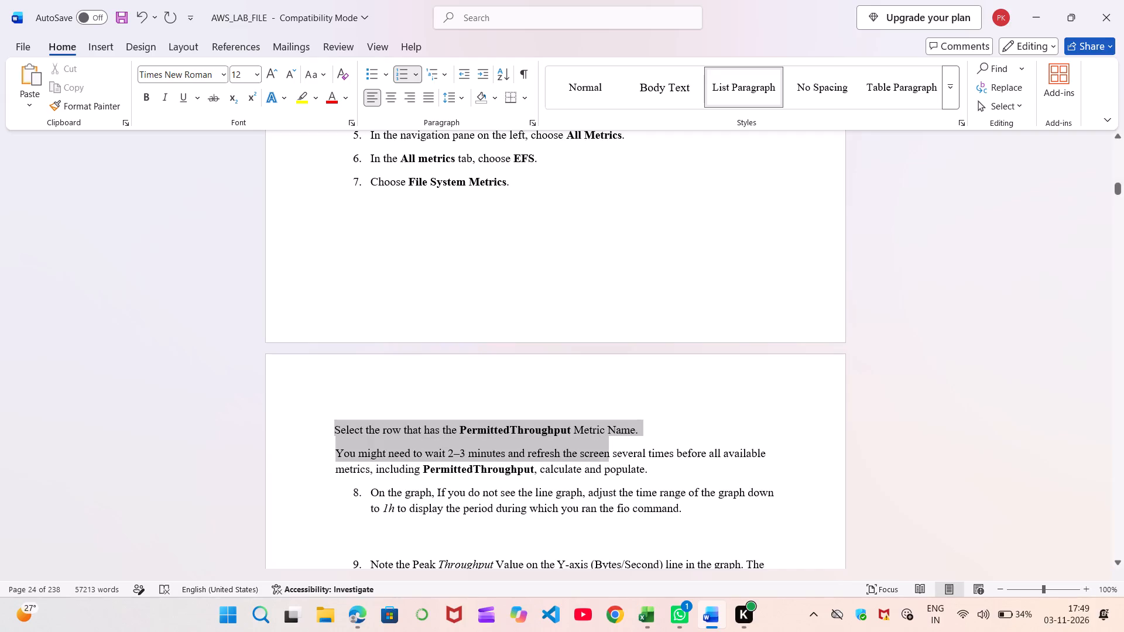
drag(593, 459, 680, 469)
key(BackSpace)
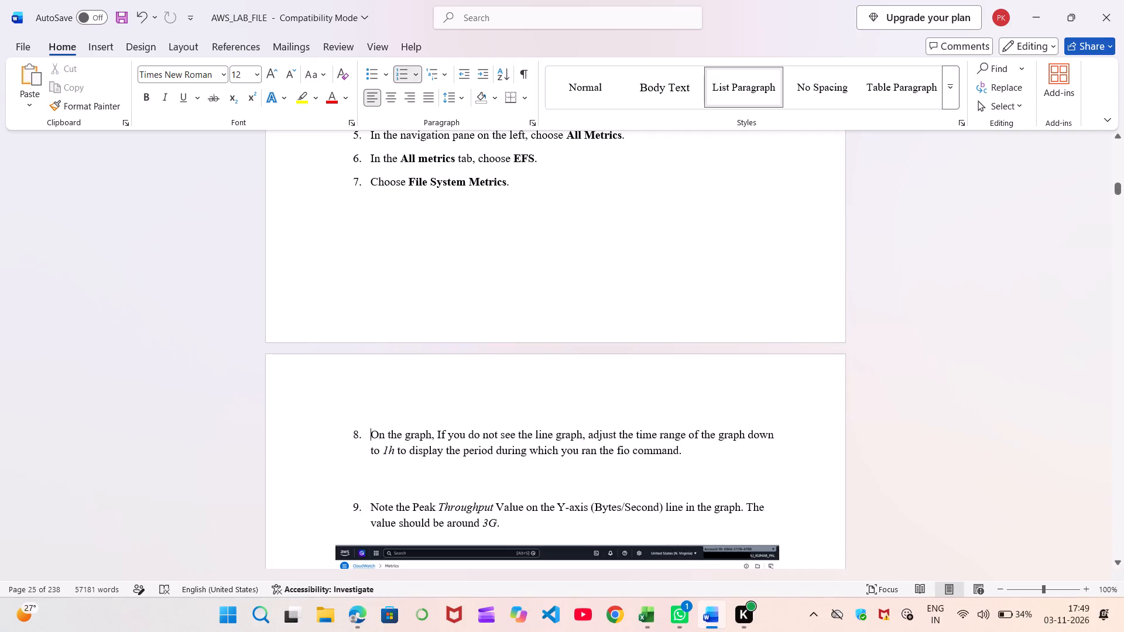
Move steps 8 and 9, about the graph time range and Peak Throughput Value, from page 25 to below step 7 on page 24.
scroll(616, 460, down, 1)
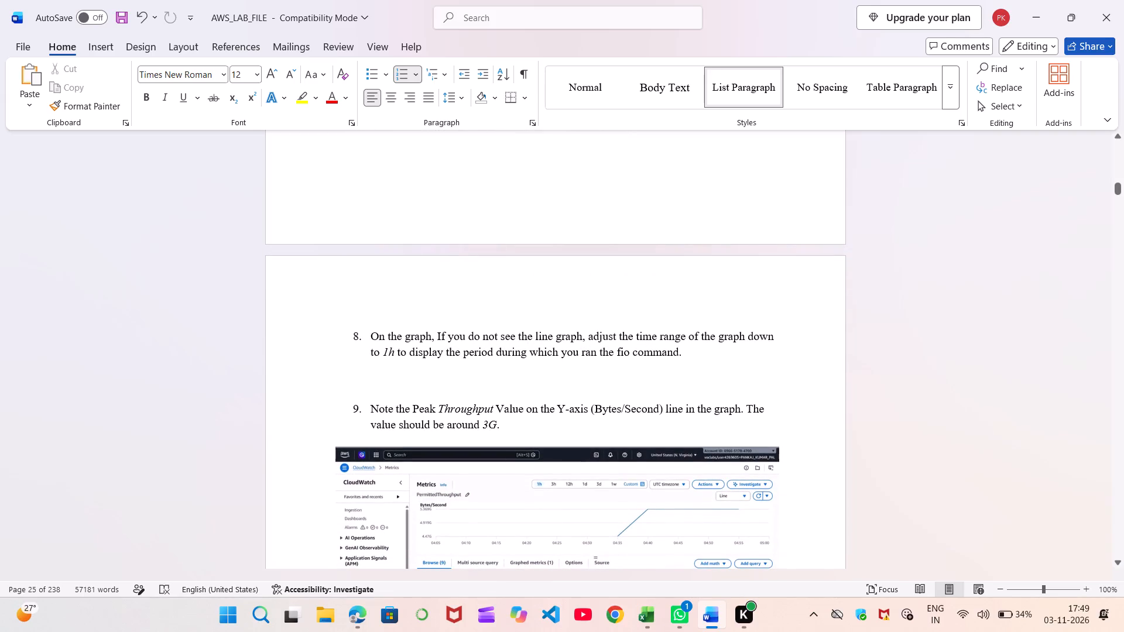
drag(371, 334, 495, 414)
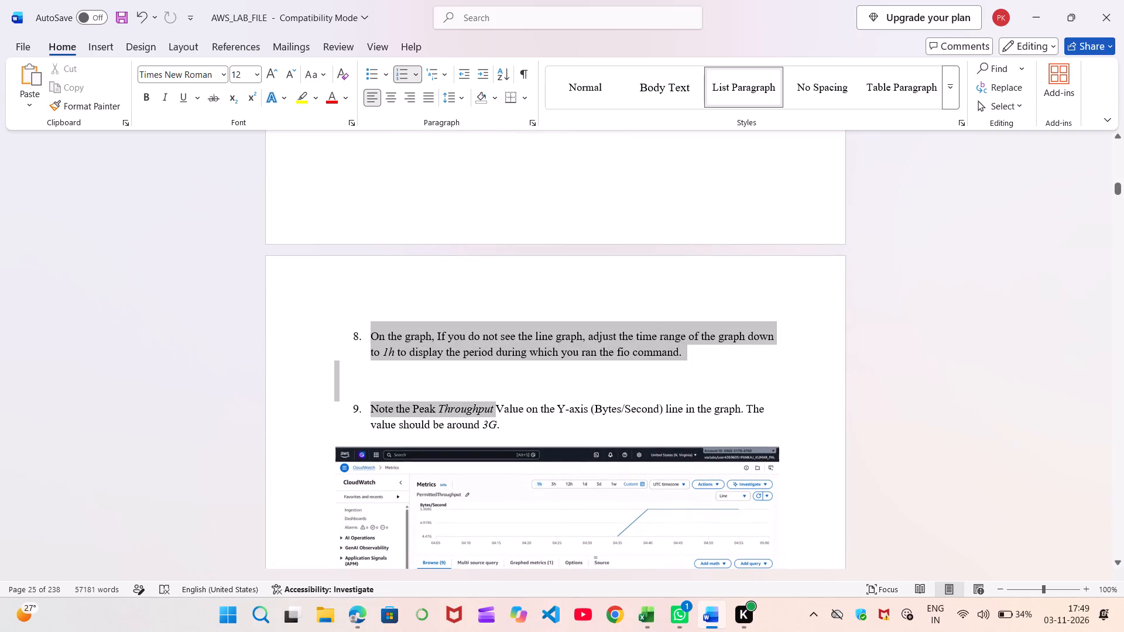
drag(495, 414, 503, 430)
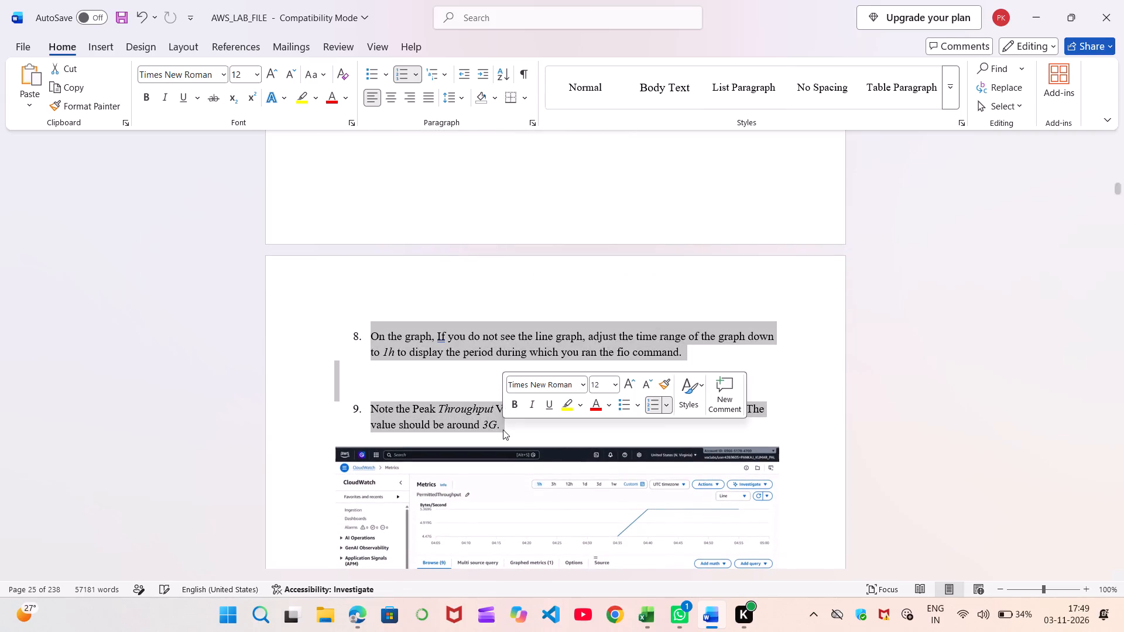
key(ctrl+x)
scroll(503, 430, up, 2)
click(366, 321)
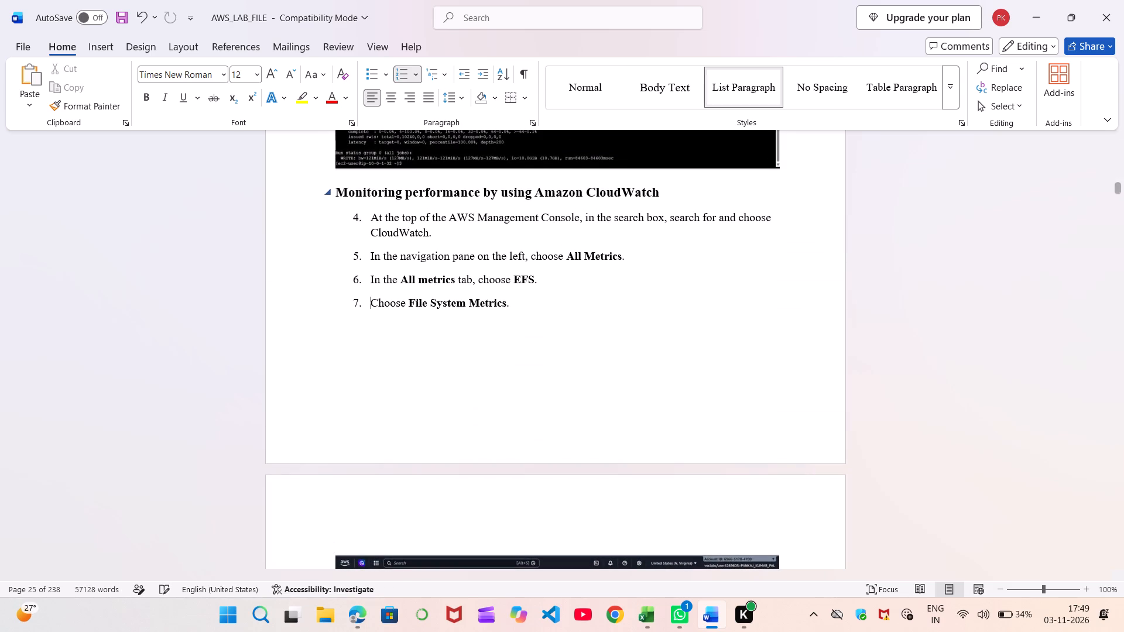
click(518, 302)
key(Return)
key(Return)
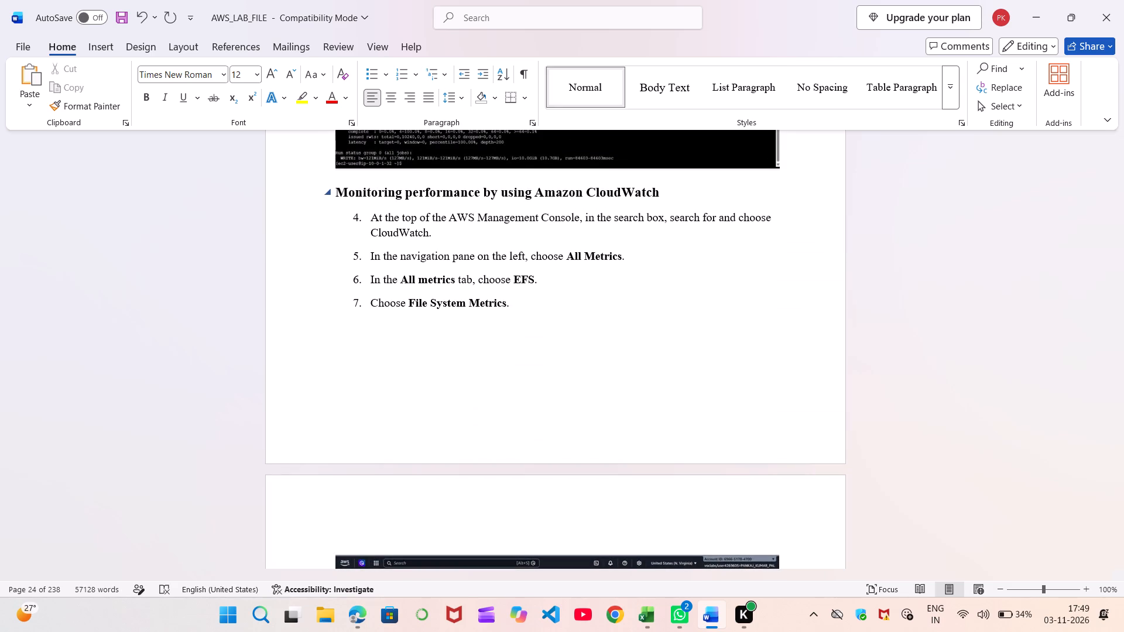
key(Return)
key(Tab)
key(ctrl+v)
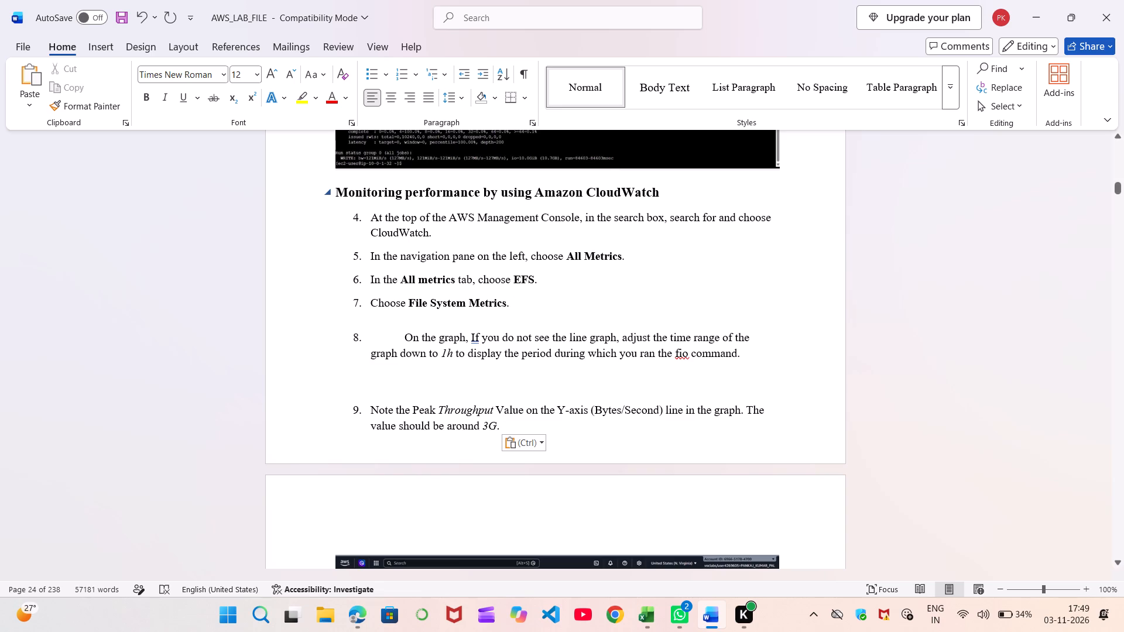
Remove the extra indent at the start of step 8 and the blank line between steps 7 and 8.
click(407, 335)
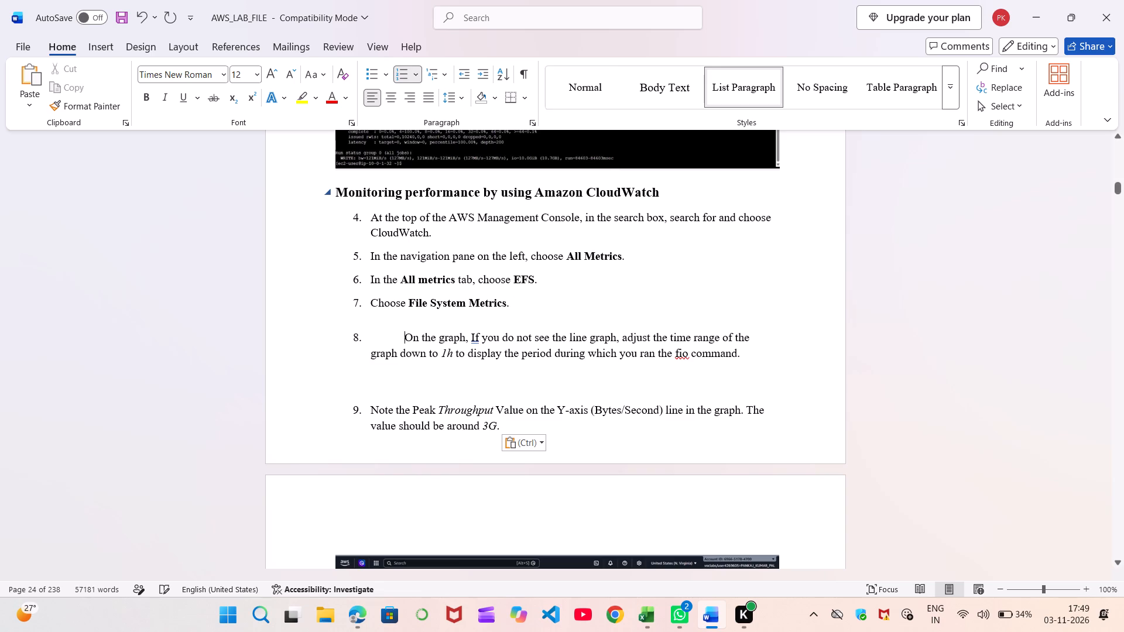
key(BackSpace)
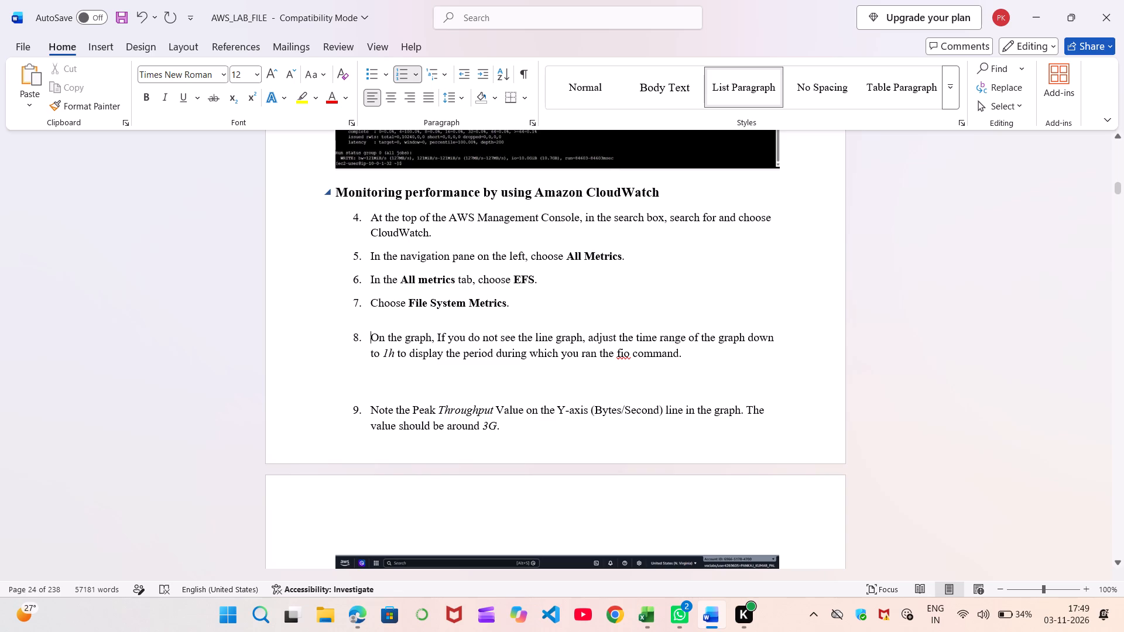
click(357, 319)
key(BackSpace)
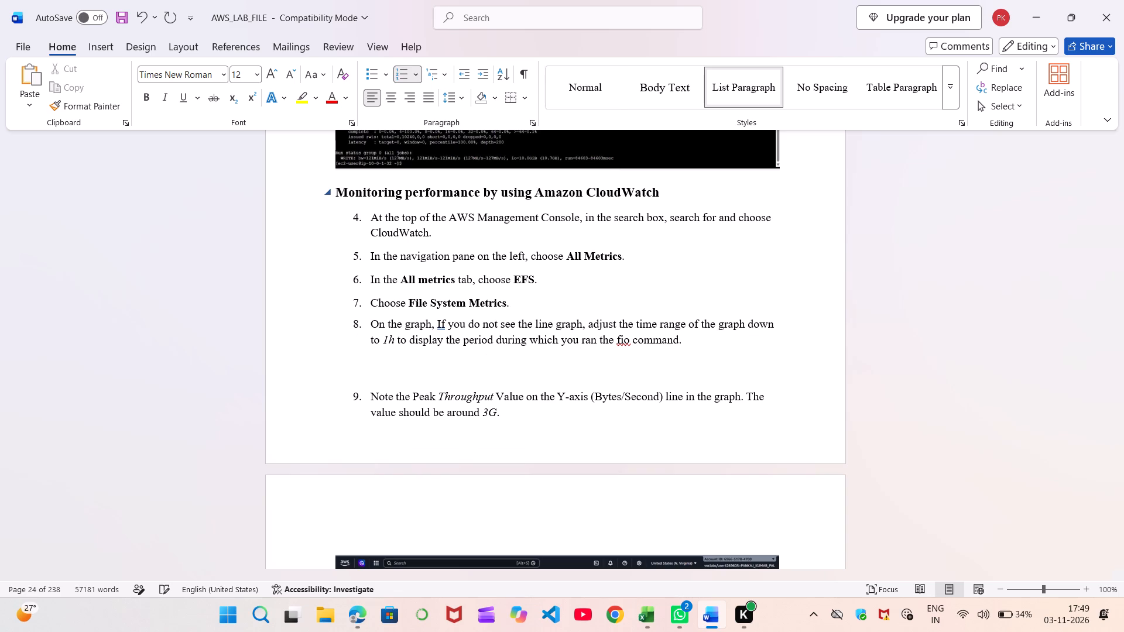
Delete the blank lines between step 8, "On the graph", and step 9, "Note the Peak Throughput Value".
key(Down)
key(Down)
key(Down)
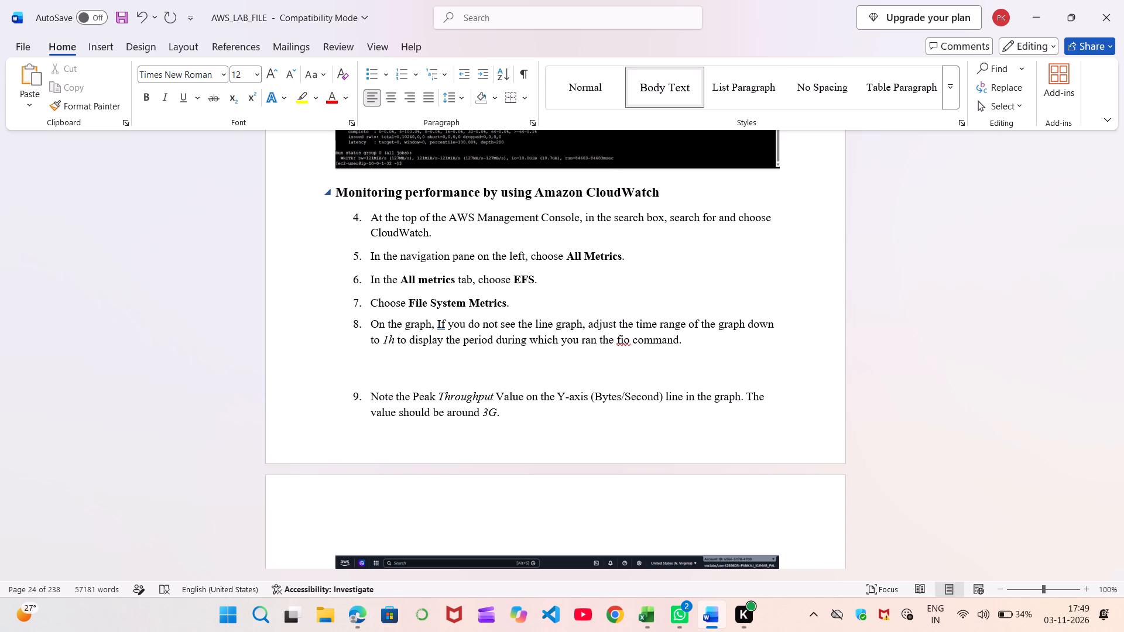
key(Down)
key(Down)
key(BackSpace)
key(BackSpace)
key(BackSpace)
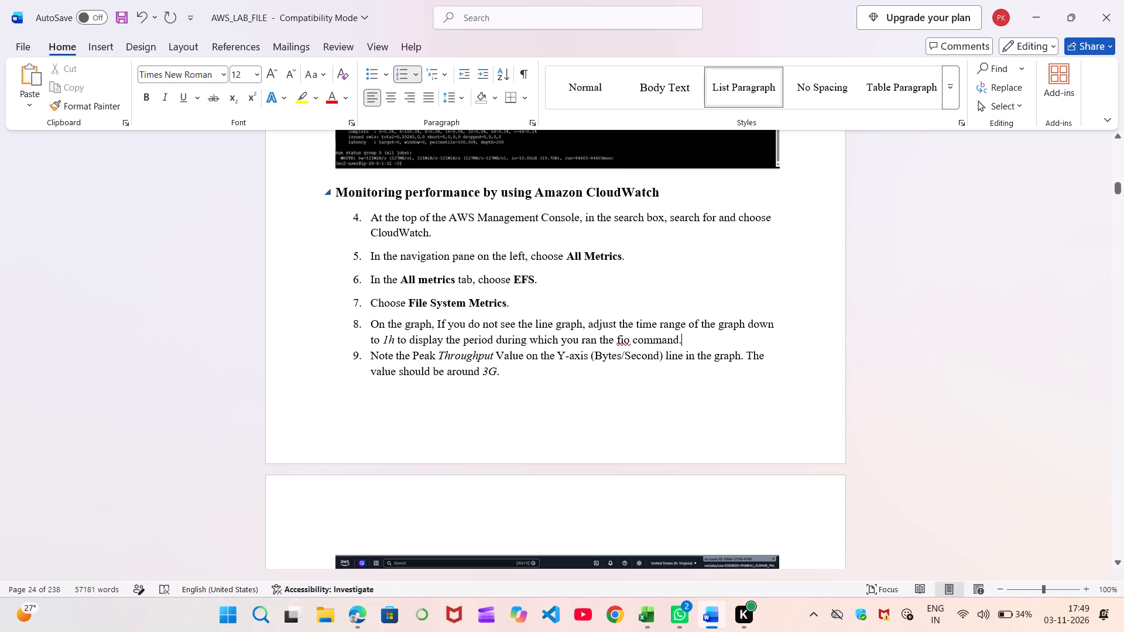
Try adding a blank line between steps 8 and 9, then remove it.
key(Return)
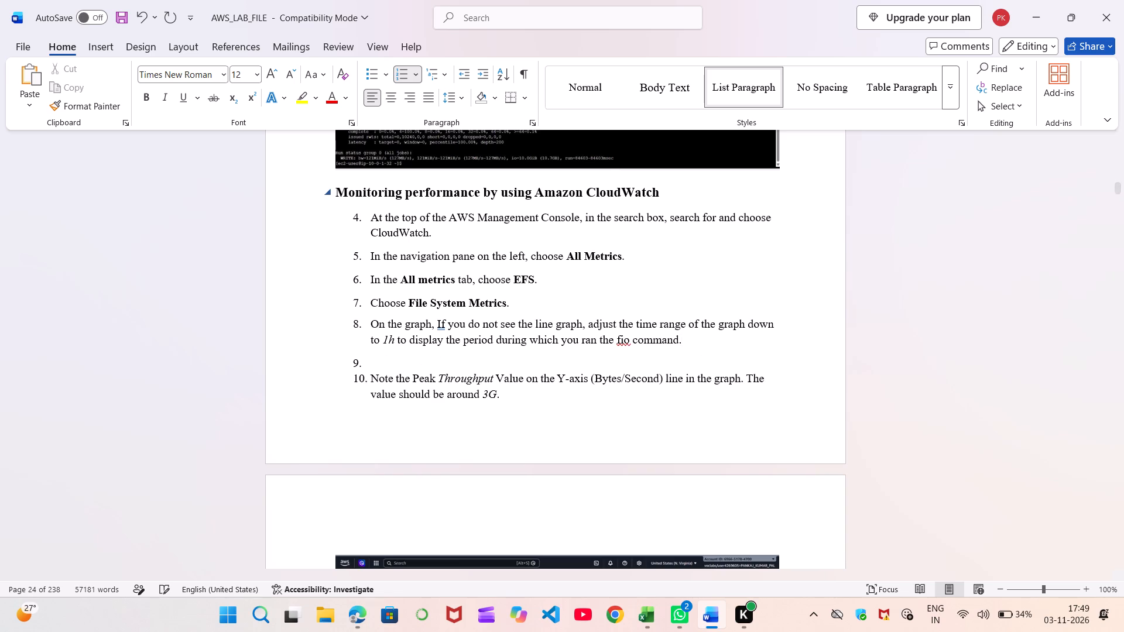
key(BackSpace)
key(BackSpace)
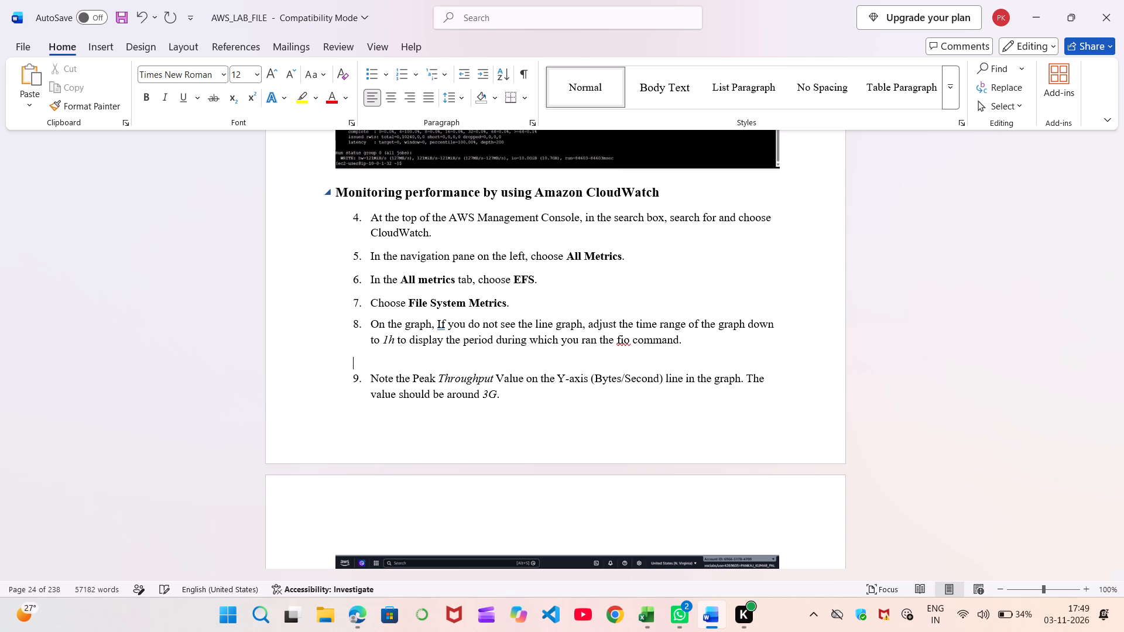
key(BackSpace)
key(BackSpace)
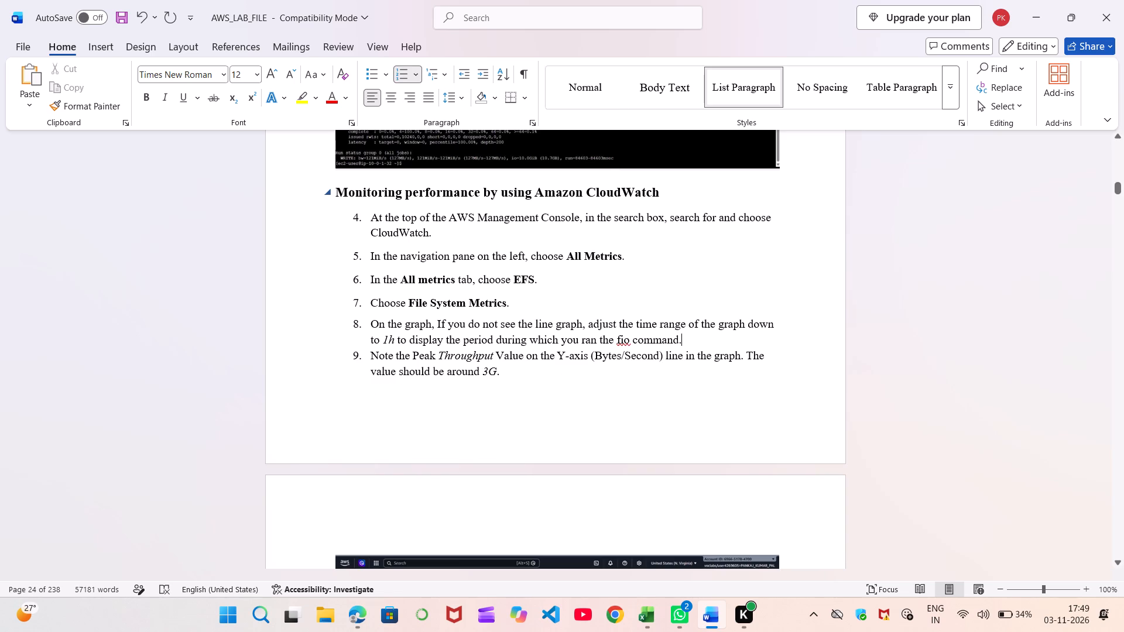
Set the line spacing of steps 8 and 9 to 1.15.
drag(368, 320, 529, 373)
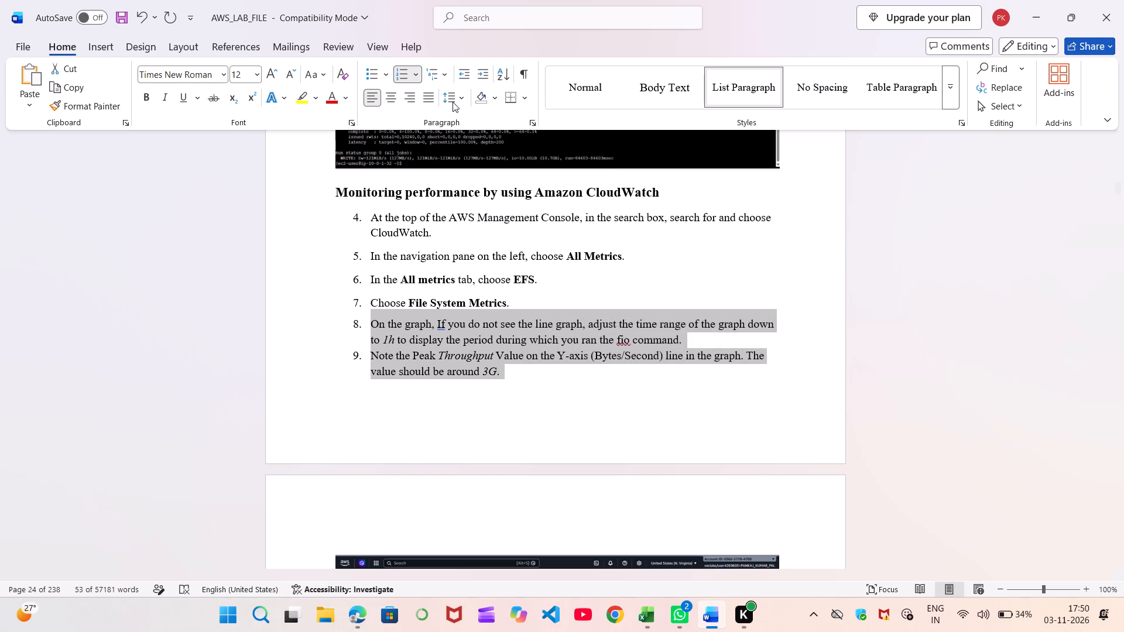
click(453, 102)
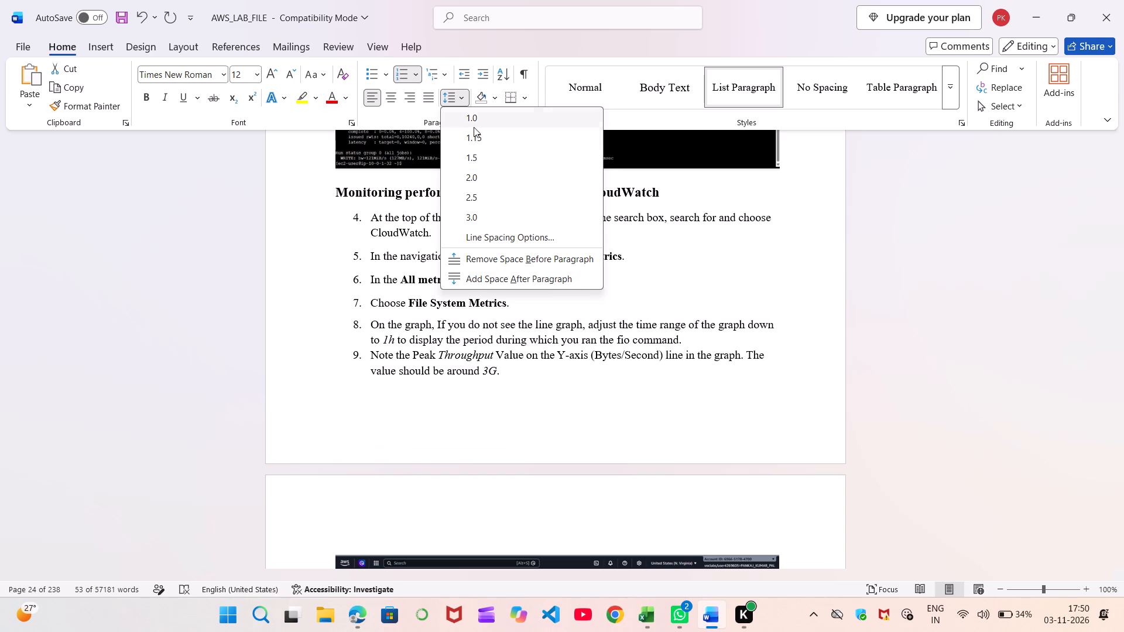
click(474, 142)
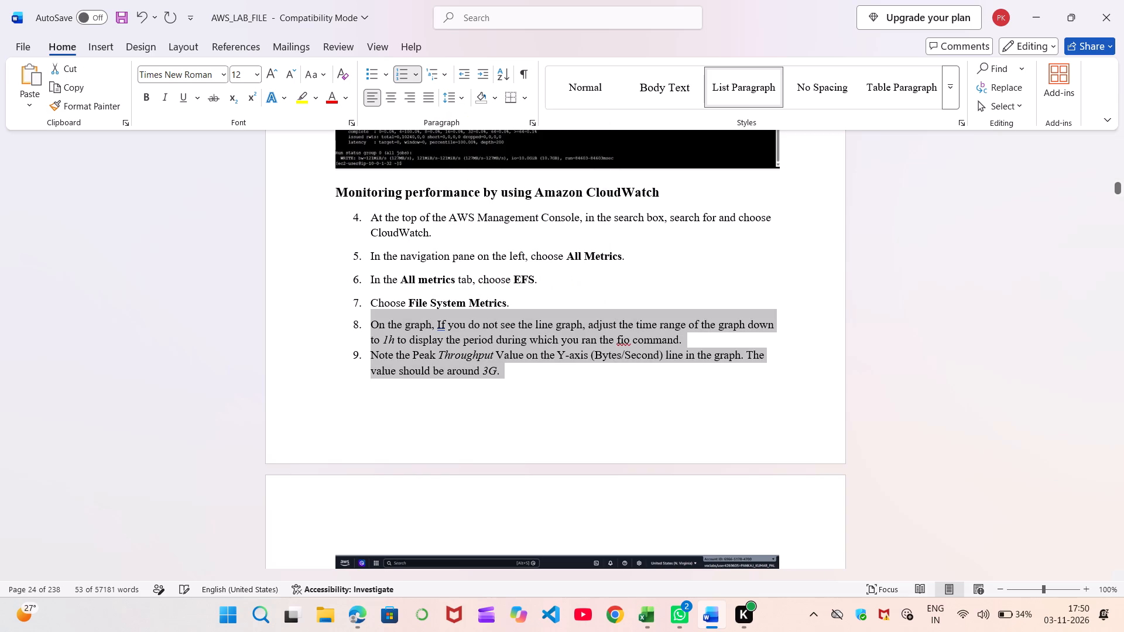
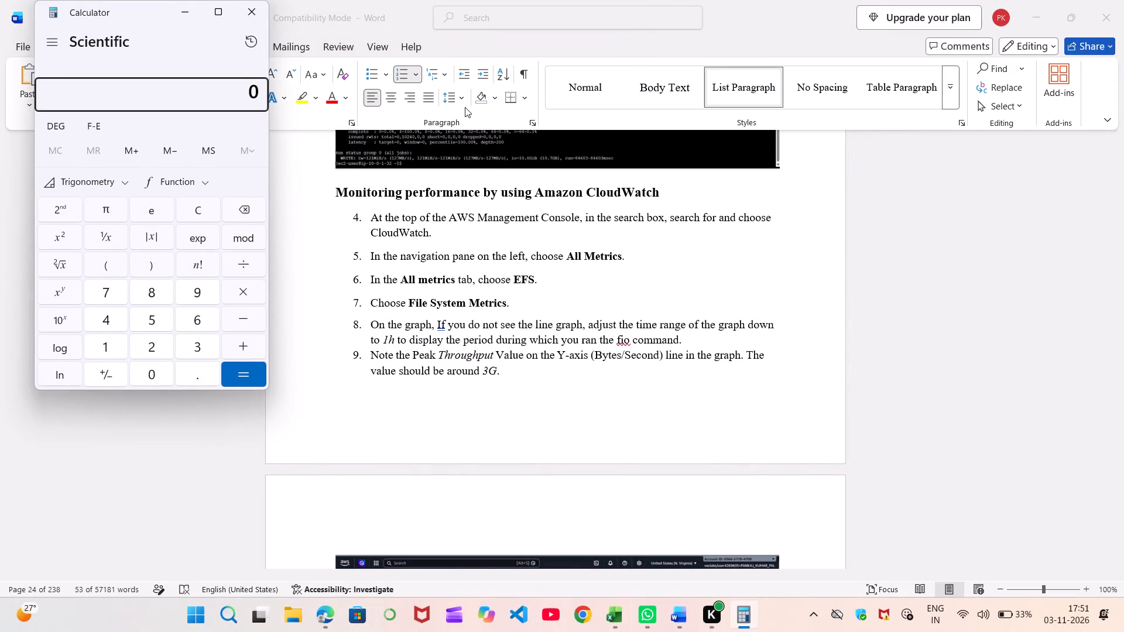
Calculate 6775 divided by 5 in the calculator.
text(67)
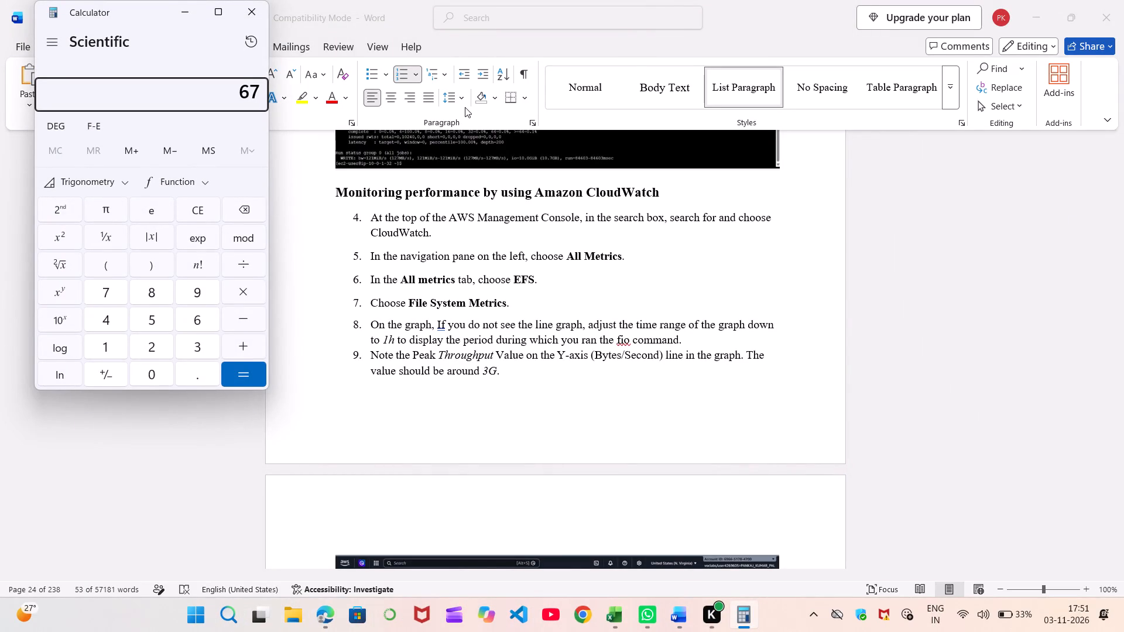
text(75)
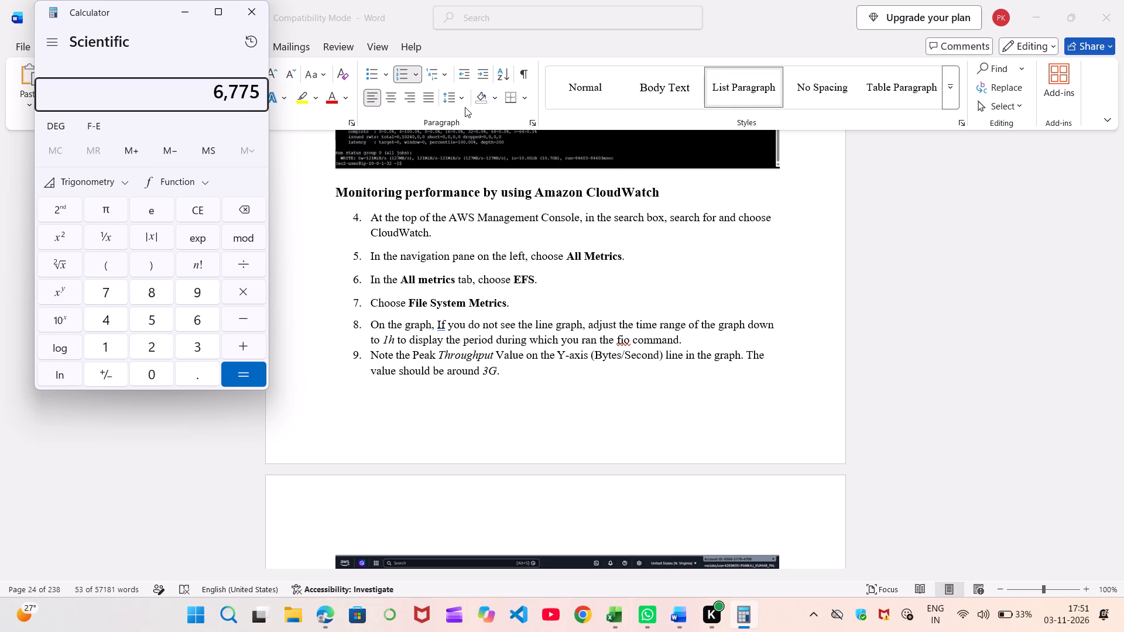
key(slash)
key(5)
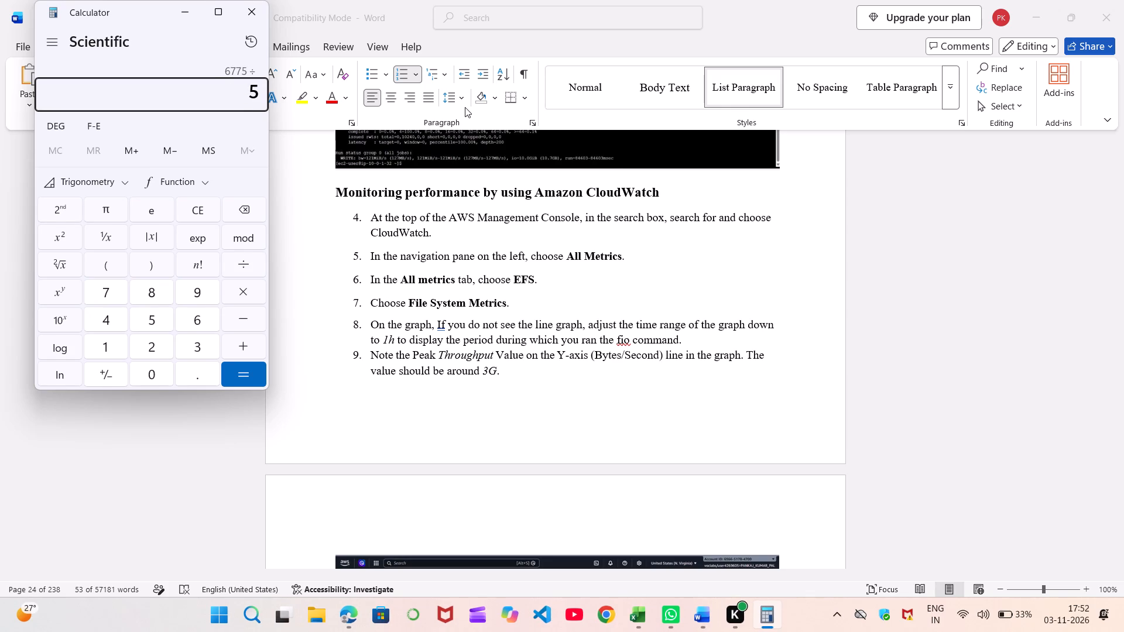
key(Return)
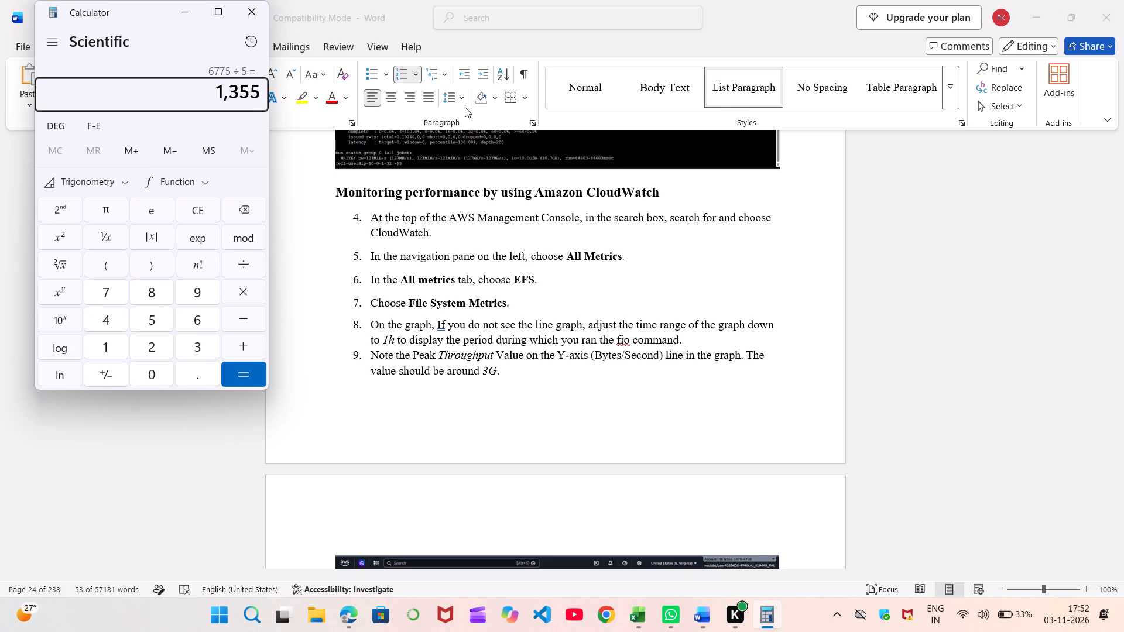
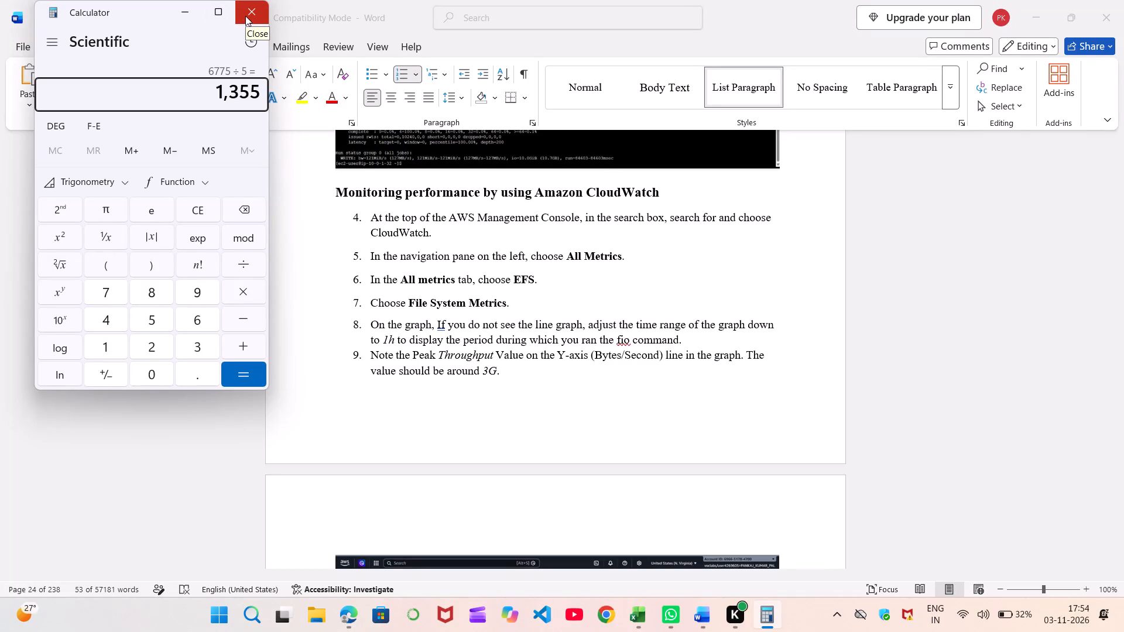
Close the calculator and return to the AWS_LAB_FILE document.
click(245, 16)
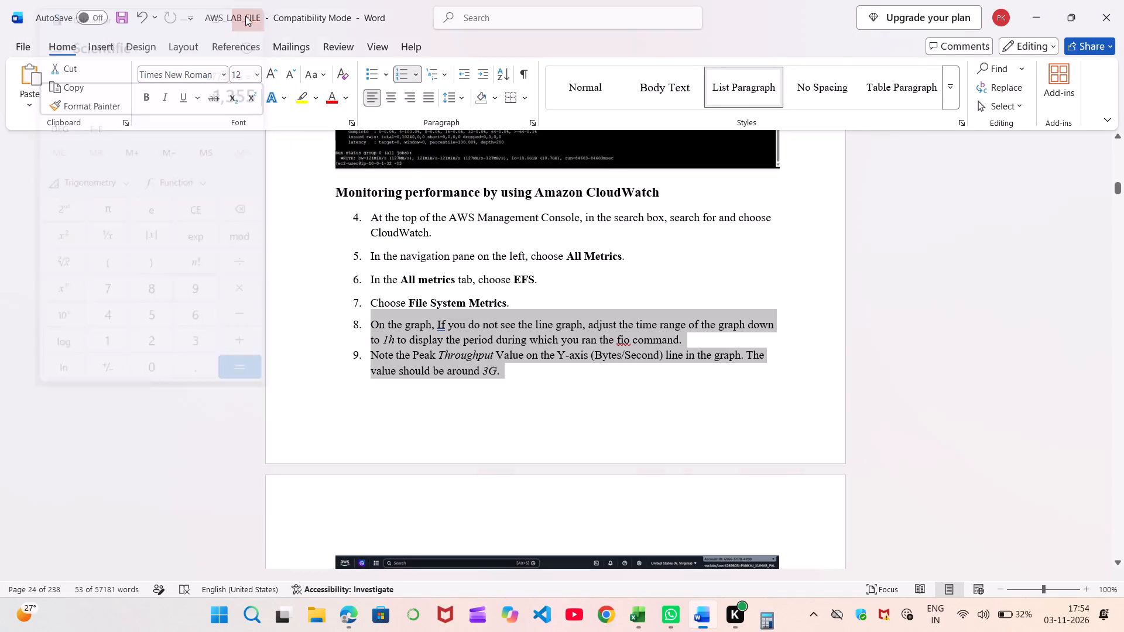
Cut the four paragraphs from "The throughput that is available to a file system" through "Congratulations!" above the DataWriteIOBytes graph screenshot.
click(499, 406)
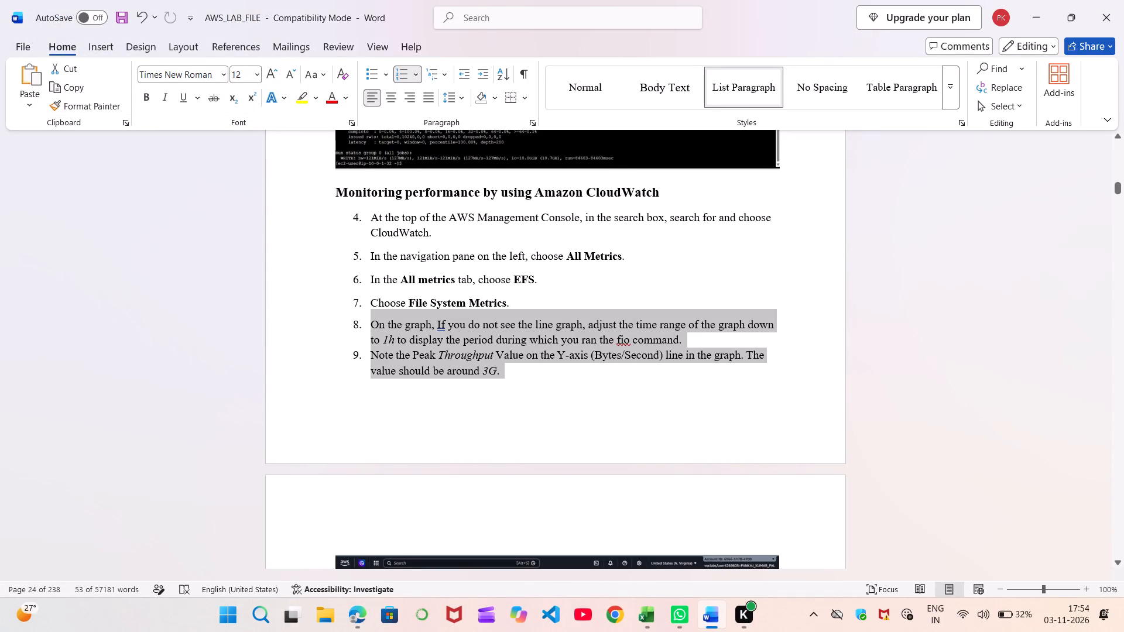
scroll(499, 406, down, 2)
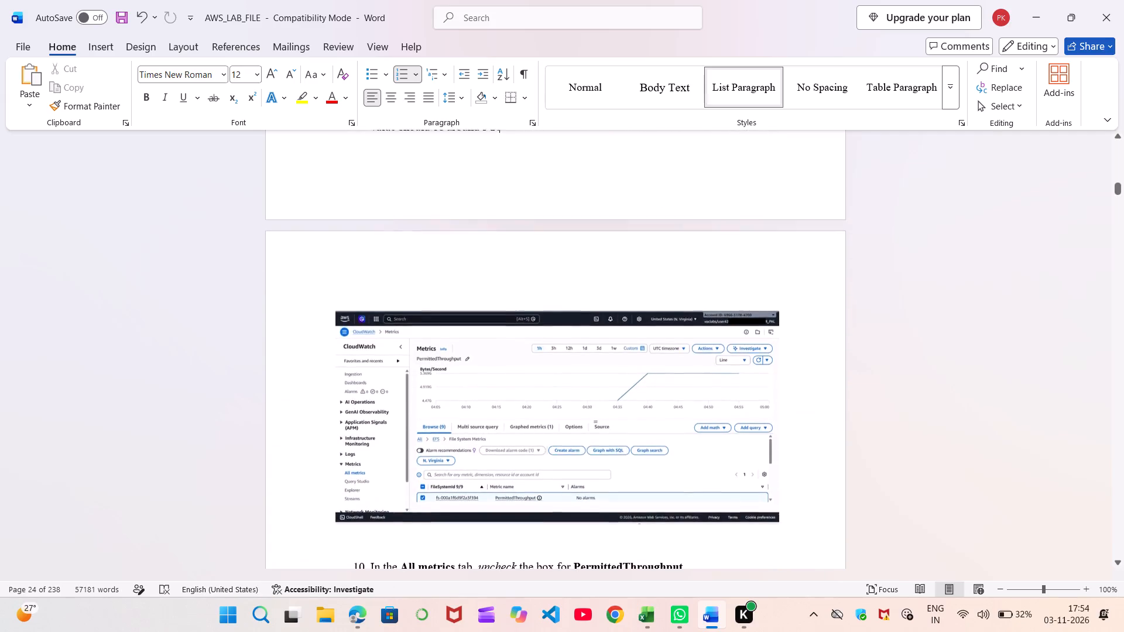
scroll(473, 407, down, 2)
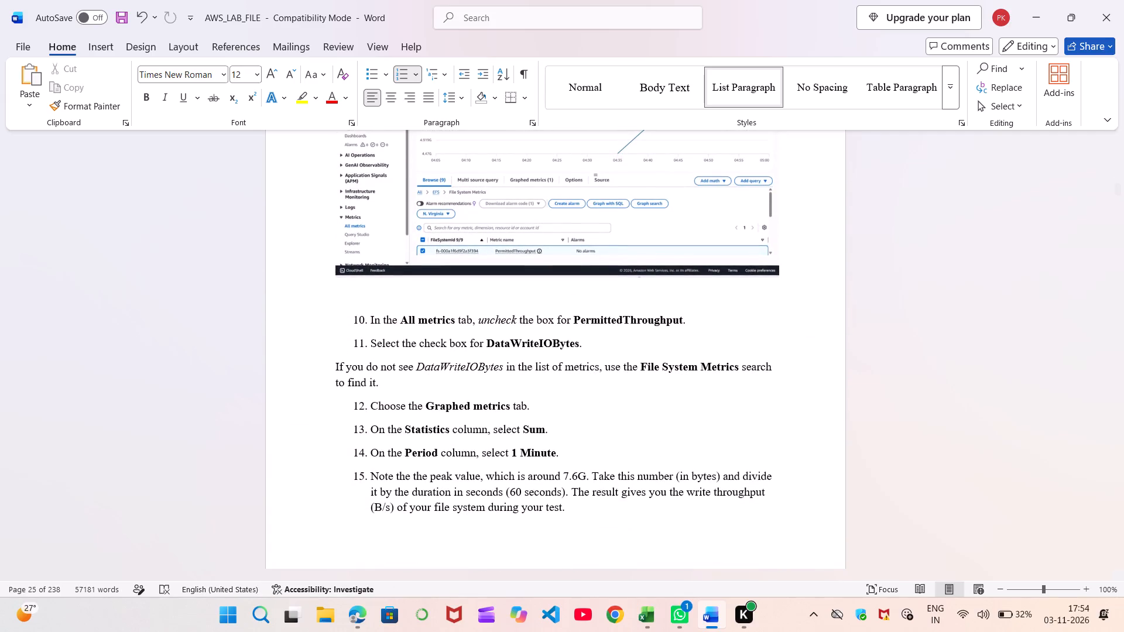
scroll(473, 407, down, 2)
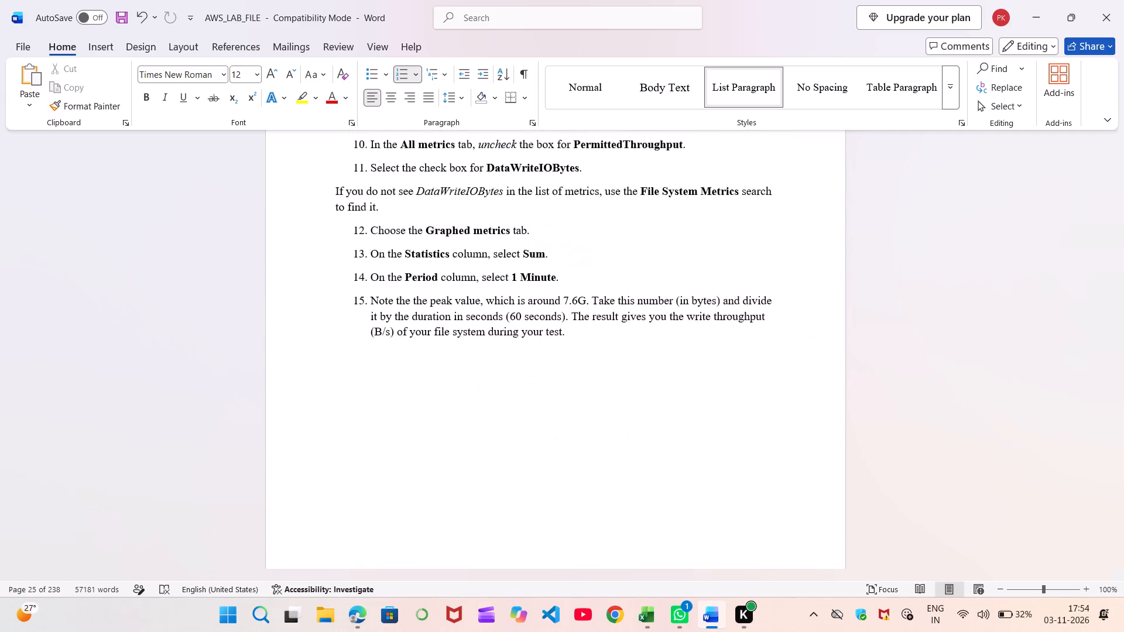
scroll(473, 407, down, 5)
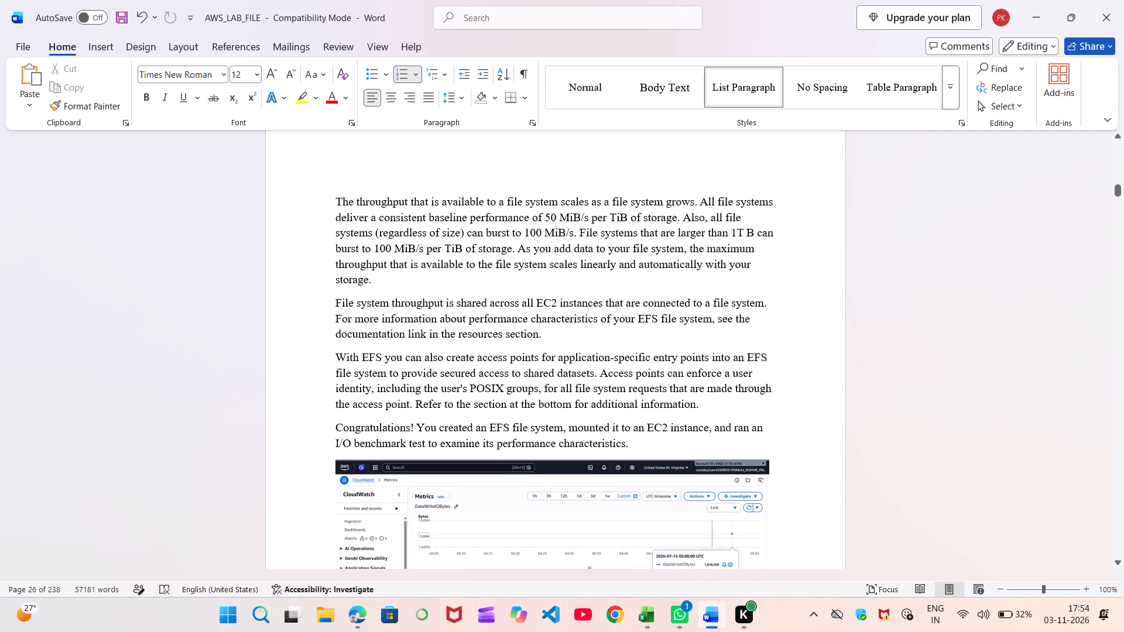
drag(333, 200, 698, 447)
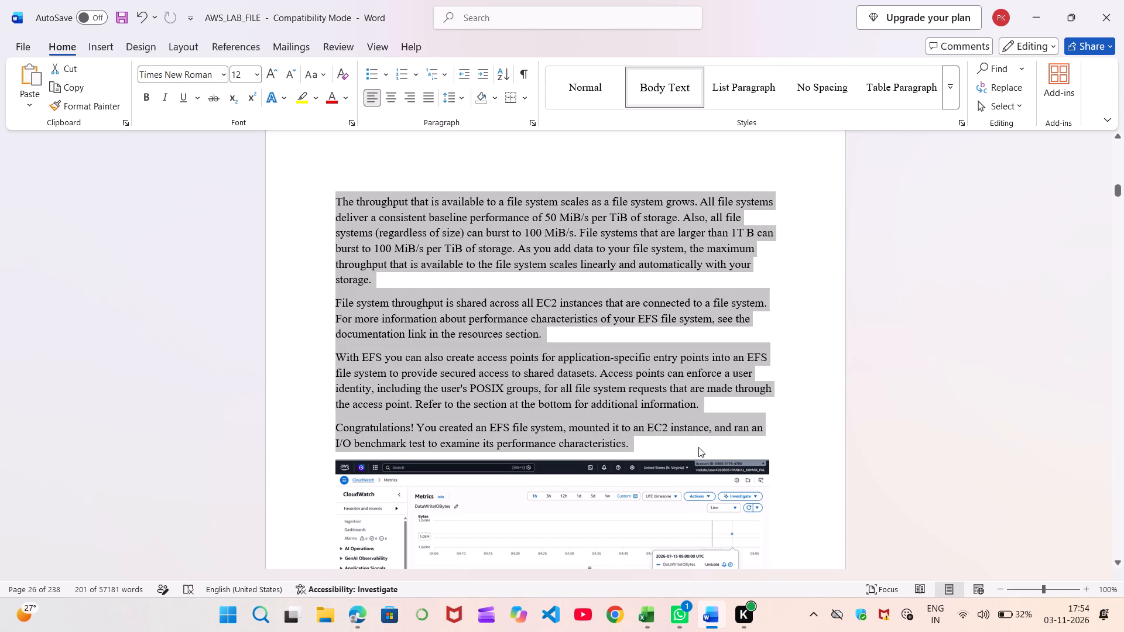
key(ctrl+x)
scroll(698, 447, up, 1)
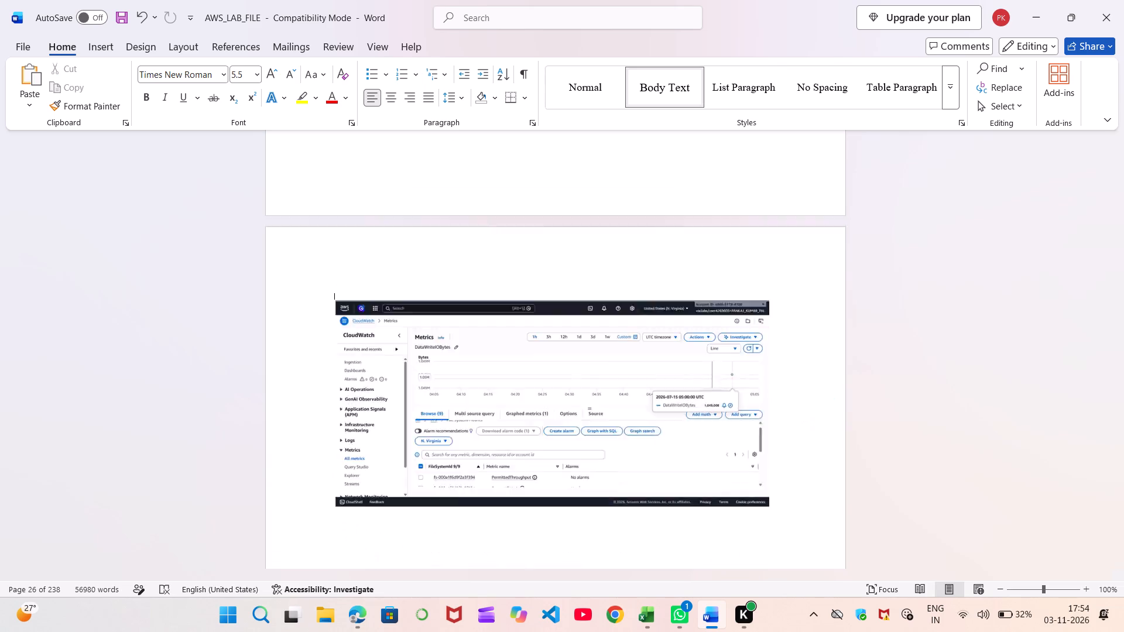
scroll(698, 447, up, 1)
key(BackSpace)
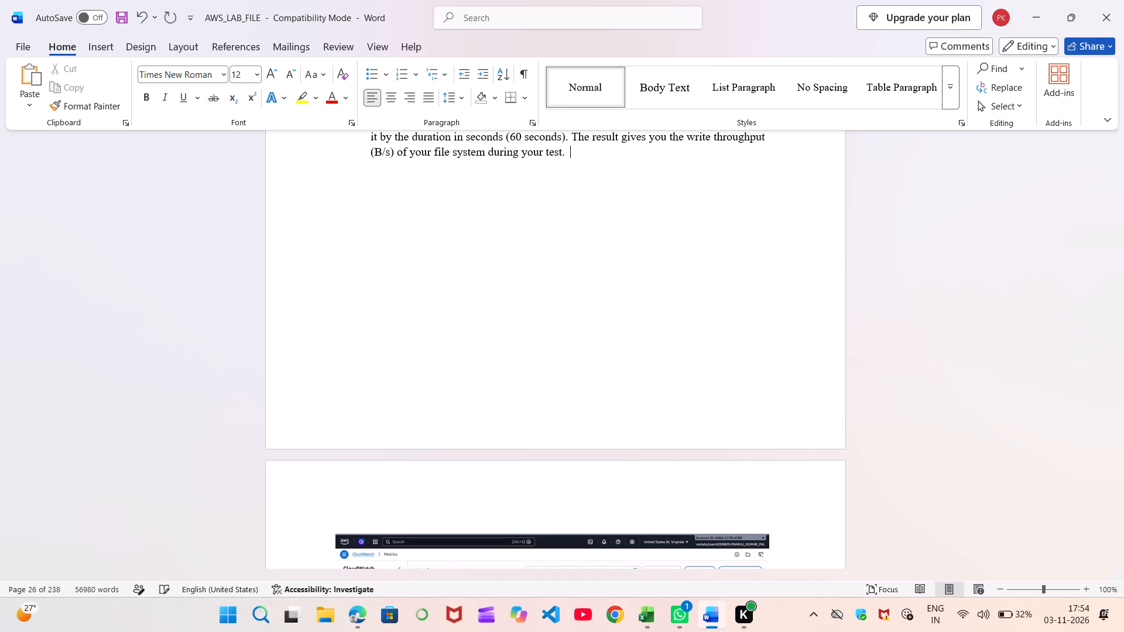
Cut the CloudWatch DataWriteIOBytes screenshot that shows the Browse metric list from the page after item 15.
scroll(698, 447, down, 3)
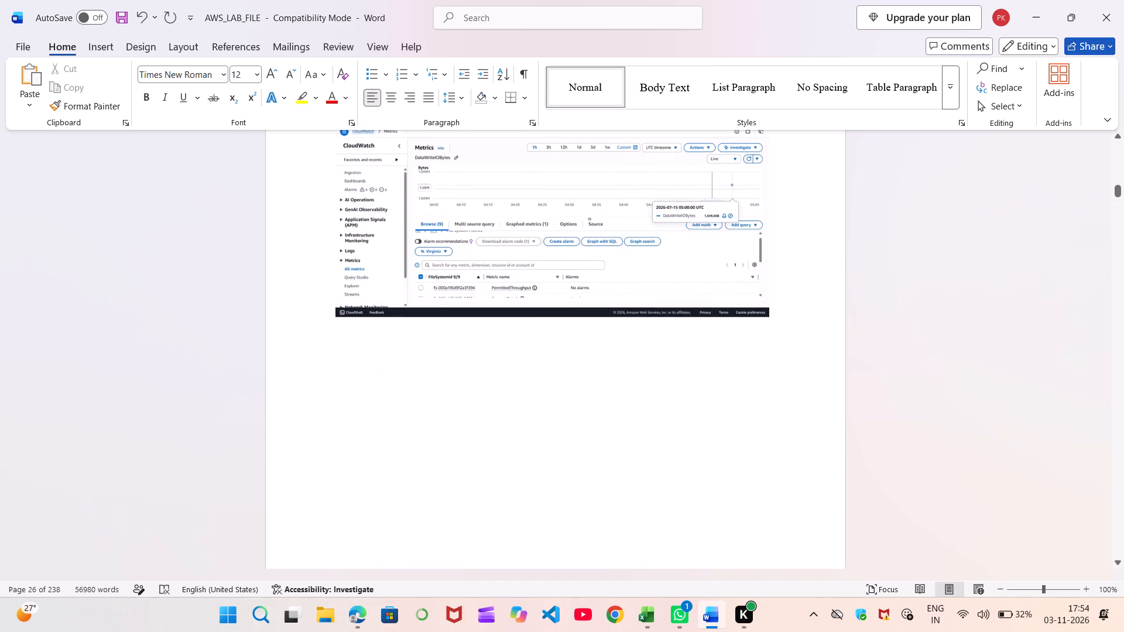
scroll(553, 286, down, 3)
scroll(553, 286, up, 1)
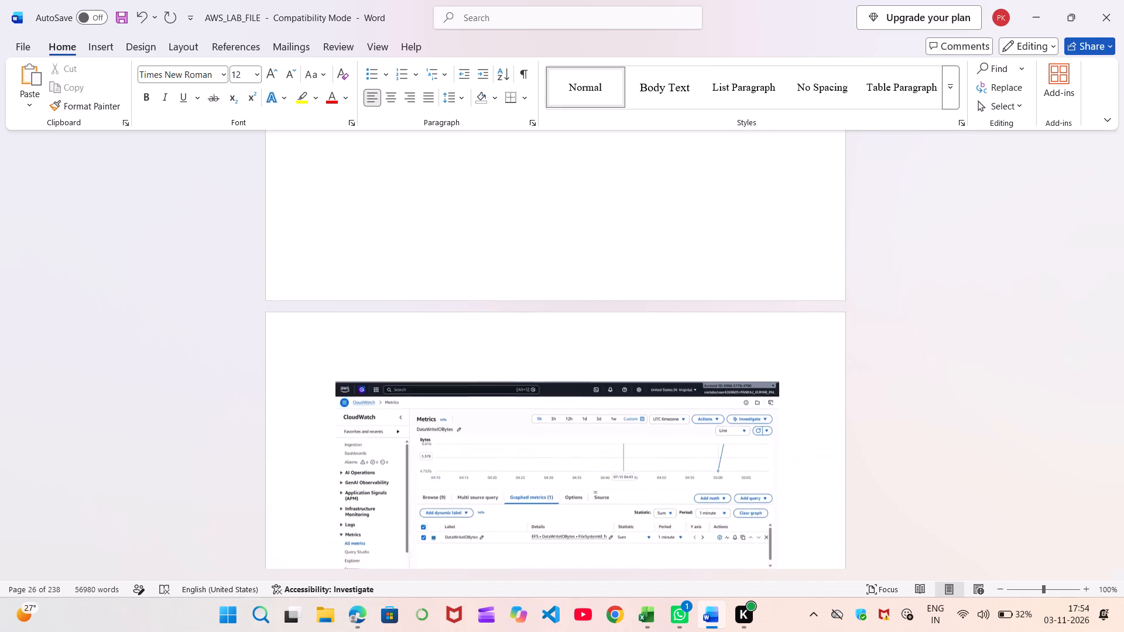
scroll(553, 286, up, 4)
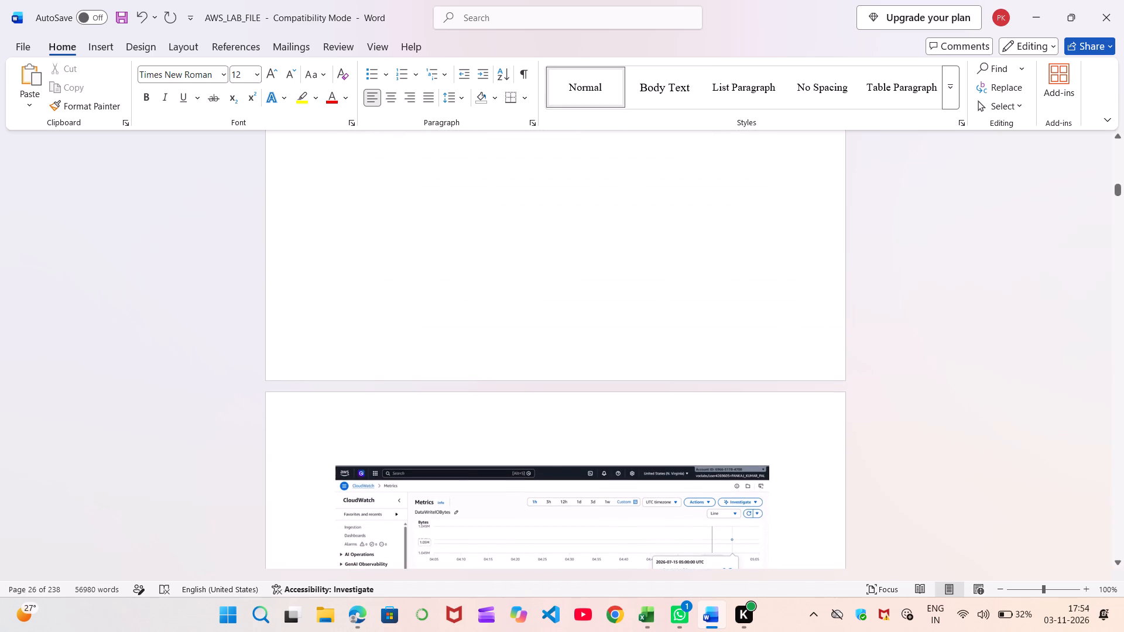
click(501, 496)
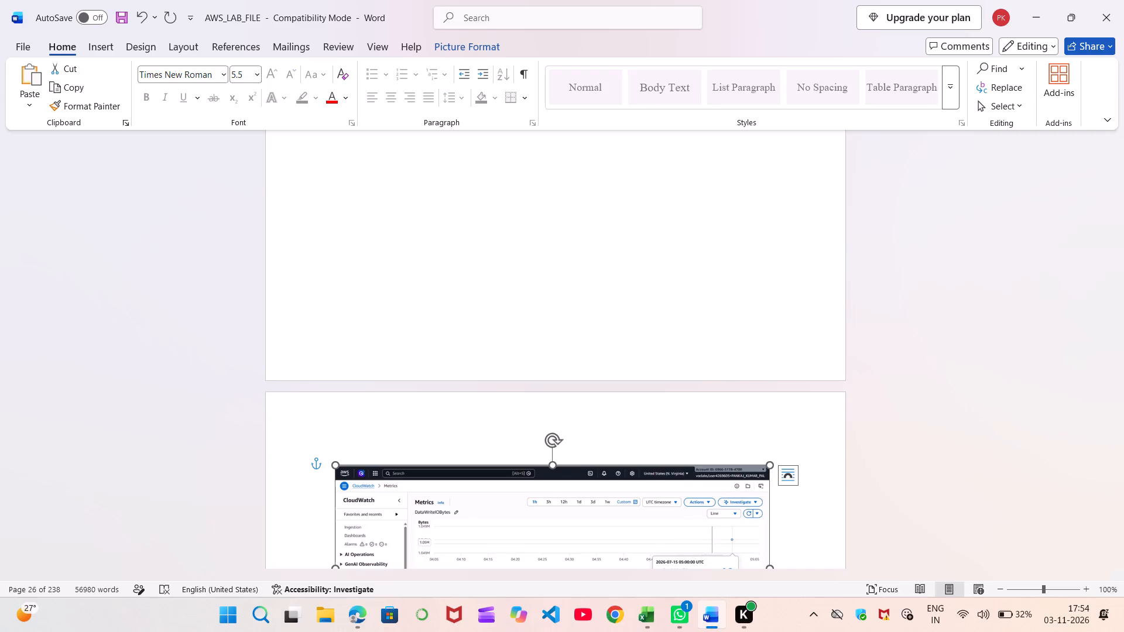
key(ctrl+x)
Add two line breaks after item 15 about the peak value and paste the cut CloudWatch screenshot there.
scroll(501, 496, up, 2)
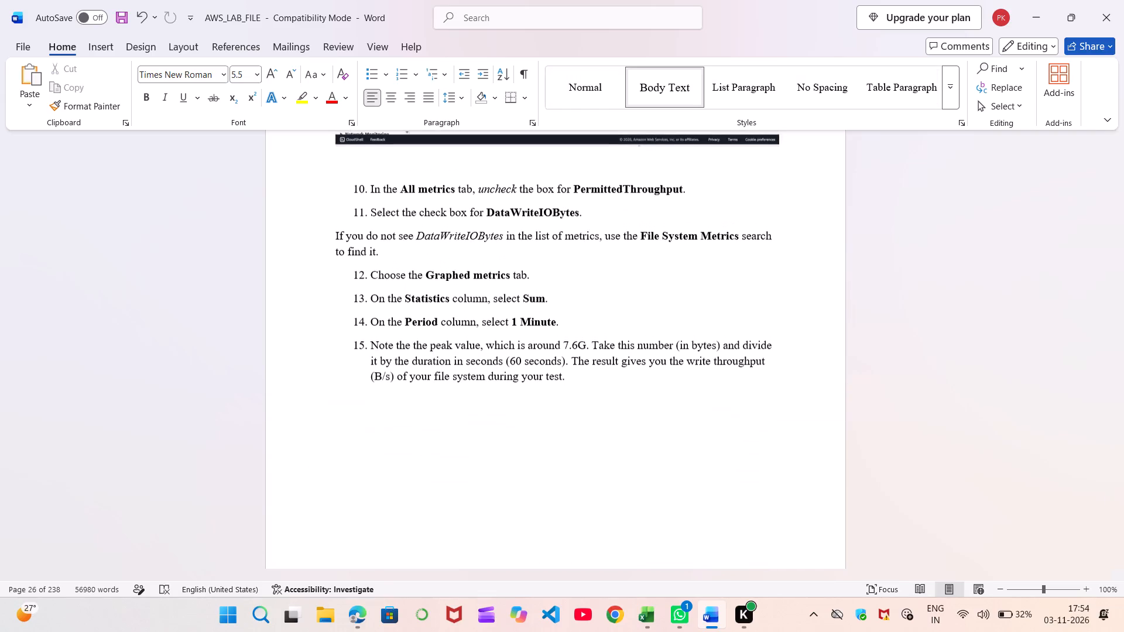
click(368, 421)
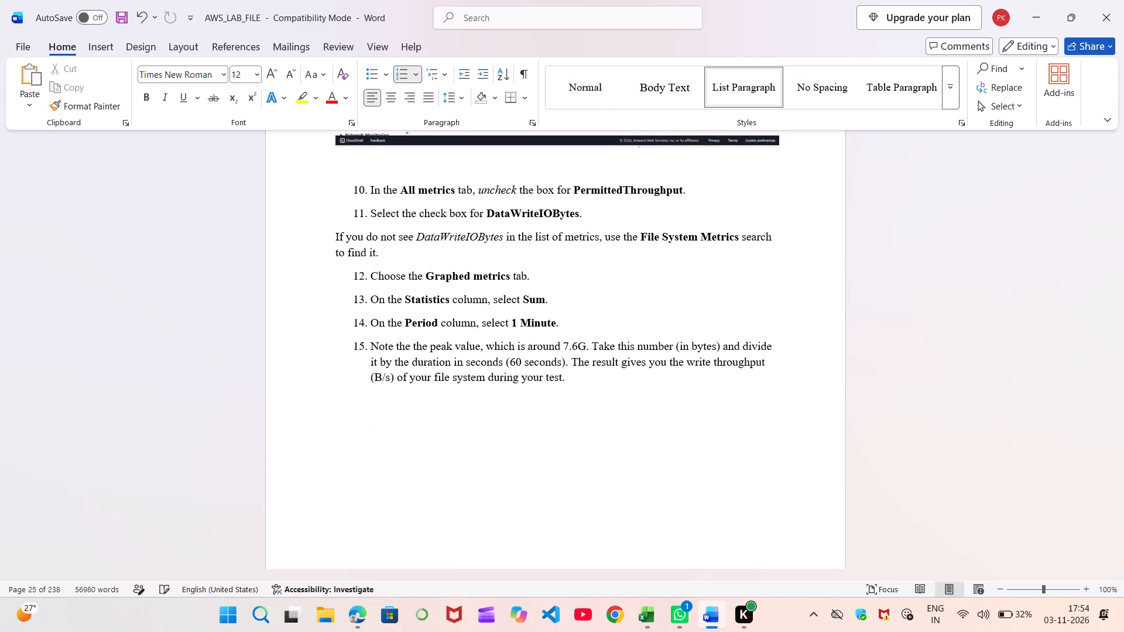
key(Down)
key(Down)
scroll(368, 421, right, 1)
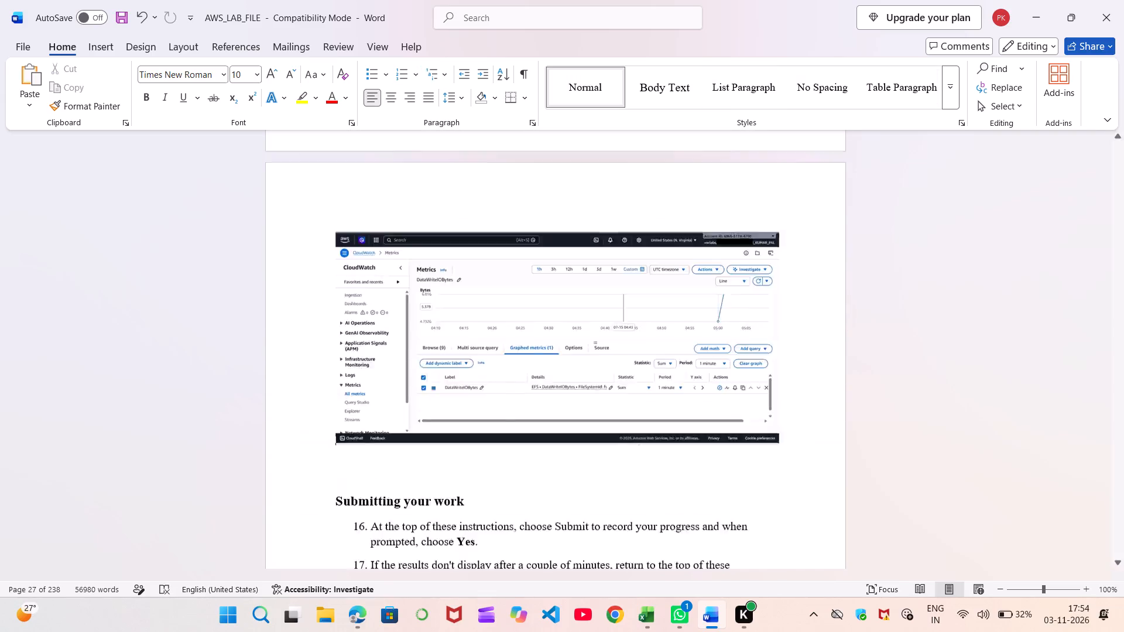
scroll(368, 421, right, 1)
scroll(368, 421, up, 2)
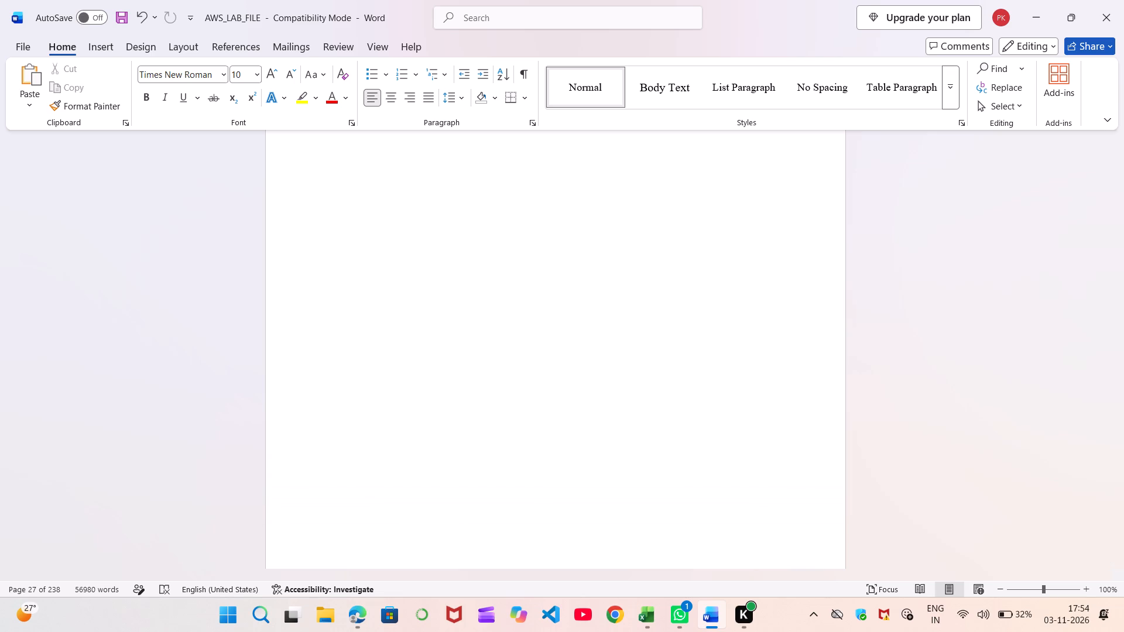
scroll(368, 421, up, 2)
click(582, 204)
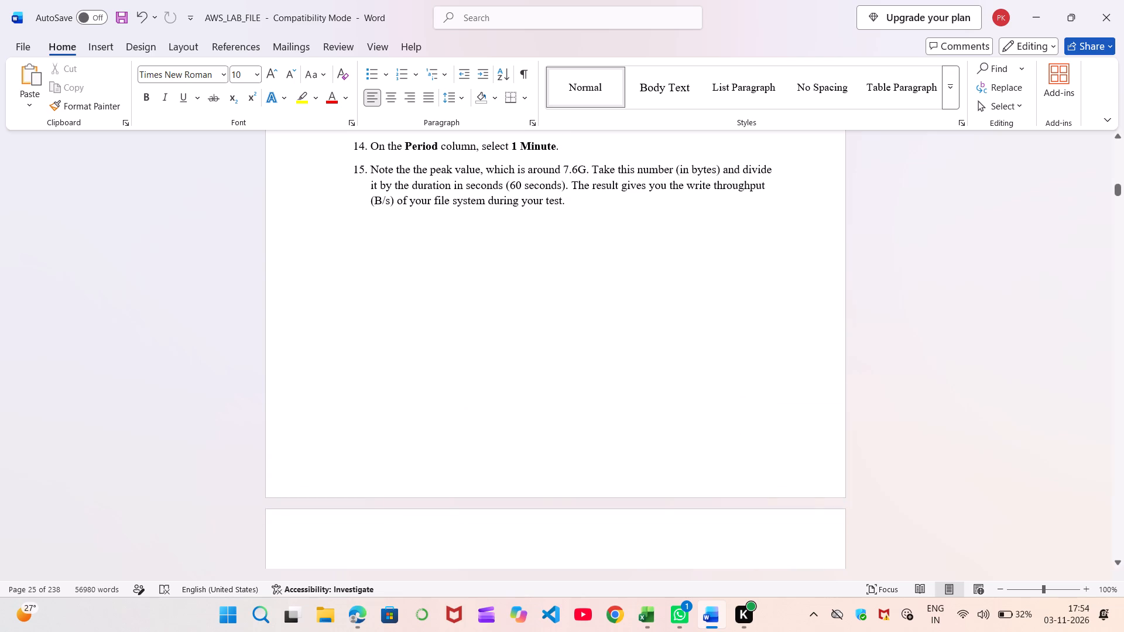
key(Return)
key(Return)
key(ctrl+v)
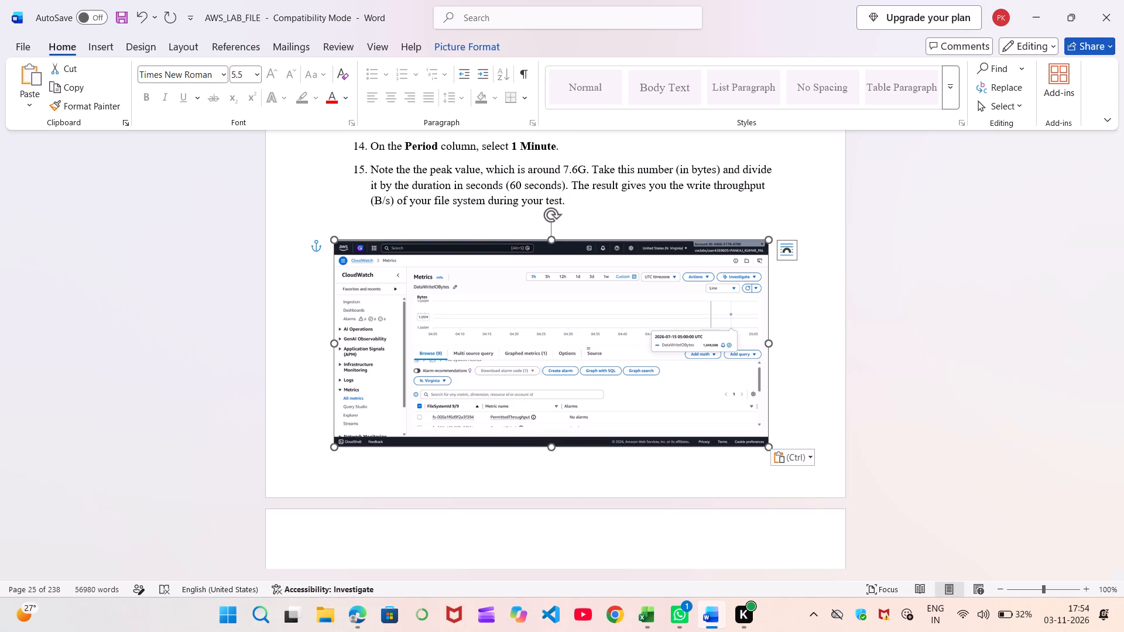
click(454, 468)
Check the page layout after the moved screenshot, from the empty page to the "Submitting your work" section.
scroll(454, 468, down, 1)
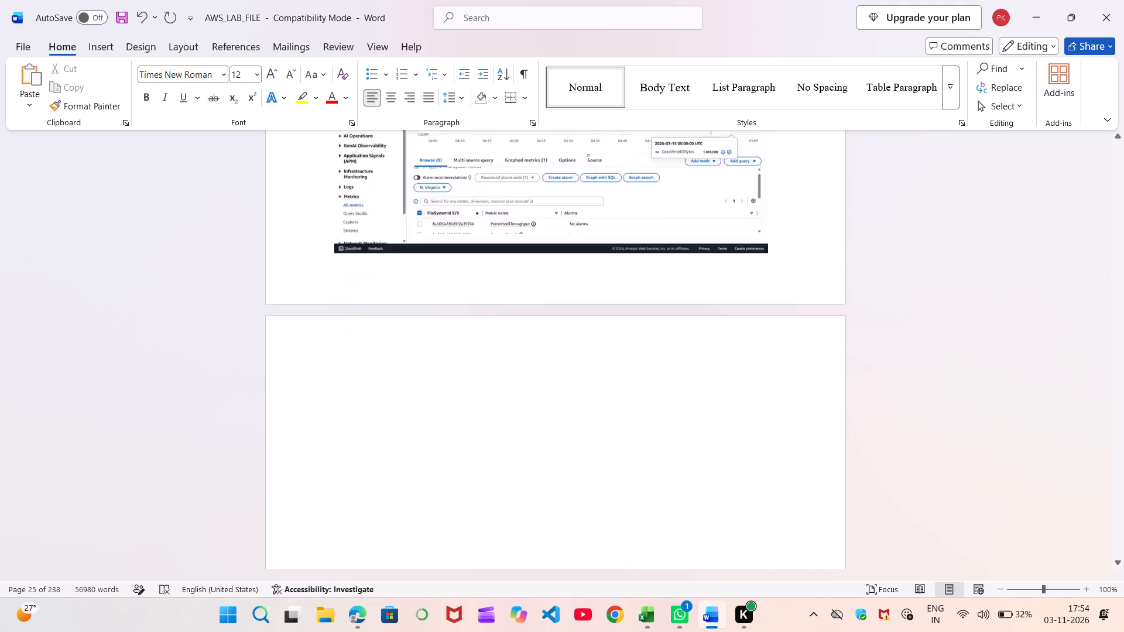
scroll(454, 468, down, 2)
click(483, 436)
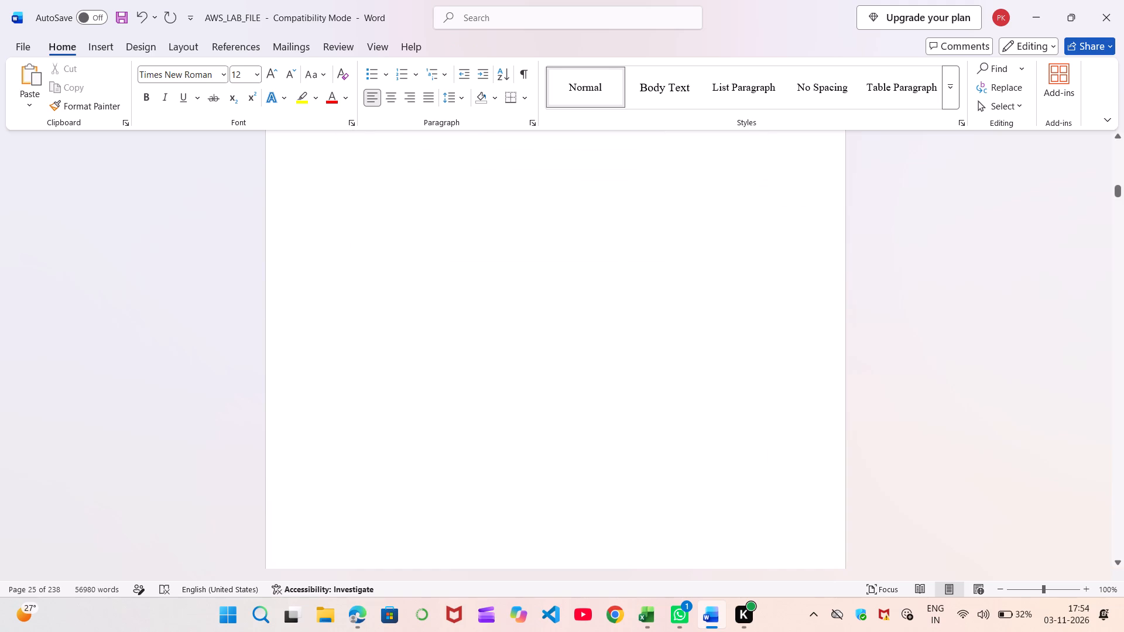
scroll(483, 436, down, 3)
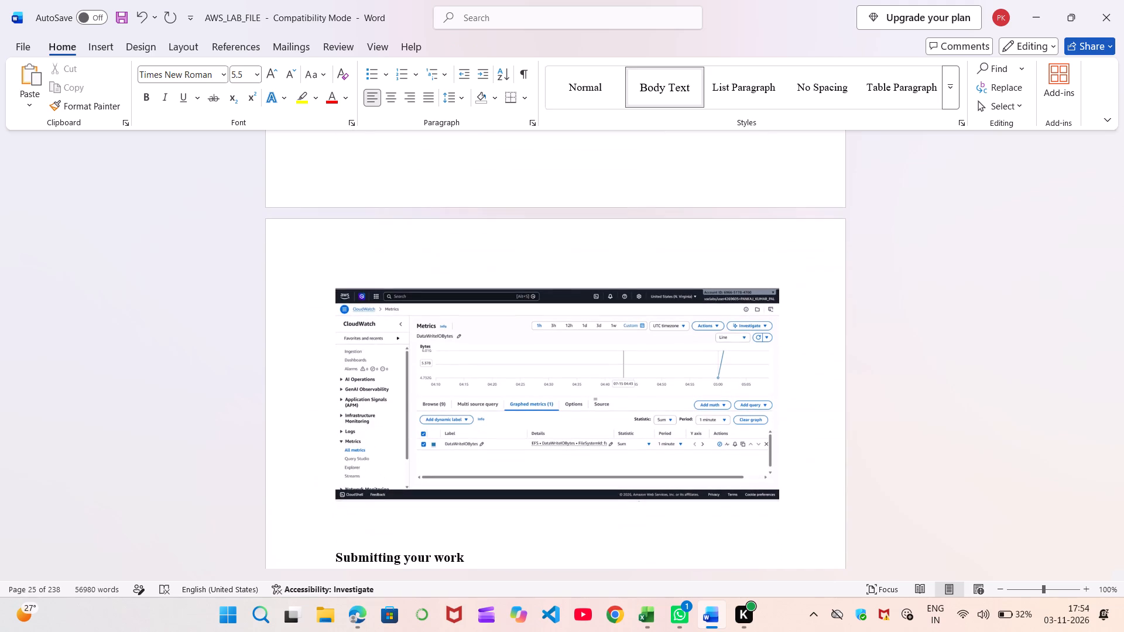
scroll(512, 523, down, 1)
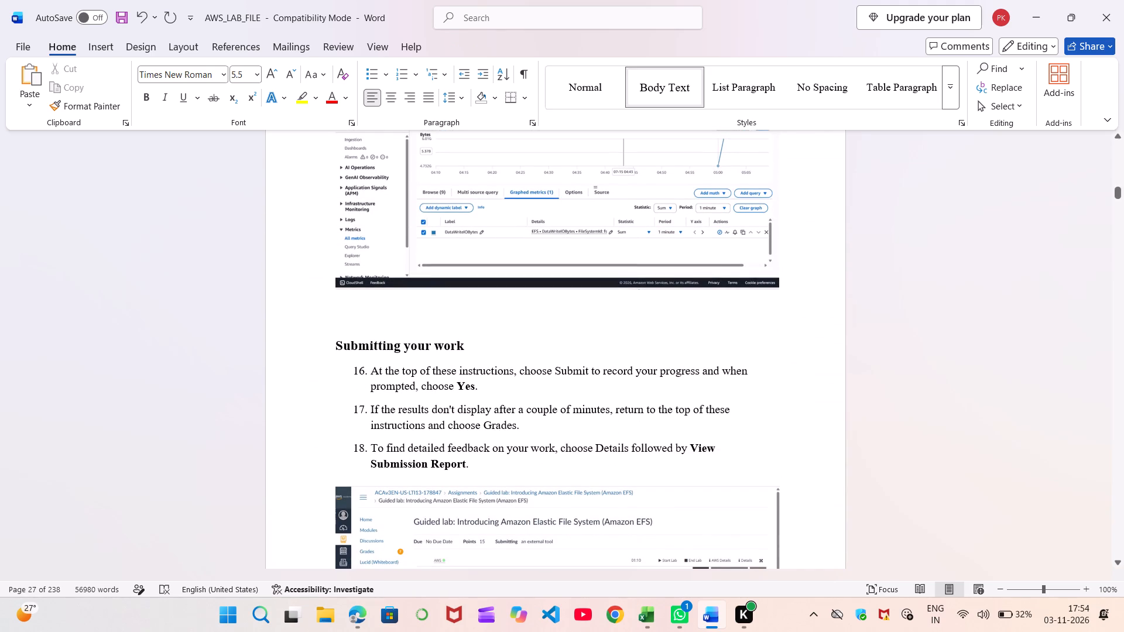
click(747, 324)
scroll(747, 324, up, 5)
click(538, 354)
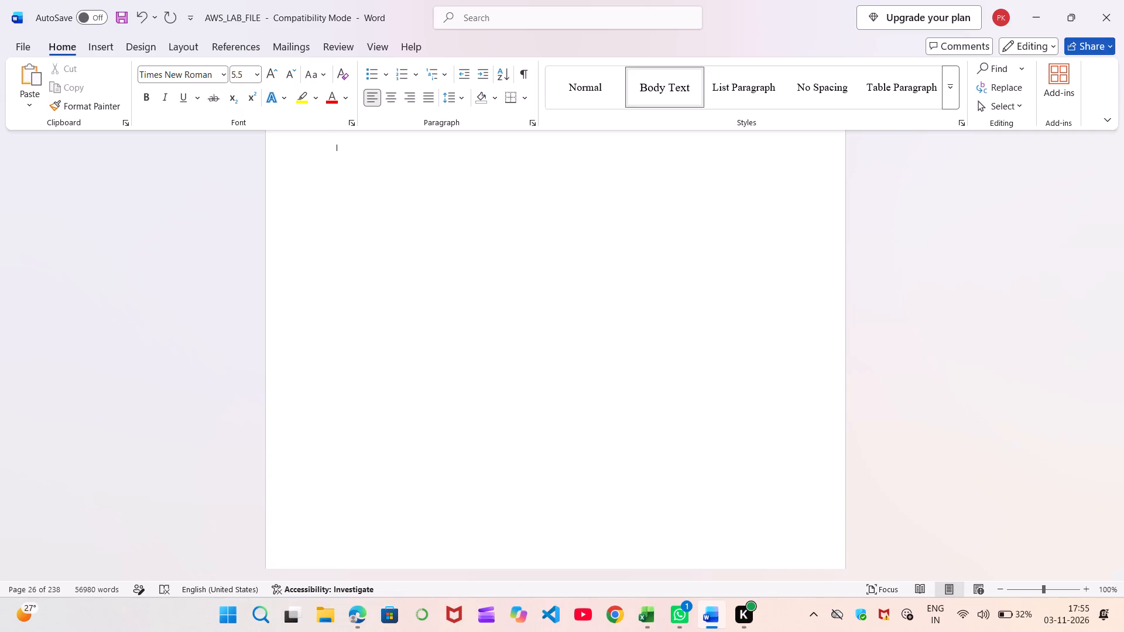
scroll(538, 354, down, 4)
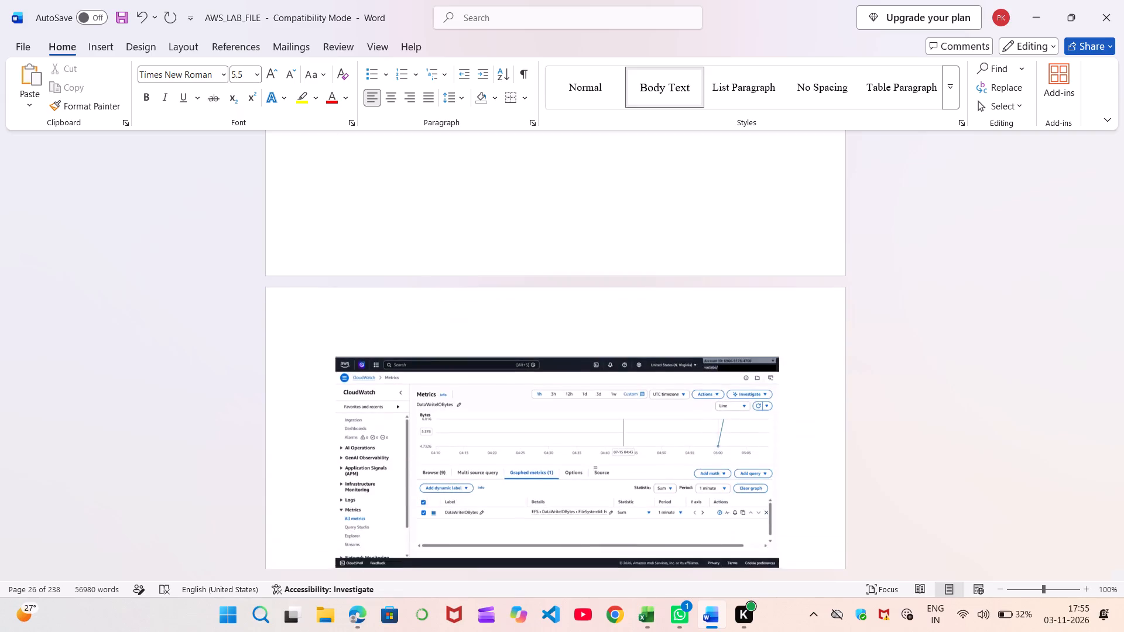
scroll(538, 354, down, 2)
click(564, 327)
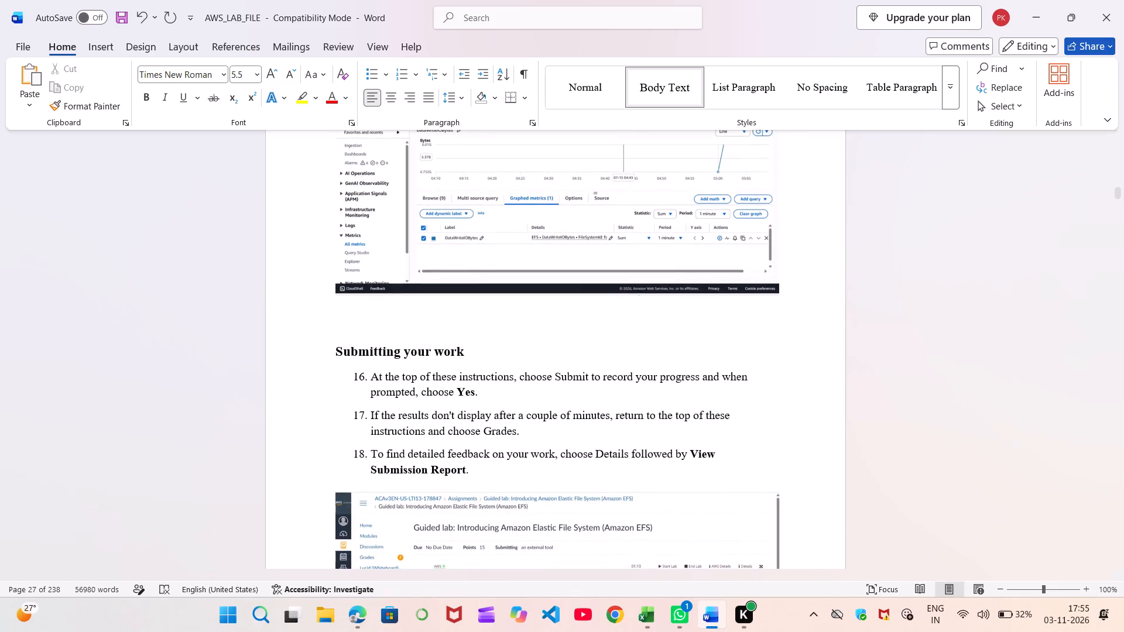
Review the pages from "Lab complete" through the start of Lab 4 to "Task 1: Analyzing the existing EC2 instance".
scroll(564, 327, down, 3)
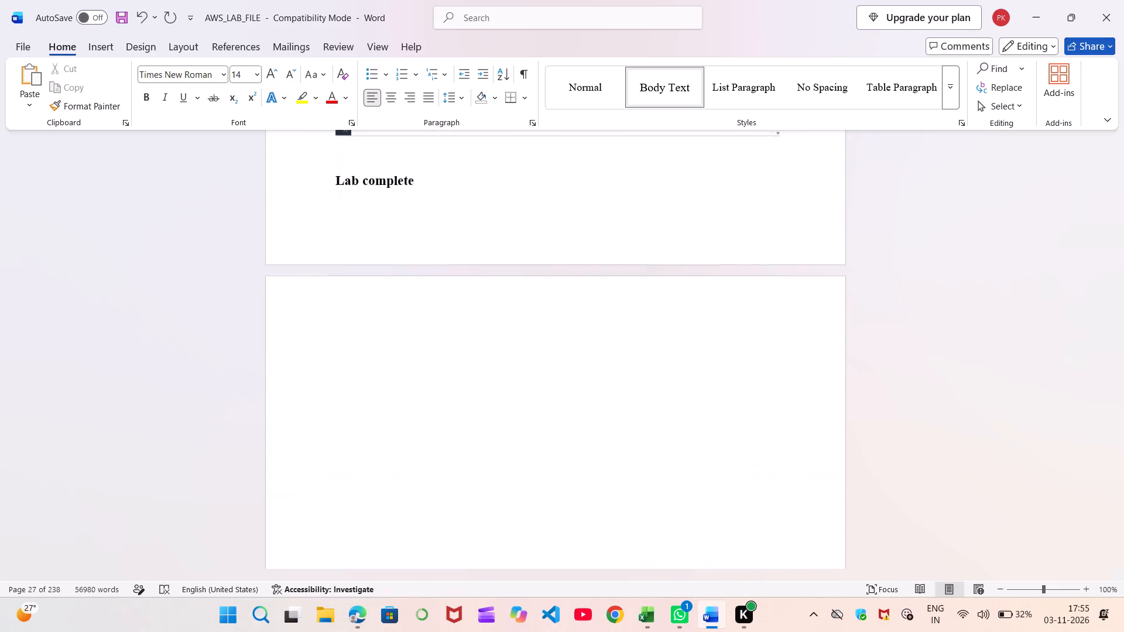
scroll(564, 327, down, 4)
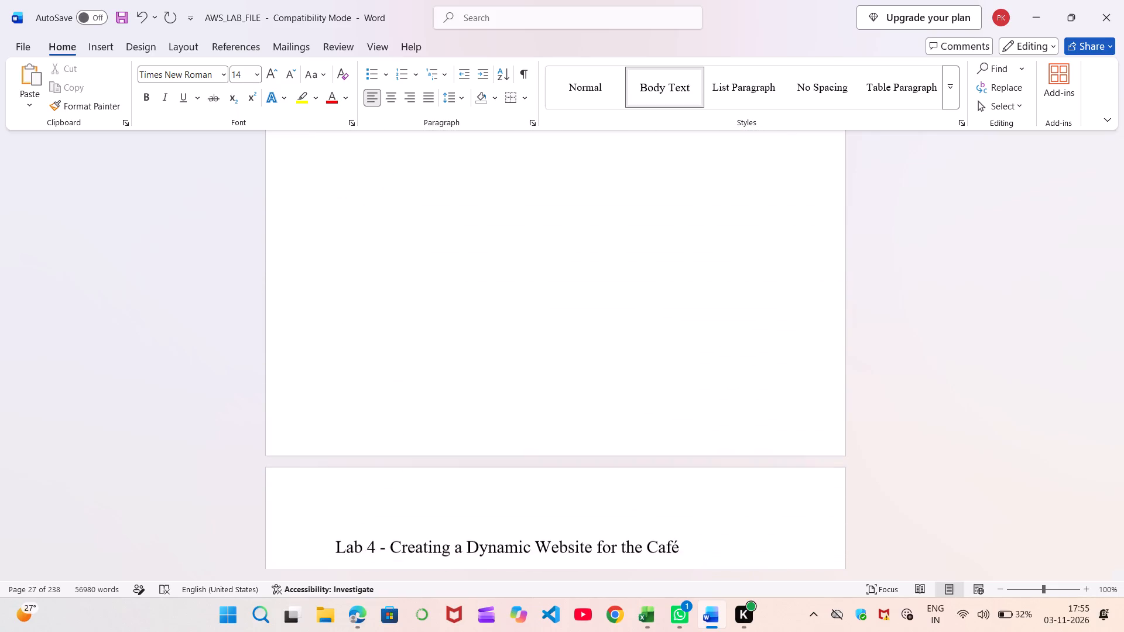
scroll(564, 327, down, 1)
click(564, 327)
click(513, 322)
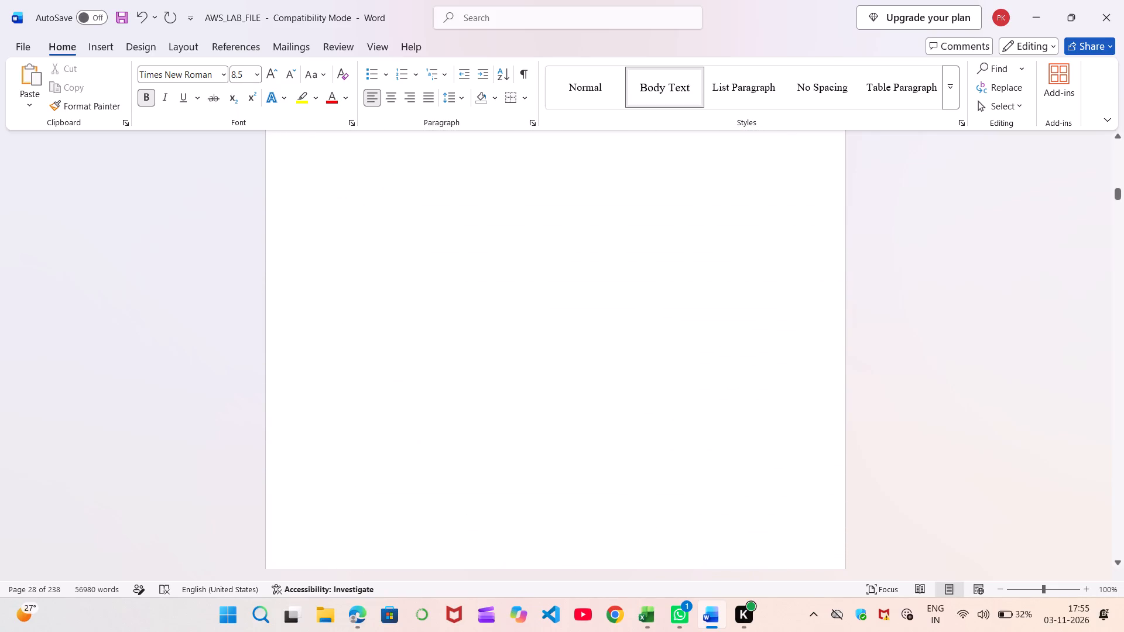
scroll(513, 322, down, 4)
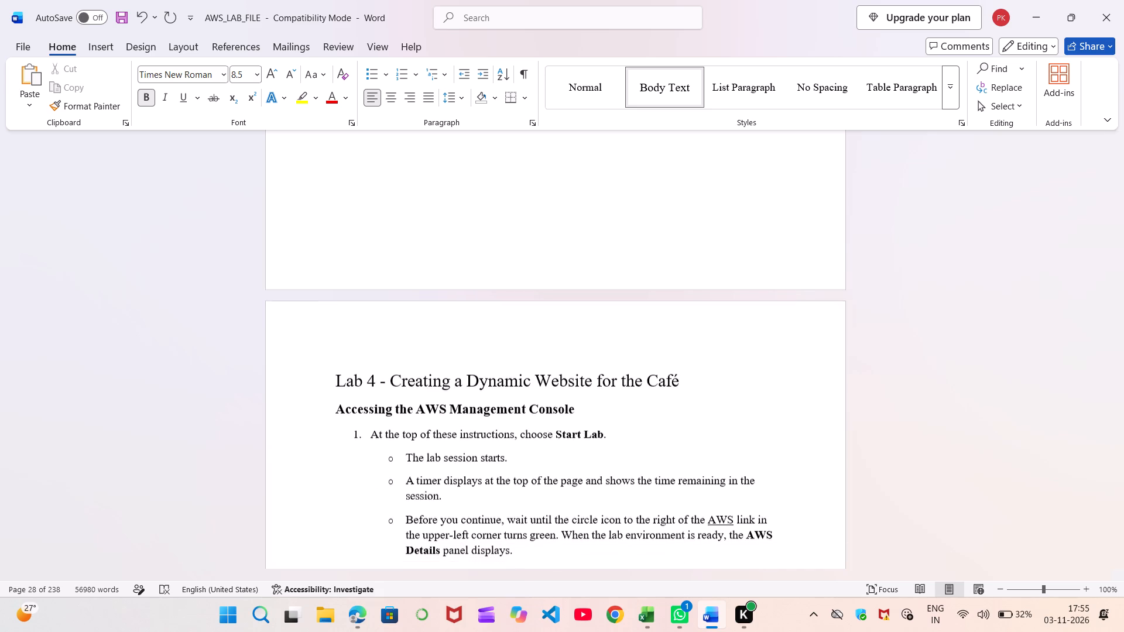
scroll(513, 322, down, 1)
click(643, 348)
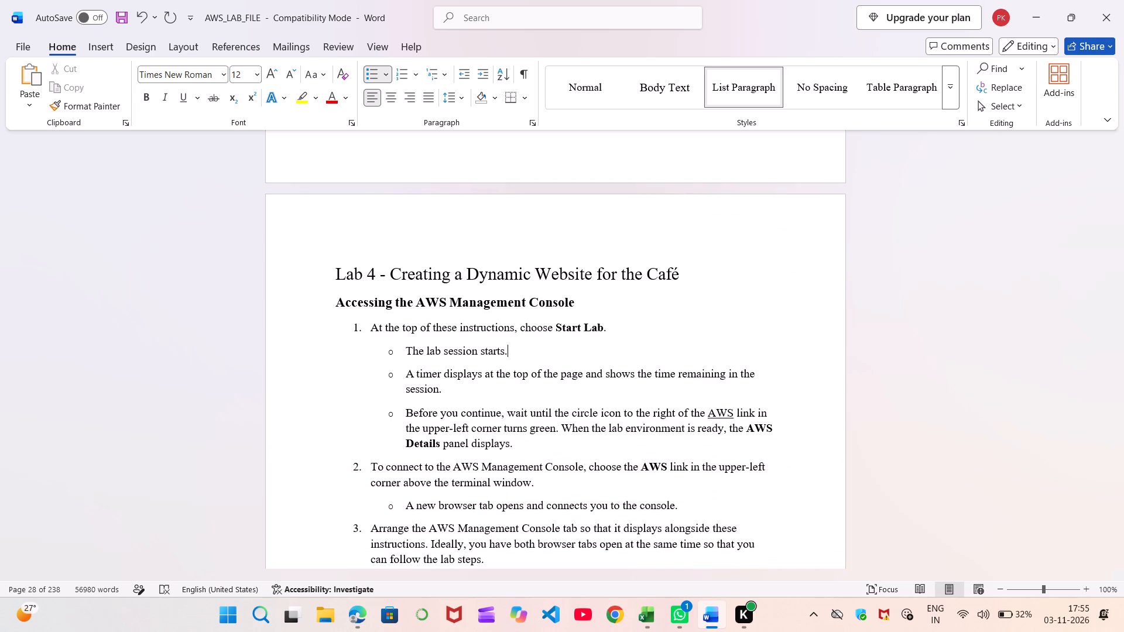
scroll(643, 348, down, 1)
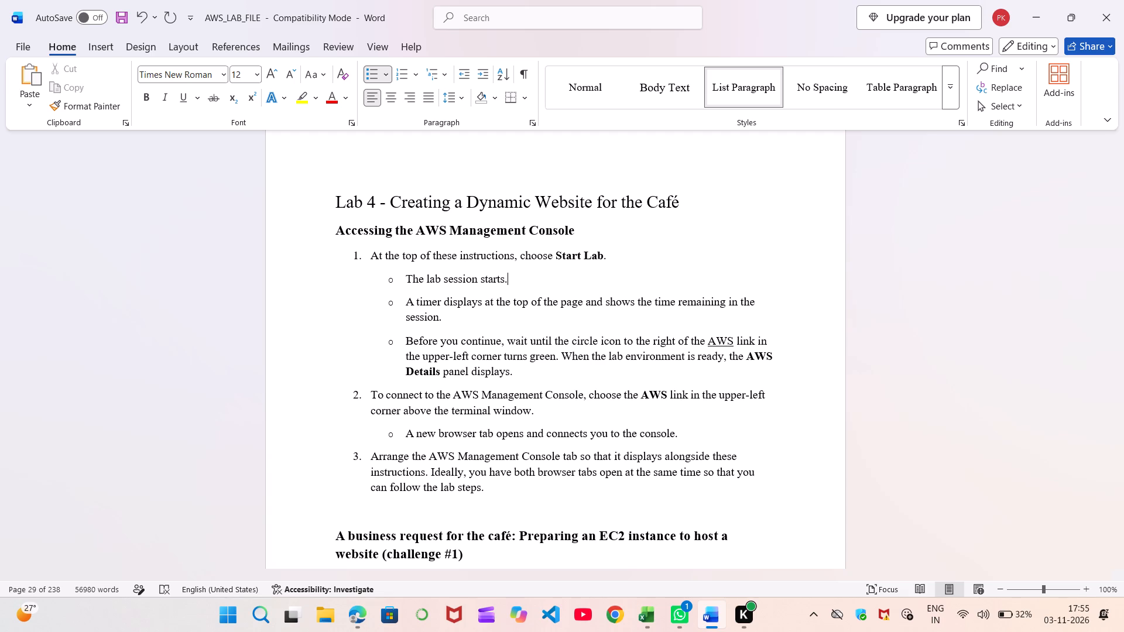
right_click(643, 348)
scroll(643, 348, down, 1)
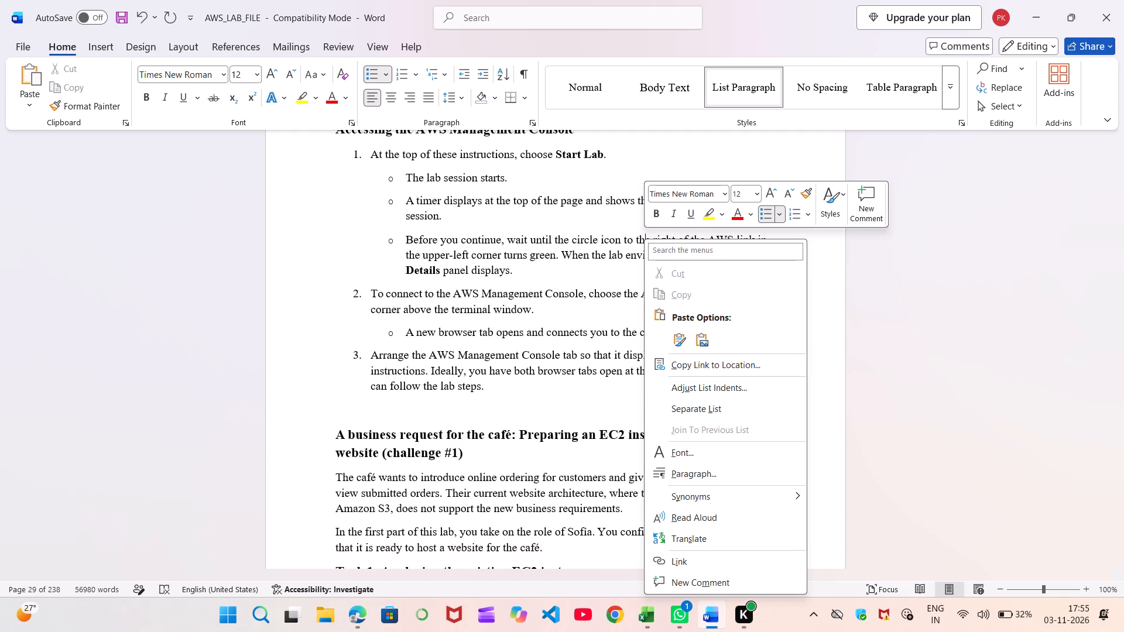
click(554, 324)
scroll(554, 324, down, 2)
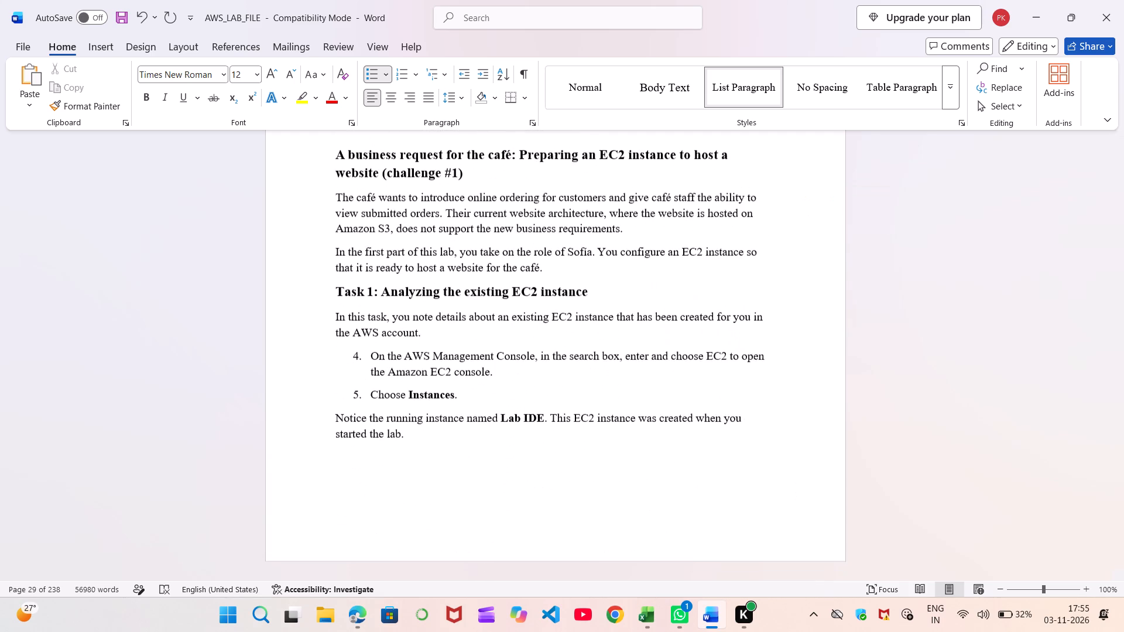
Delete the two introductory paragraphs under the heading "A business request for the café: Preparing an EC2 instance to host a website".
scroll(554, 324, up, 1)
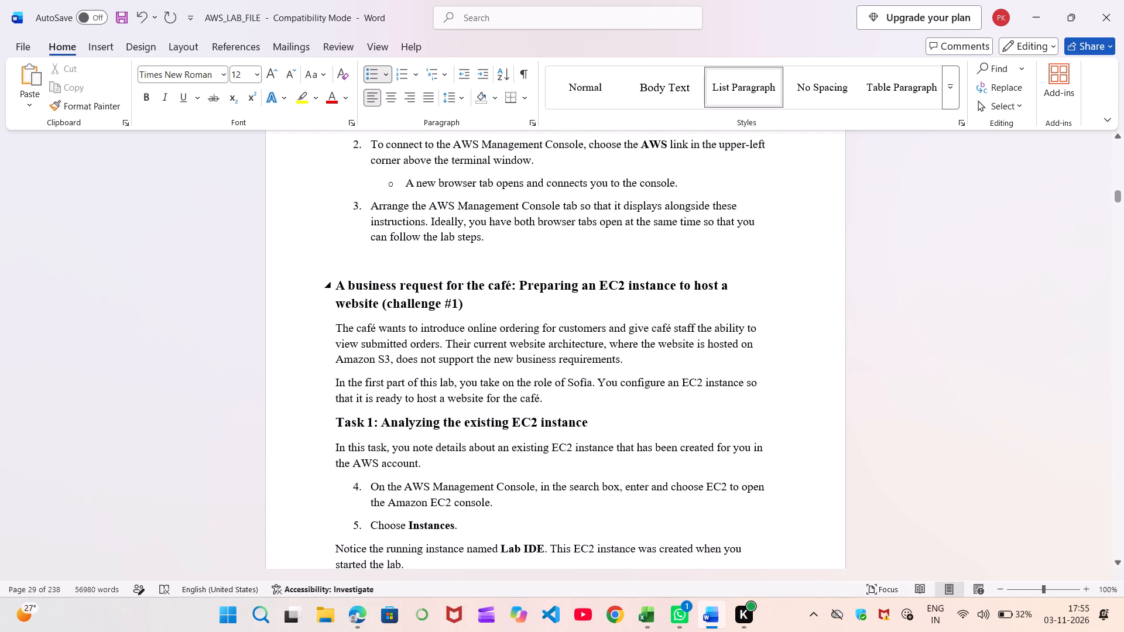
drag(328, 325, 622, 395)
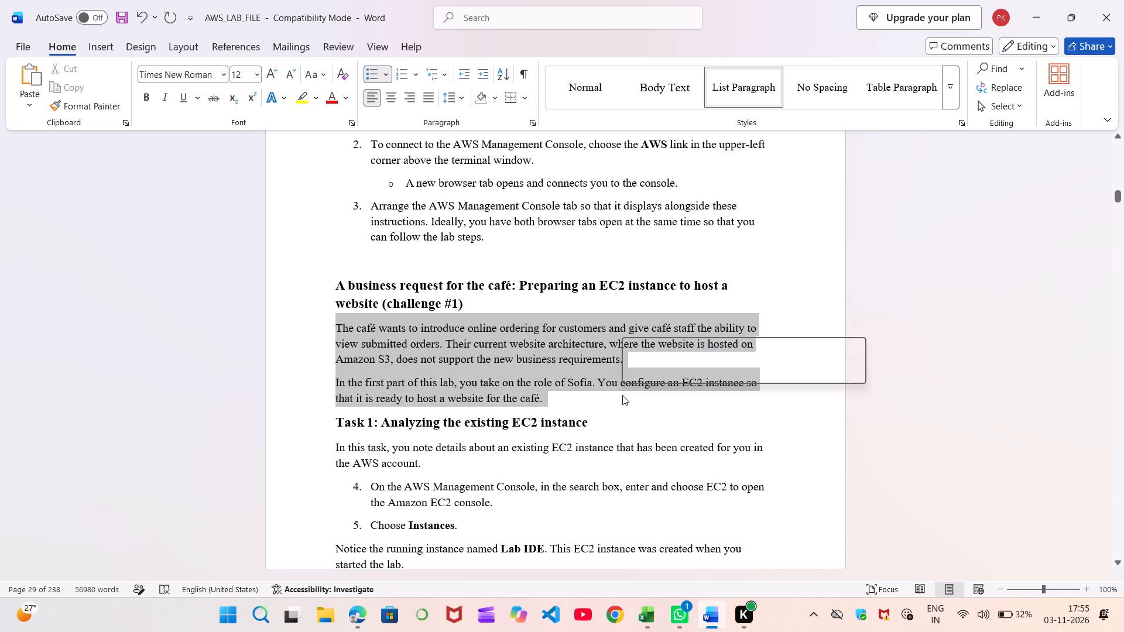
key(BackSpace)
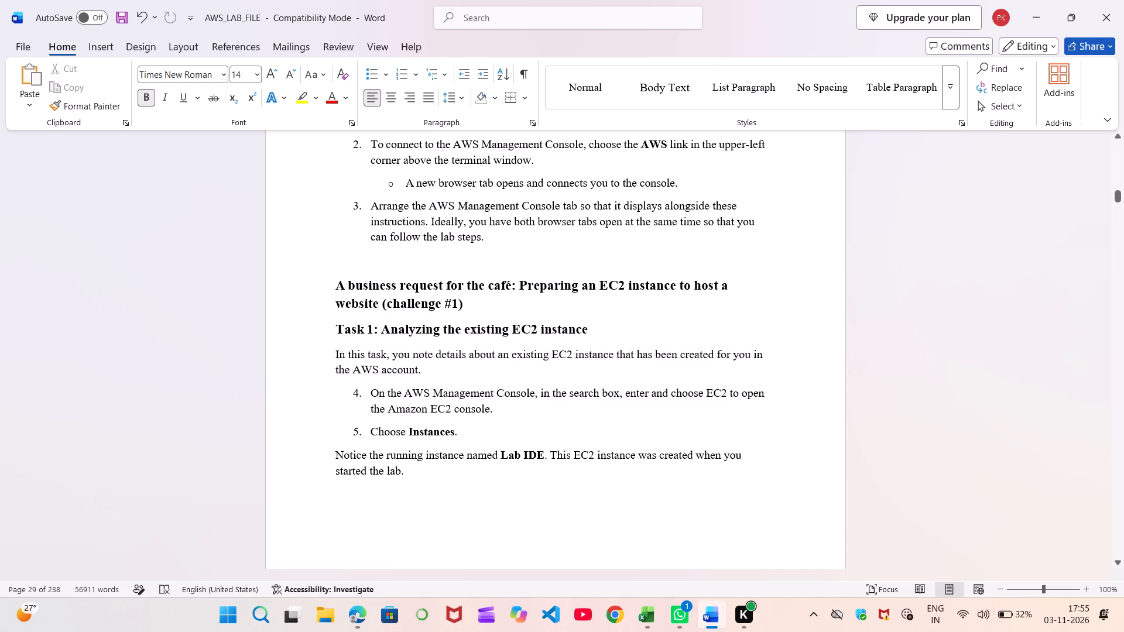
Under Task 1.1, delete items 7 and 8 with Questions 1 to 4 and the note above the security group screenshot.
scroll(553, 470, down, 4)
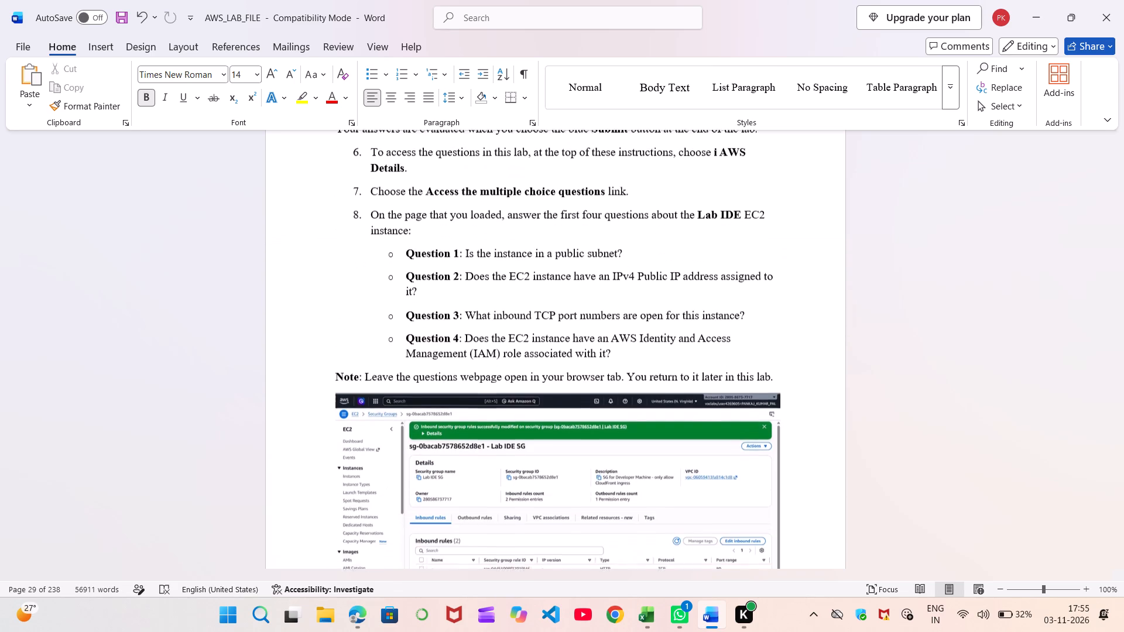
scroll(553, 470, down, 1)
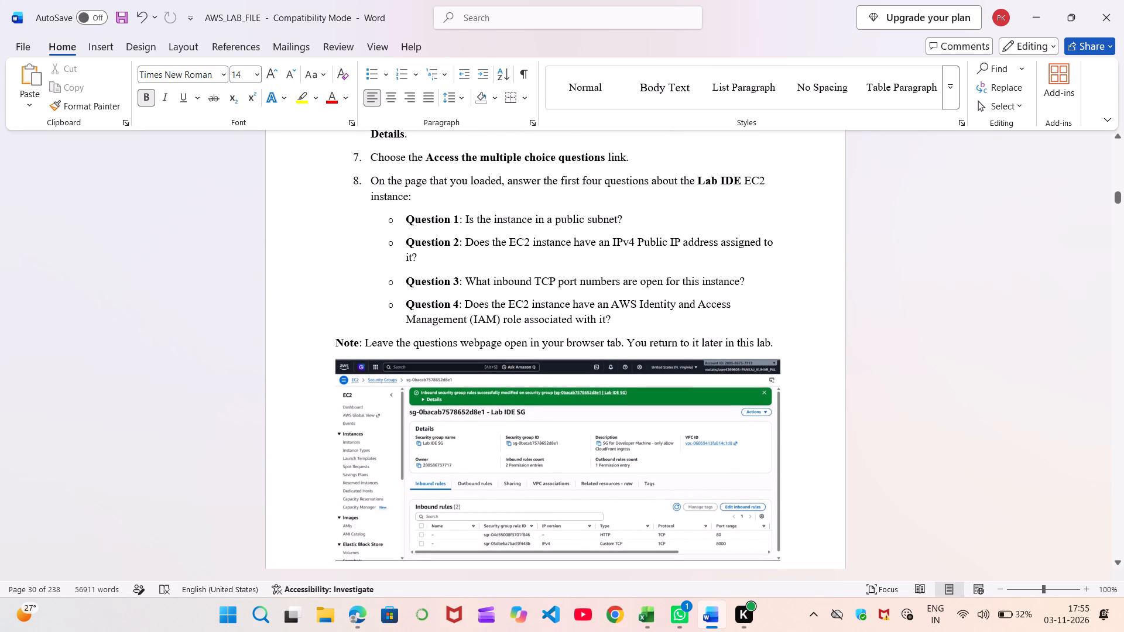
scroll(347, 180, up, 1)
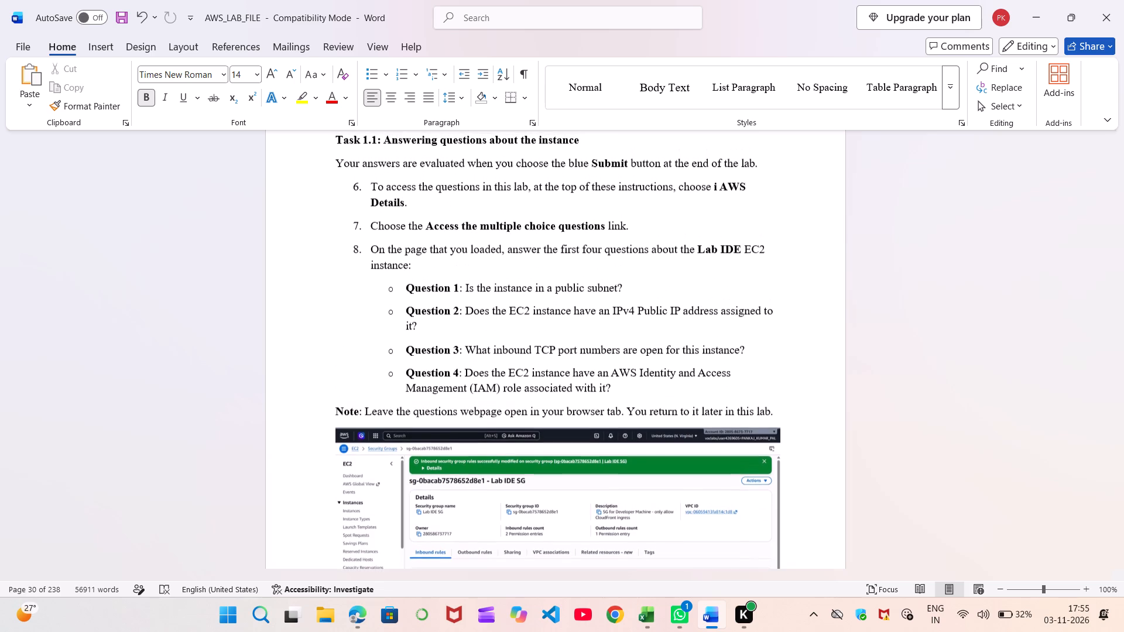
scroll(347, 180, up, 1)
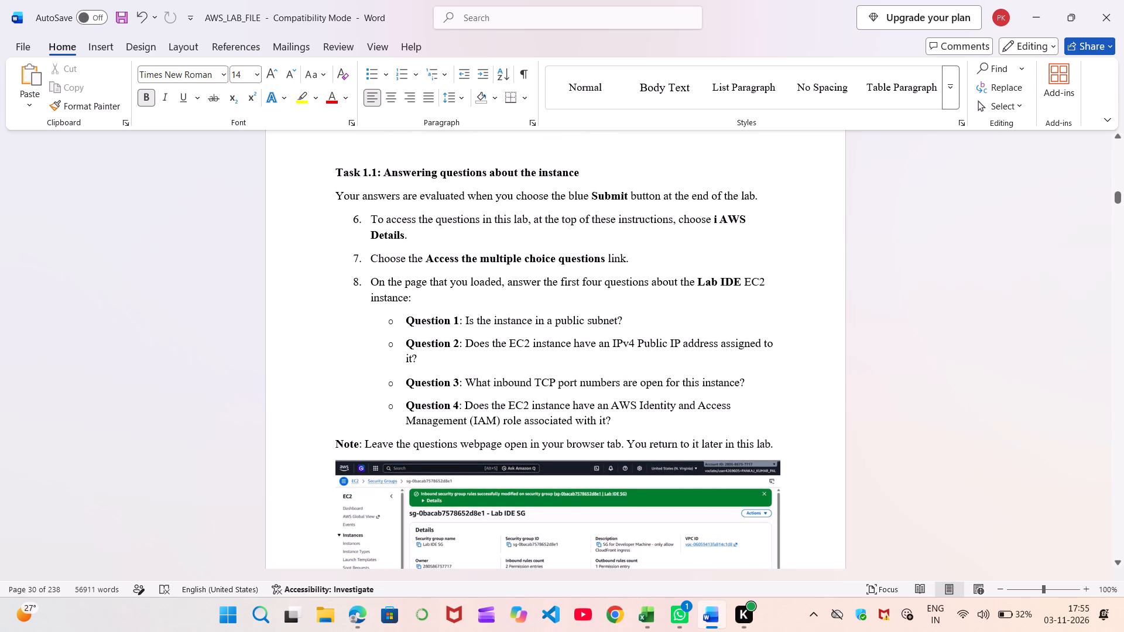
scroll(412, 243, up, 1)
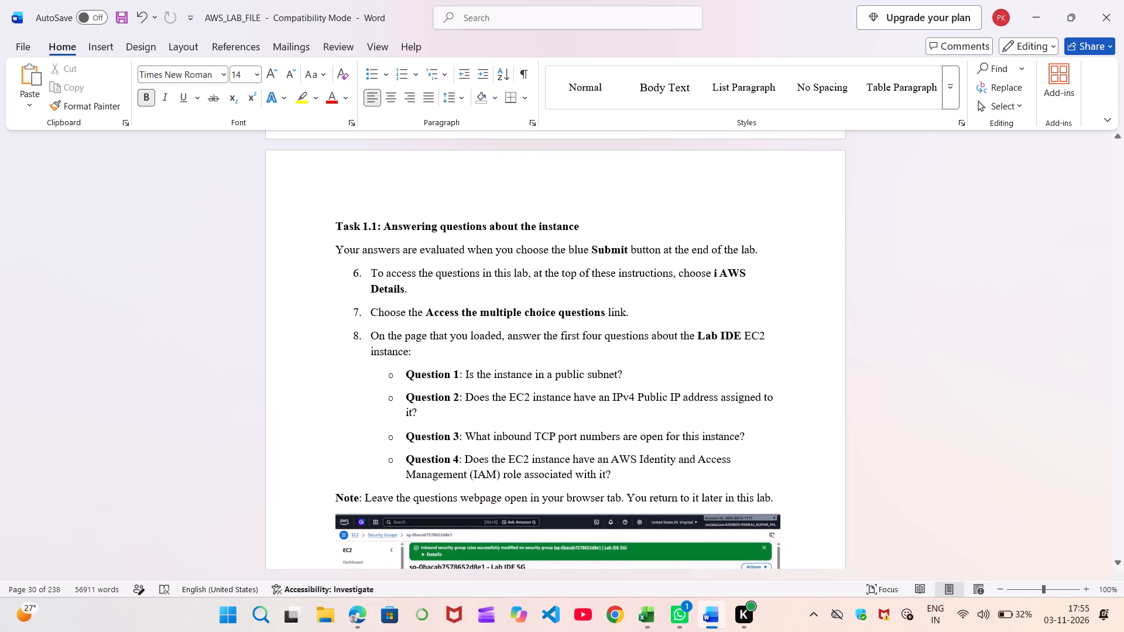
scroll(412, 243, down, 1)
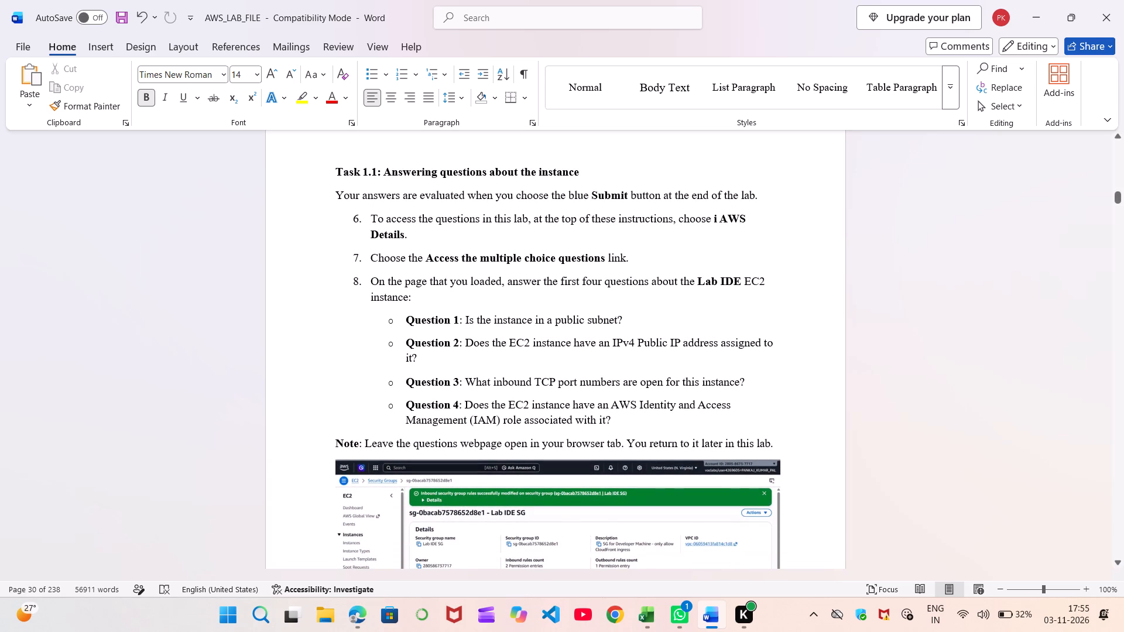
drag(349, 257, 700, 416)
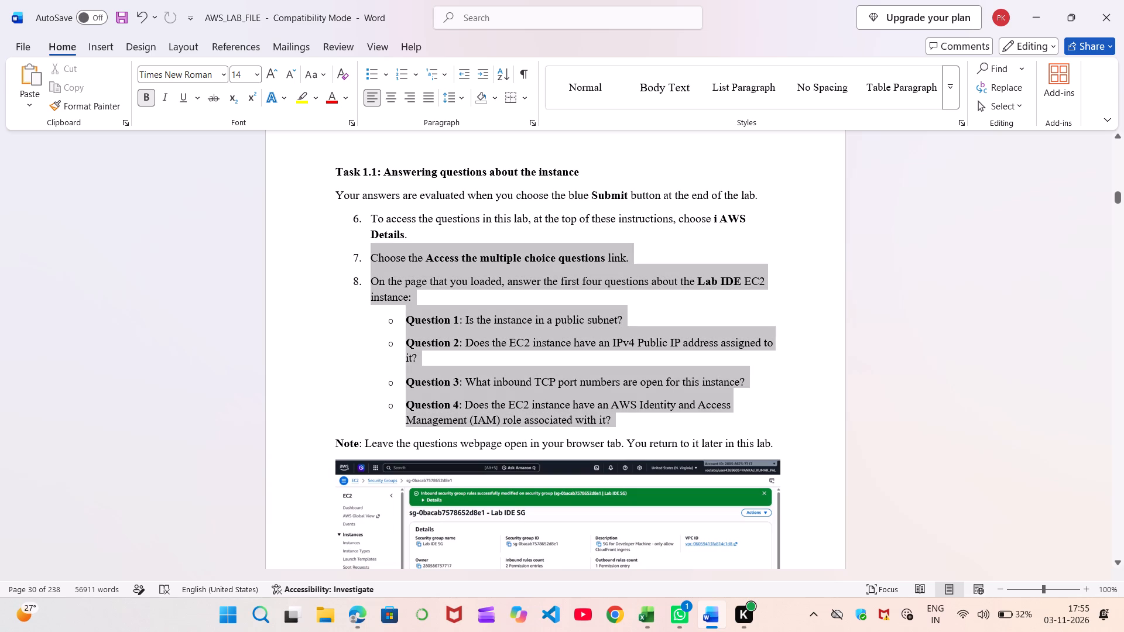
drag(700, 416, 777, 439)
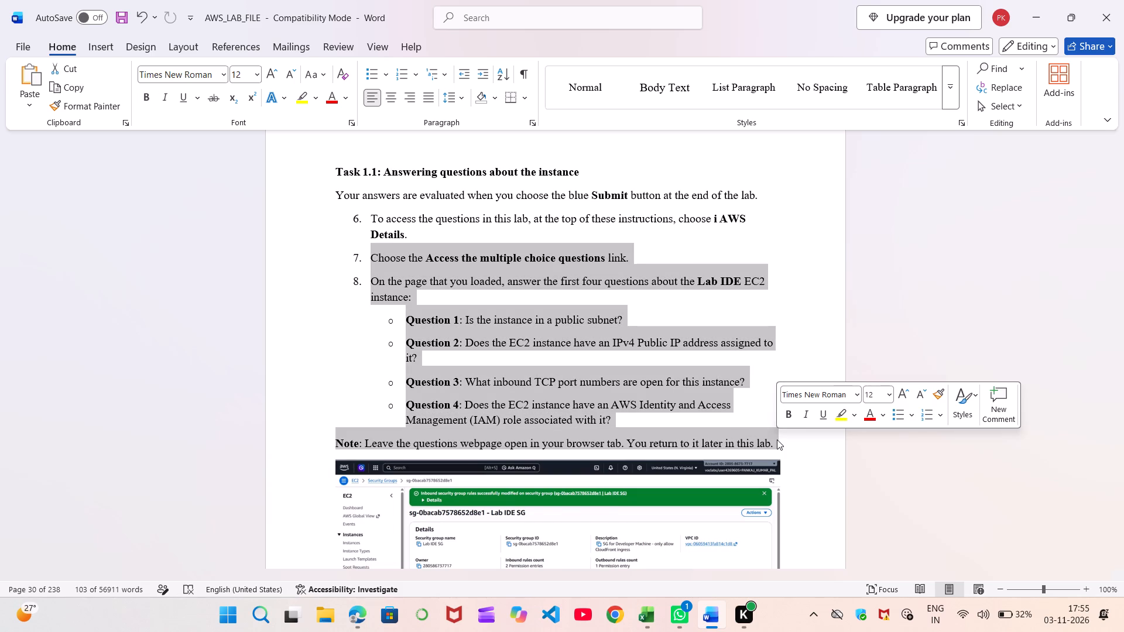
key(BackSpace)
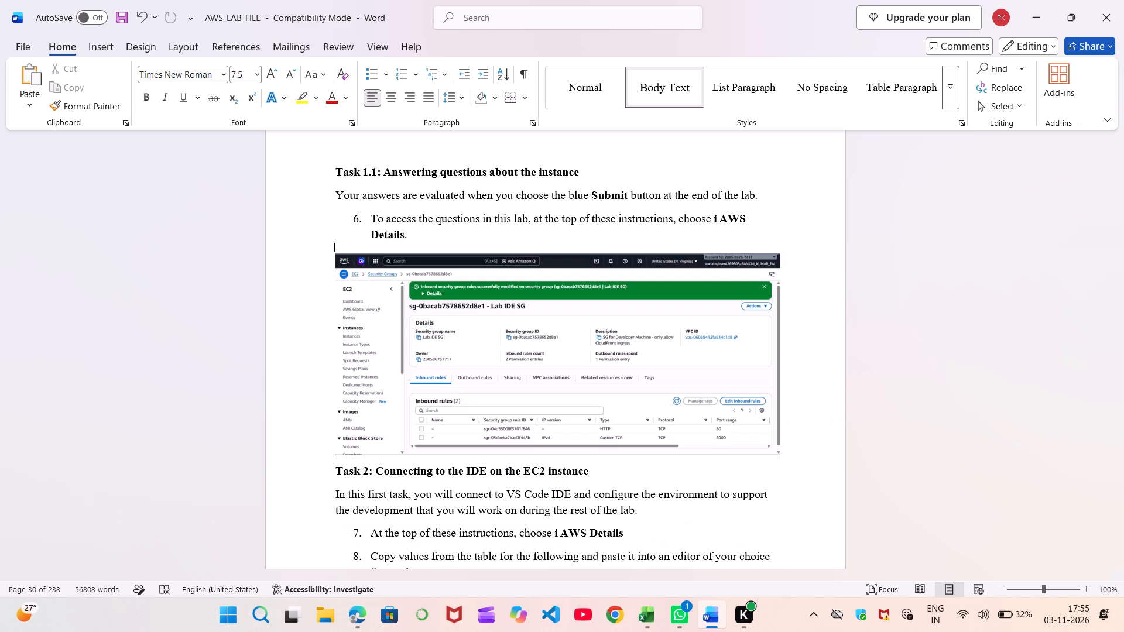
Review the page layout from Task 1 through Task 2 to the start of Task 3 for gaps.
scroll(777, 439, down, 1)
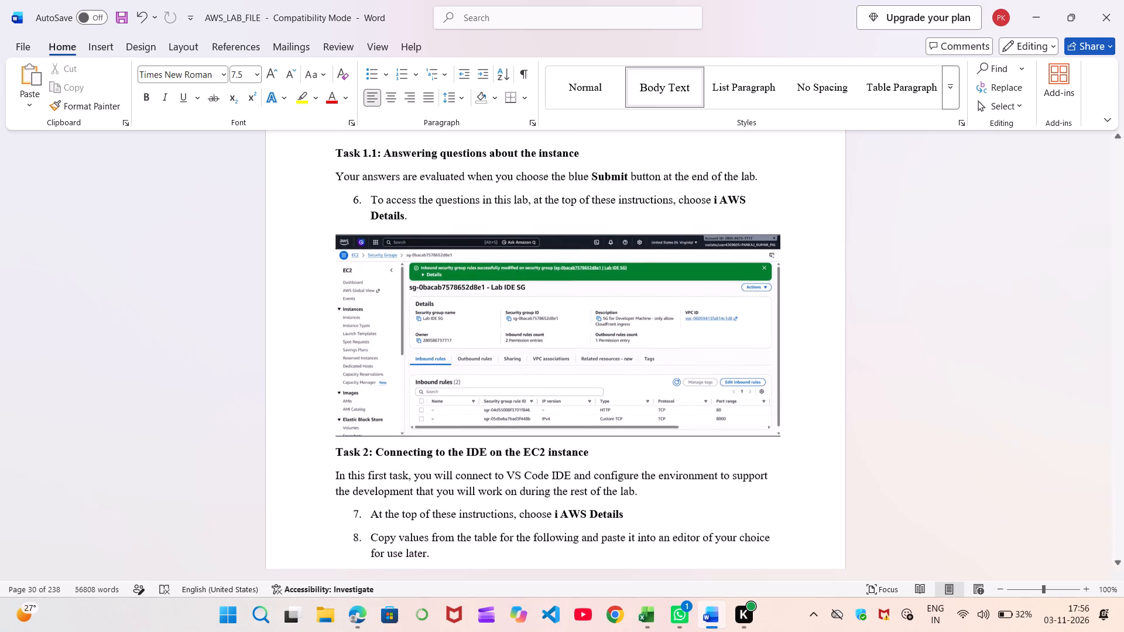
scroll(777, 439, up, 4)
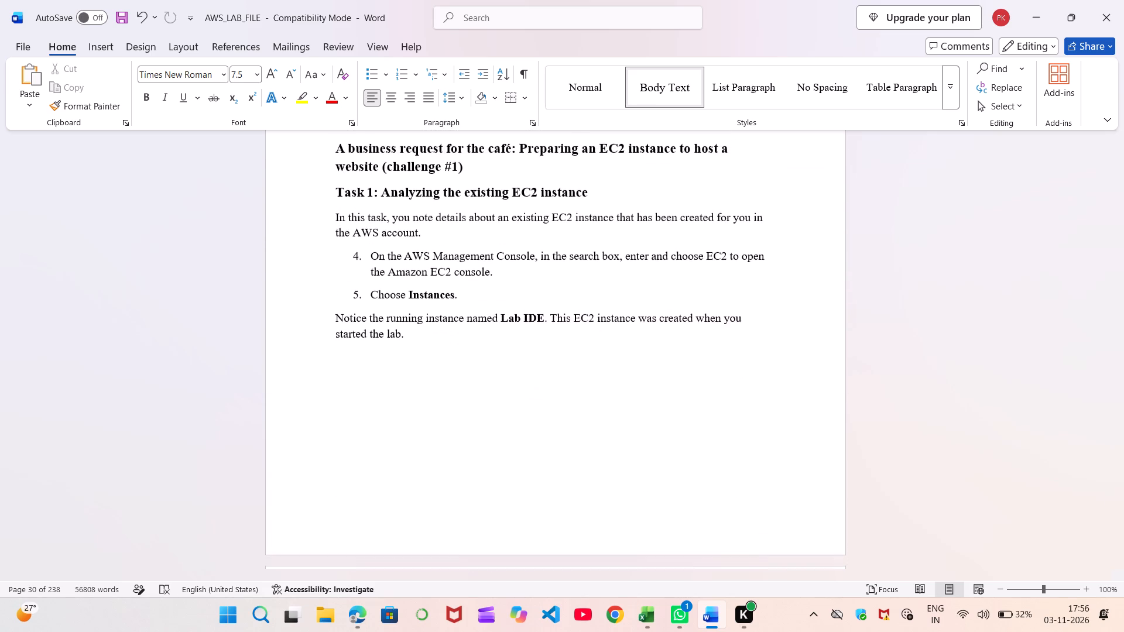
scroll(777, 439, down, 3)
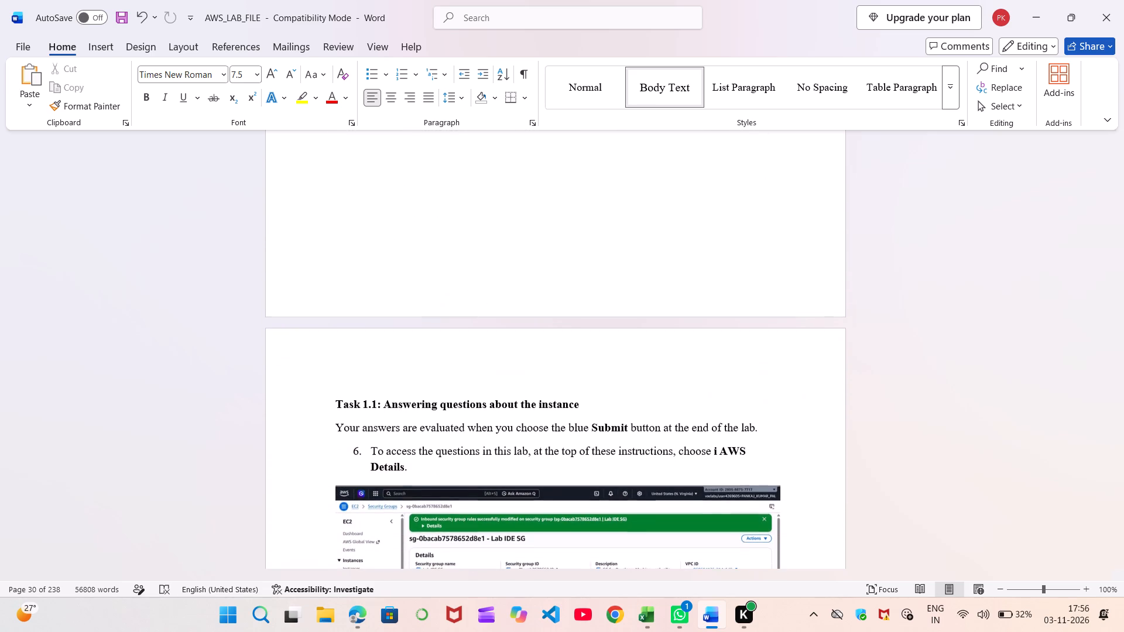
scroll(777, 439, up, 2)
scroll(777, 439, down, 2)
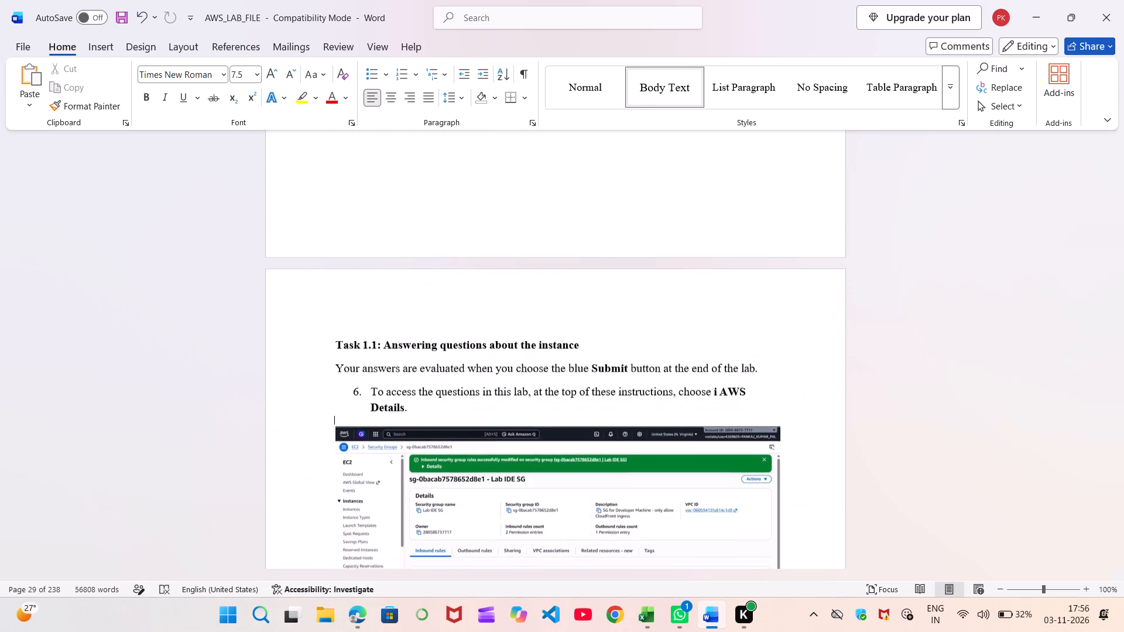
scroll(777, 439, down, 3)
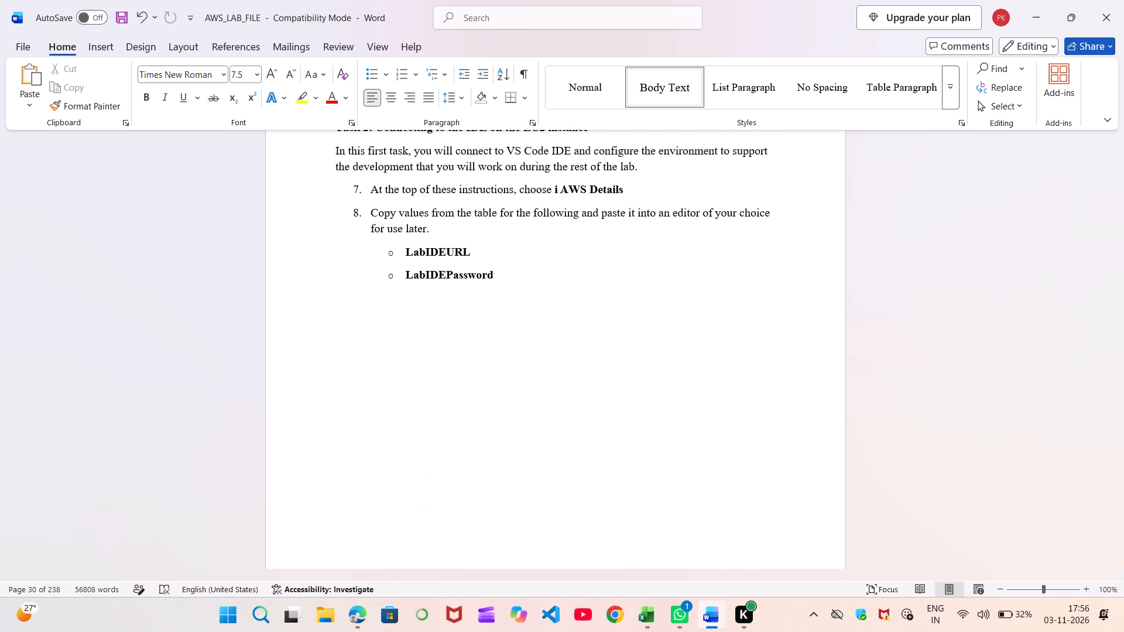
scroll(777, 439, down, 3)
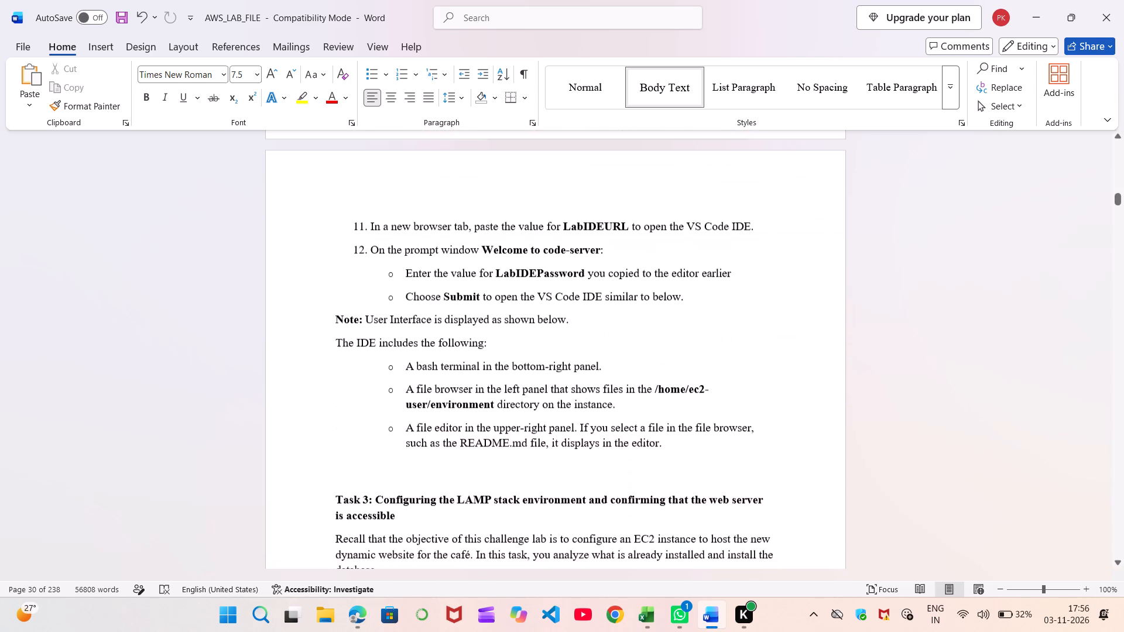
Delete the "Notice the running instance named Lab IDE" paragraph after "Choose Instances" and add a new line there.
scroll(777, 439, up, 1)
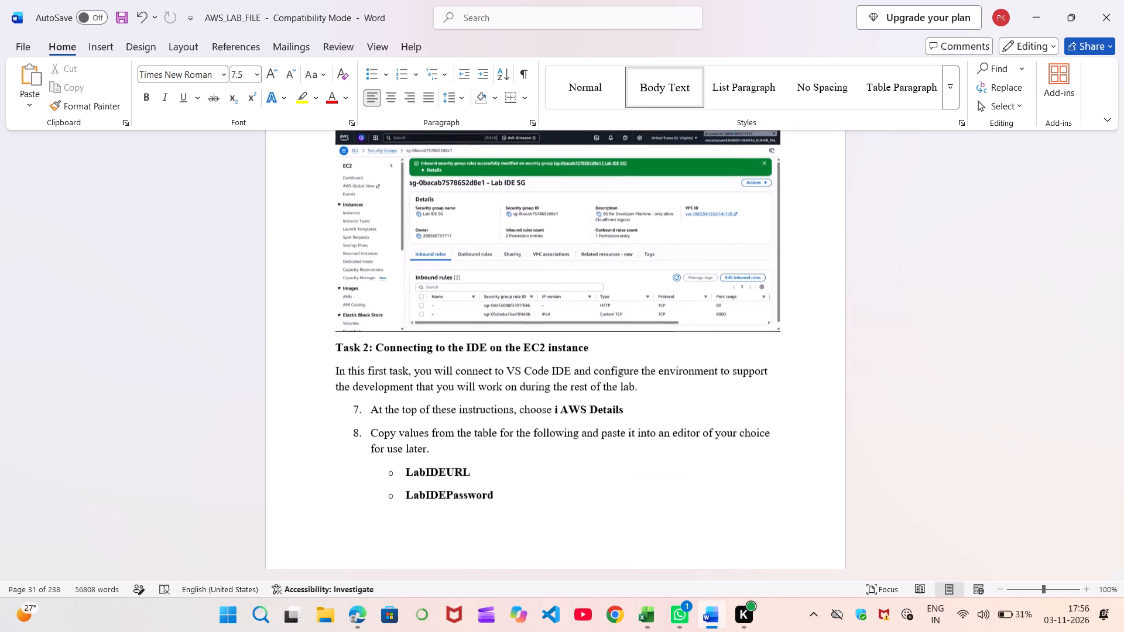
scroll(777, 439, up, 3)
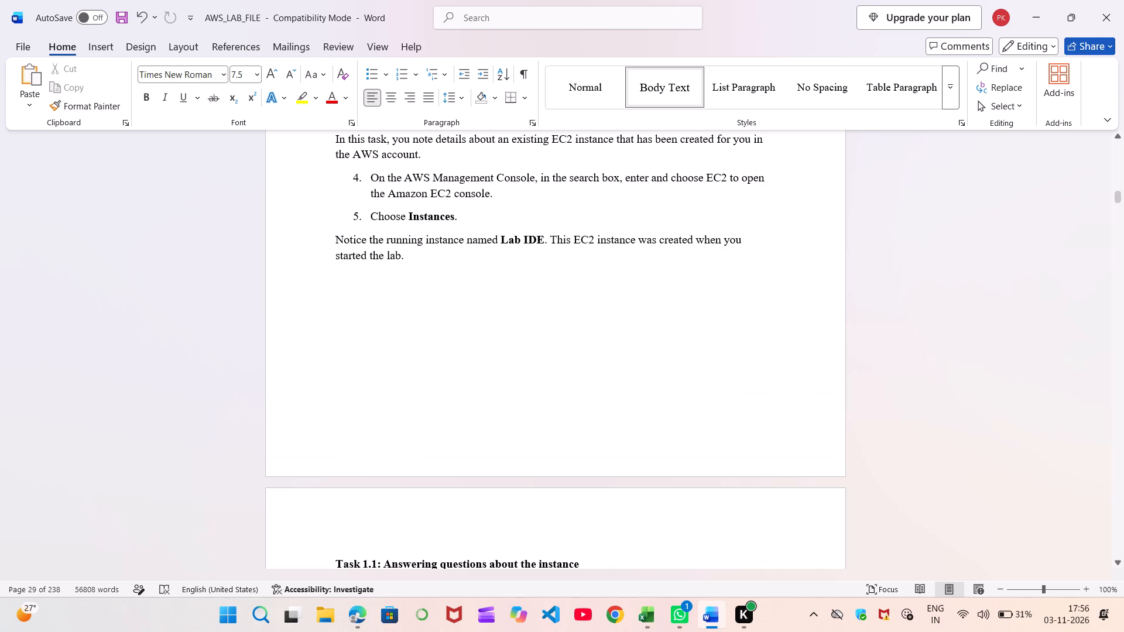
drag(331, 236, 436, 278)
key(BackSpace)
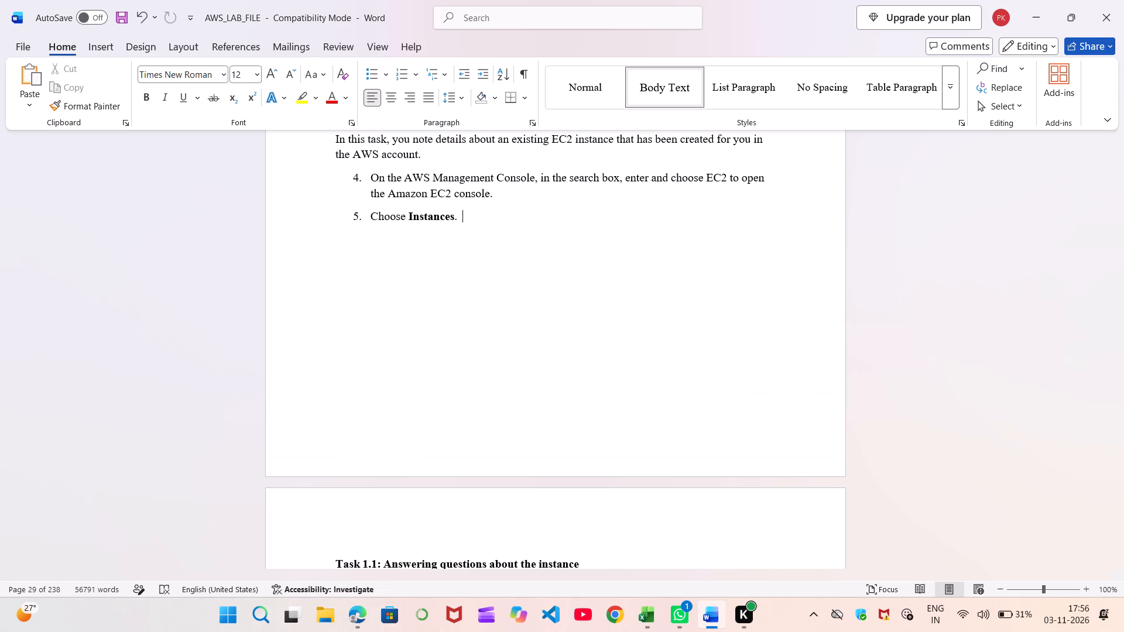
key(Return)
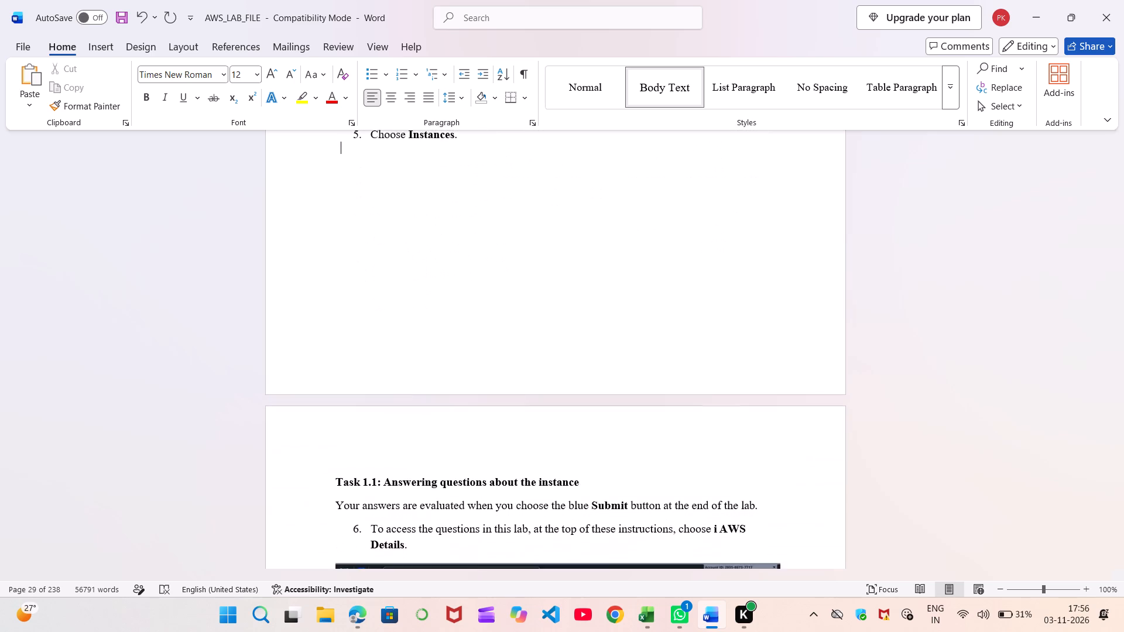
Cut the Task 1.1 heading, its sentence about submitting answers and item 6 from above the security group screenshot.
scroll(436, 278, down, 1)
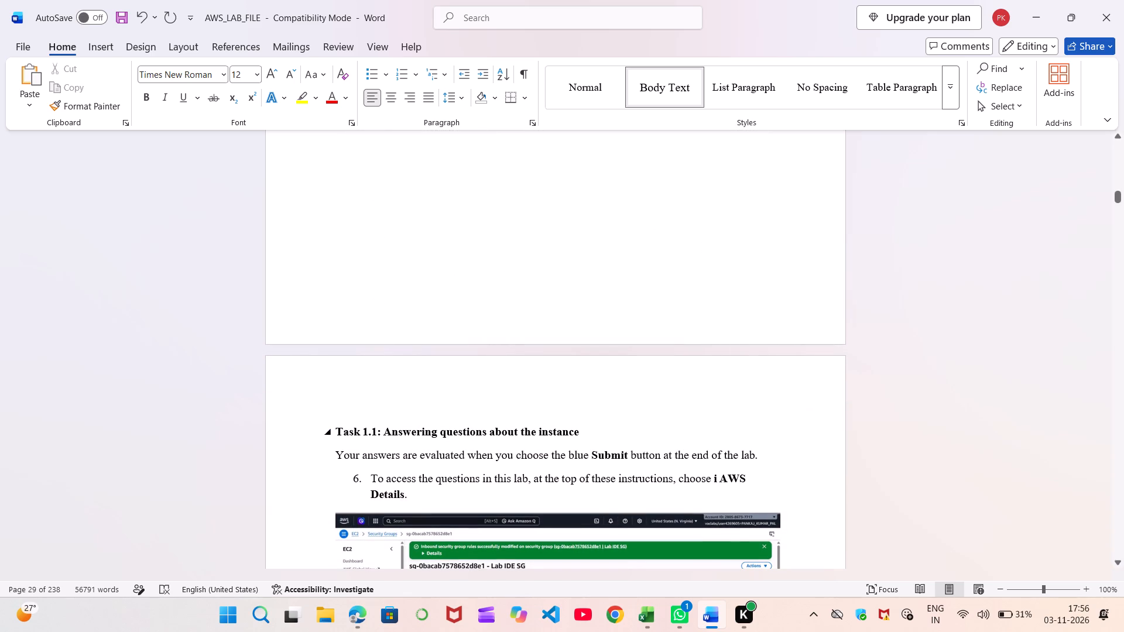
drag(338, 430, 424, 484)
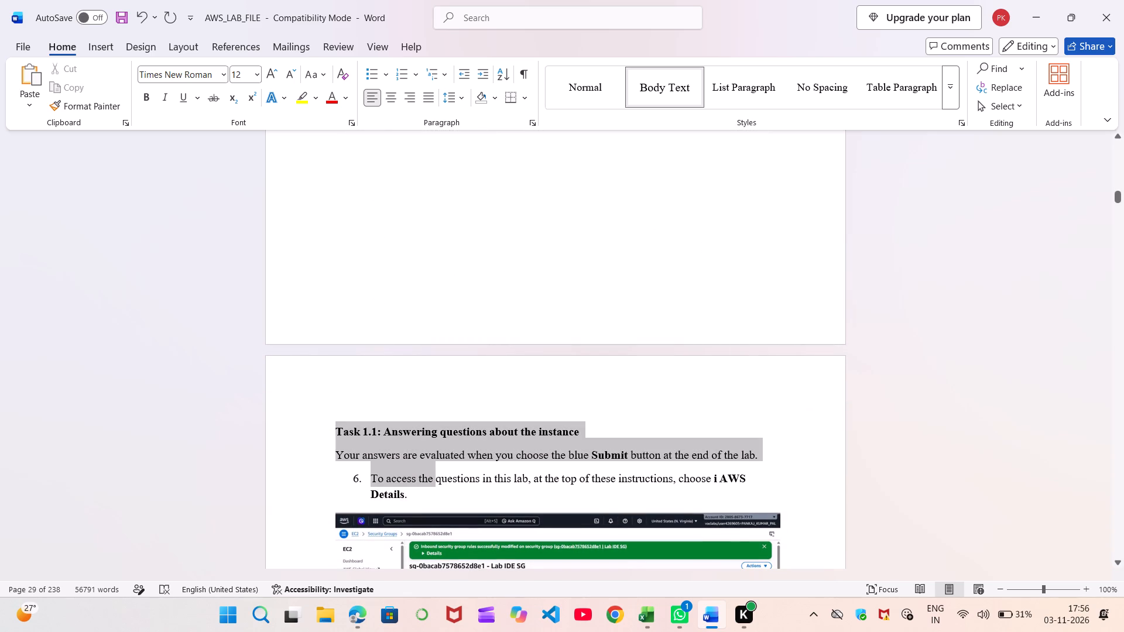
drag(424, 484, 431, 500)
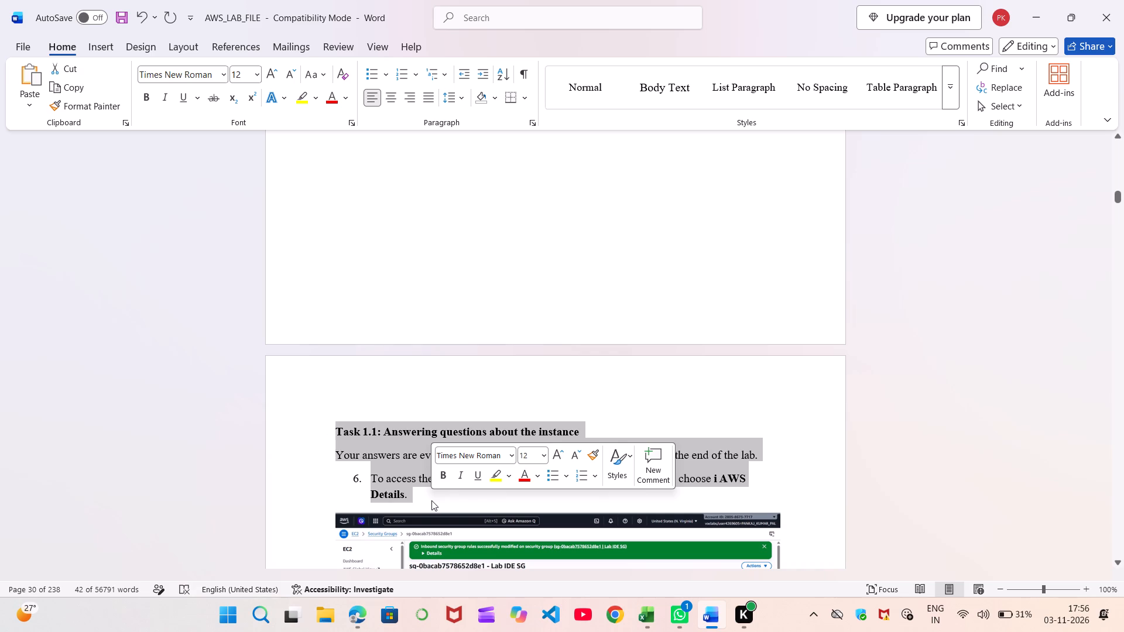
key(ctrl+c)
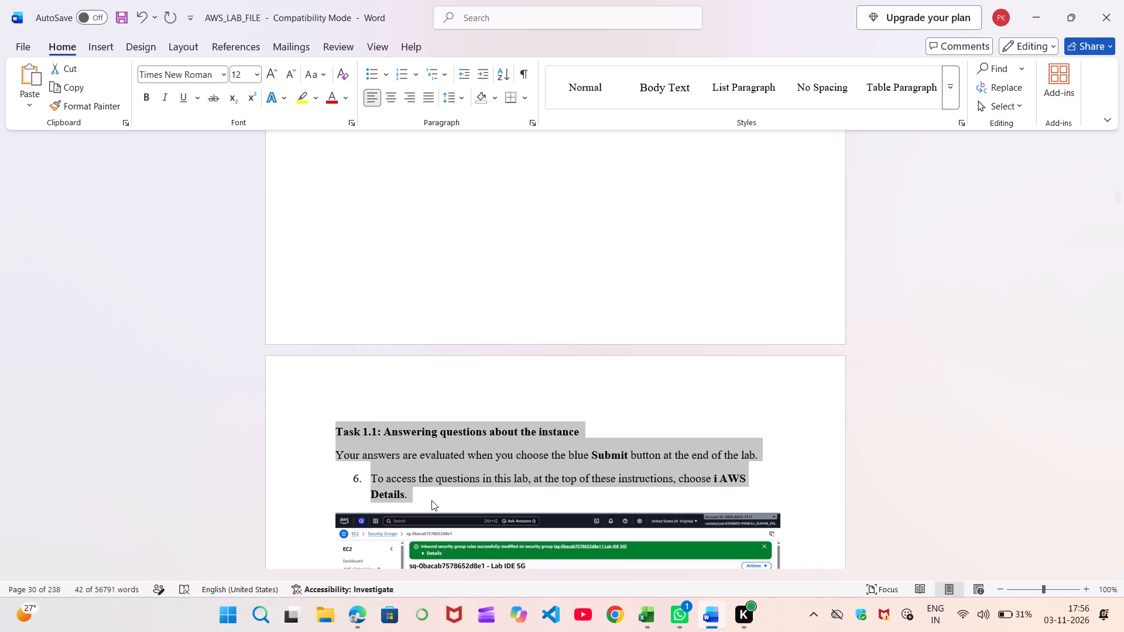
key(ctrl+x)
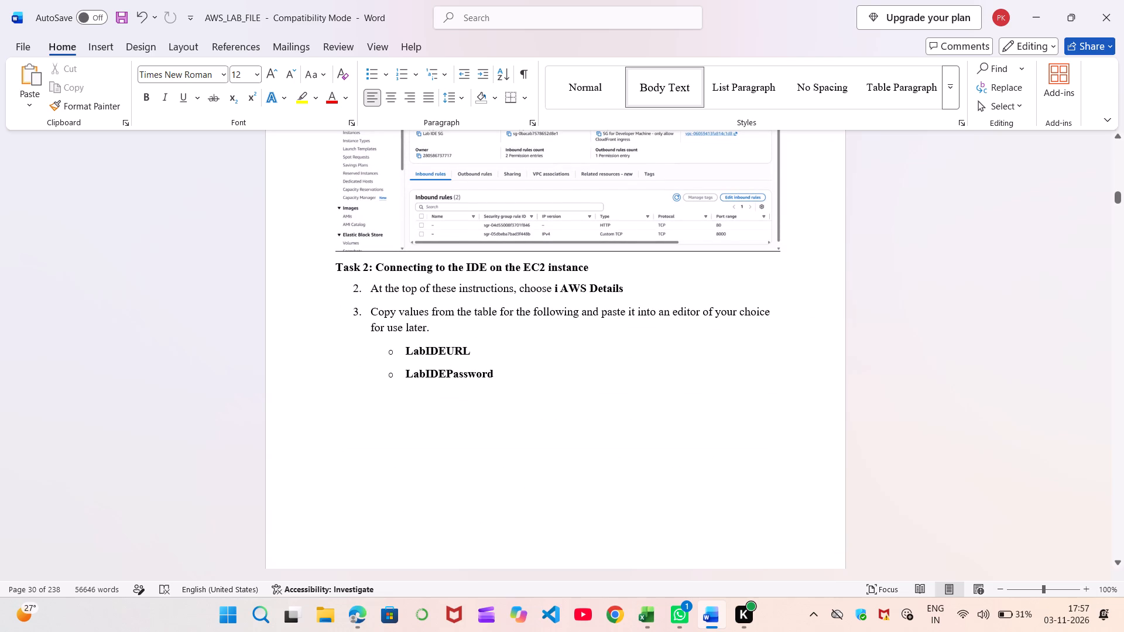
Paste the cut VS Code IDE steps, from opening LabIDEURL to the file editor bullet, on a new line below LabIDEPassword in Task 2.
click(405, 417)
click(514, 368)
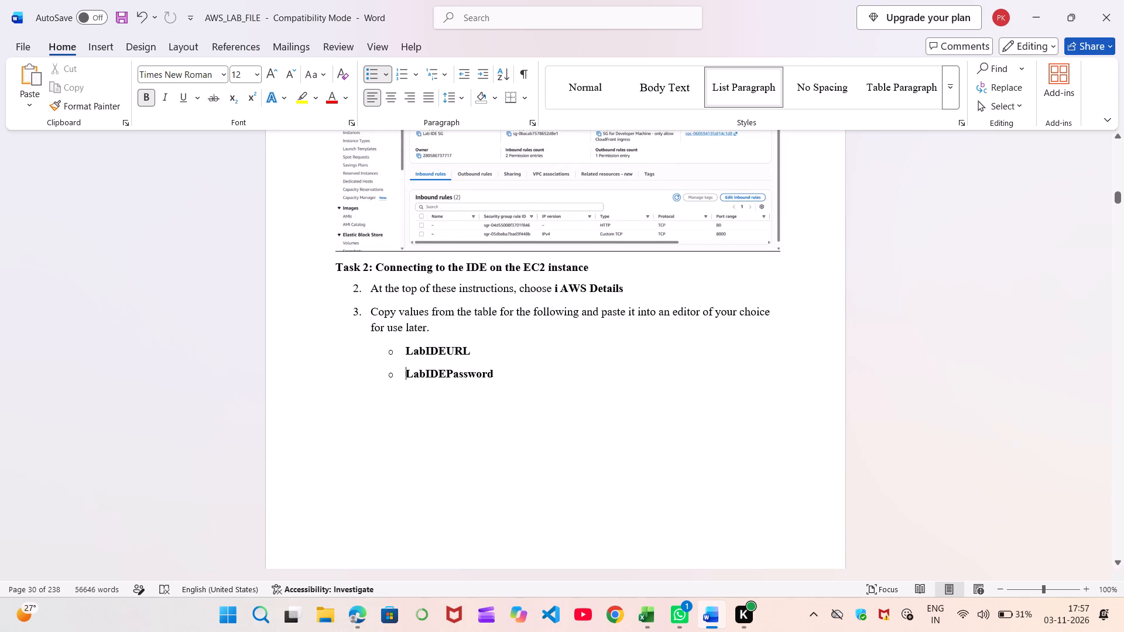
key(Return)
key(ctrl+v)
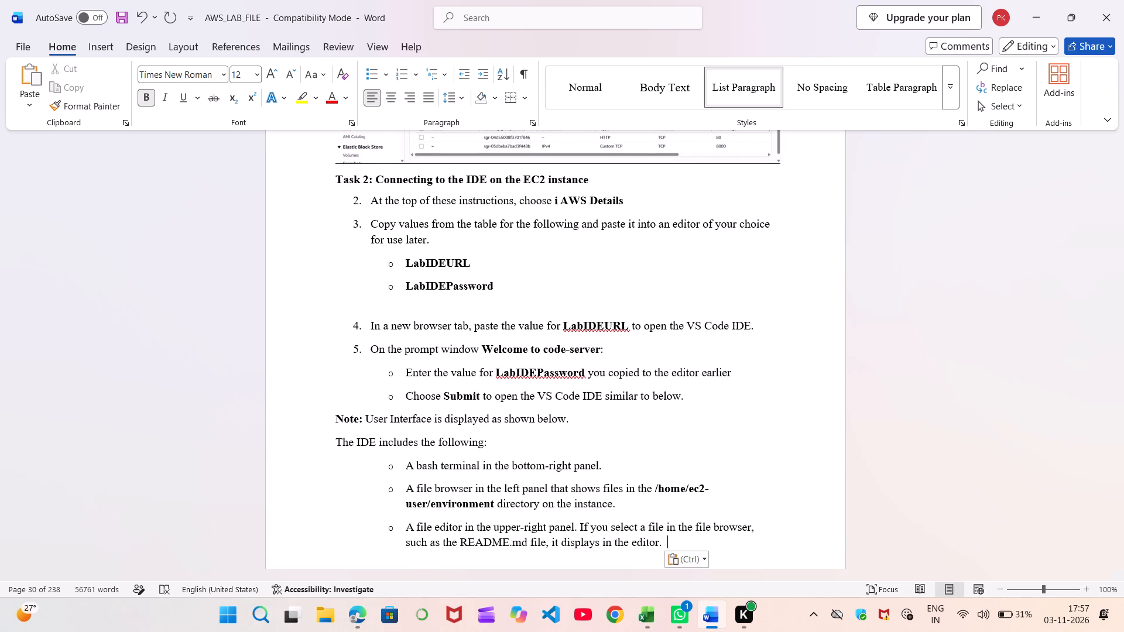
Delete the text below the "Choose Submit" bullet in Task 2, from the User Interface note through the file editor bullet.
scroll(514, 368, down, 3)
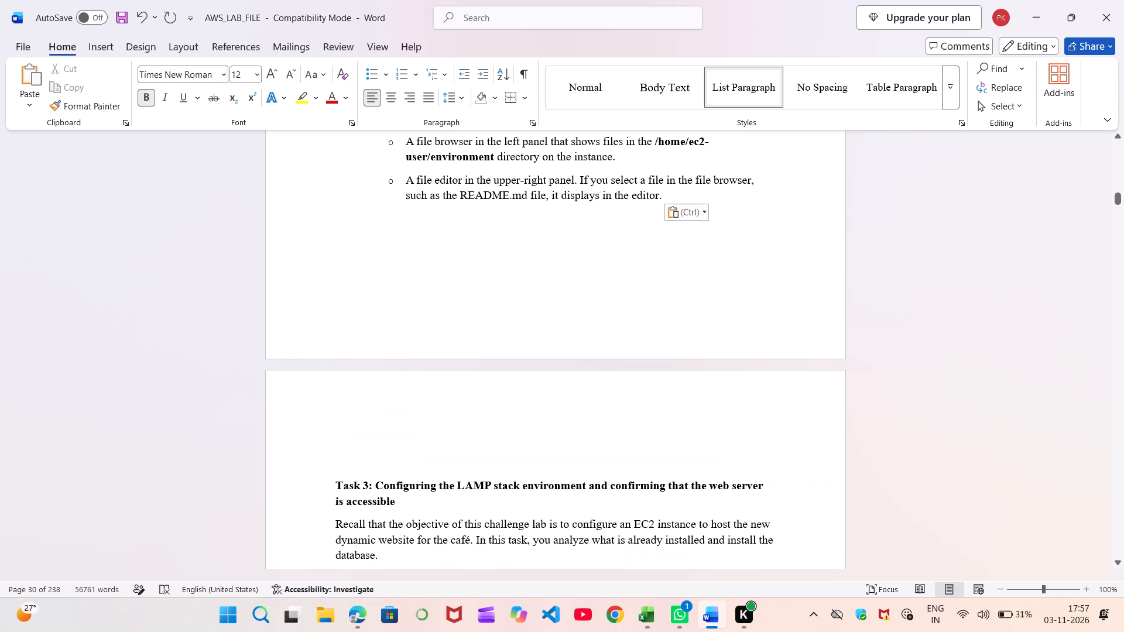
click(341, 448)
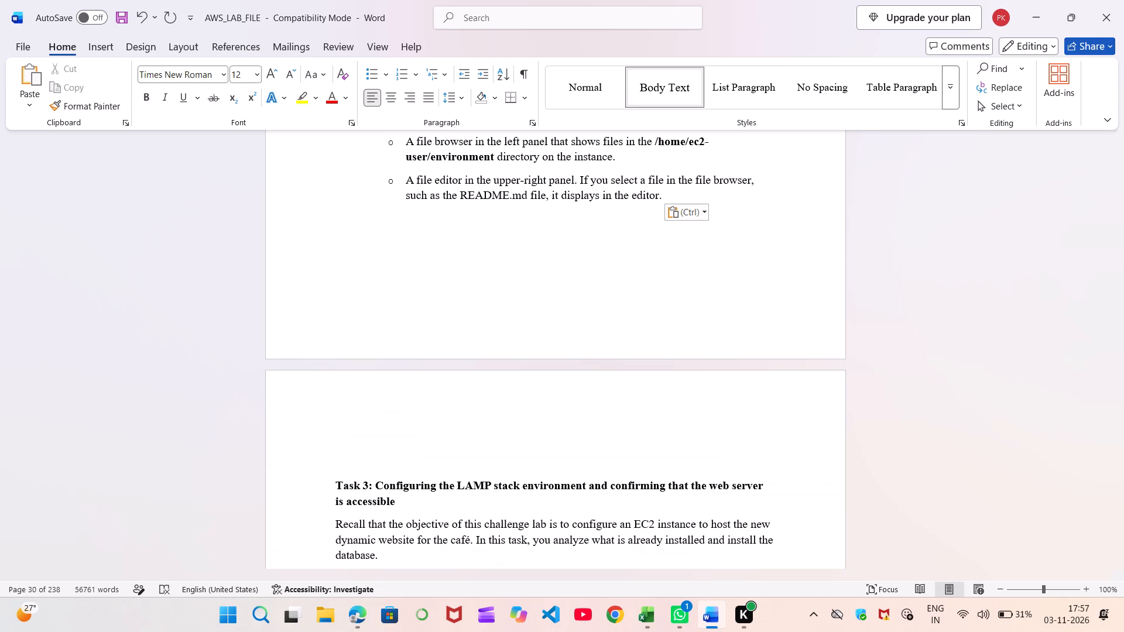
scroll(341, 448, up, 2)
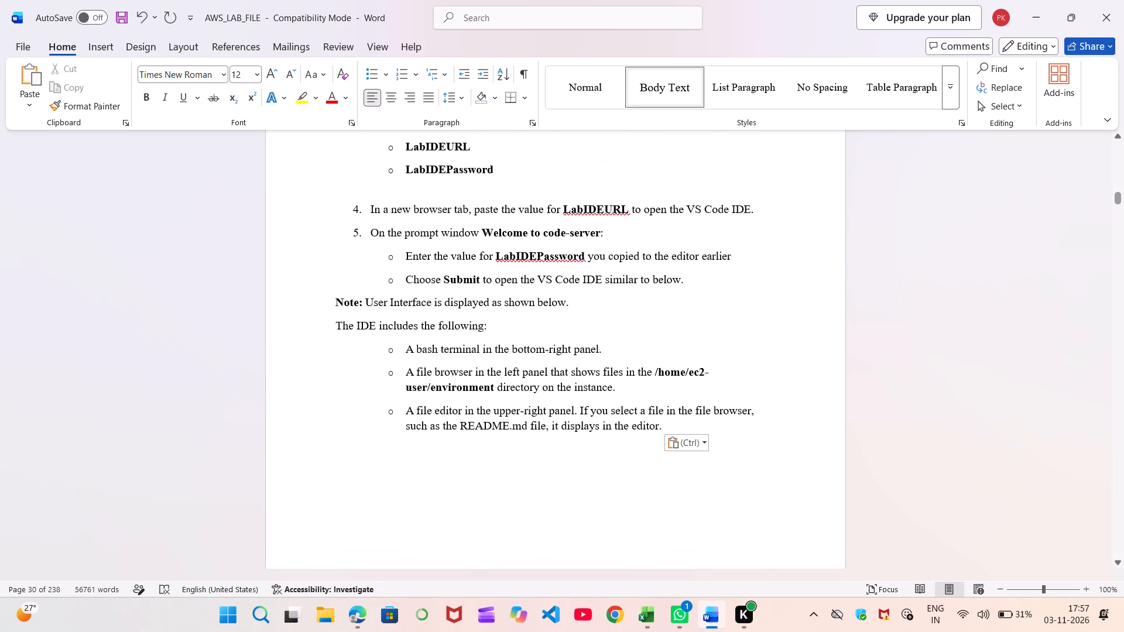
drag(328, 298, 586, 390)
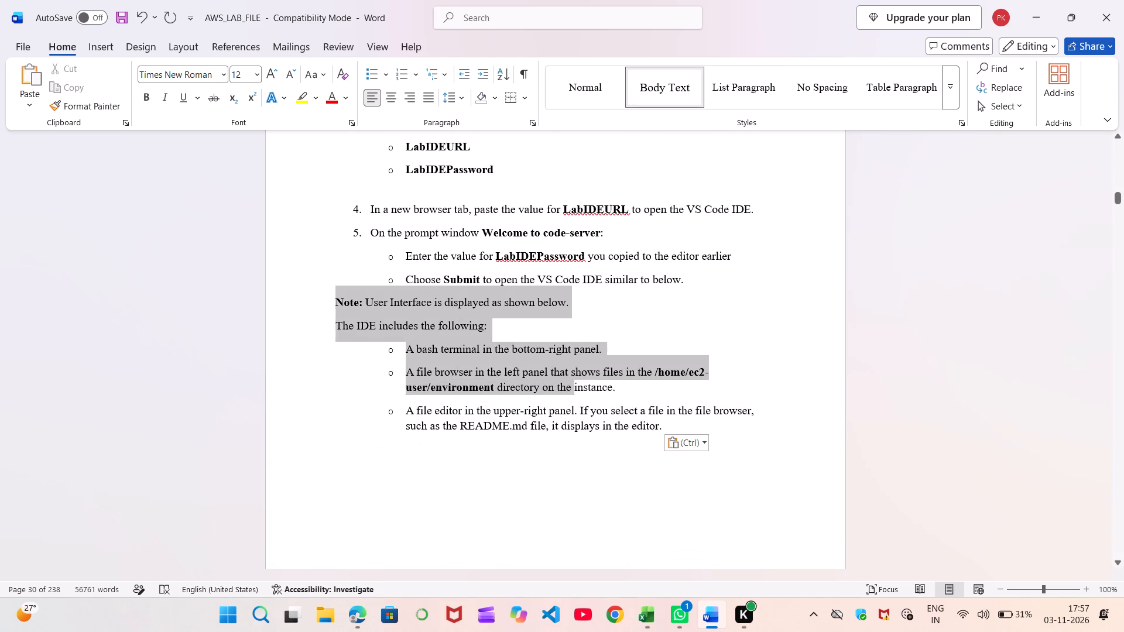
drag(586, 390, 513, 338)
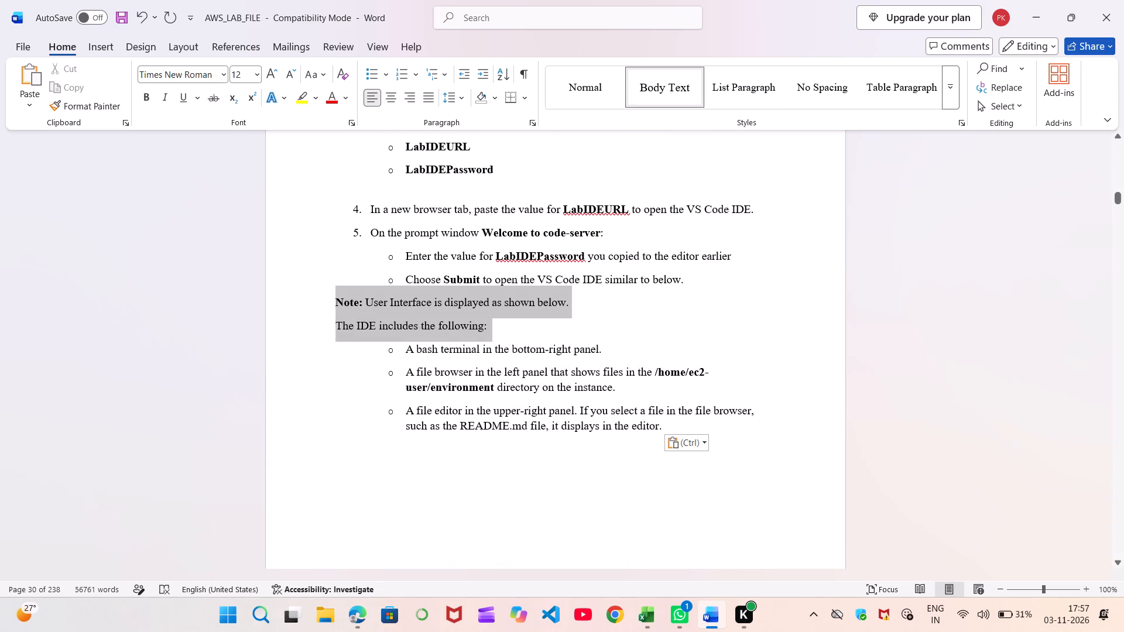
drag(513, 338, 547, 302)
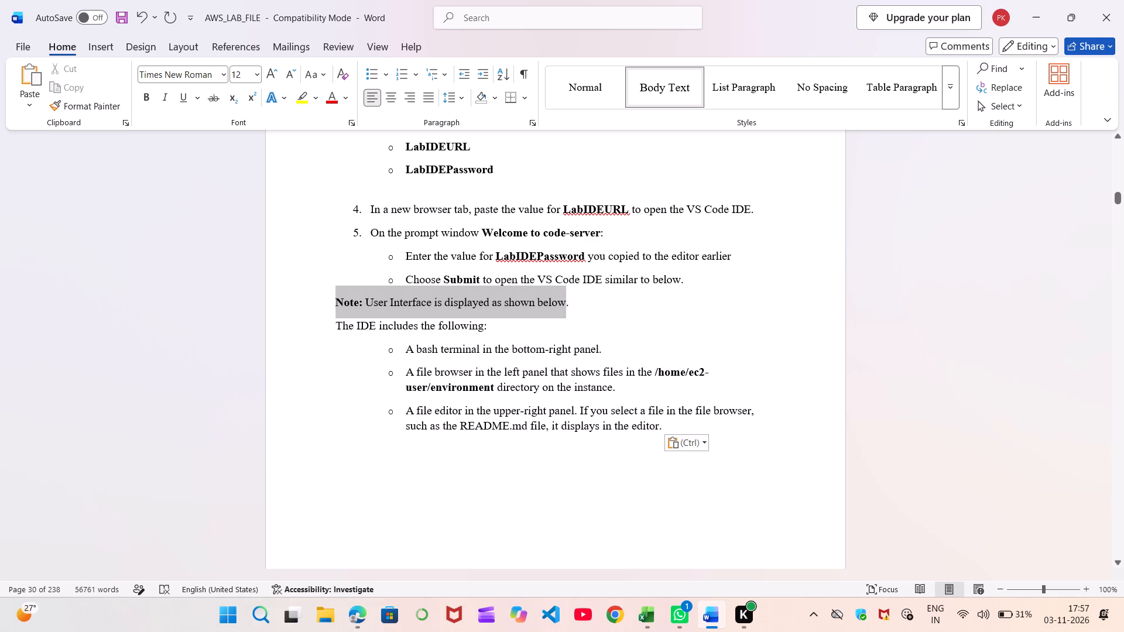
drag(547, 302, 688, 427)
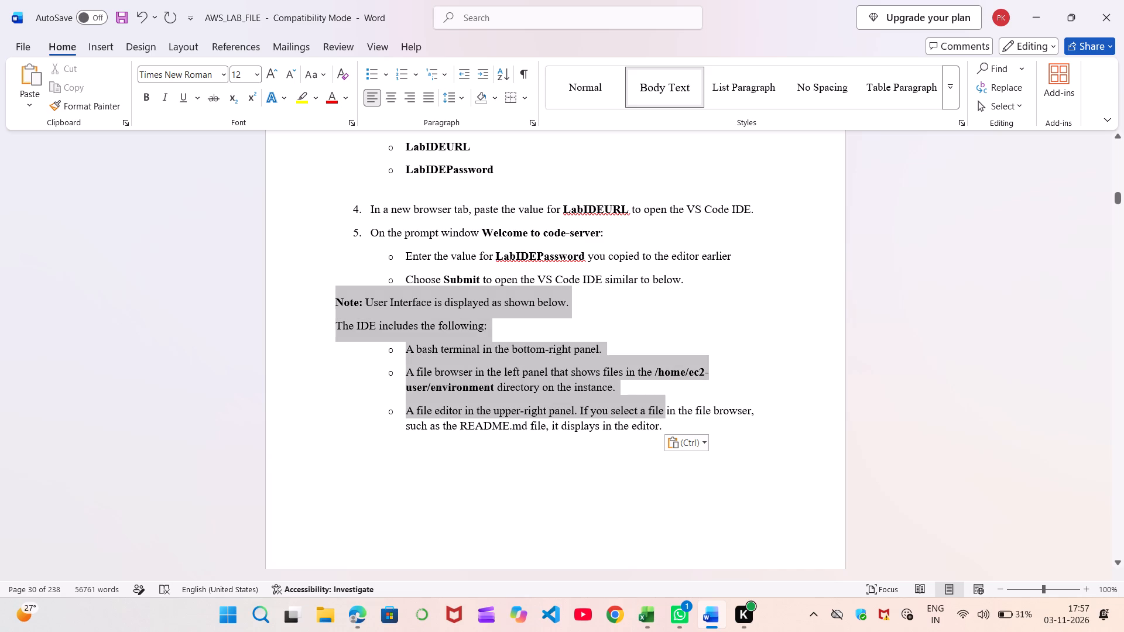
drag(688, 427, 688, 428)
key(BackSpace)
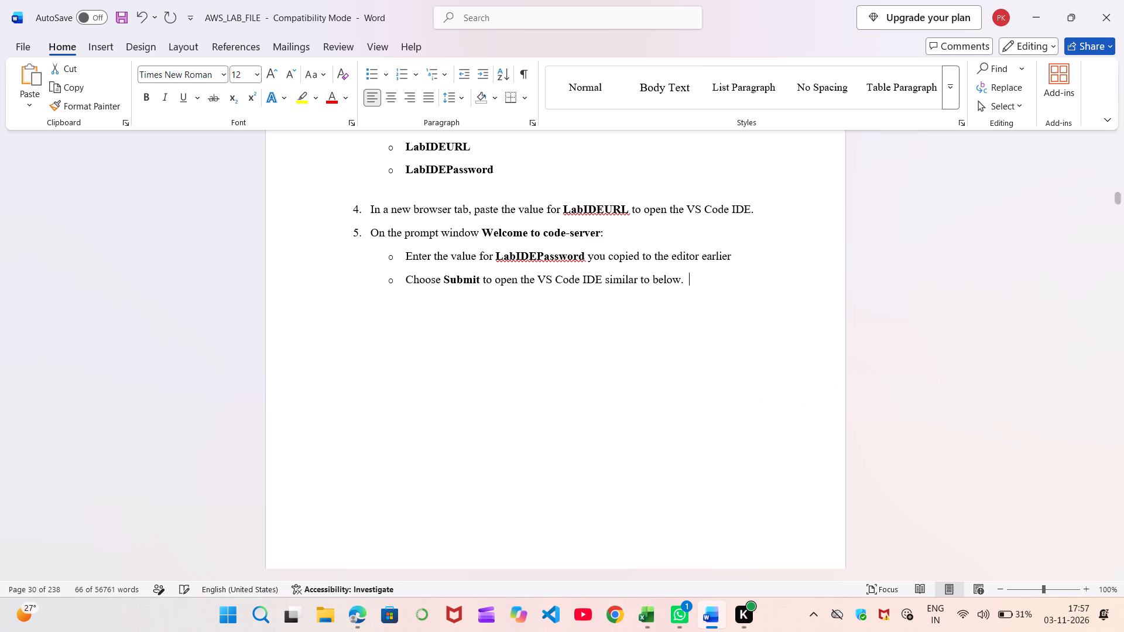
Cut the "Recall that the objective" paragraph and the "Notice how the output indicates" paragraph from Task 3.
scroll(688, 428, down, 2)
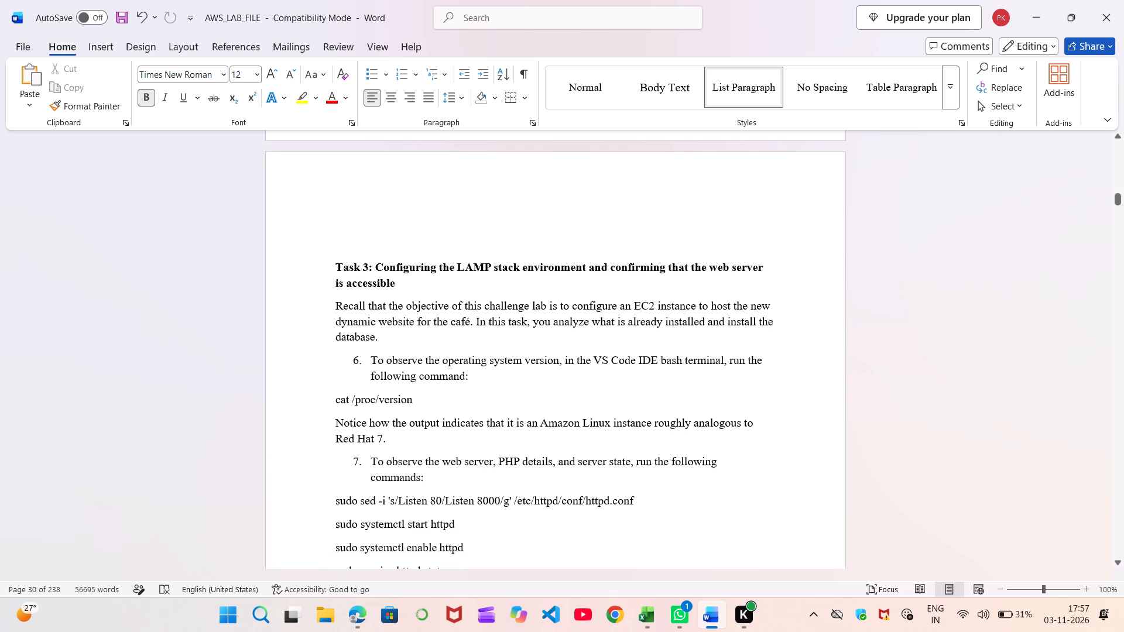
drag(335, 305, 394, 338)
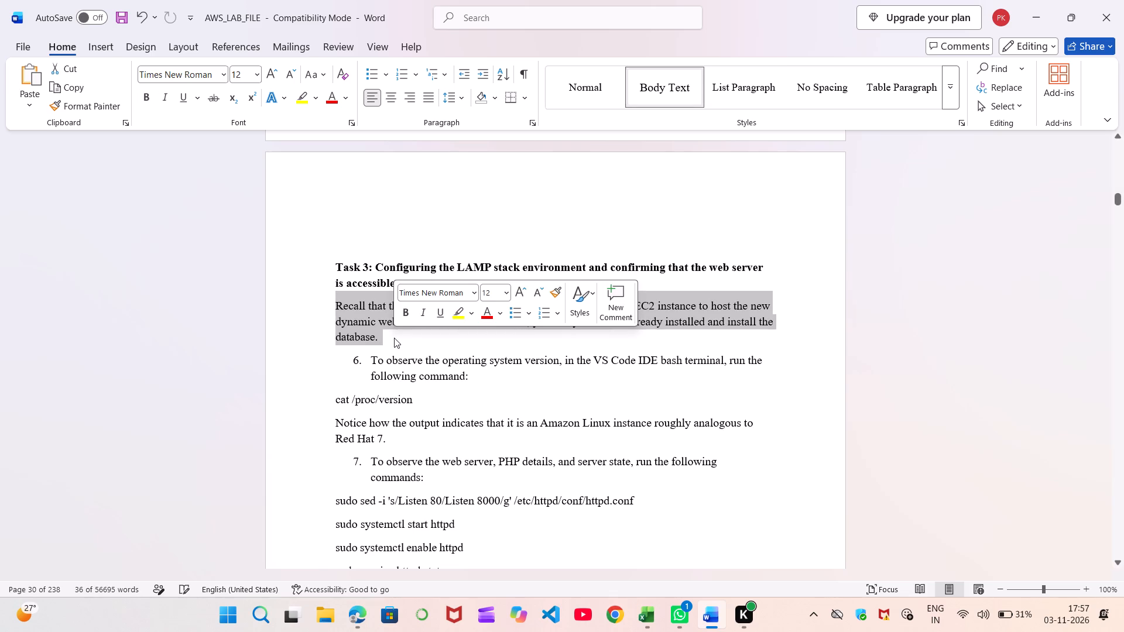
key(ctrl+x)
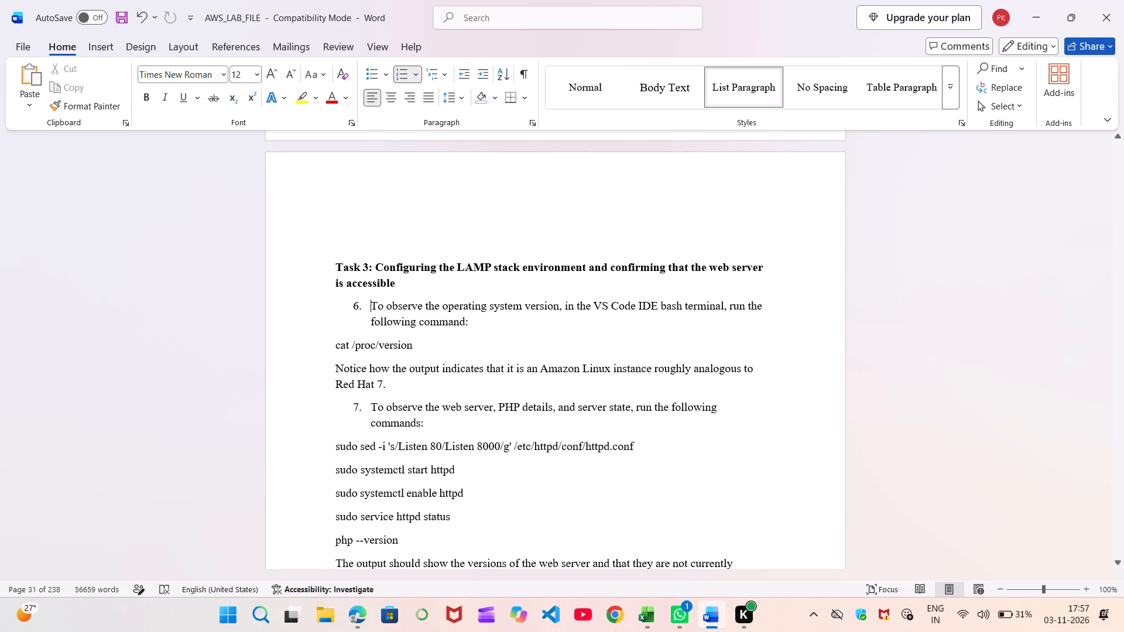
scroll(409, 405, down, 1)
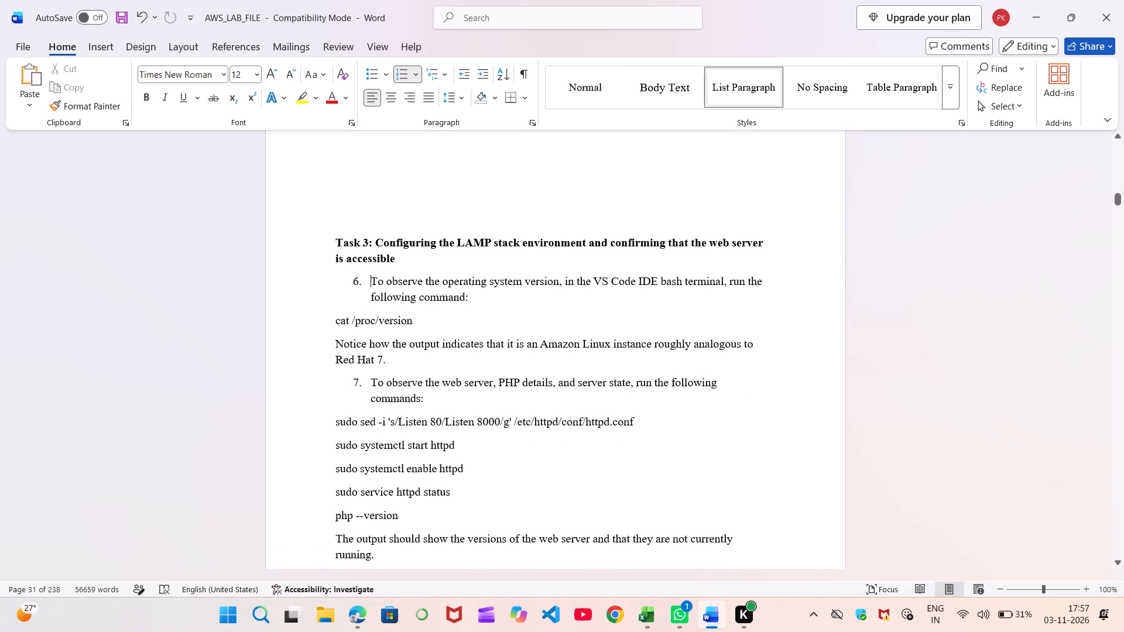
drag(327, 339, 382, 362)
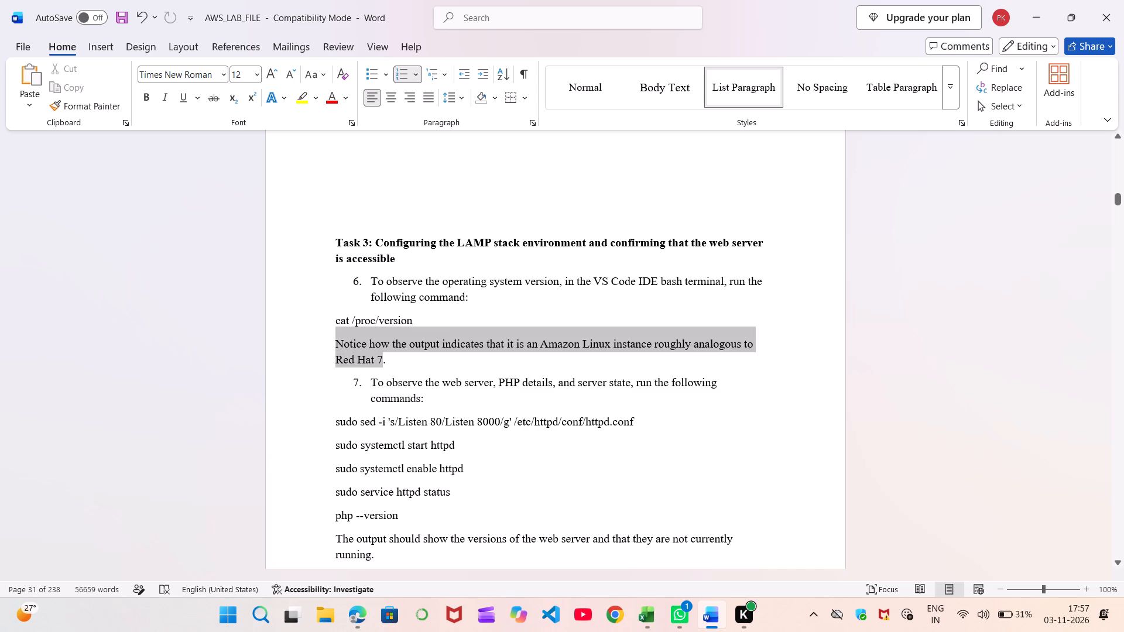
drag(382, 362, 395, 363)
key(ctrl+x)
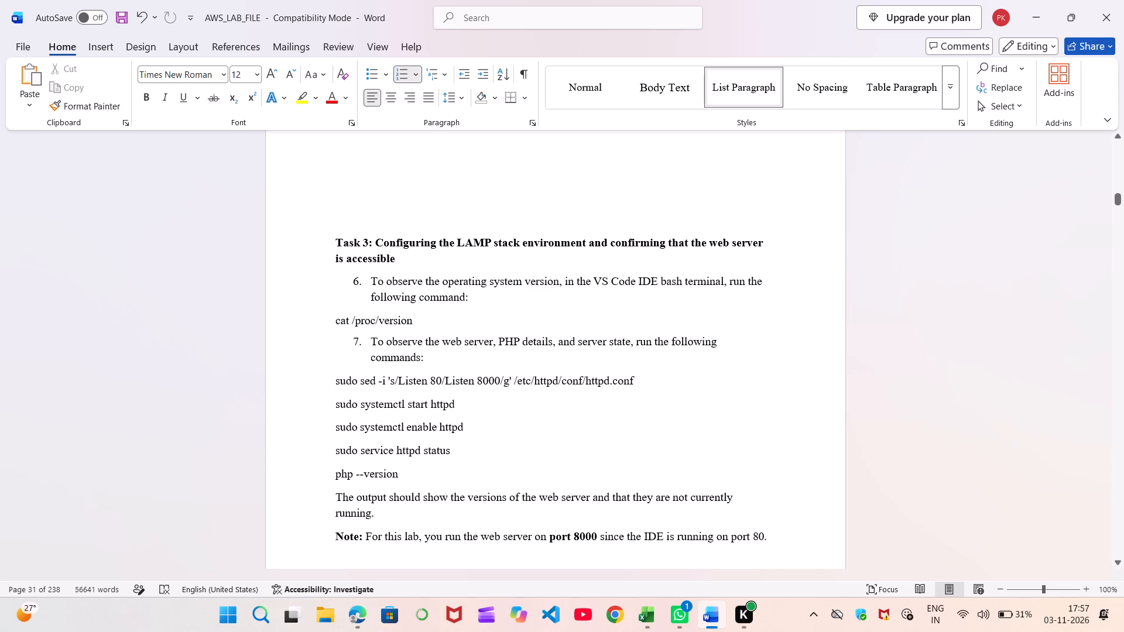
Delete "The output should show the versions" paragraph and the port 8000 note below "php --version" in Task 3.
scroll(339, 378, down, 1)
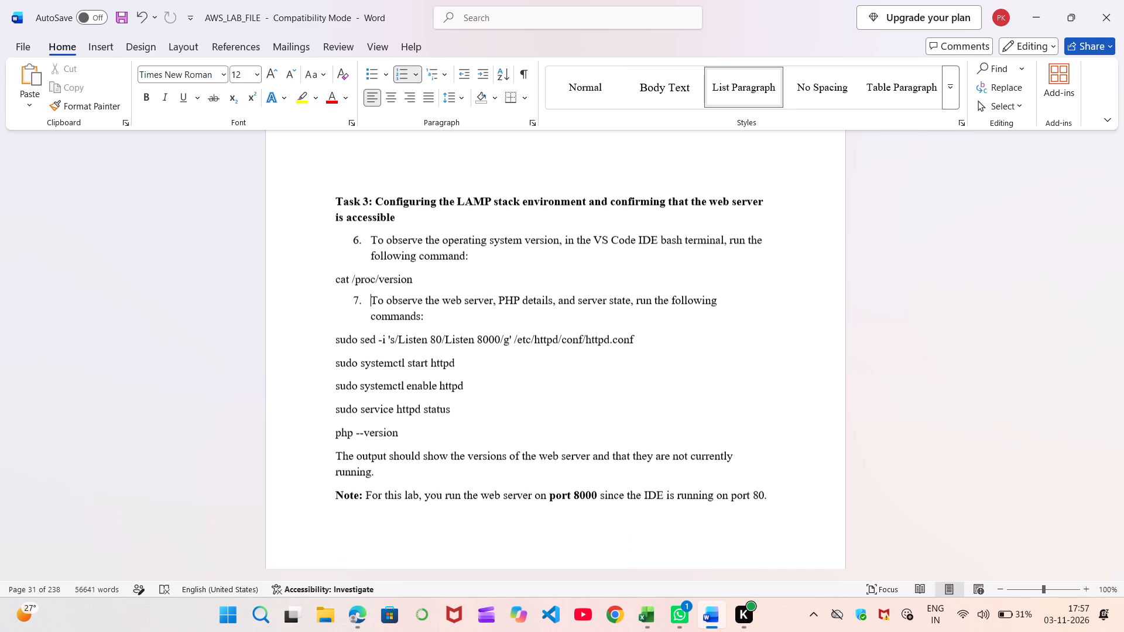
scroll(339, 378, down, 3)
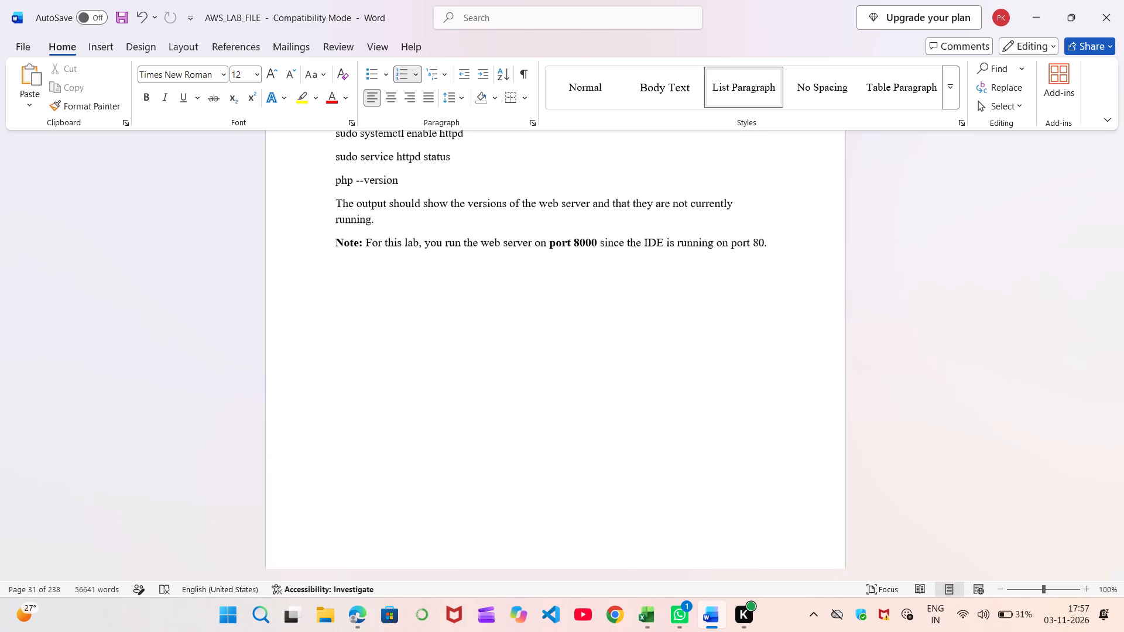
scroll(339, 378, down, 1)
scroll(339, 378, up, 3)
scroll(339, 378, down, 1)
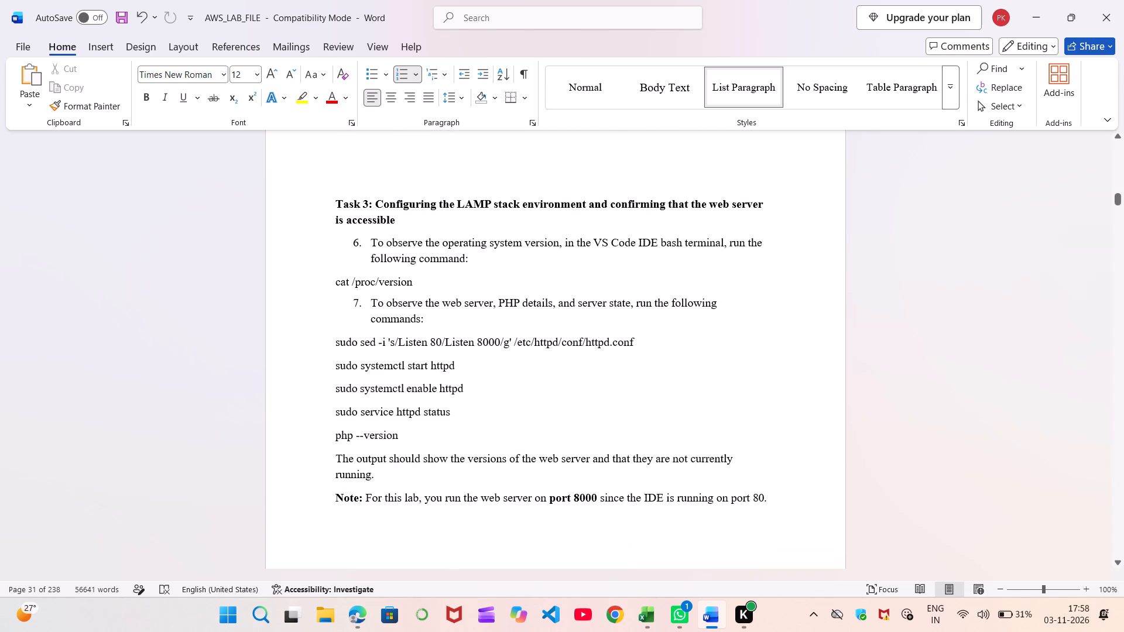
scroll(333, 345, up, 5)
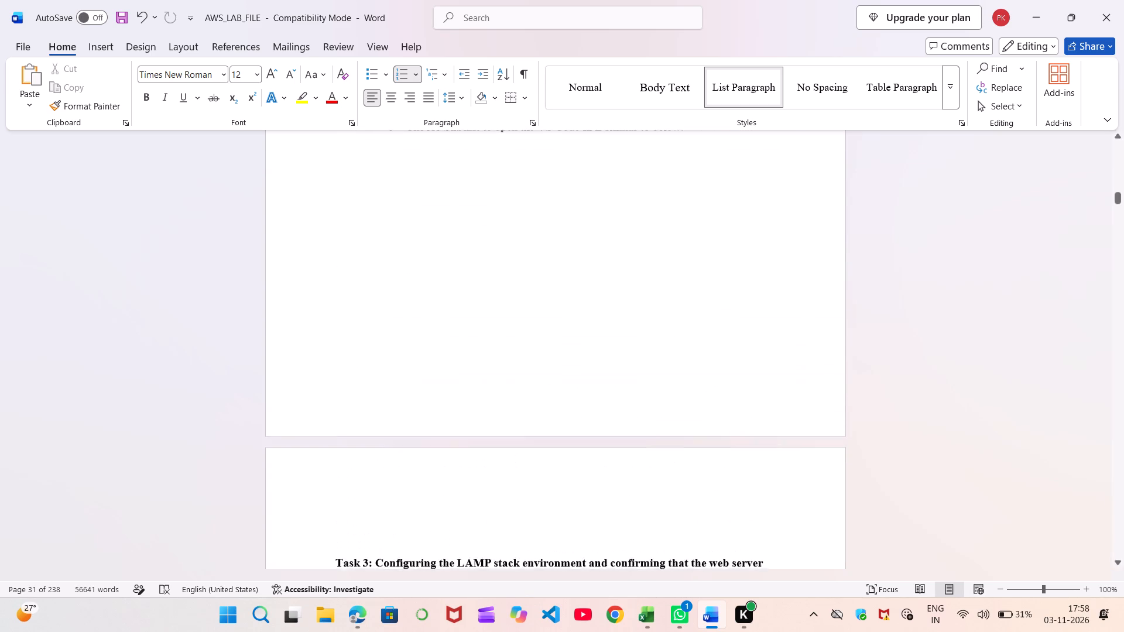
scroll(333, 345, down, 3)
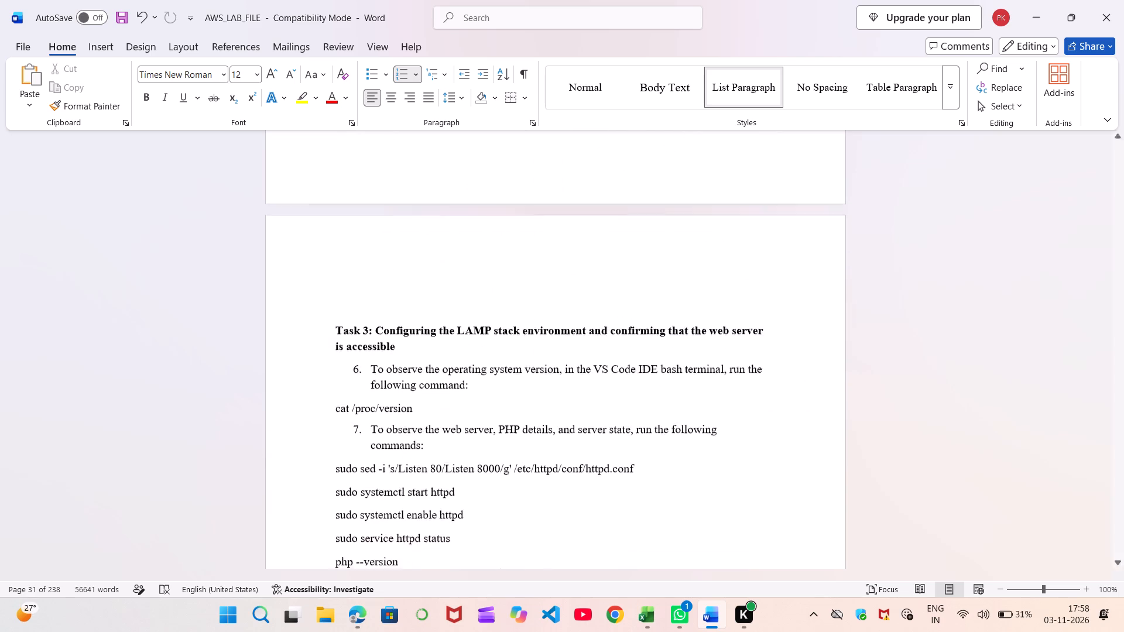
scroll(333, 345, down, 2)
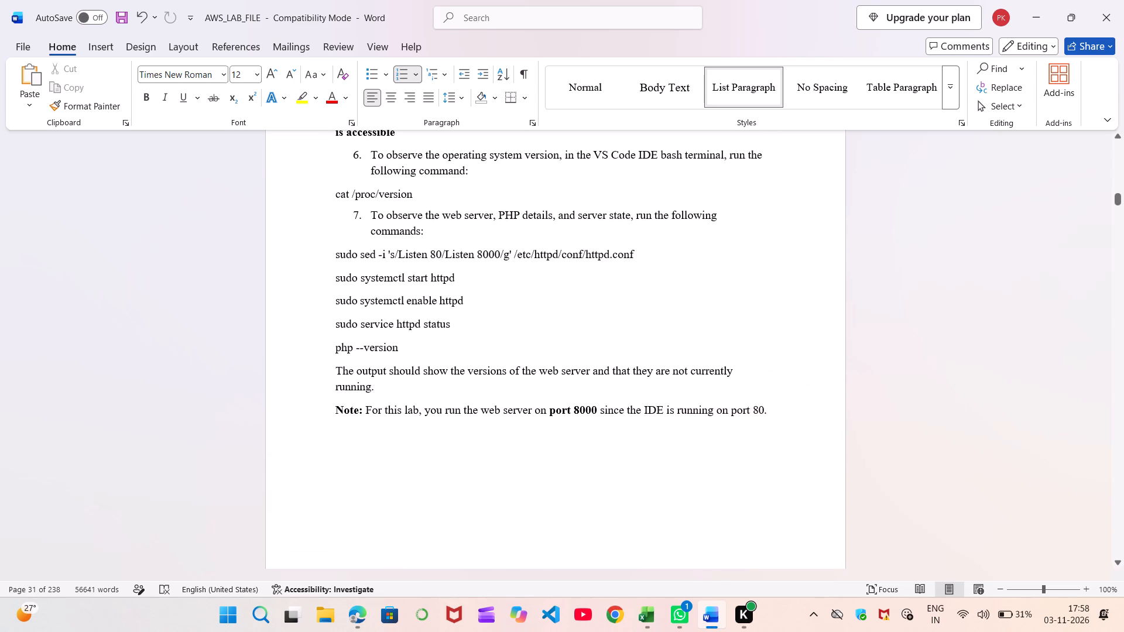
drag(328, 369, 810, 431)
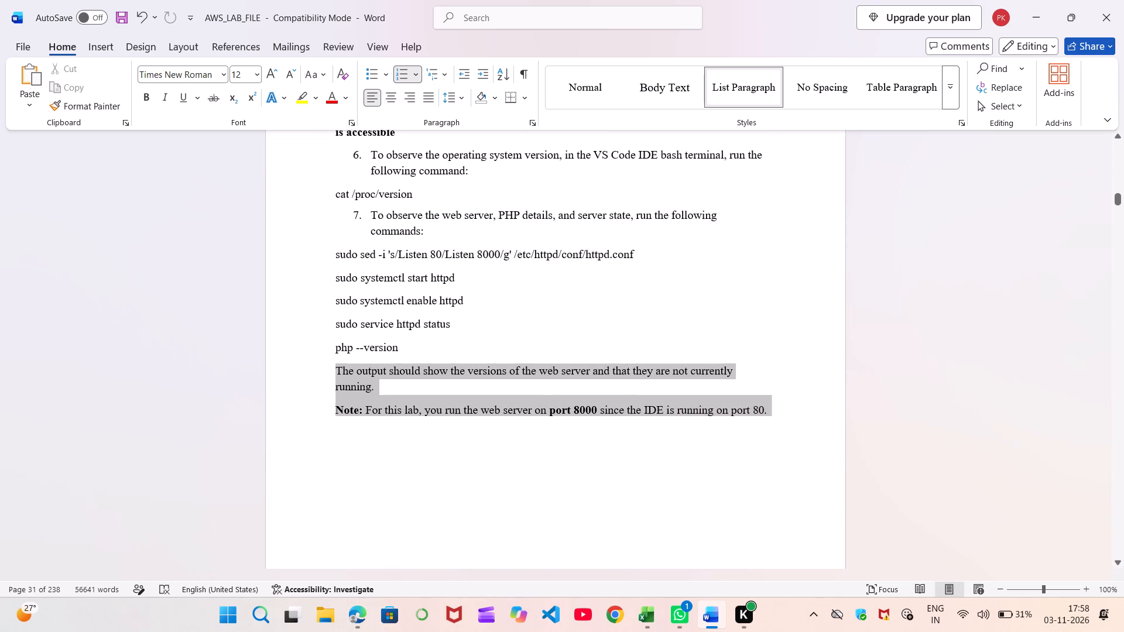
drag(810, 431, 837, 431)
key(BackSpace)
Copy the database installation item with its MariaDB commands, through "sudo service mariadb status".
scroll(837, 431, up, 1)
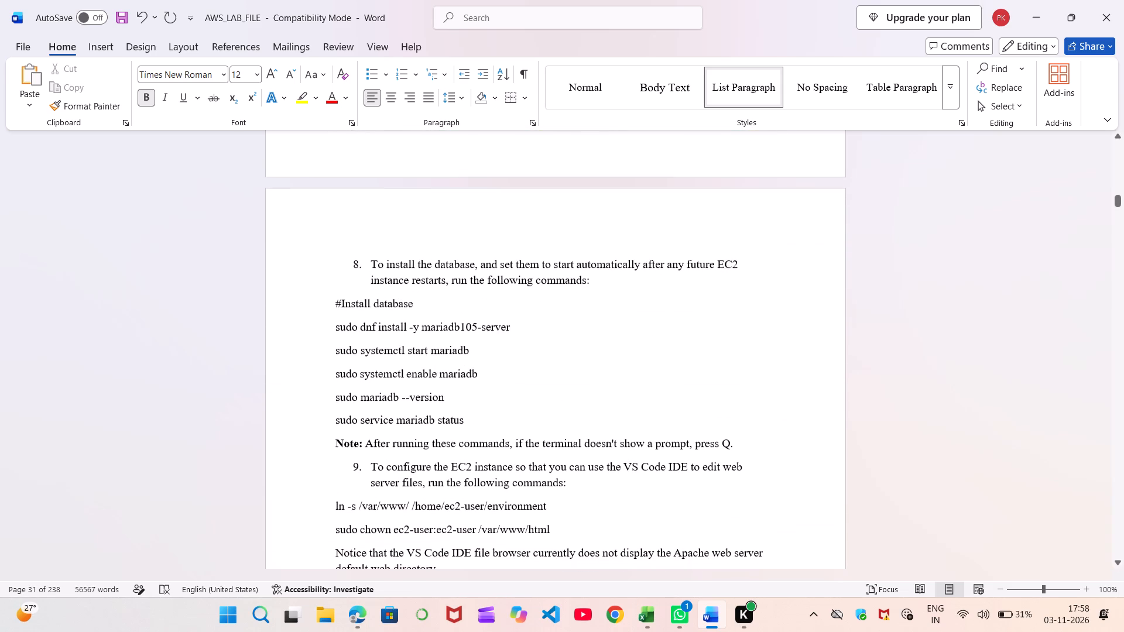
drag(349, 260, 483, 424)
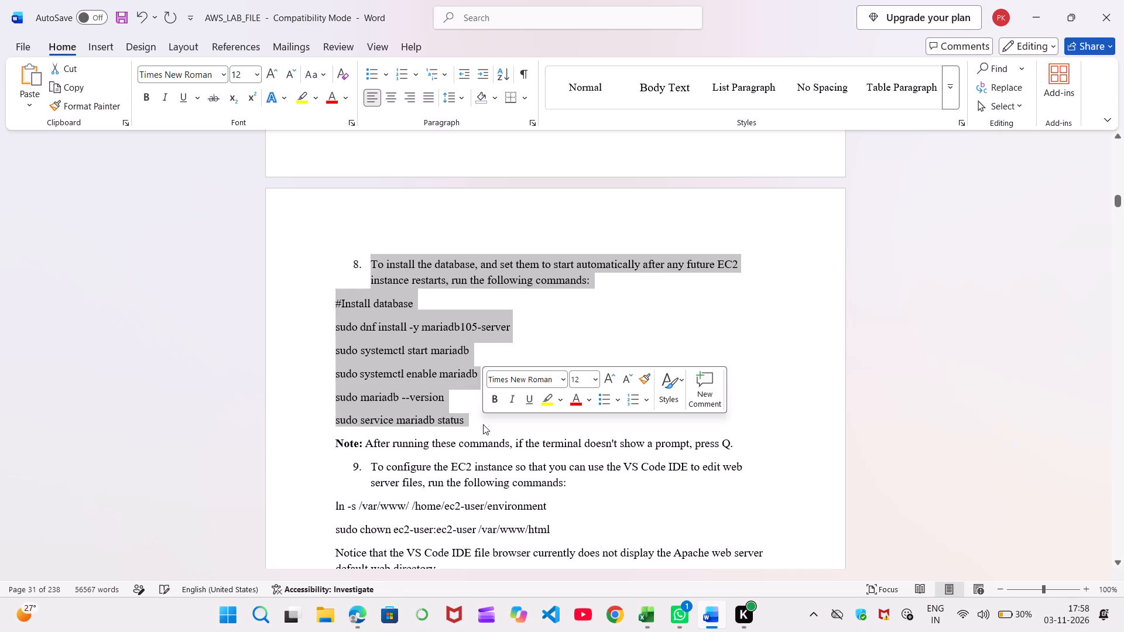
key(ctrl+c)
Remove the blank line between LabIDEPassword and the "In a new browser tab" item in Task 2.
scroll(483, 424, up, 3)
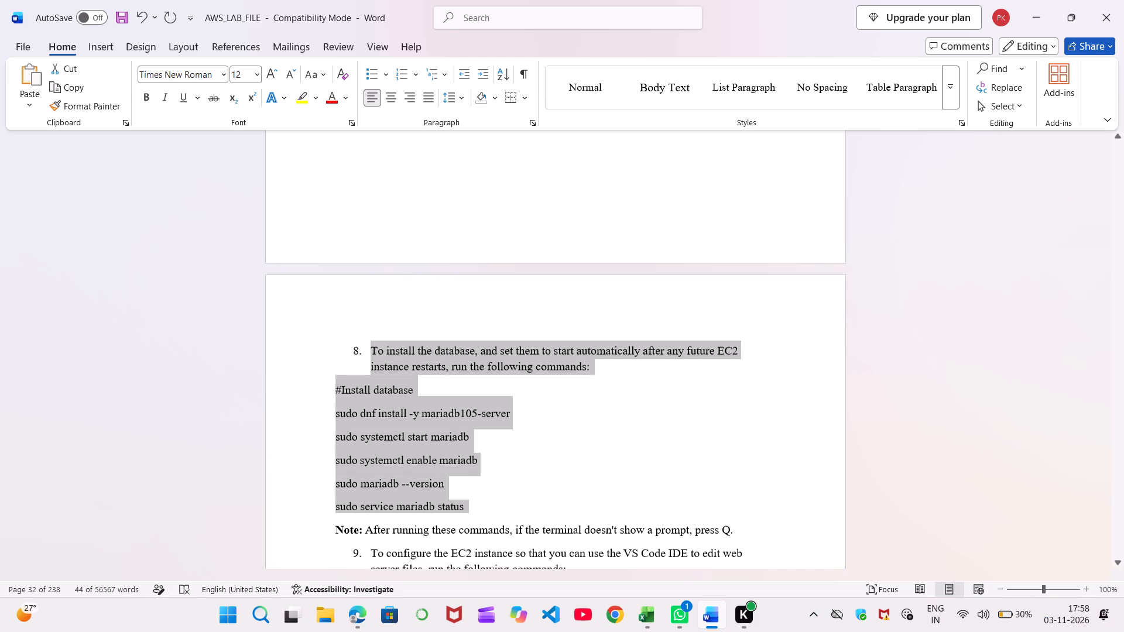
scroll(483, 424, up, 3)
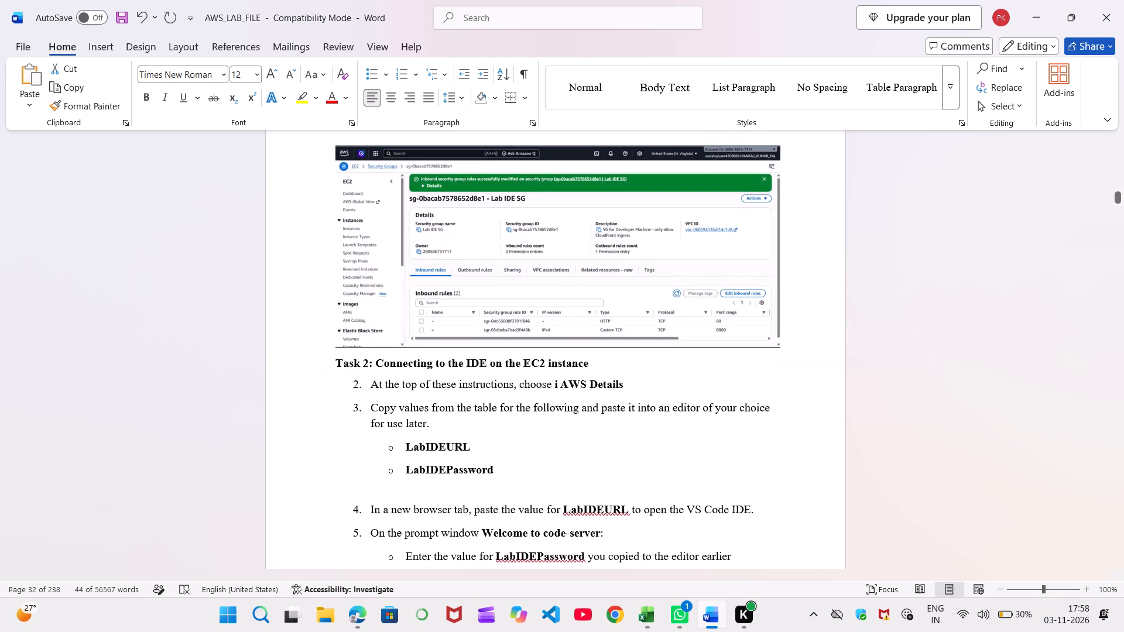
scroll(444, 425, down, 3)
click(347, 220)
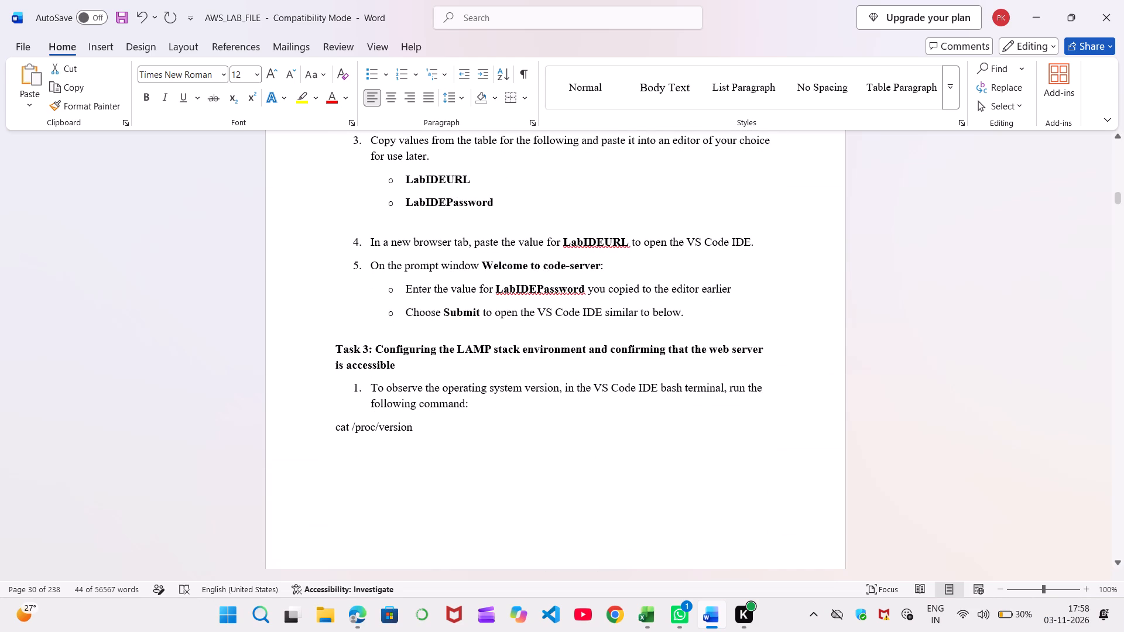
key(BackSpace)
key(BackSpace)
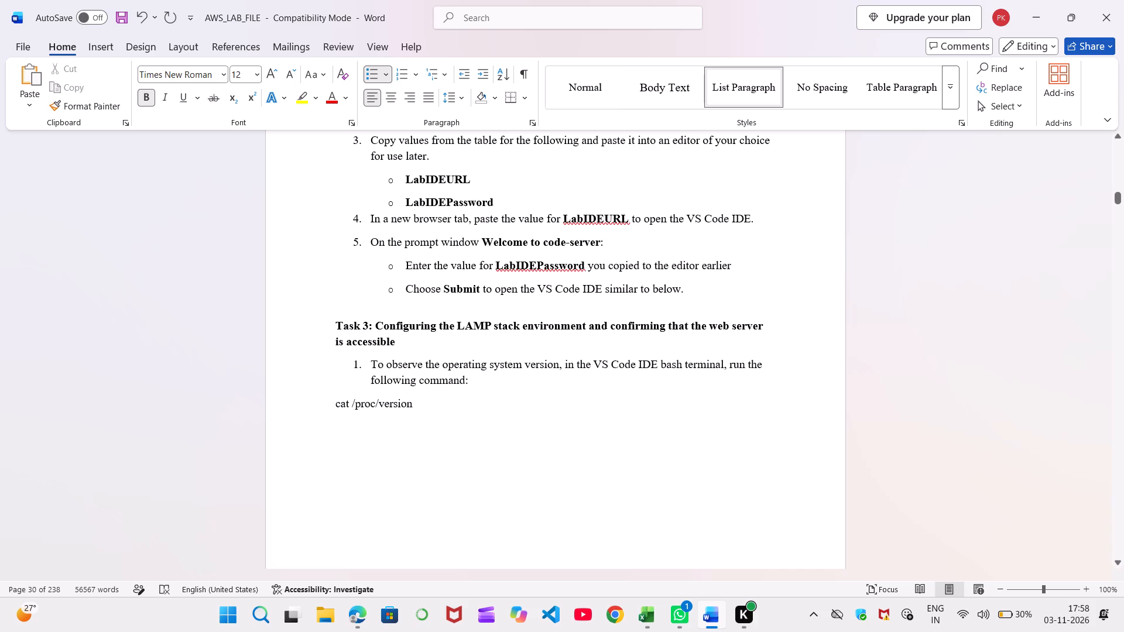
Replace the blank line above the Task 3 heading with a new unbulleted line after the "Choose Submit" bullet.
click(345, 307)
key(BackSpace)
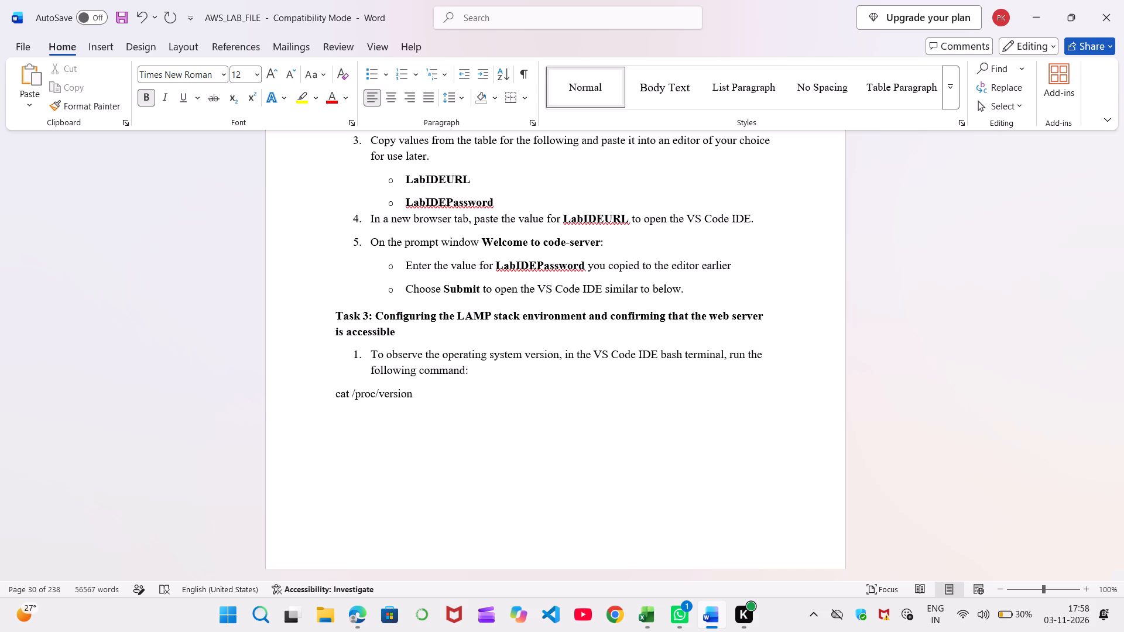
key(BackSpace)
key(Return)
scroll(345, 307, up, 1)
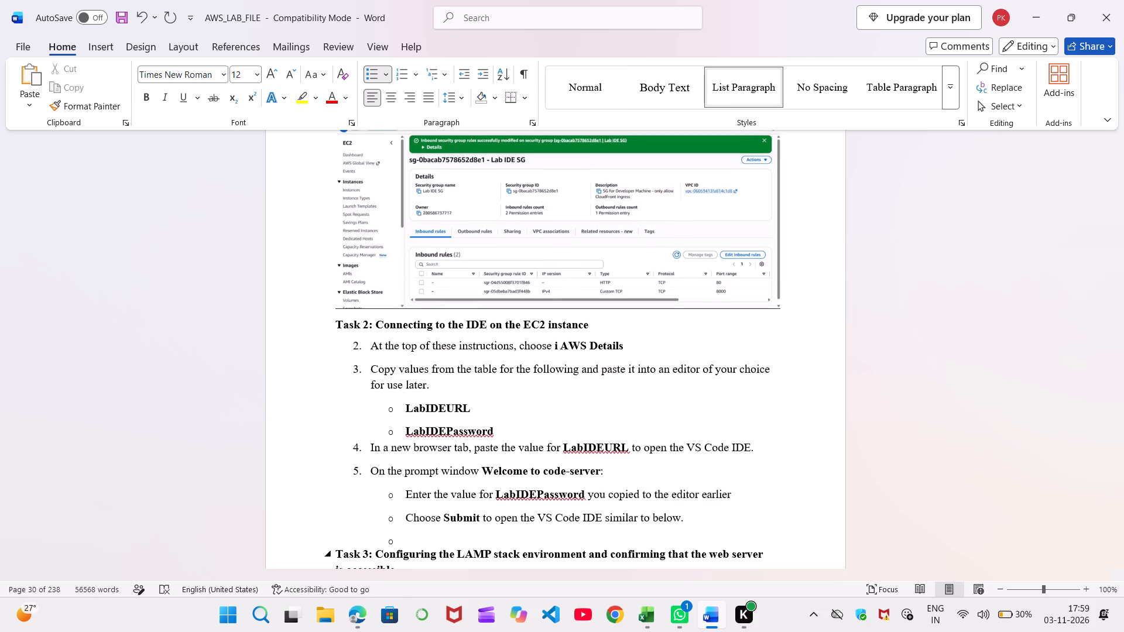
key(BackSpace)
Paste the copied database installation item with its MariaDB commands on a new line below "cat /proc/version" in Task 3.
scroll(345, 307, up, 2)
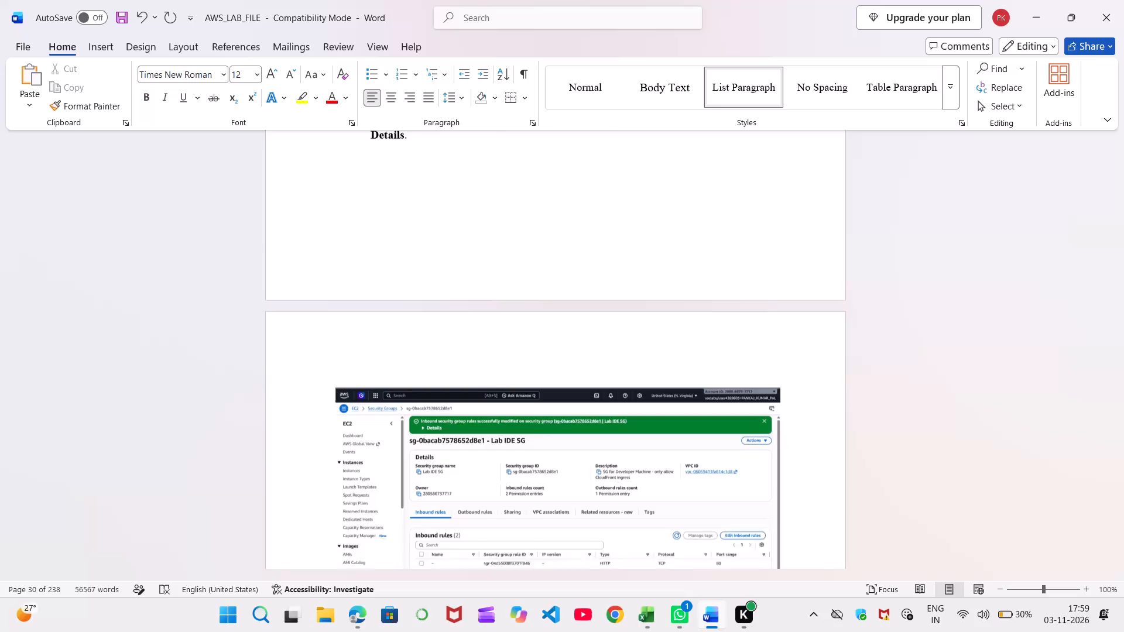
scroll(345, 307, down, 6)
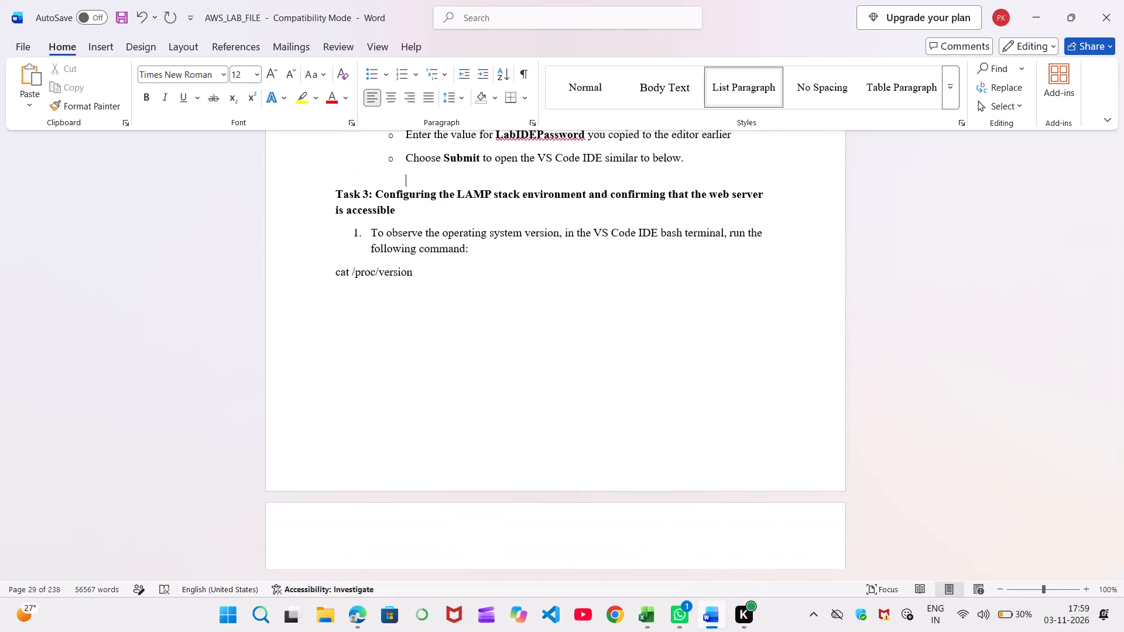
click(341, 294)
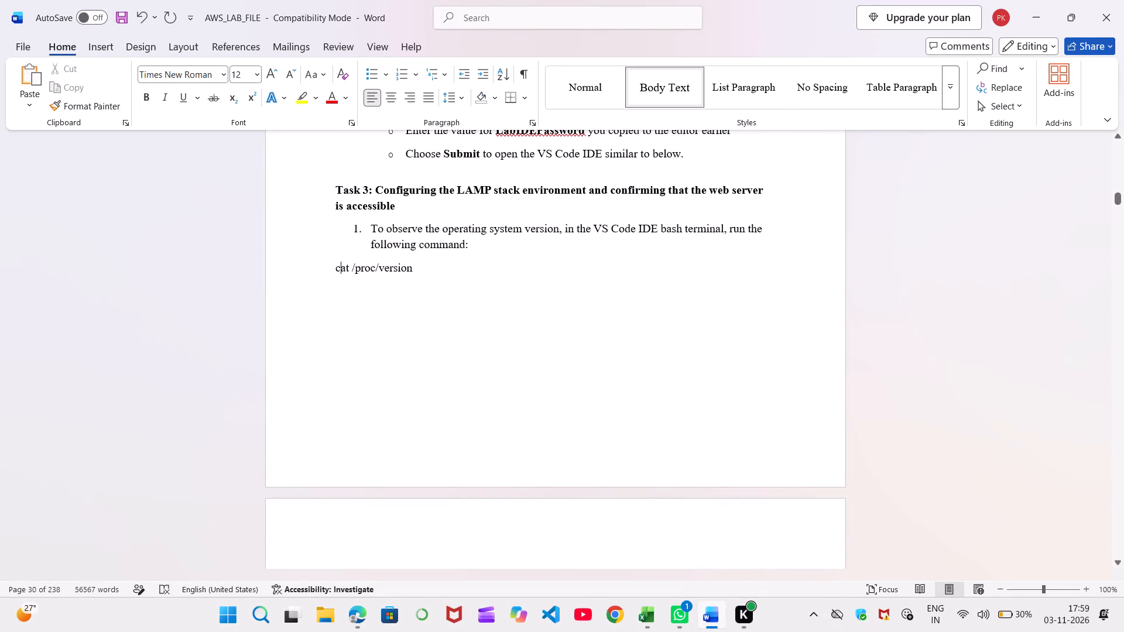
key(Down)
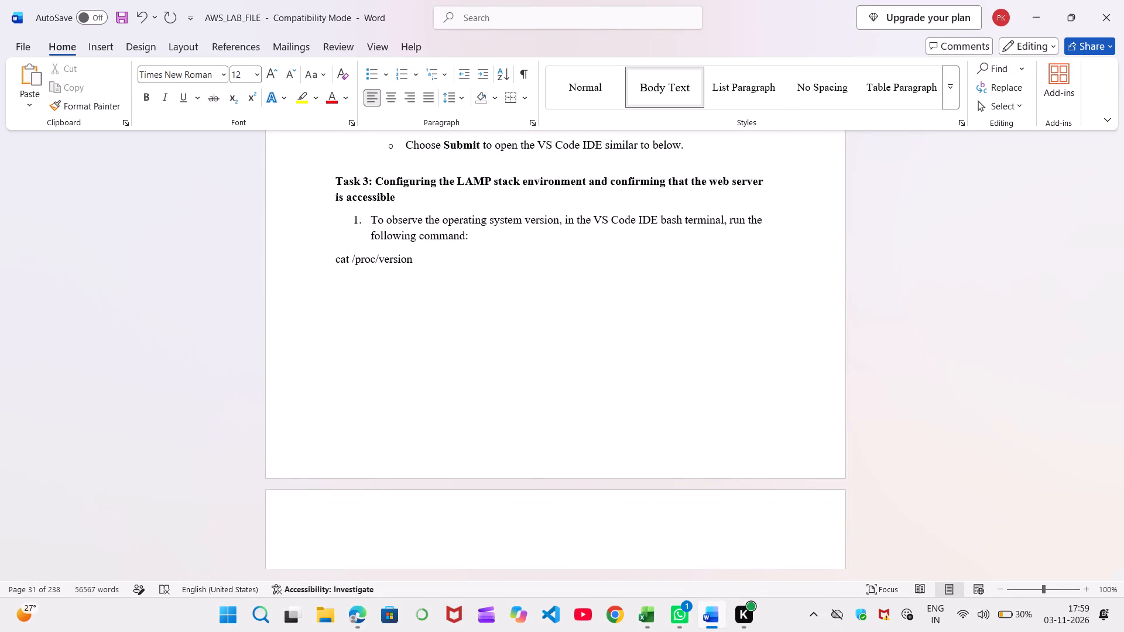
key(Down)
key(Down)
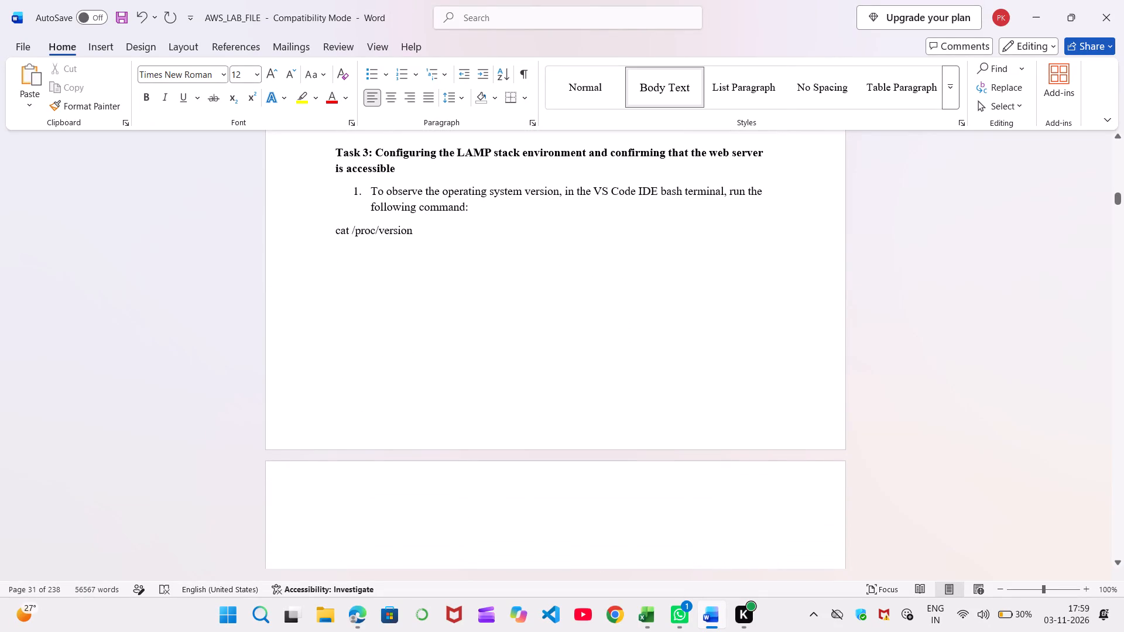
key(Up)
key(Up)
key(Up)
key(Up)
key(Down)
key(Right)
key(Right)
key(Right)
key(Right)
key(Right)
key(Right)
key(Right)
key(Right)
key(Right)
key(Right)
key(Right)
key(Right)
key(Right)
key(Right)
key(Right)
key(Right)
key(Return)
key(ctrl+v)
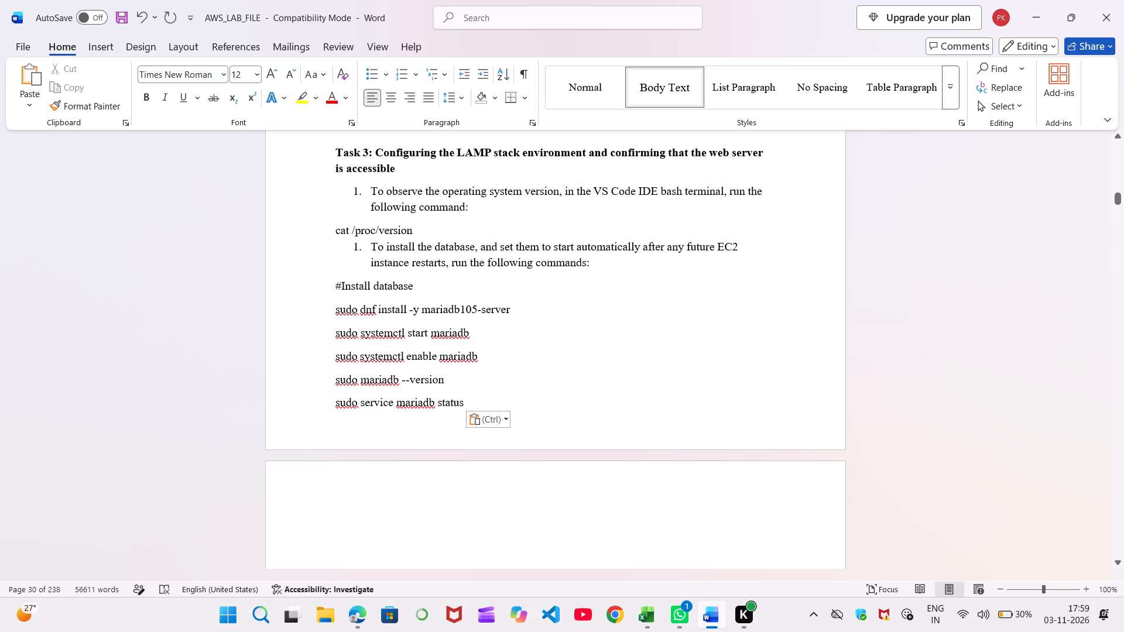
Renumber the pasted "To install the database" item in Task 3 as 6.
scroll(363, 249, down, 2)
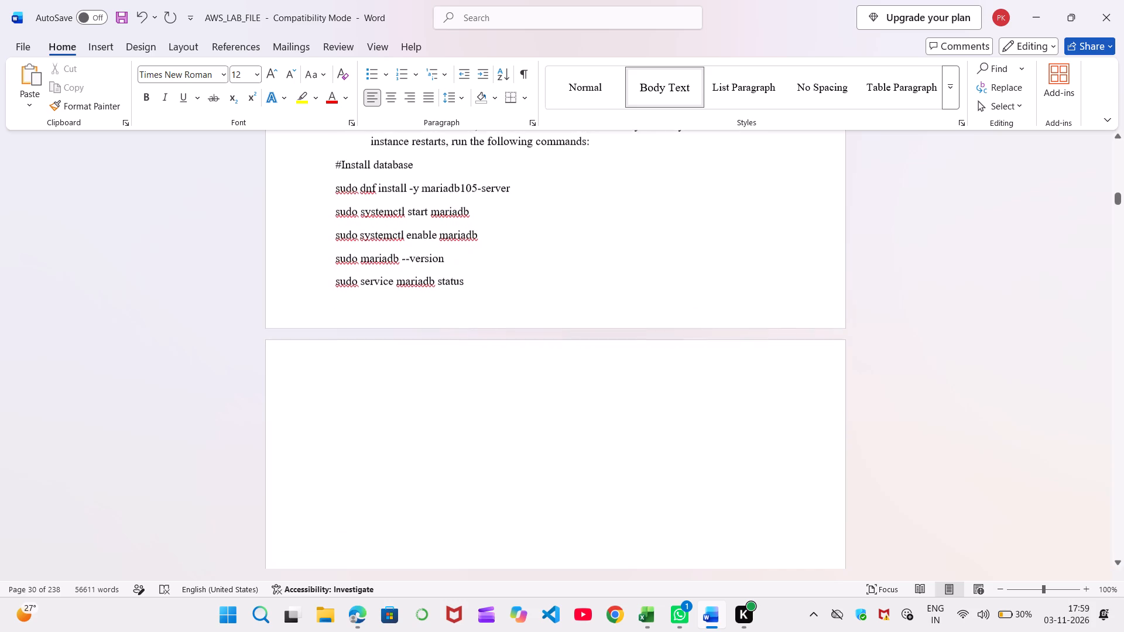
scroll(363, 249, down, 4)
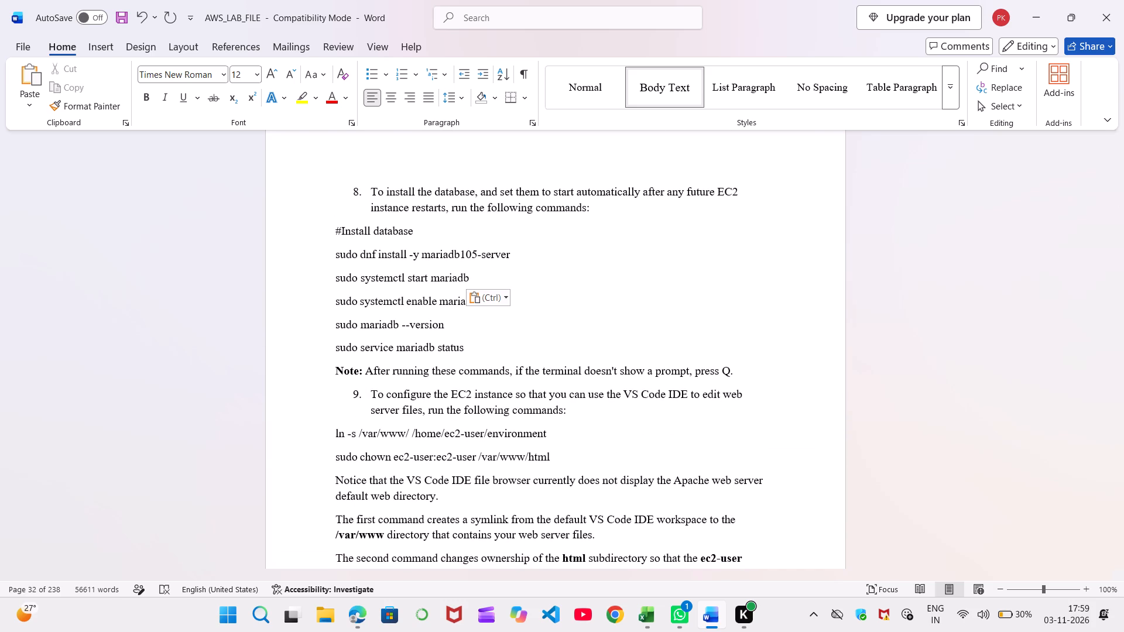
scroll(363, 249, up, 5)
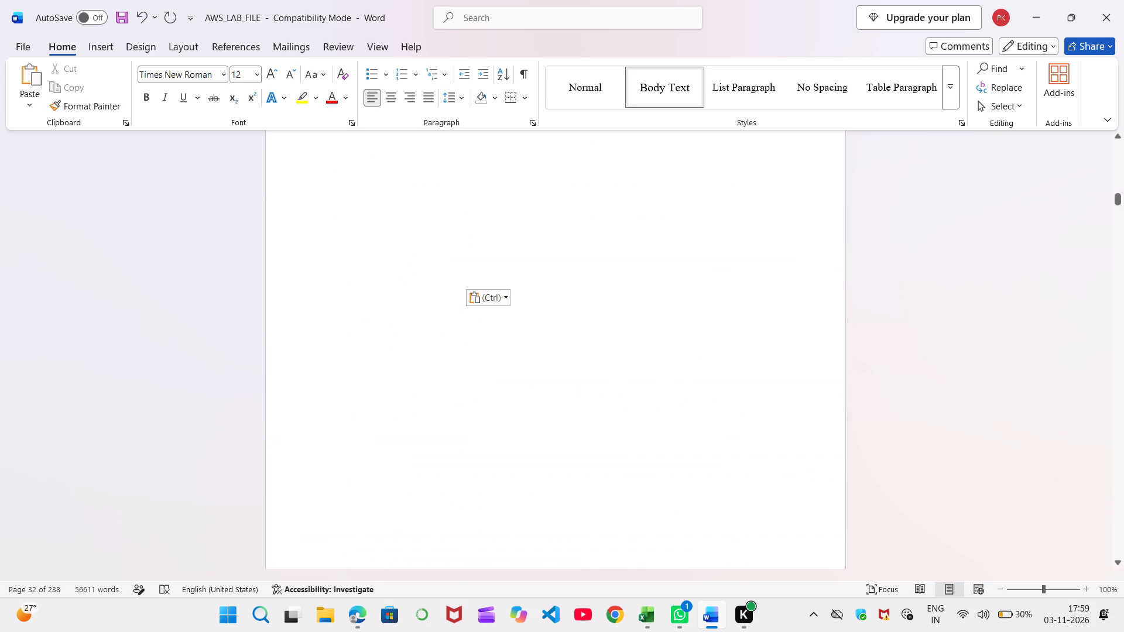
scroll(363, 249, up, 3)
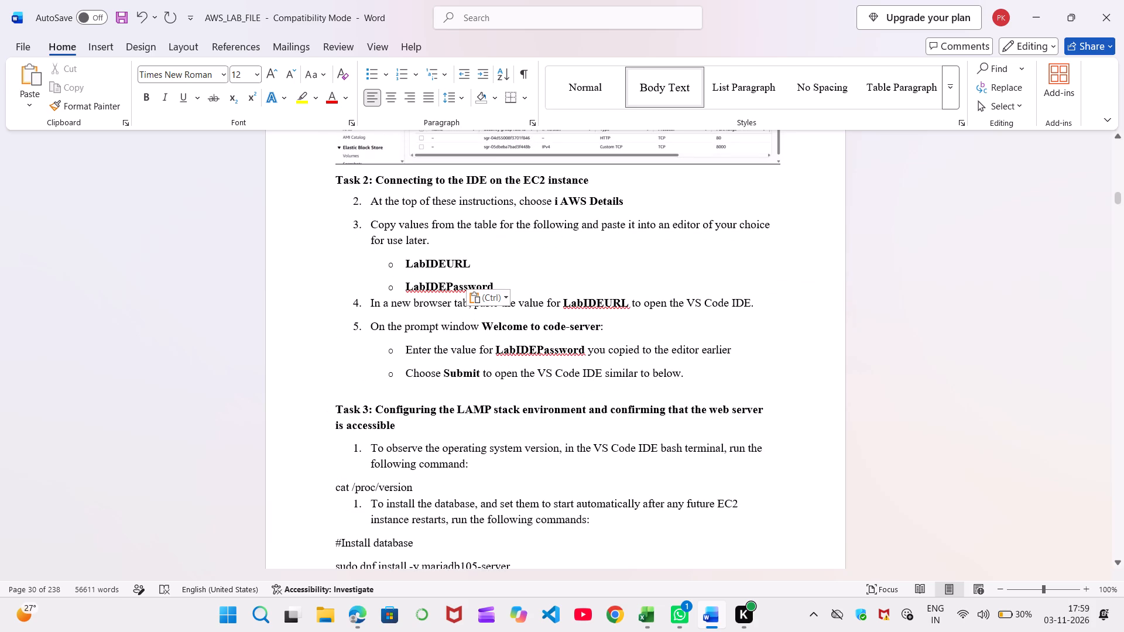
click(358, 504)
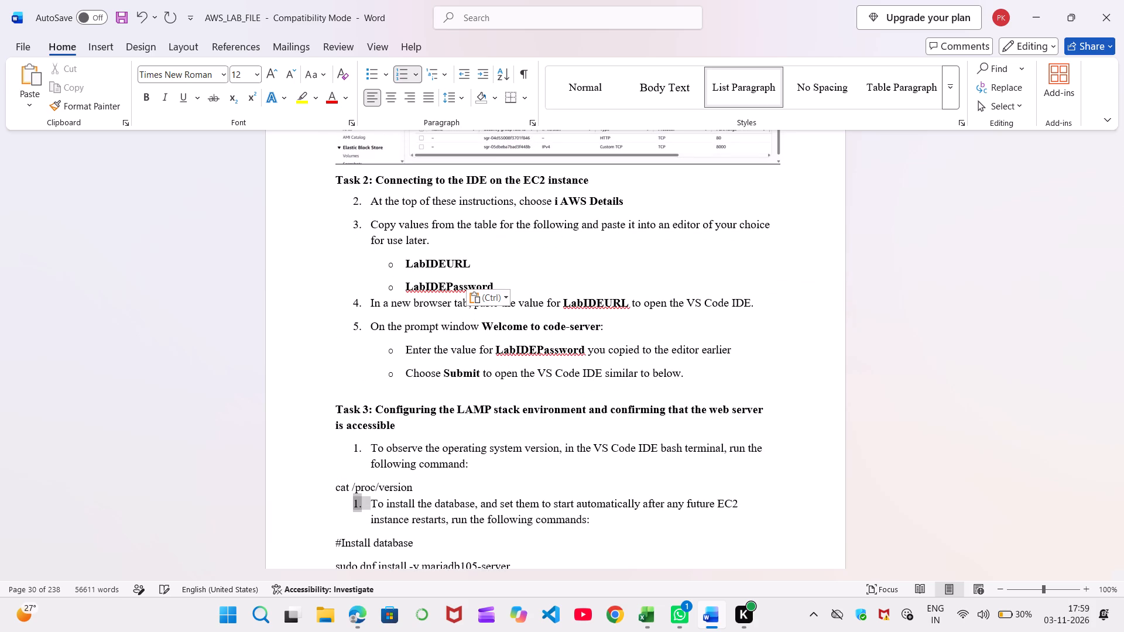
key(6)
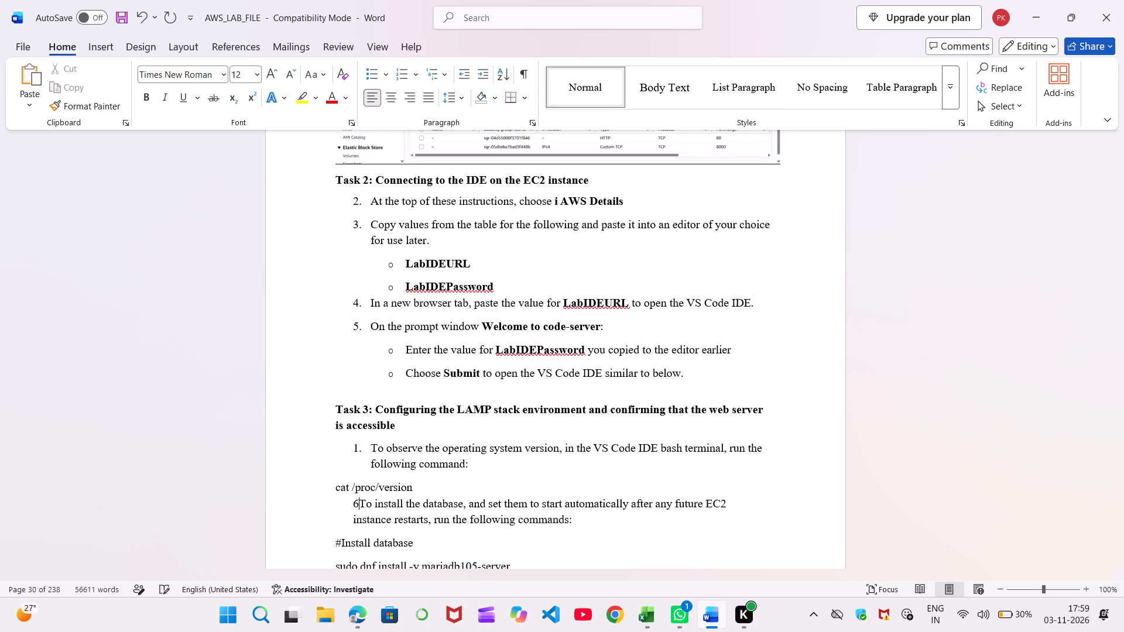
text(.)
key(space)
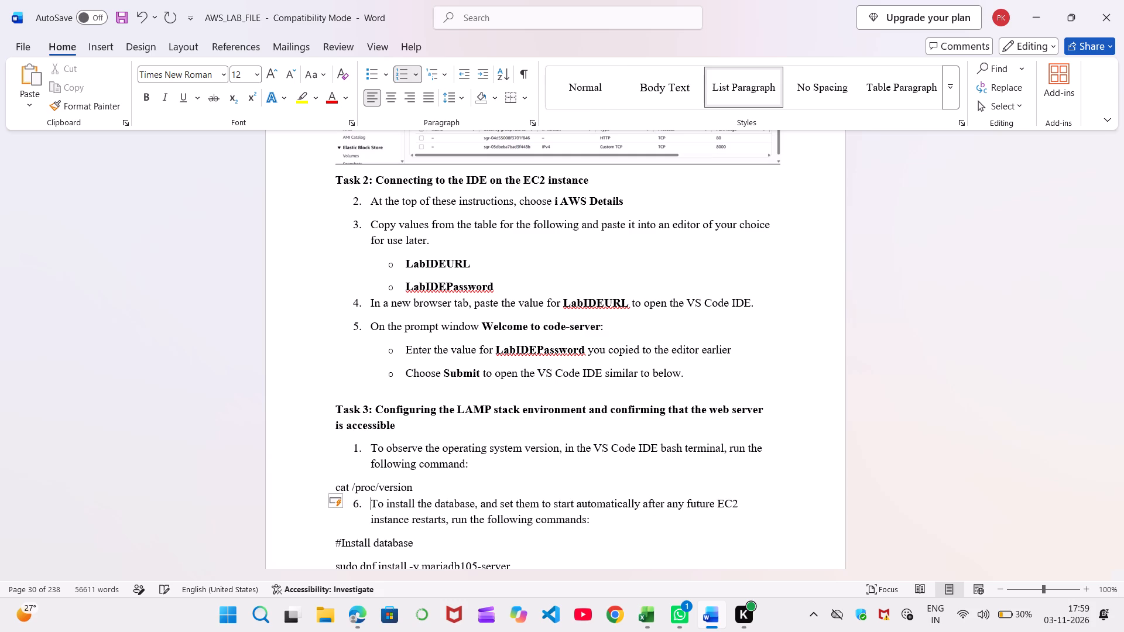
Renumber the "To observe the operating system version" item under the Task 3 heading as 6.
scroll(358, 504, down, 2)
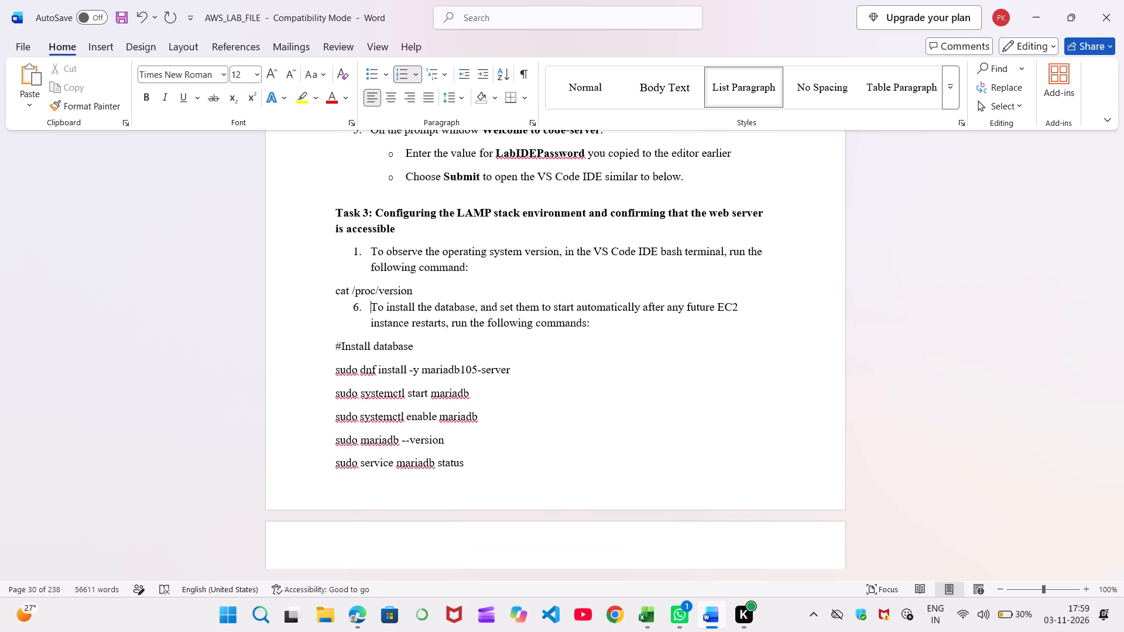
scroll(358, 504, down, 4)
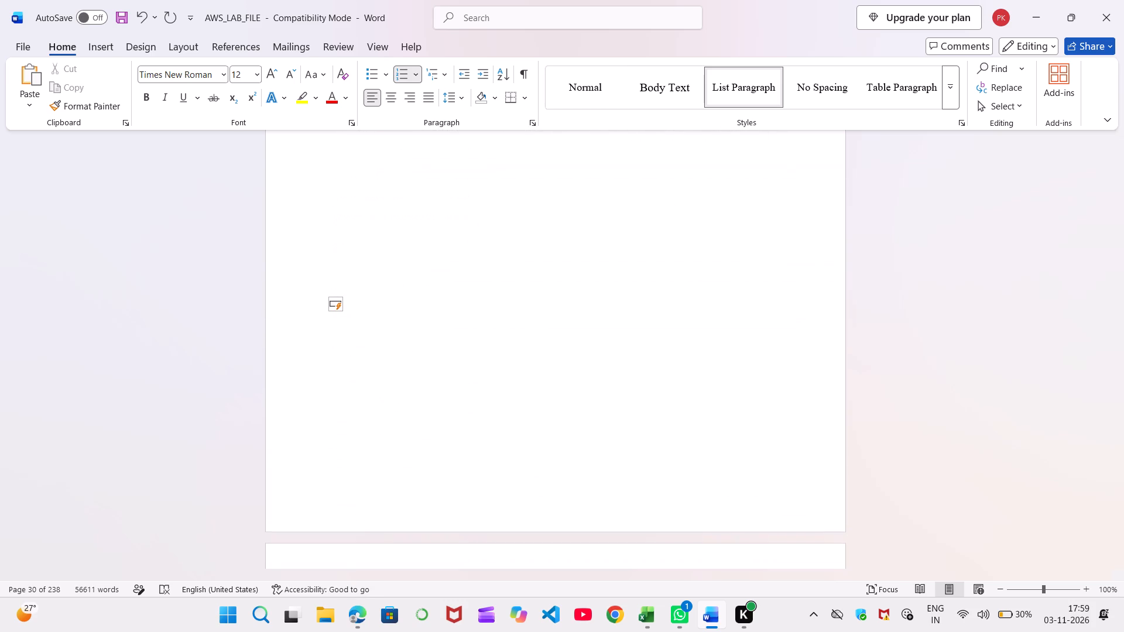
scroll(358, 504, down, 2)
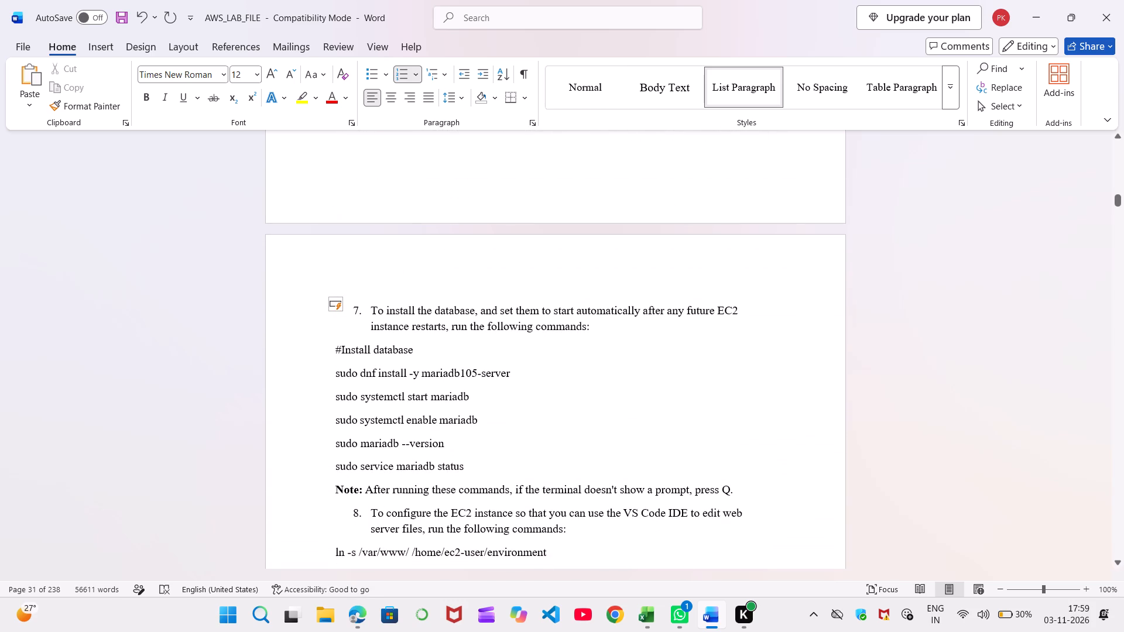
scroll(478, 455, up, 3)
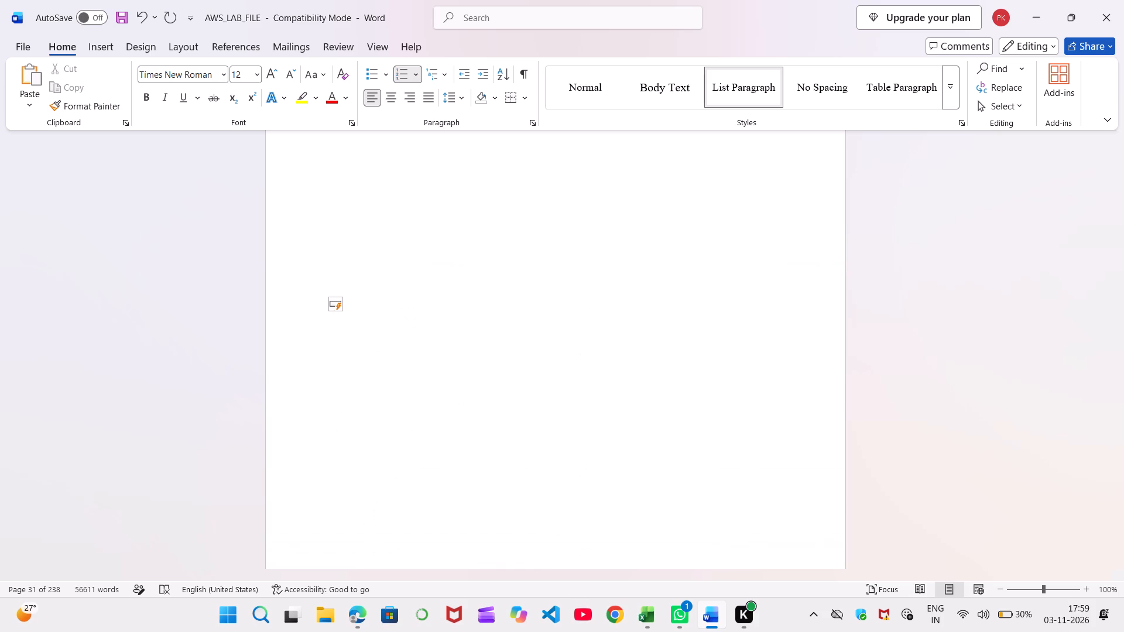
scroll(478, 455, up, 3)
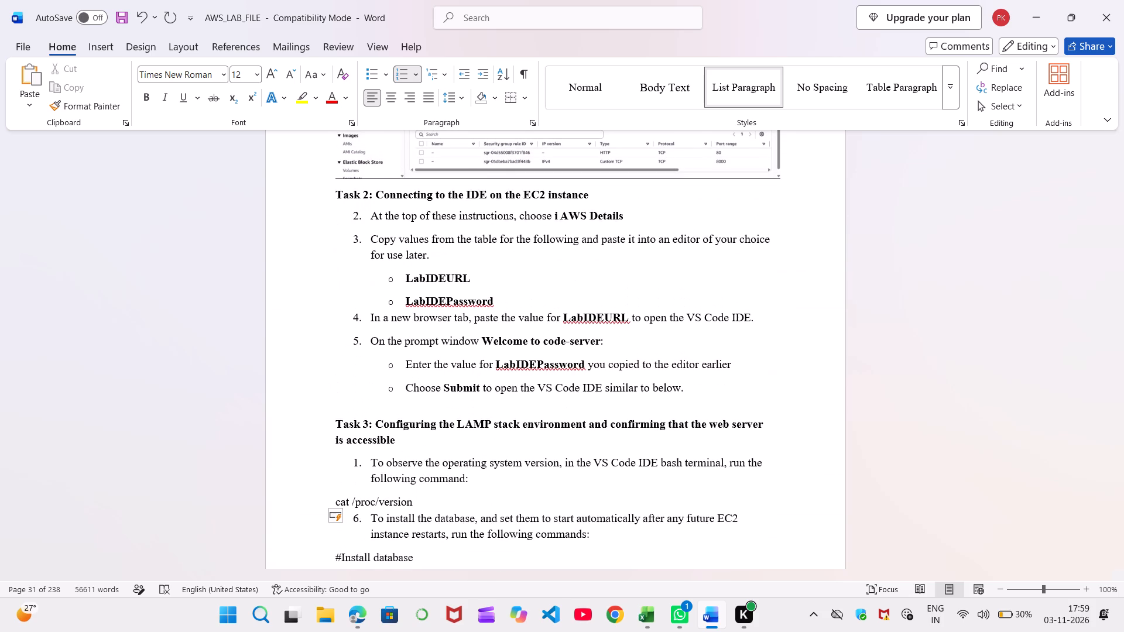
click(359, 466)
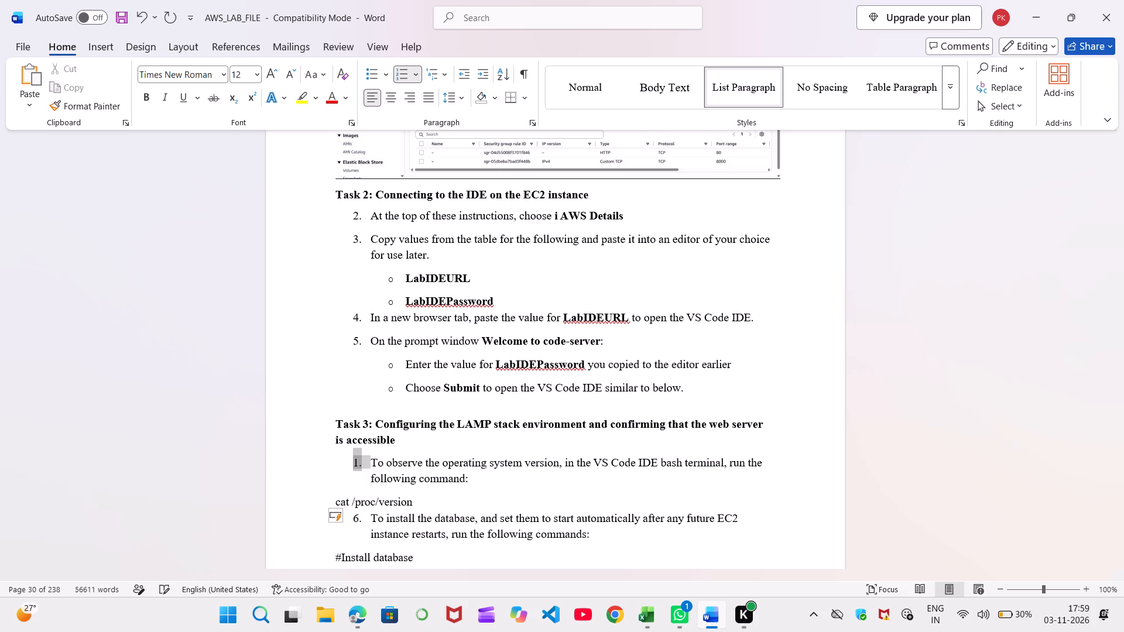
key(6)
text(.)
key(space)
key(space)
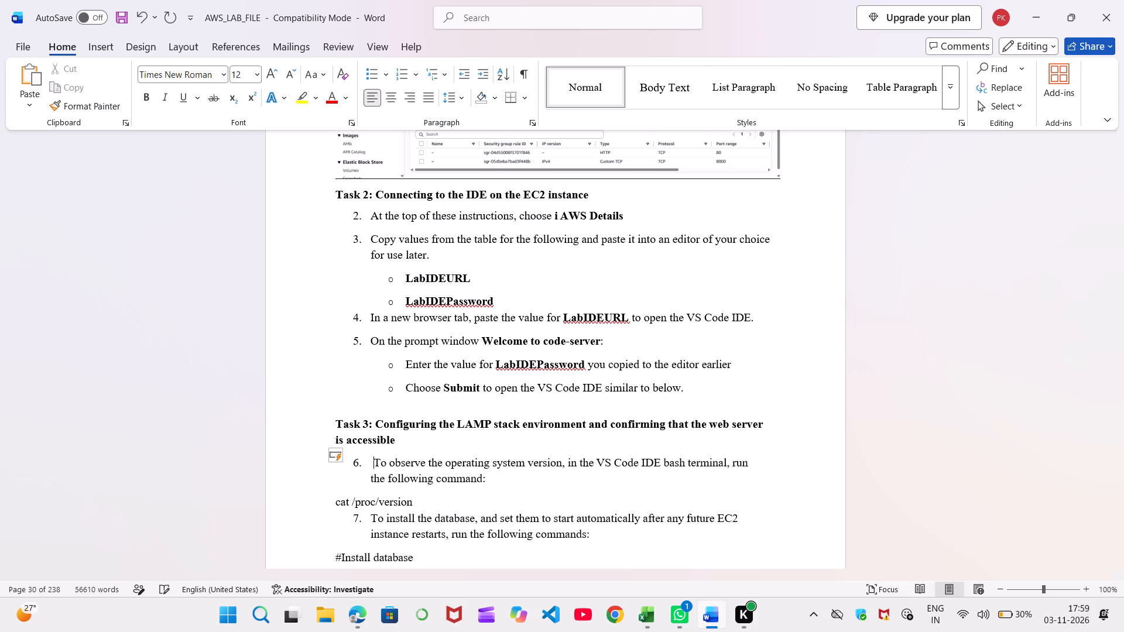
key(BackSpace)
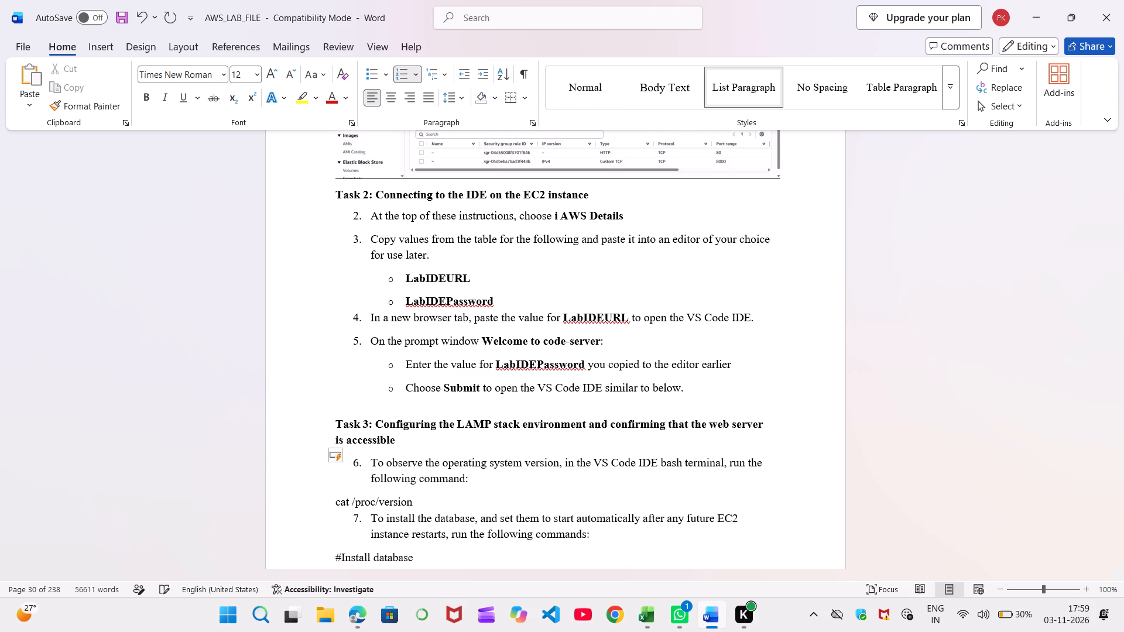
Place the cursor on the blank line atop the page following the pasted "sudo service mariadb status" command.
scroll(378, 513, down, 1)
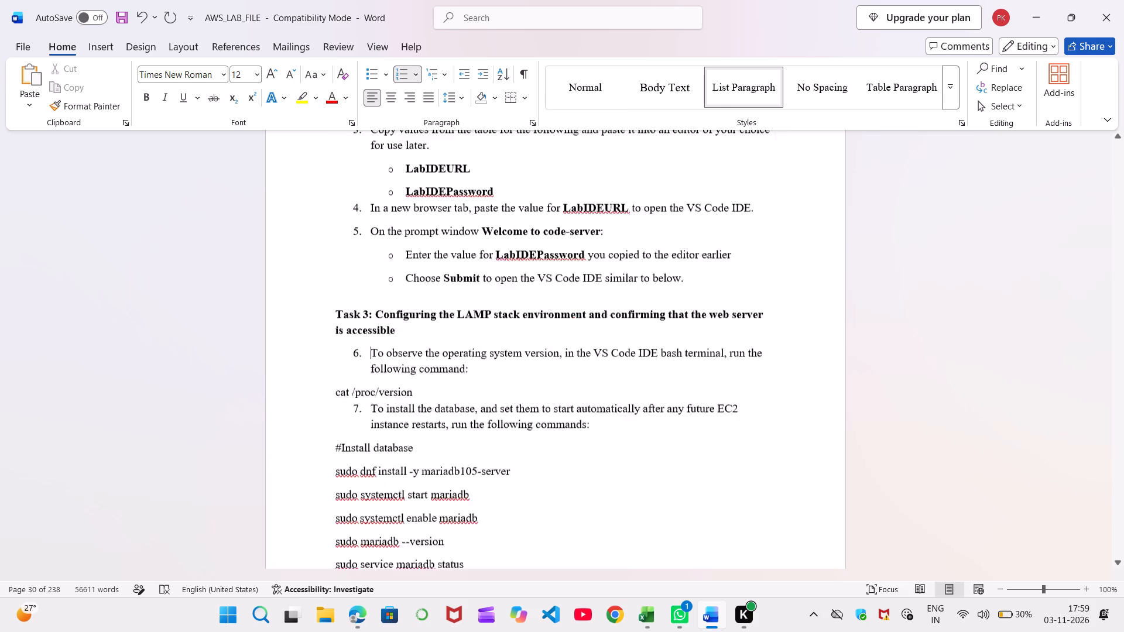
scroll(378, 513, down, 4)
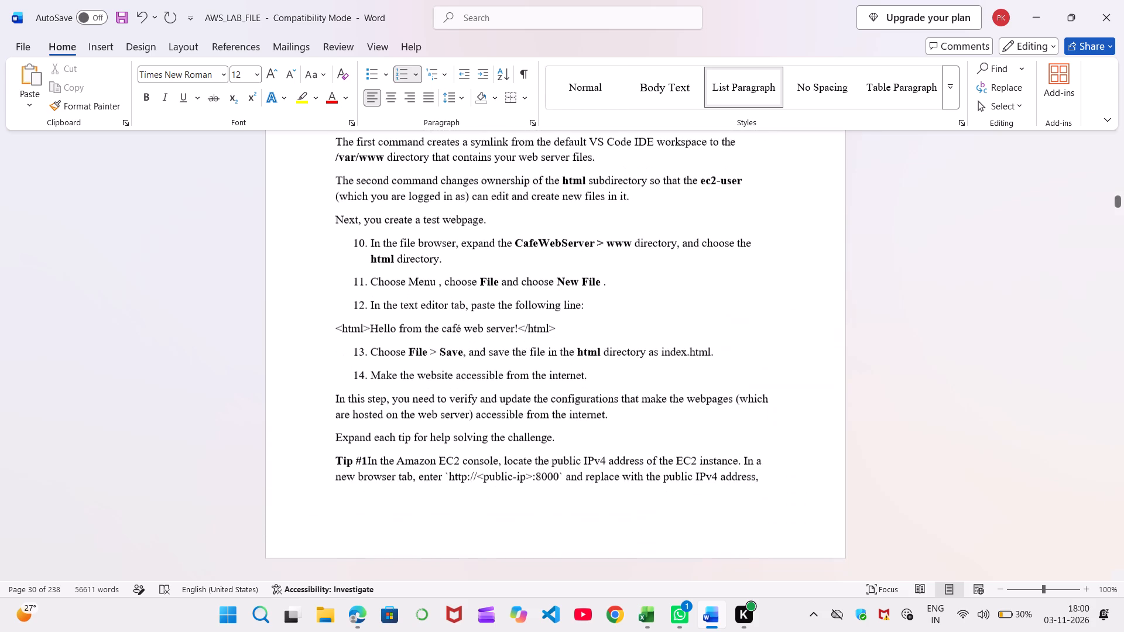
scroll(378, 513, up, 9)
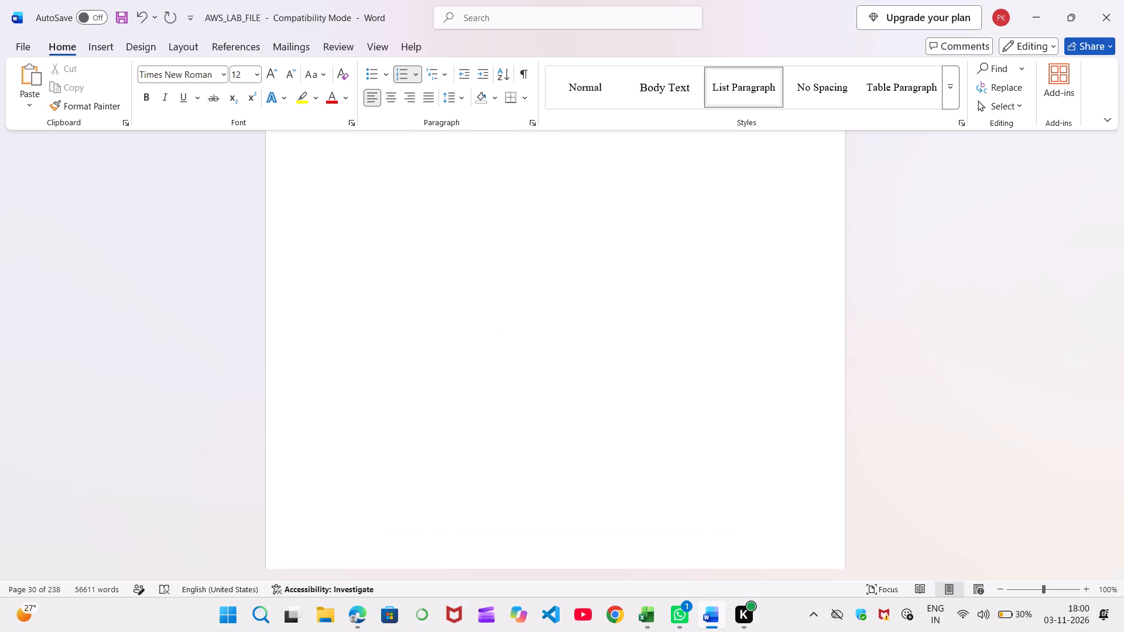
scroll(378, 513, up, 1)
click(387, 545)
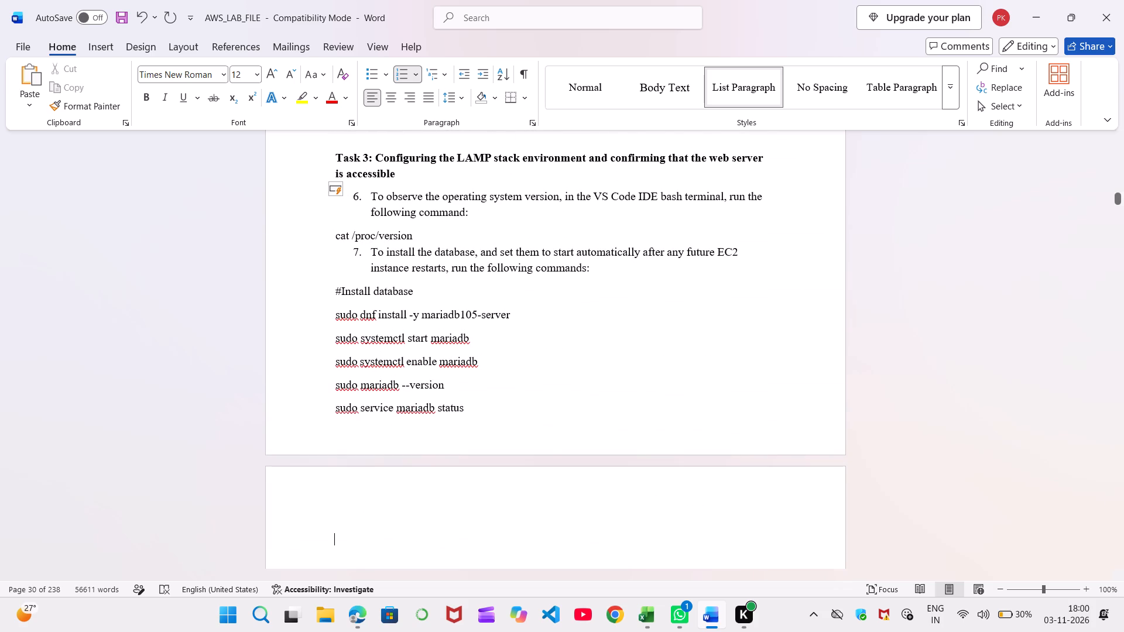
right_click(387, 545)
click(338, 531)
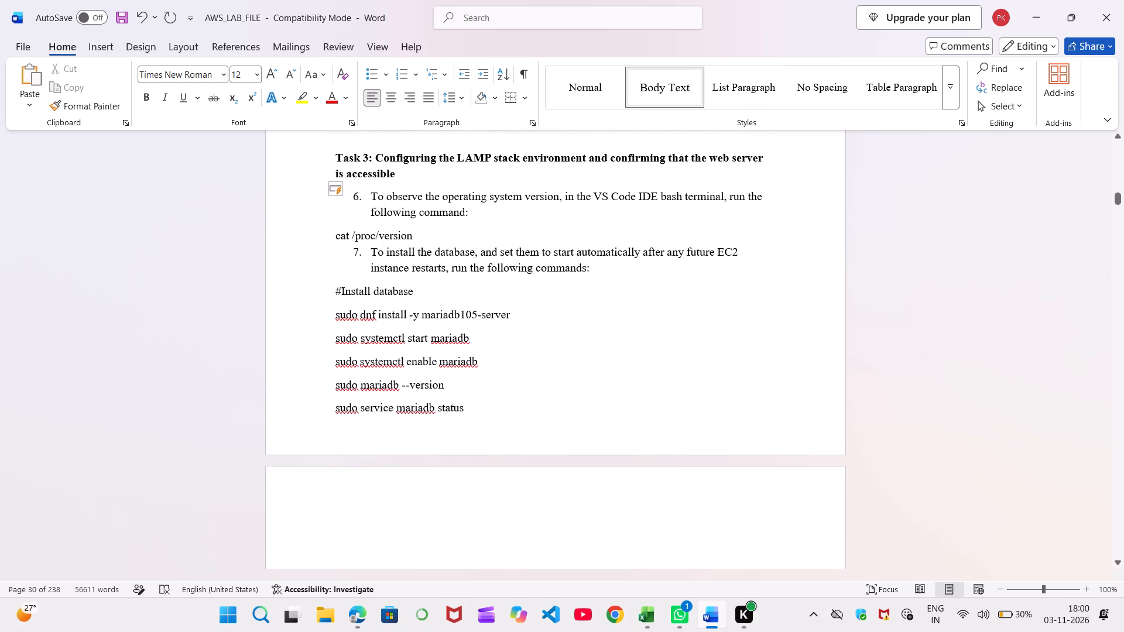